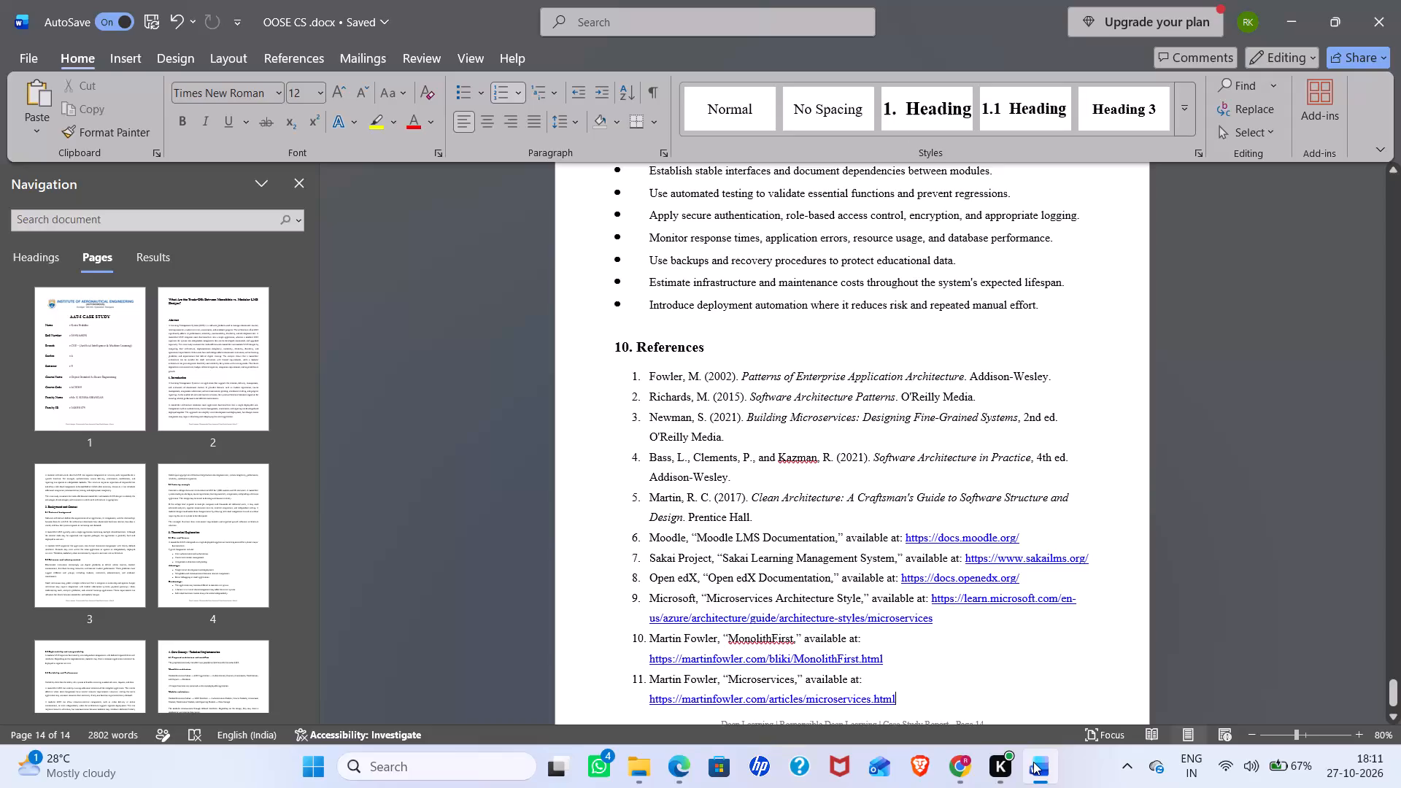
Close the Navigation pane and return to the cover page of the case study document.
ctrl+scroll(704, 440, up, 2)
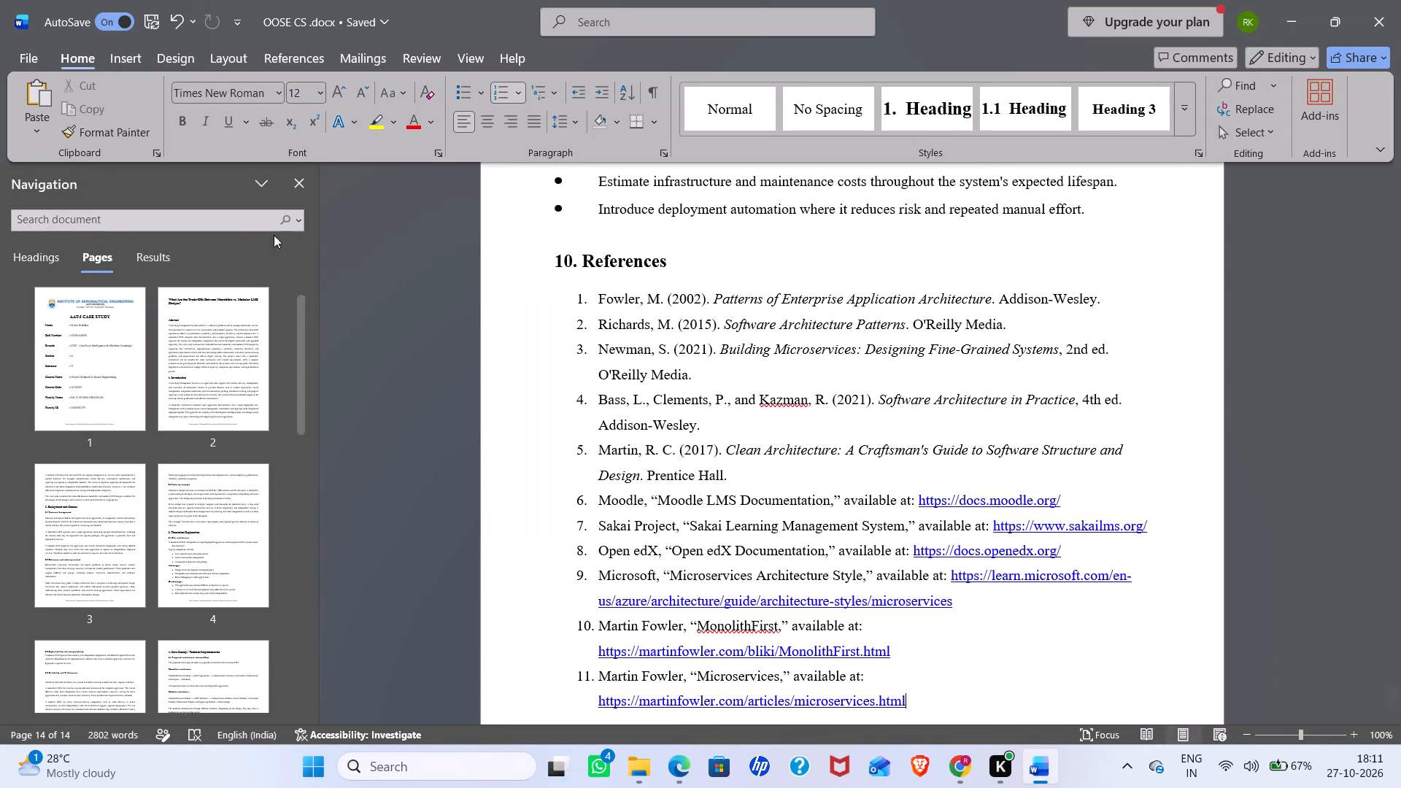
click(300, 182)
scroll(815, 471, up, 6)
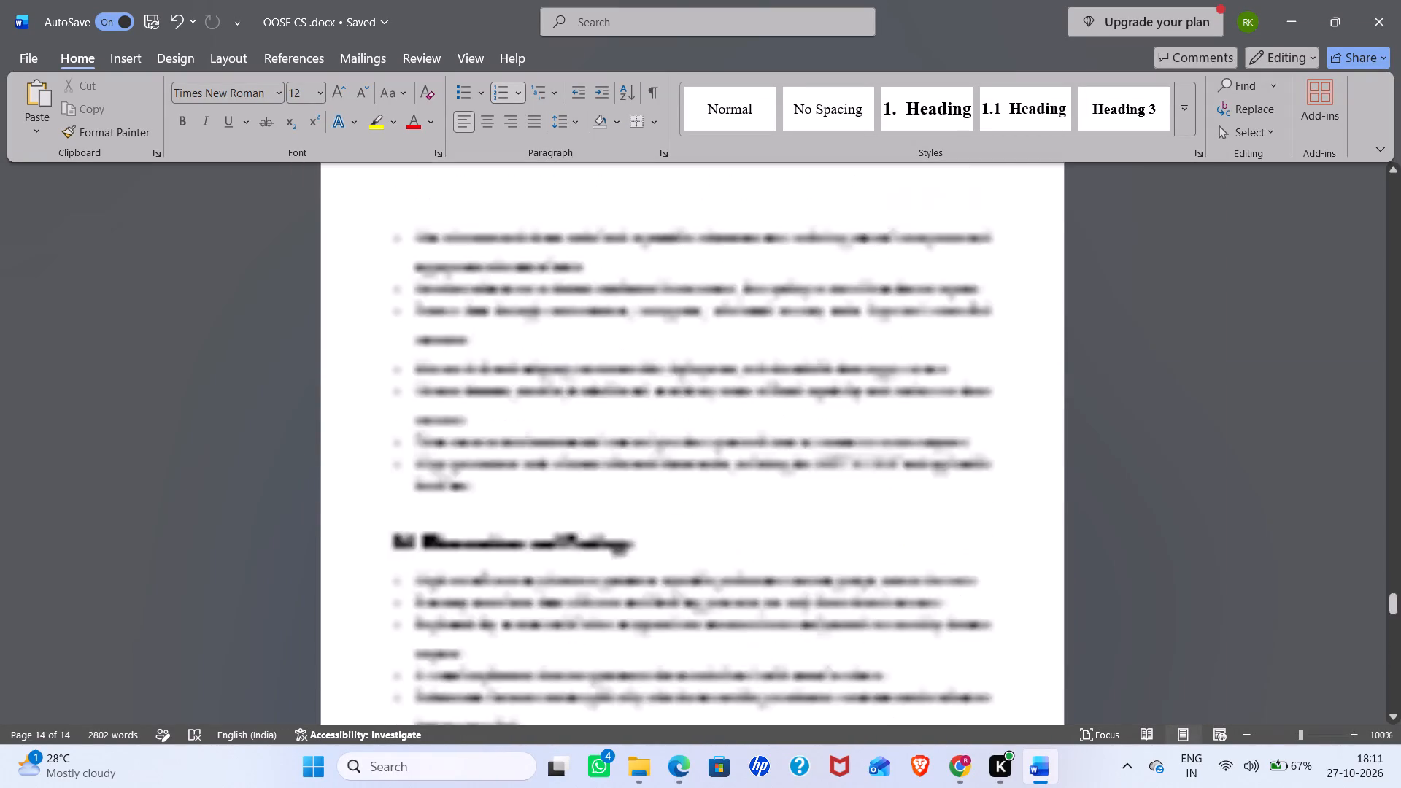
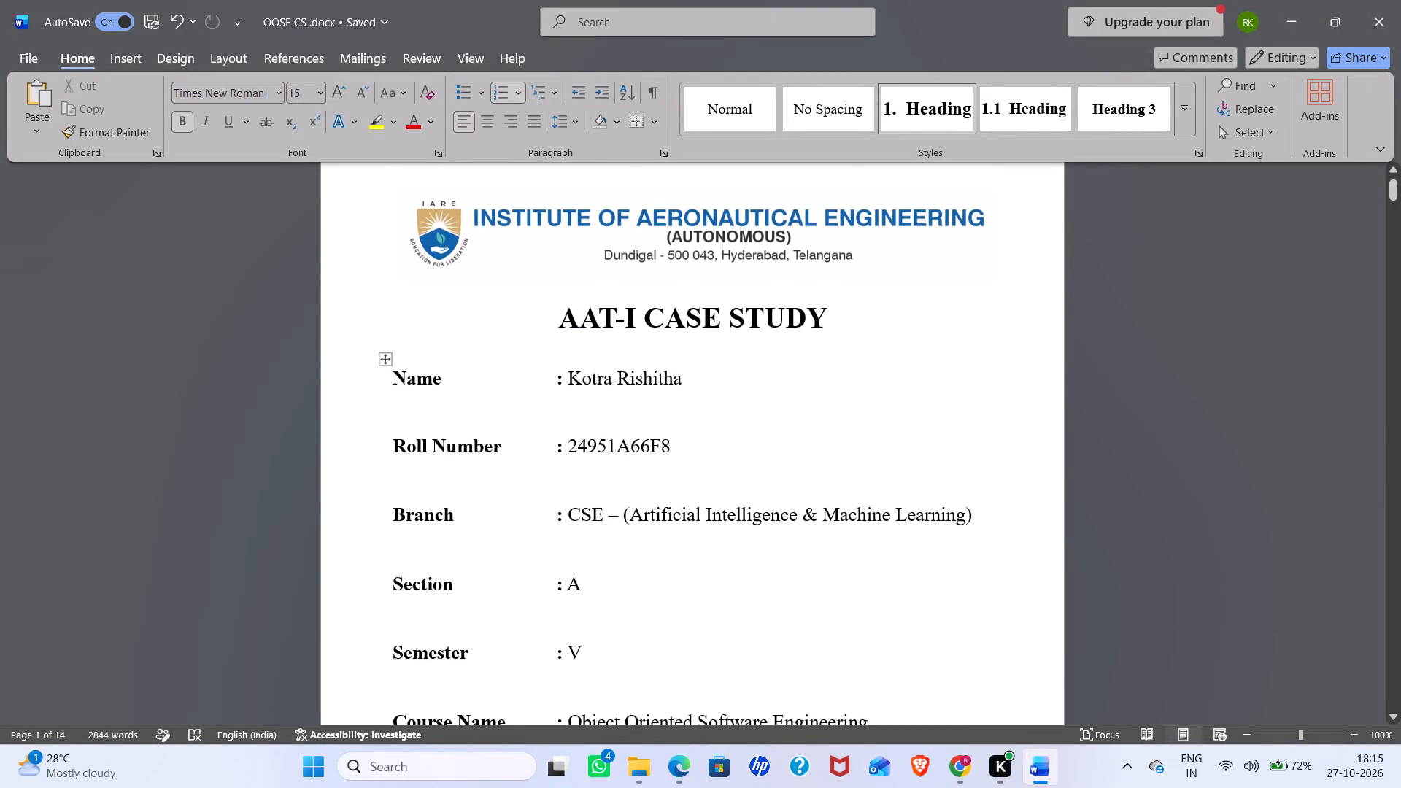
scroll(662, 552, down, 2)
drag(867, 465, 593, 457)
text(MA)
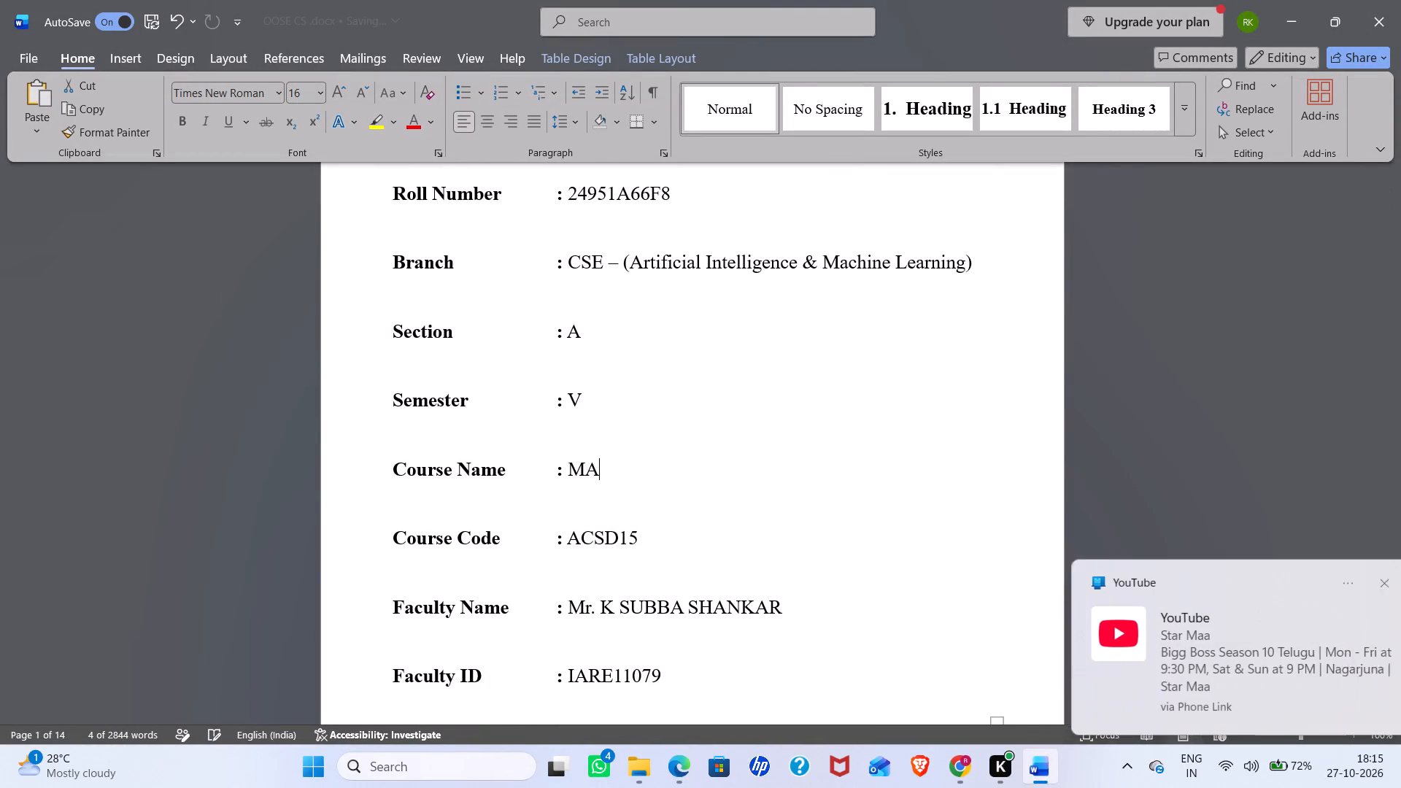
key(BackSpace)
key(a)
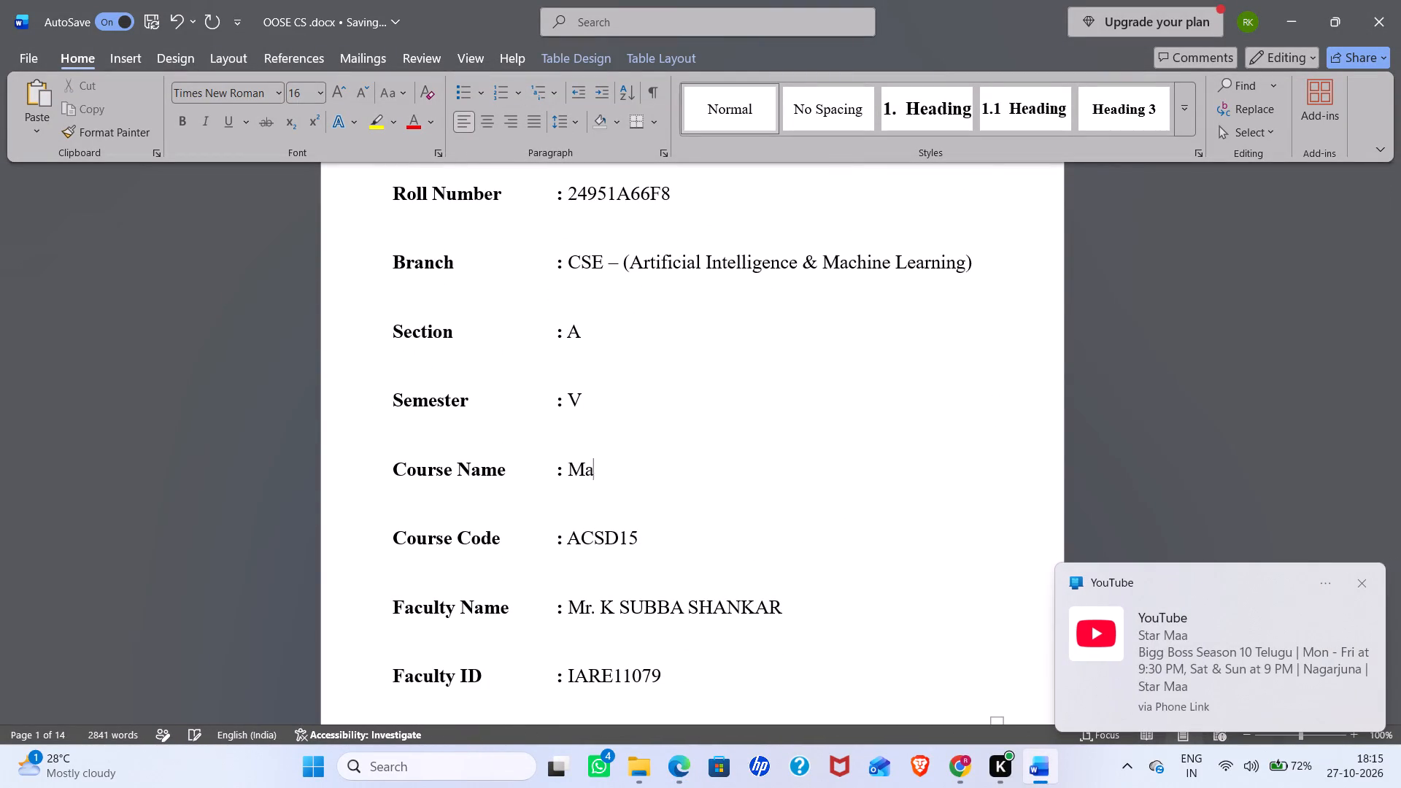
text(chine Learning Algorithms)
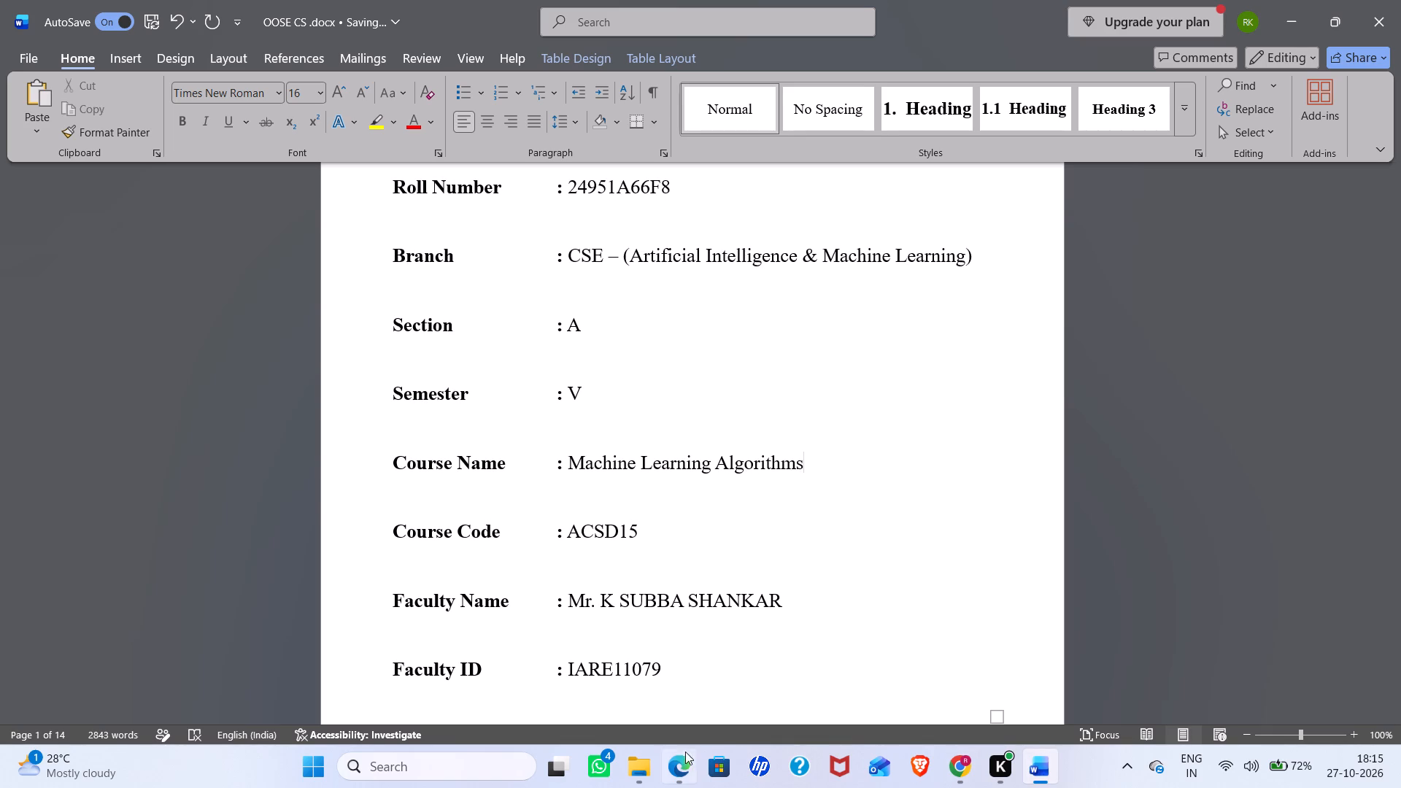
Check the Machine Learning Algorithms course code on the college portal in Chrome and set the Word cover page's Course Code to ACAD06.
click(967, 767)
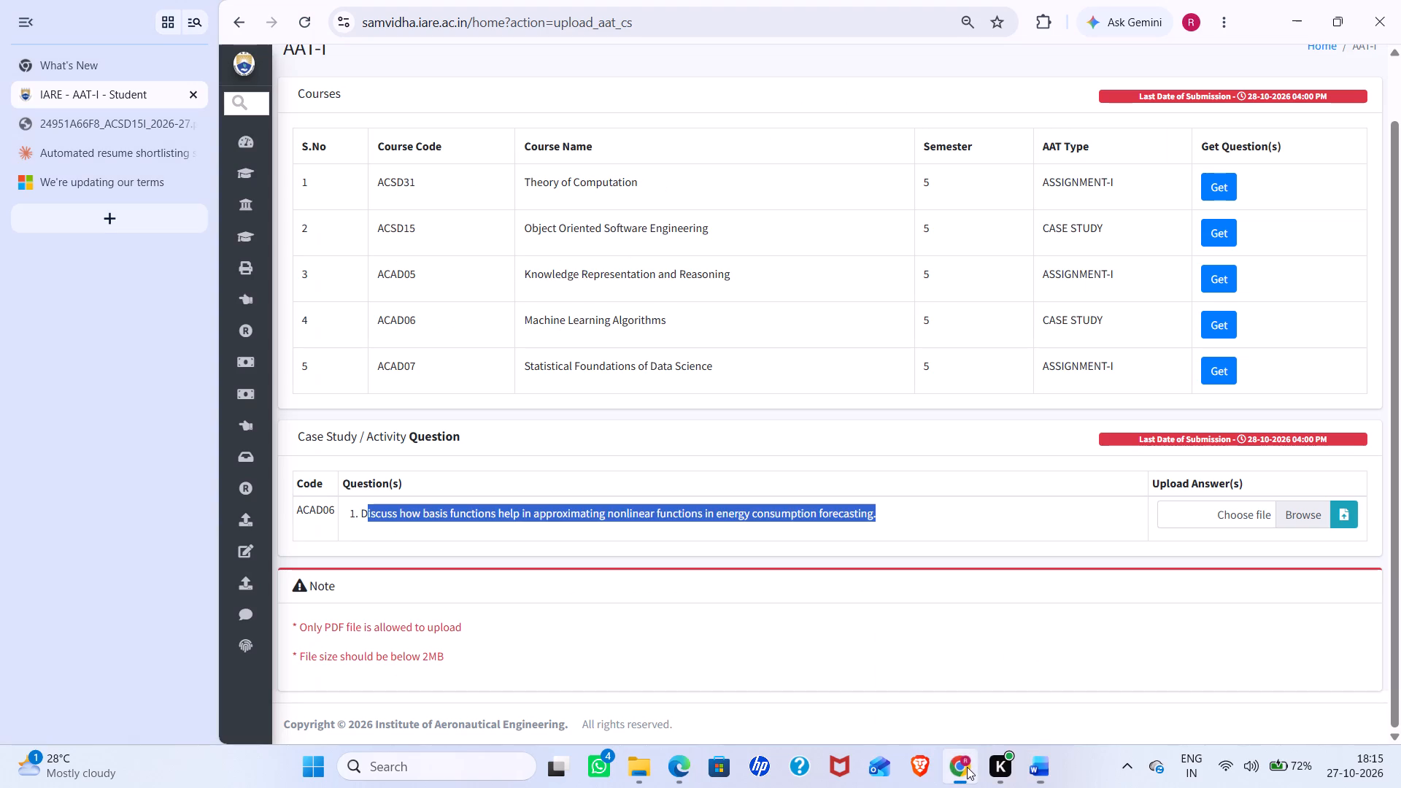
click(803, 396)
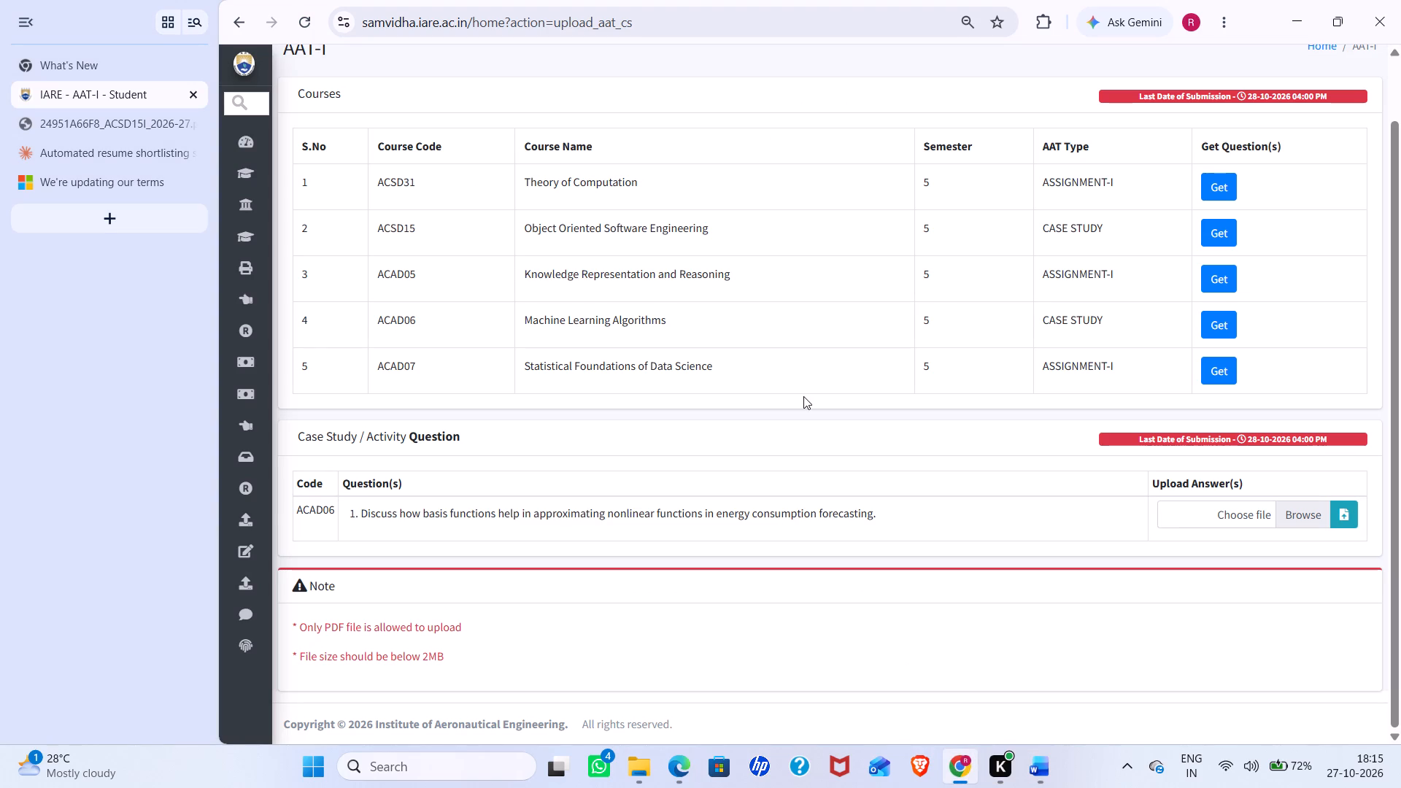
key(alt+Tab)
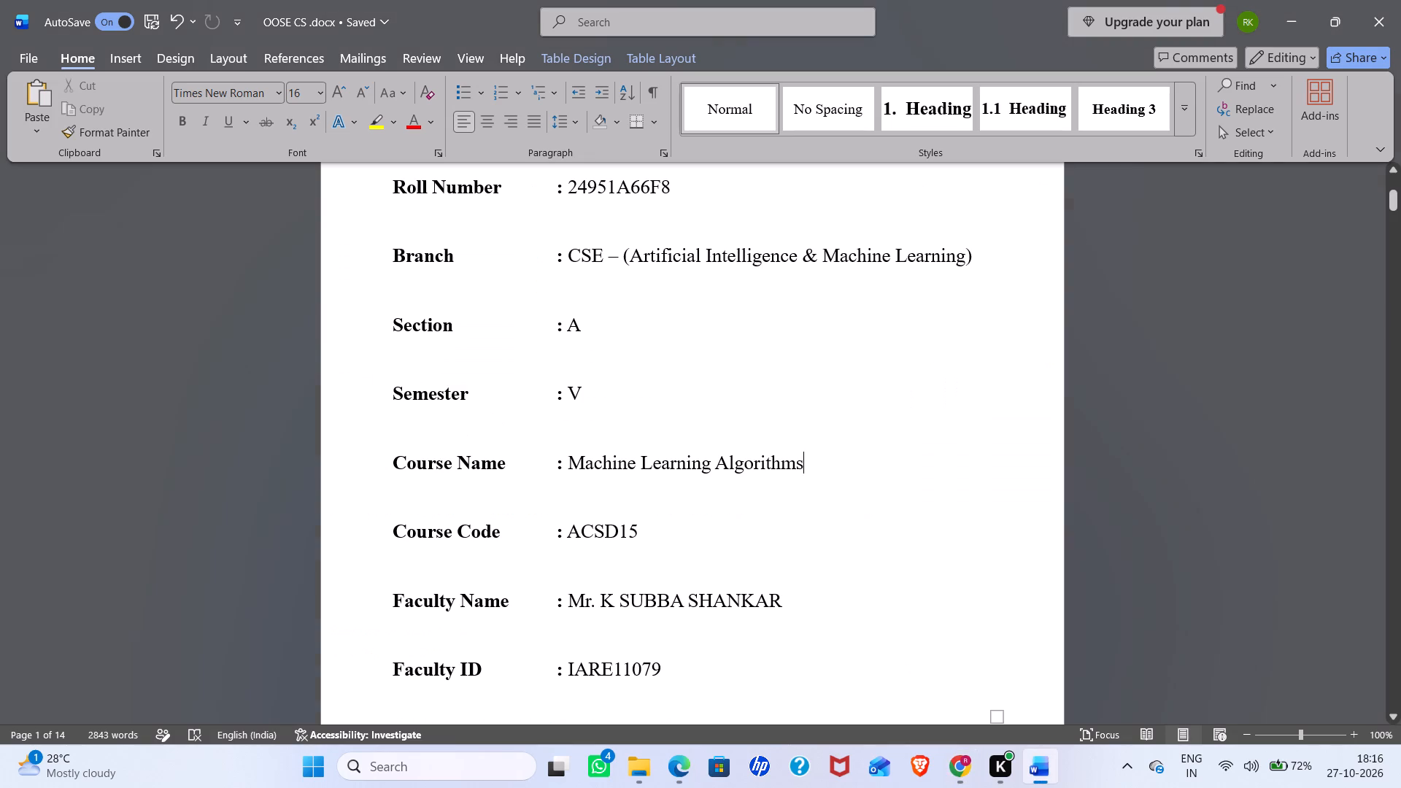
click(641, 533)
key(BackSpace)
key(BackSpace)
key(BackSpace)
key(BackSpace)
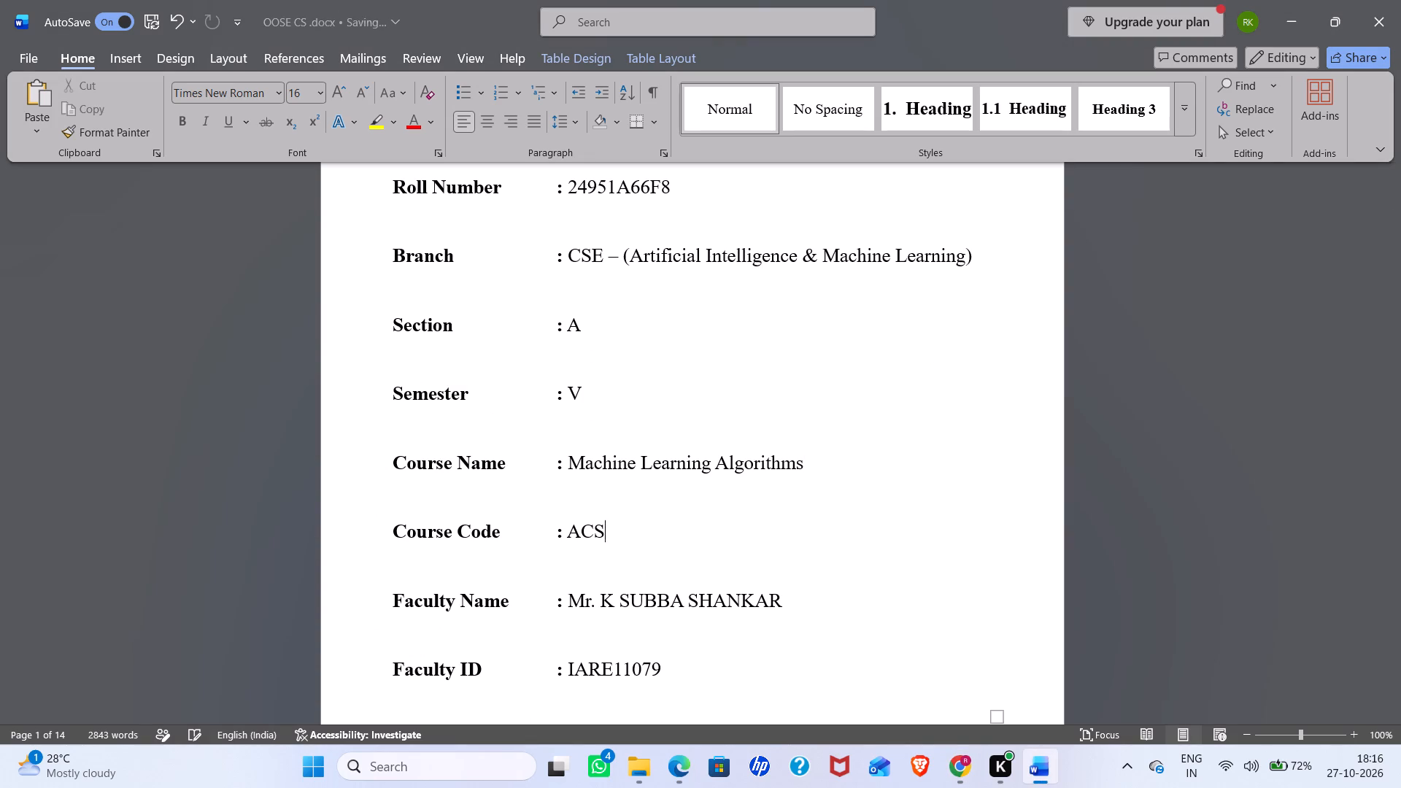
text(AD06)
scroll(641, 533, down, 1)
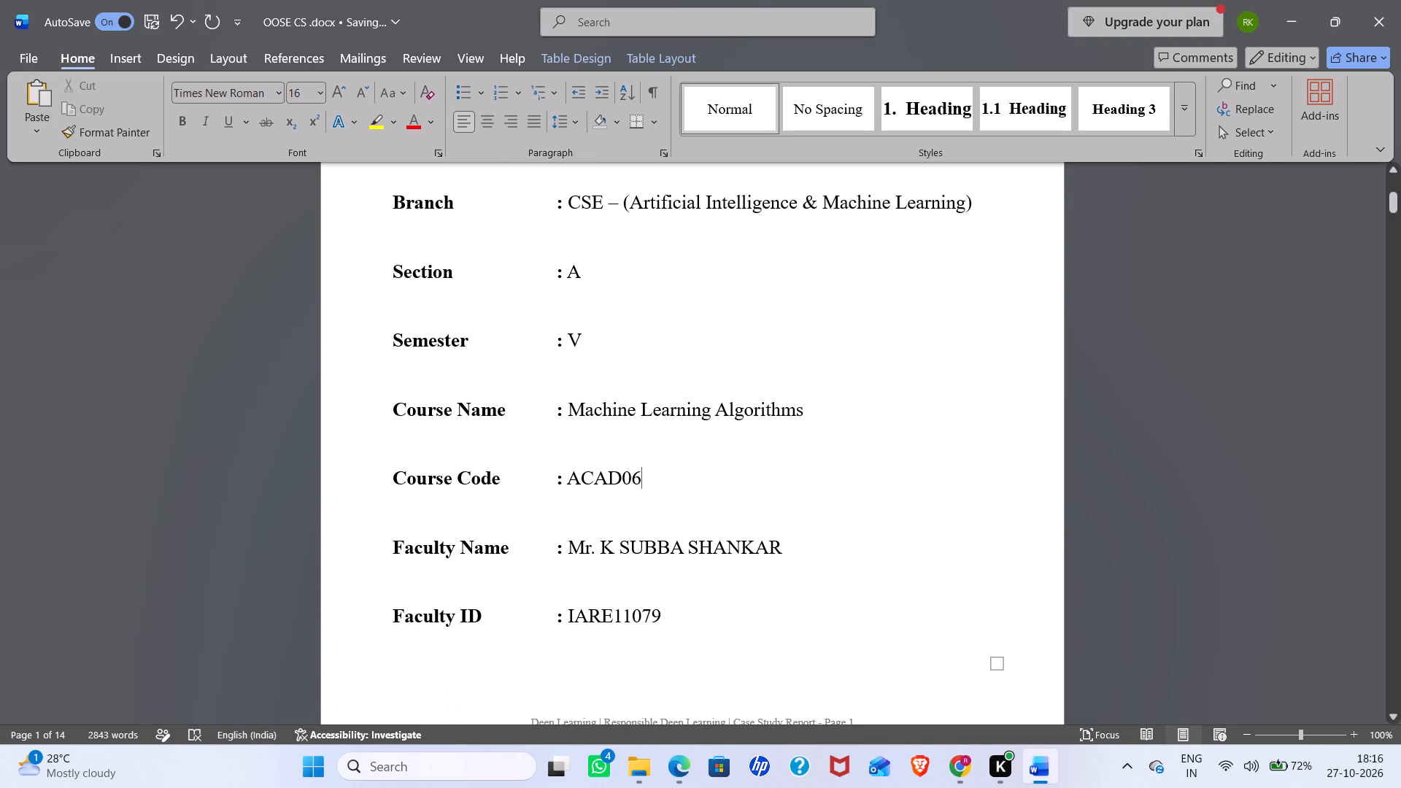
On the college portal in Chrome, show the 2026-27 timetable for CSE (AI&ML) V Semester (Section - A) and find its subject and staff table.
key(alt+Tab)
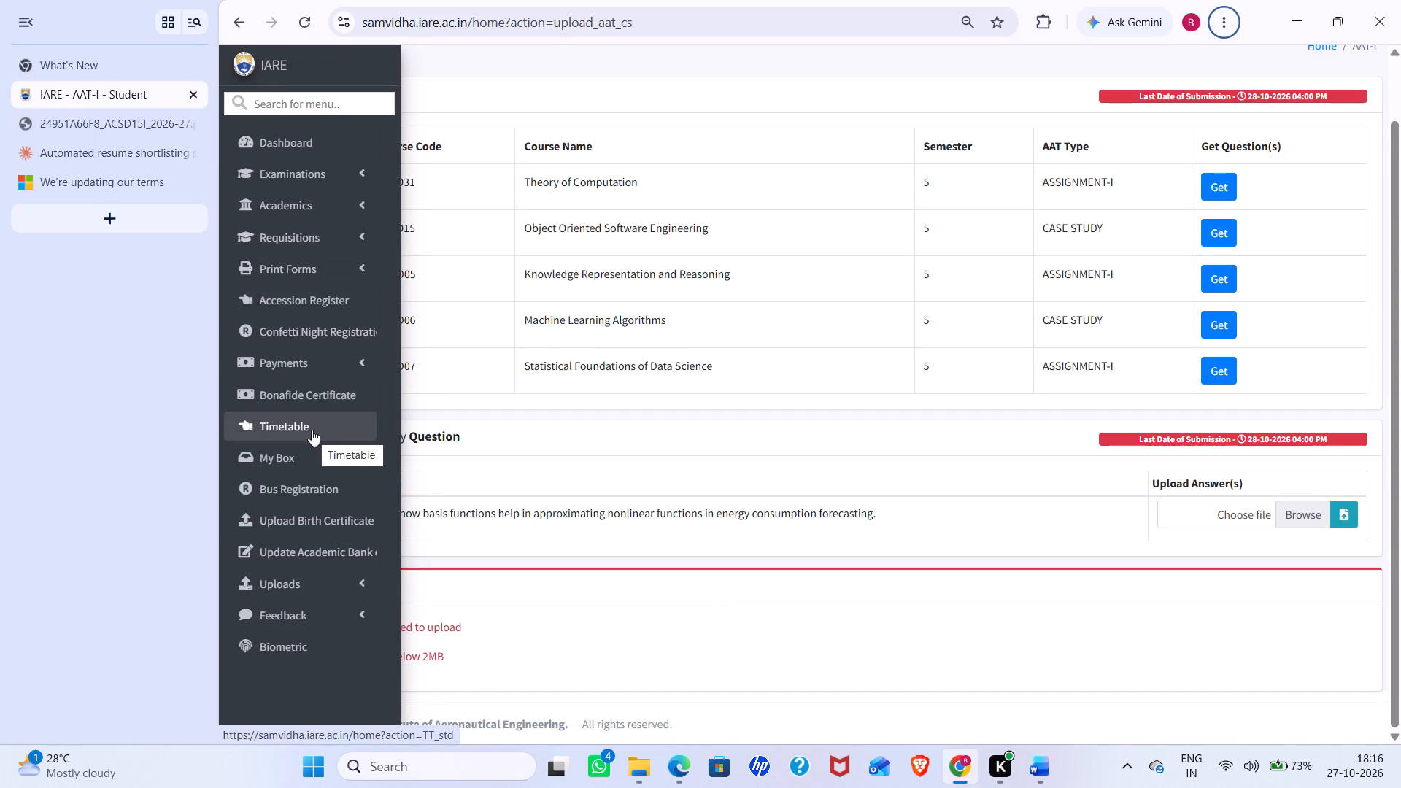
click(312, 430)
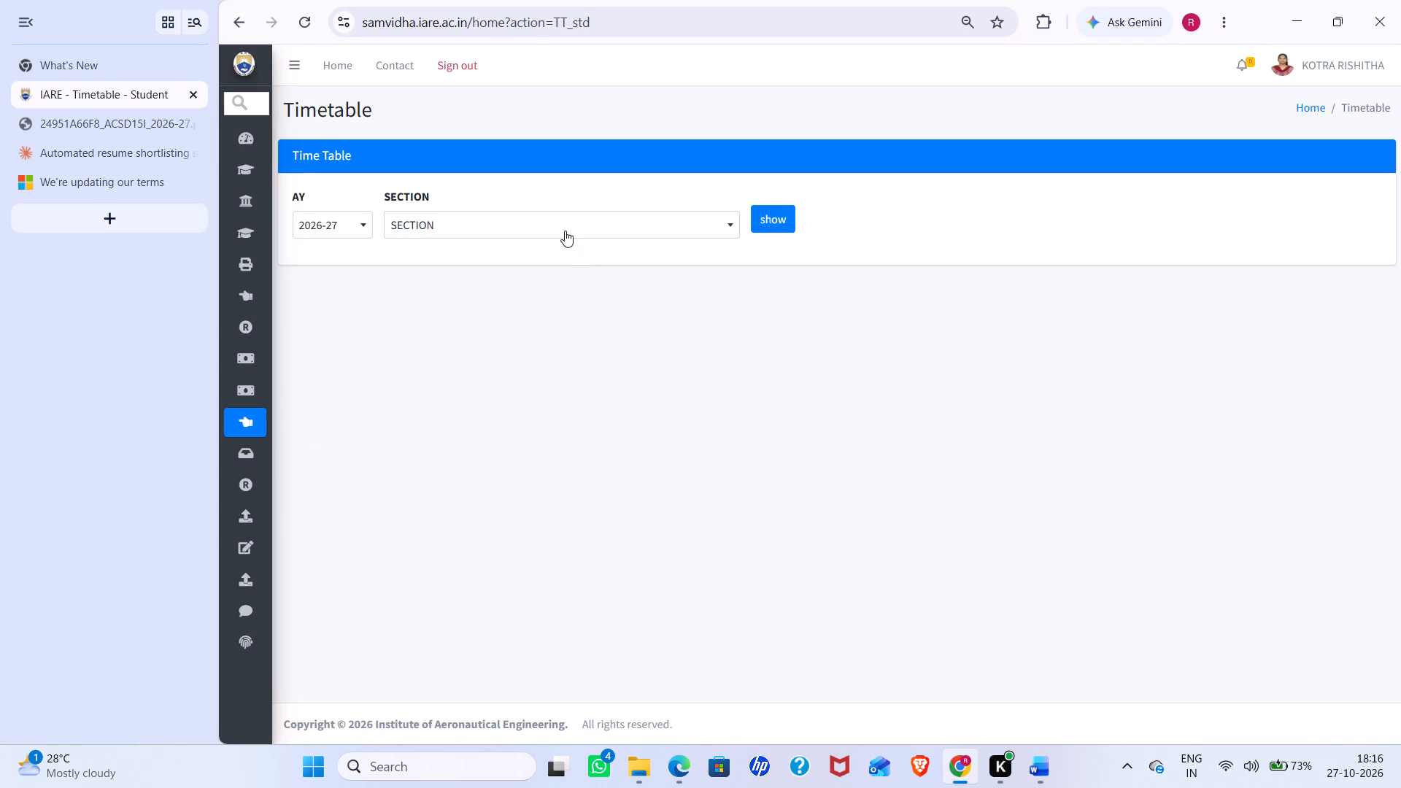
click(565, 231)
click(572, 311)
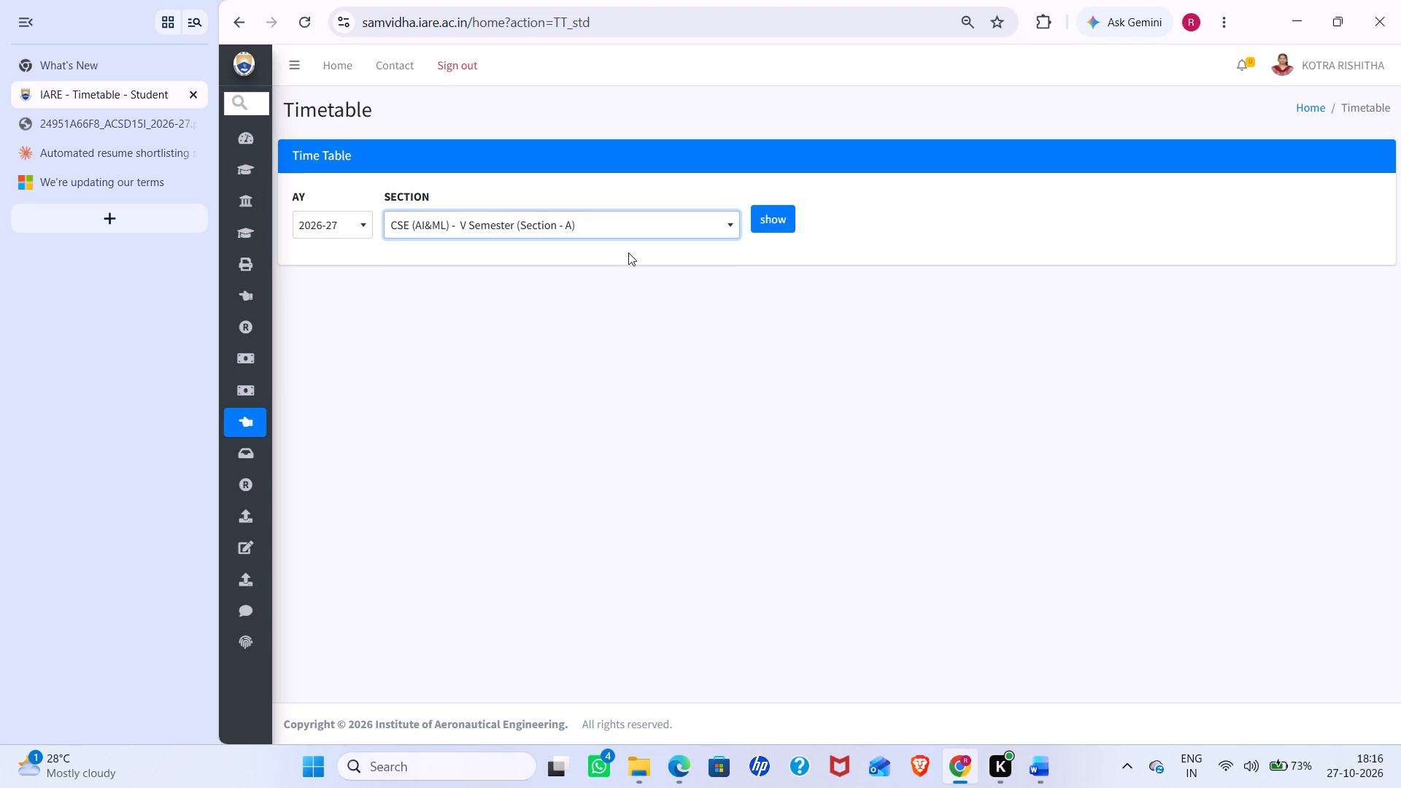
key(Return)
click(786, 210)
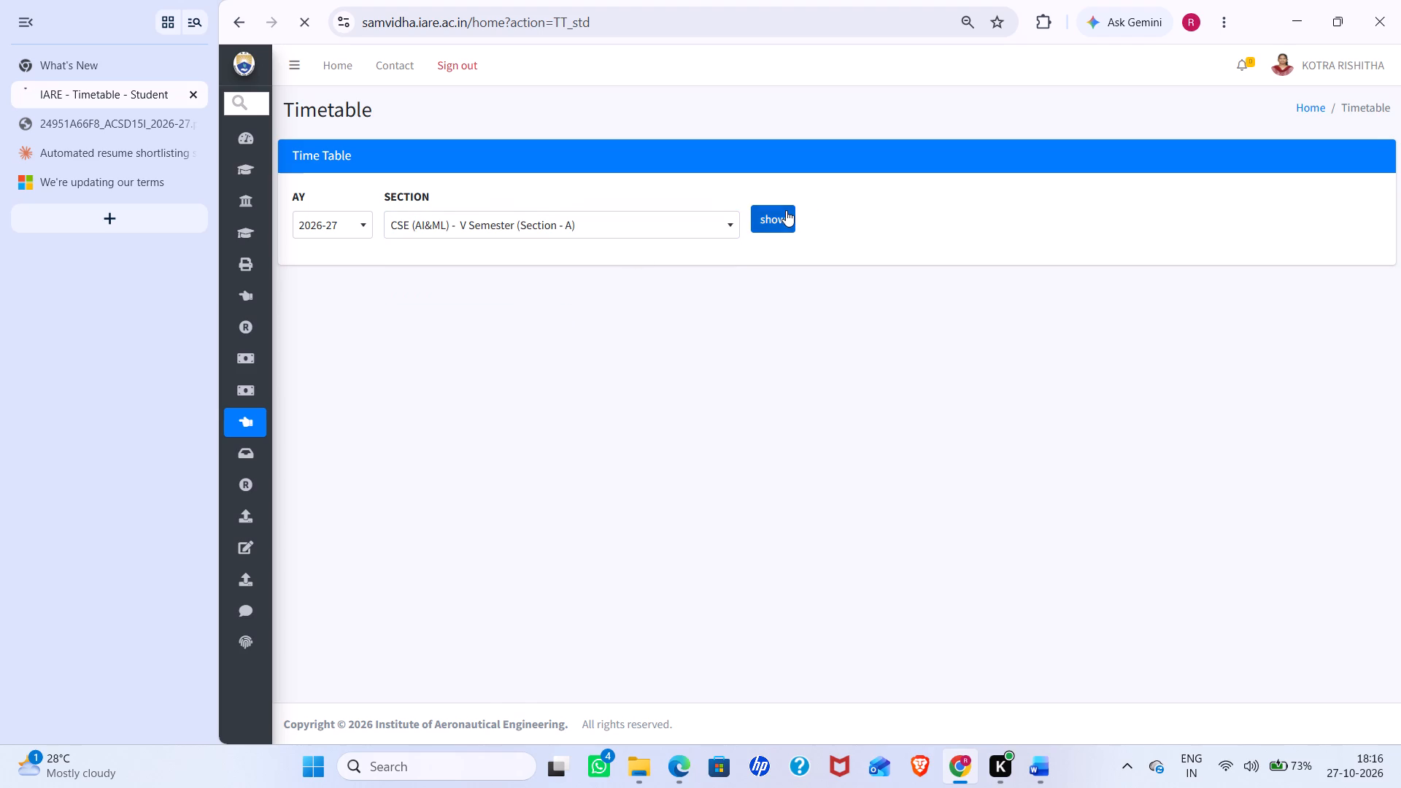
scroll(873, 354, down, 4)
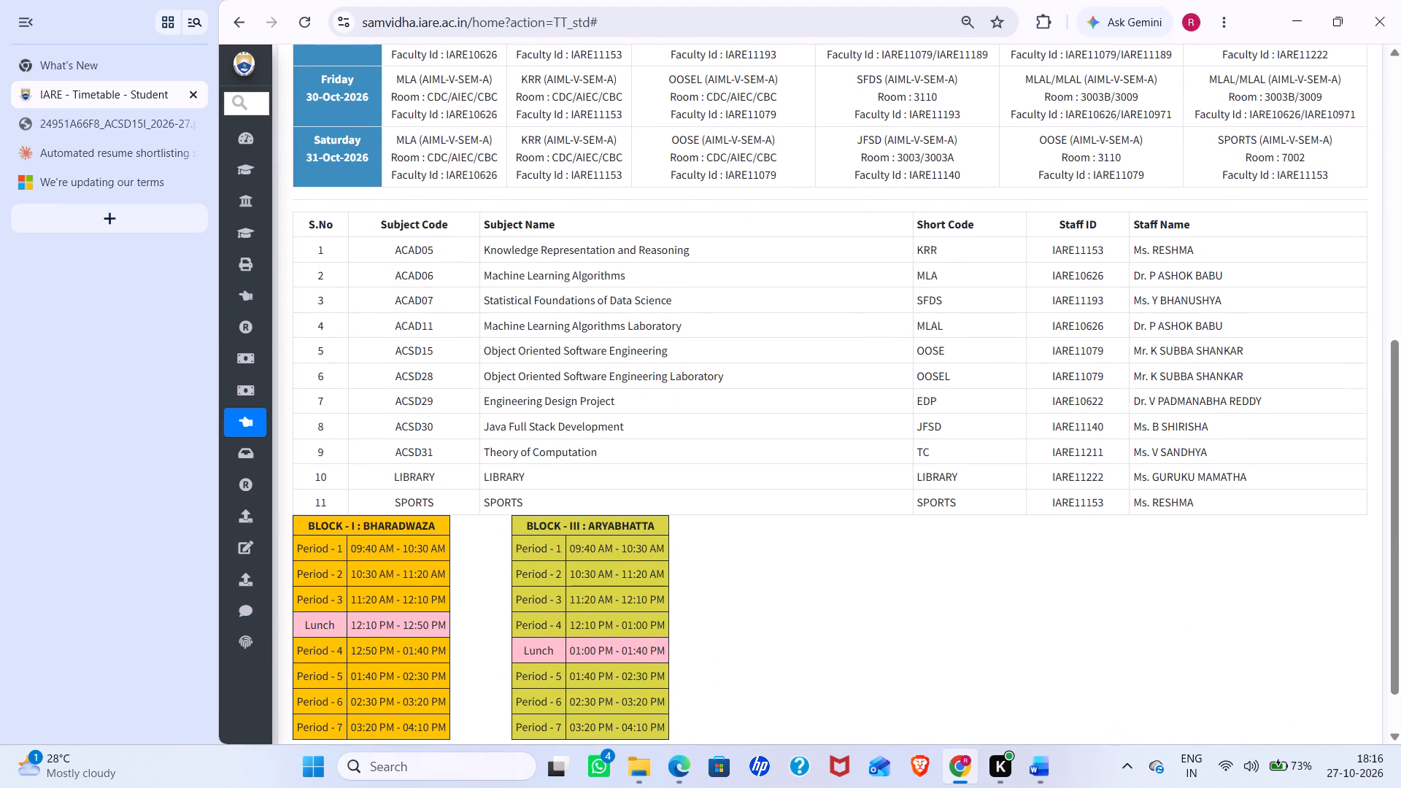
Copy the Machine Learning Algorithms Laboratory teacher's name from the timetable and replace the Faculty Name on the Word cover page with it.
drag(1134, 326, 1248, 317)
key(ctrl+c)
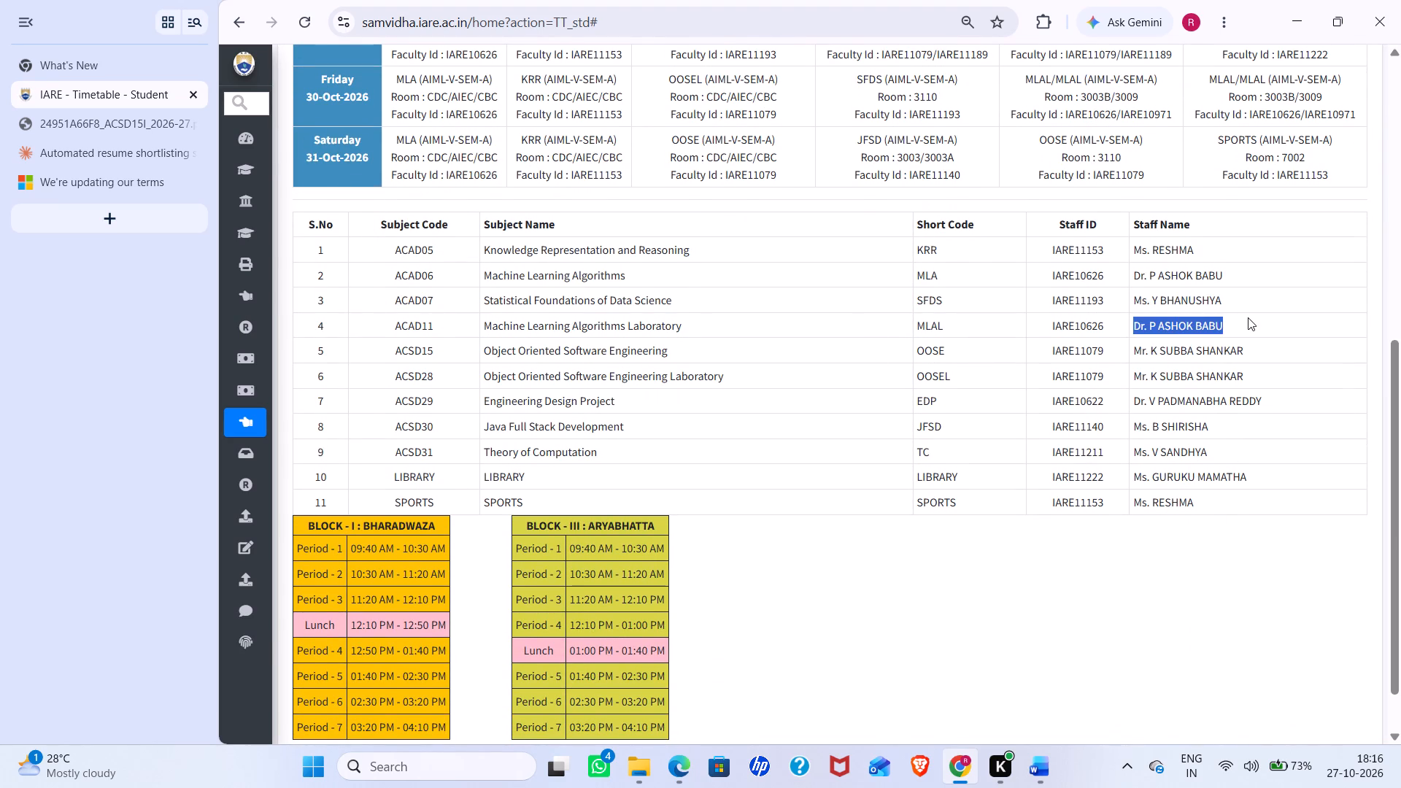
key(Tab)
key(alt+Tab)
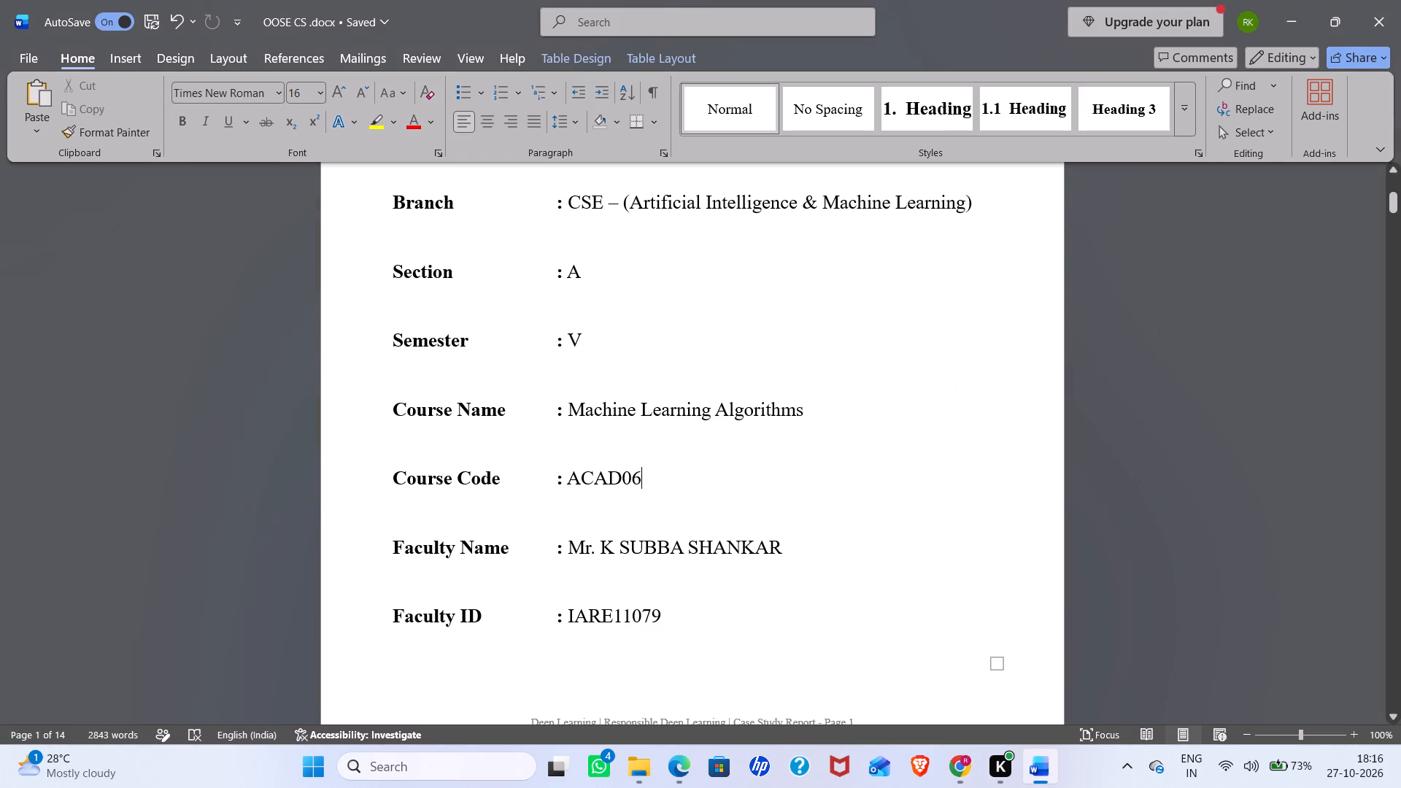
drag(781, 548, 718, 549)
drag(718, 549, 583, 546)
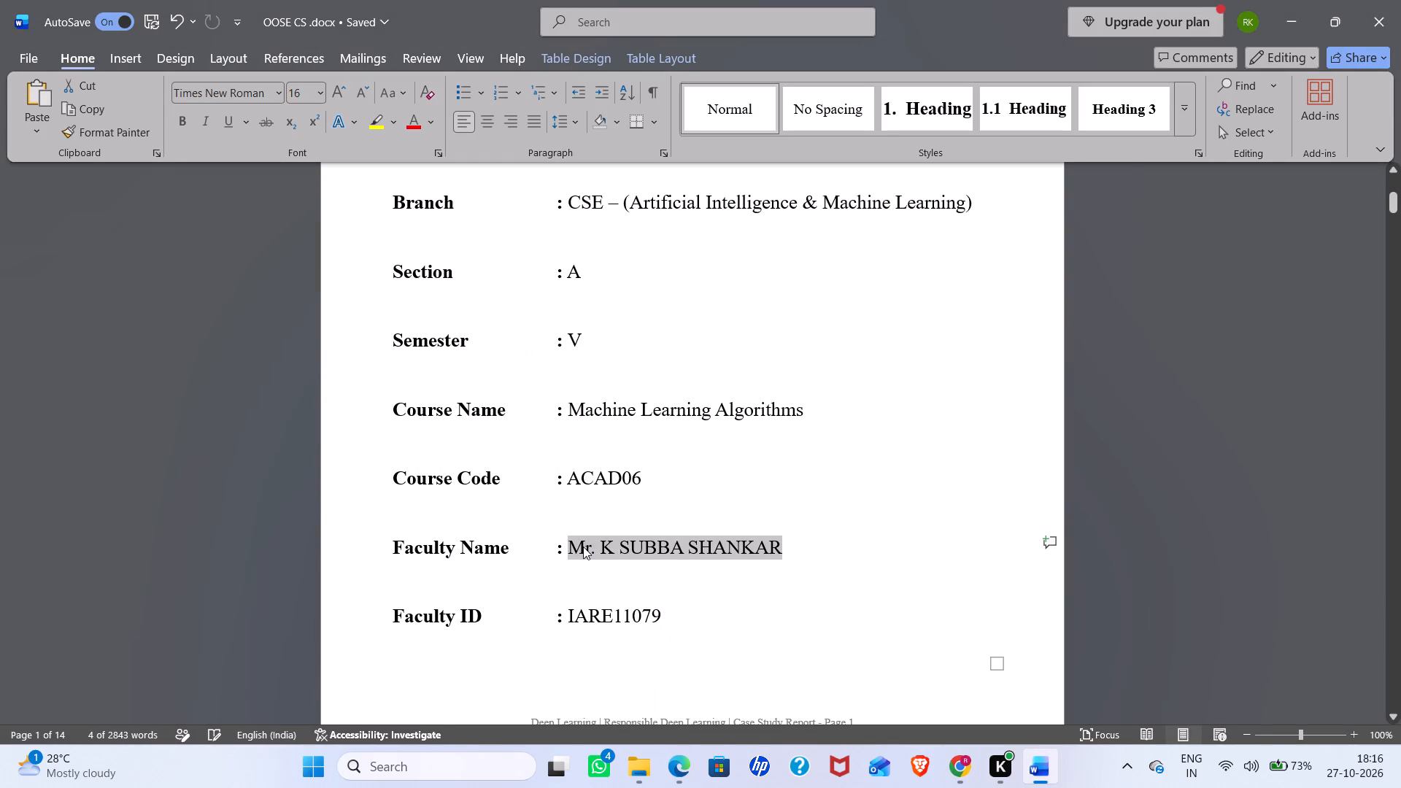
key(ctrl+v)
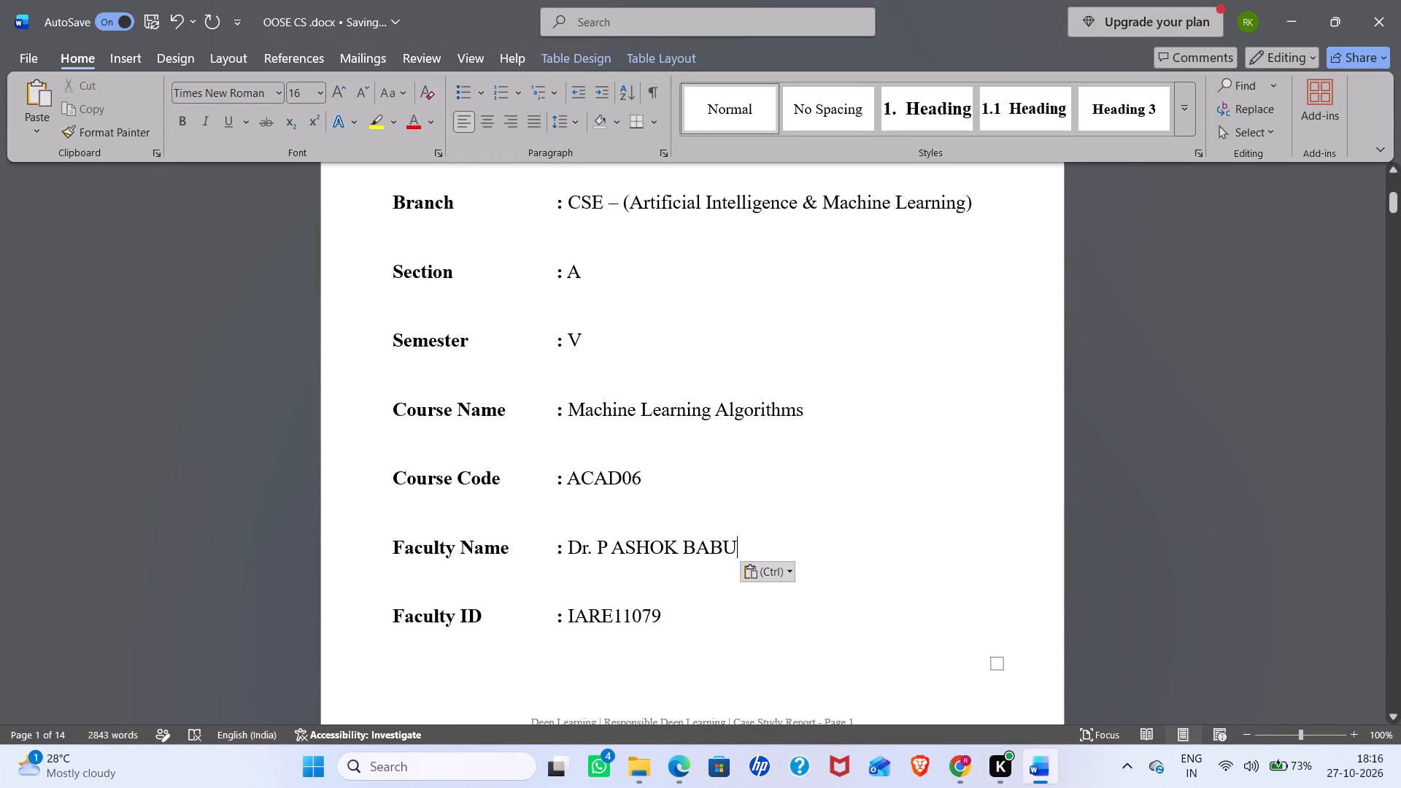
Check the Machine Learning Algorithms teacher's staff ID in the Chrome timetable and update the Faculty ID on the Word cover page to match.
scroll(583, 546, down, 1)
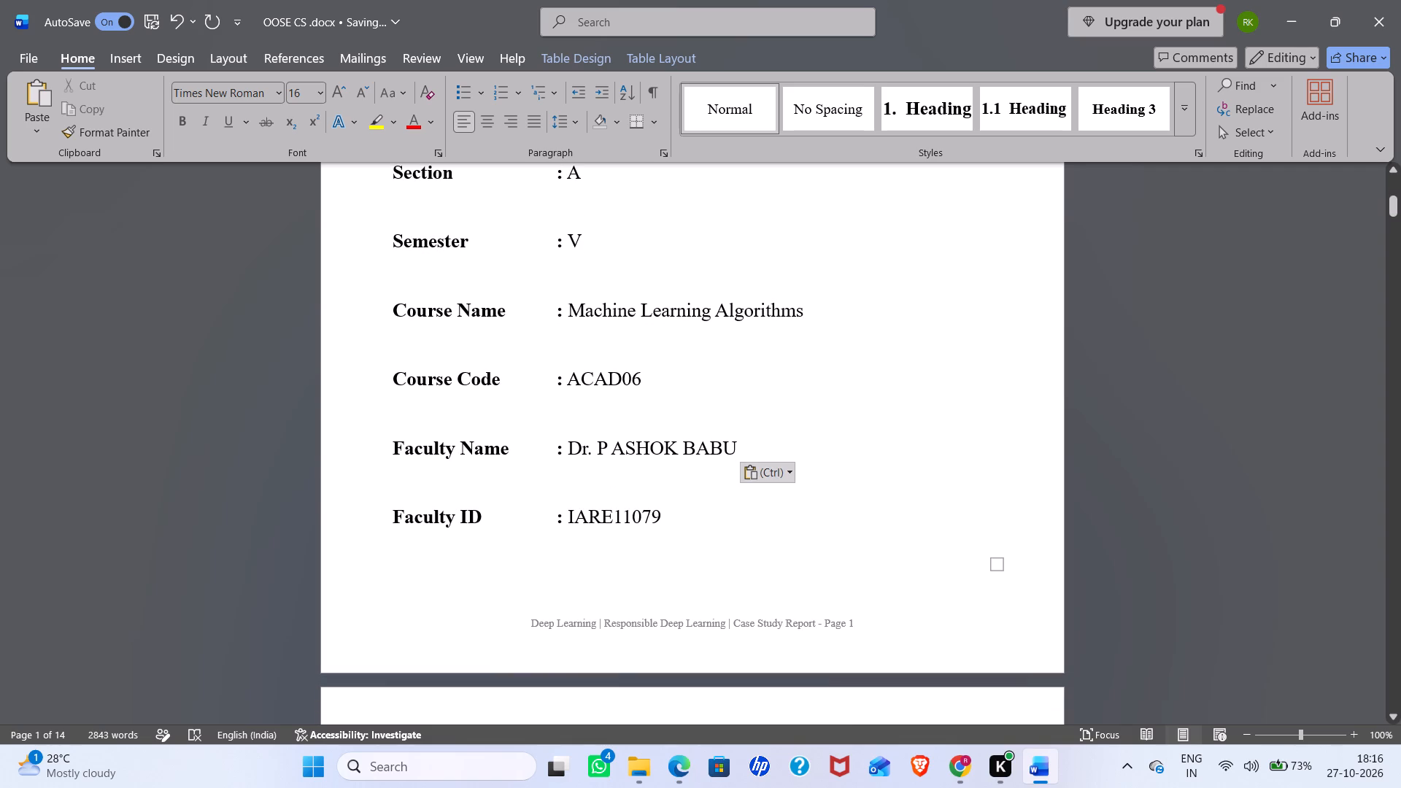
scroll(583, 546, up, 1)
key(alt+Tab)
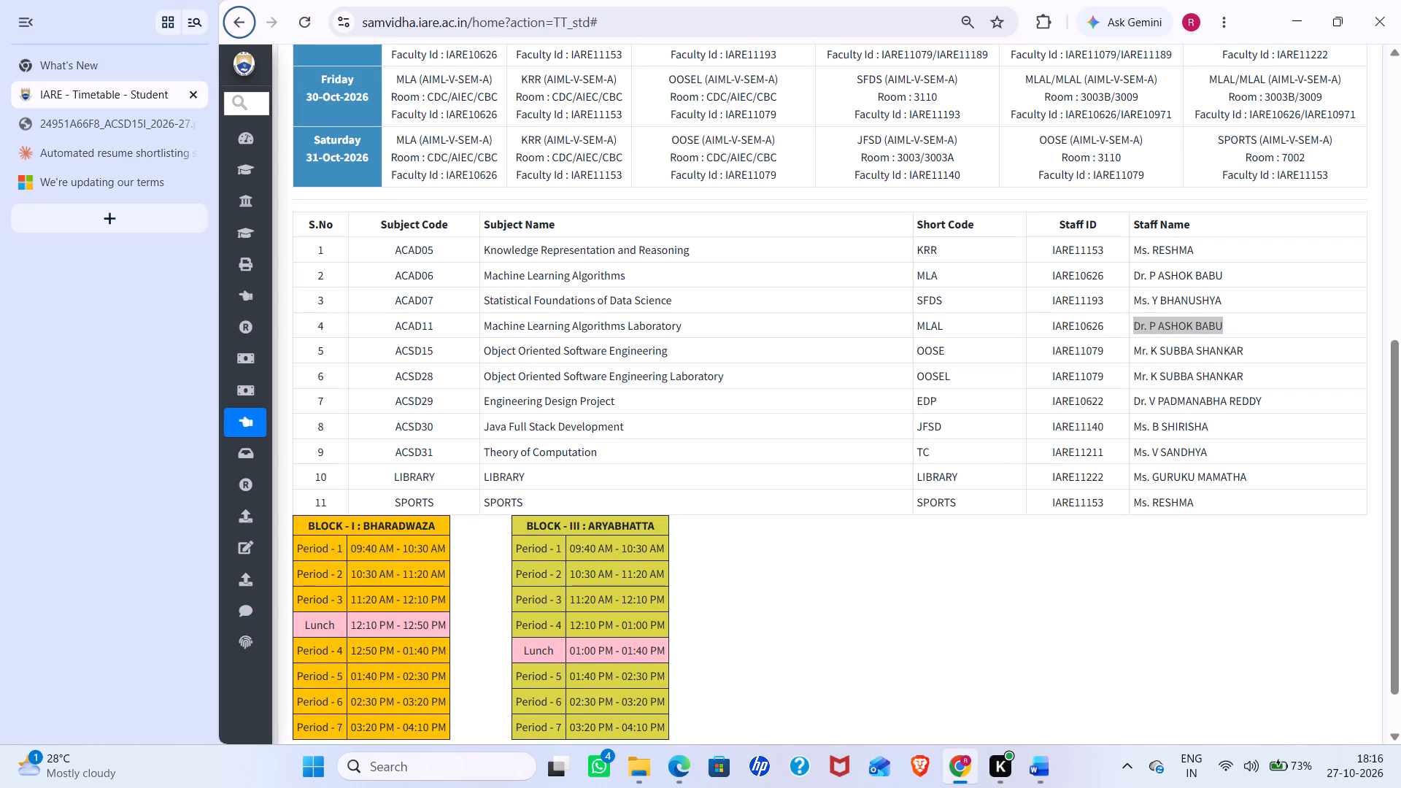
key(alt+Tab)
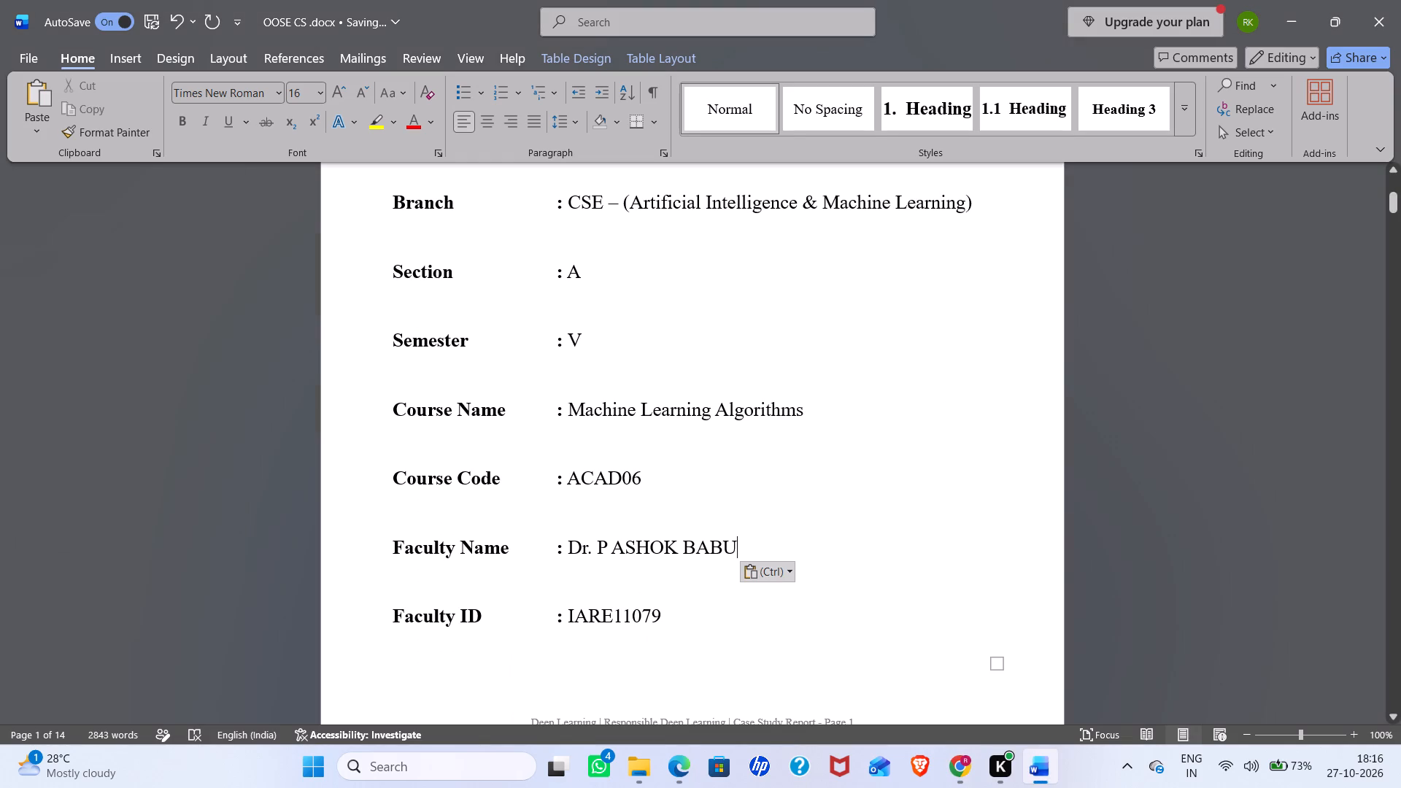
click(665, 619)
key(BackSpace)
key(BackSpace)
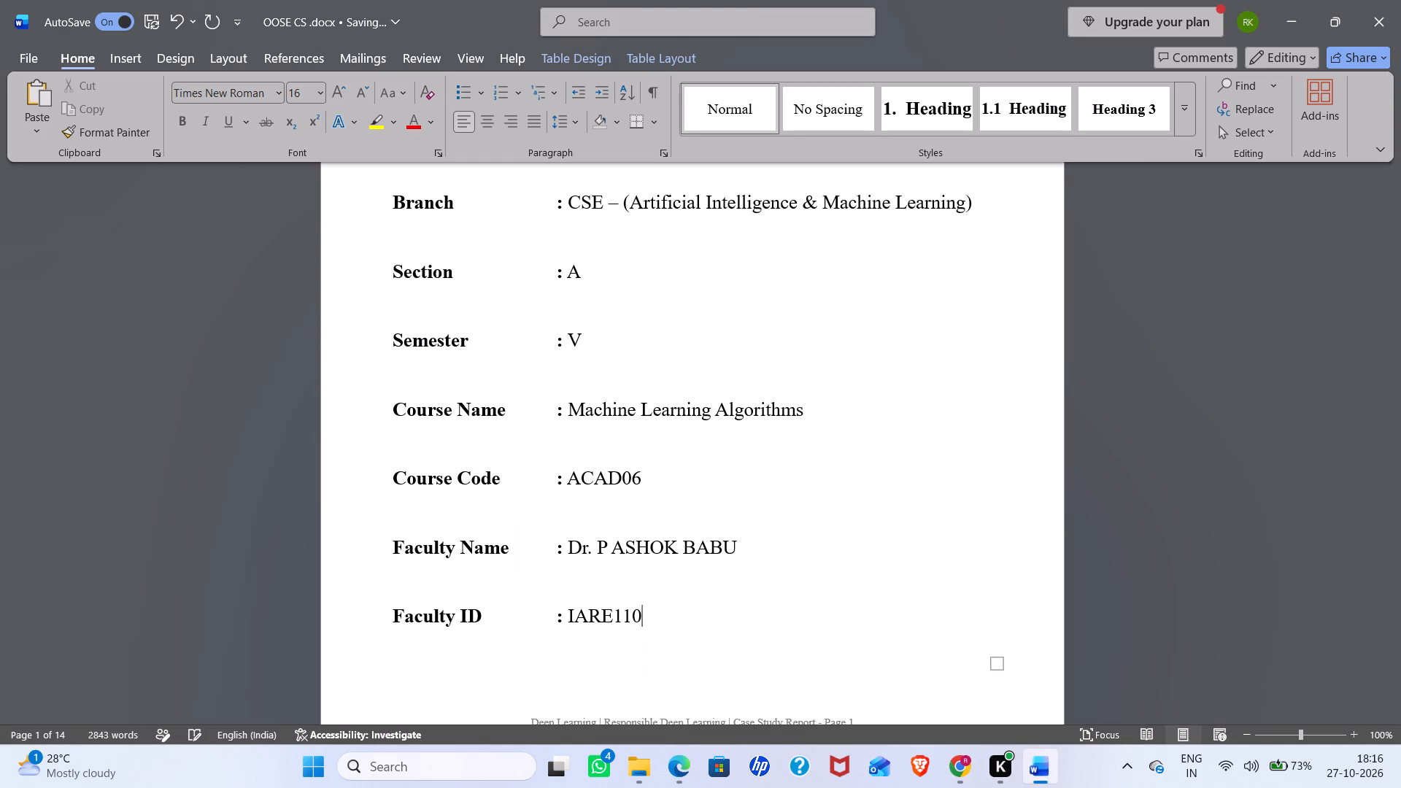
key(BackSpace)
key(BackSpace)
text(06)
text(26)
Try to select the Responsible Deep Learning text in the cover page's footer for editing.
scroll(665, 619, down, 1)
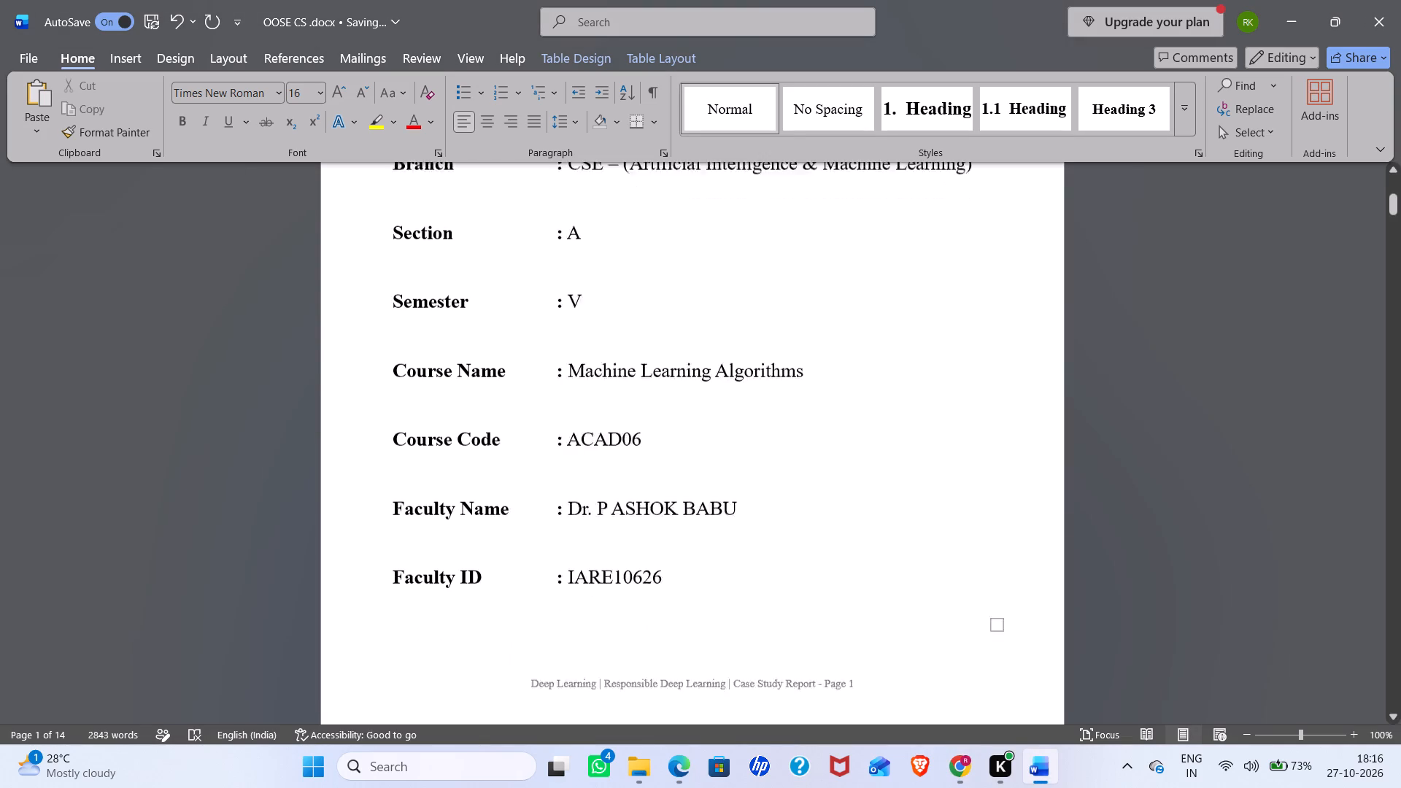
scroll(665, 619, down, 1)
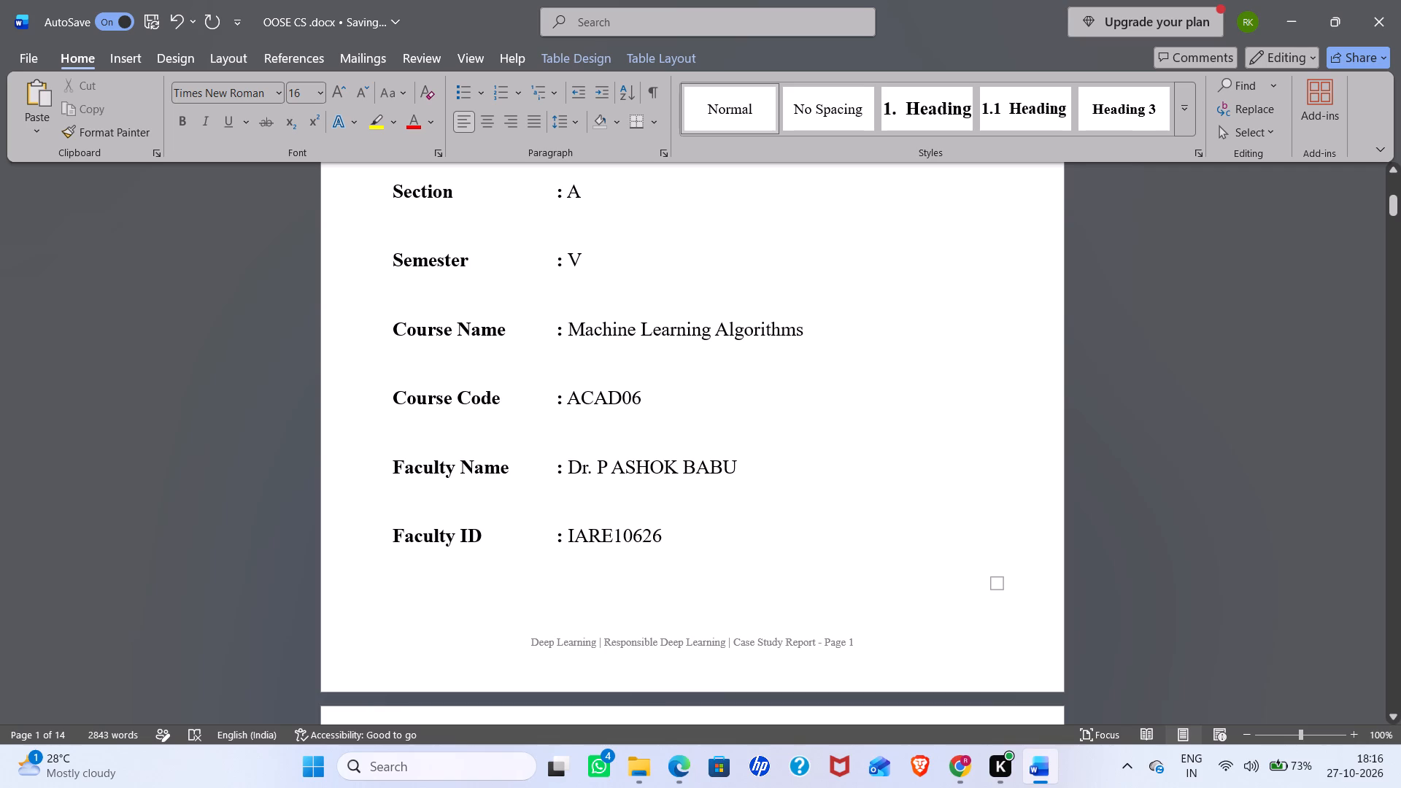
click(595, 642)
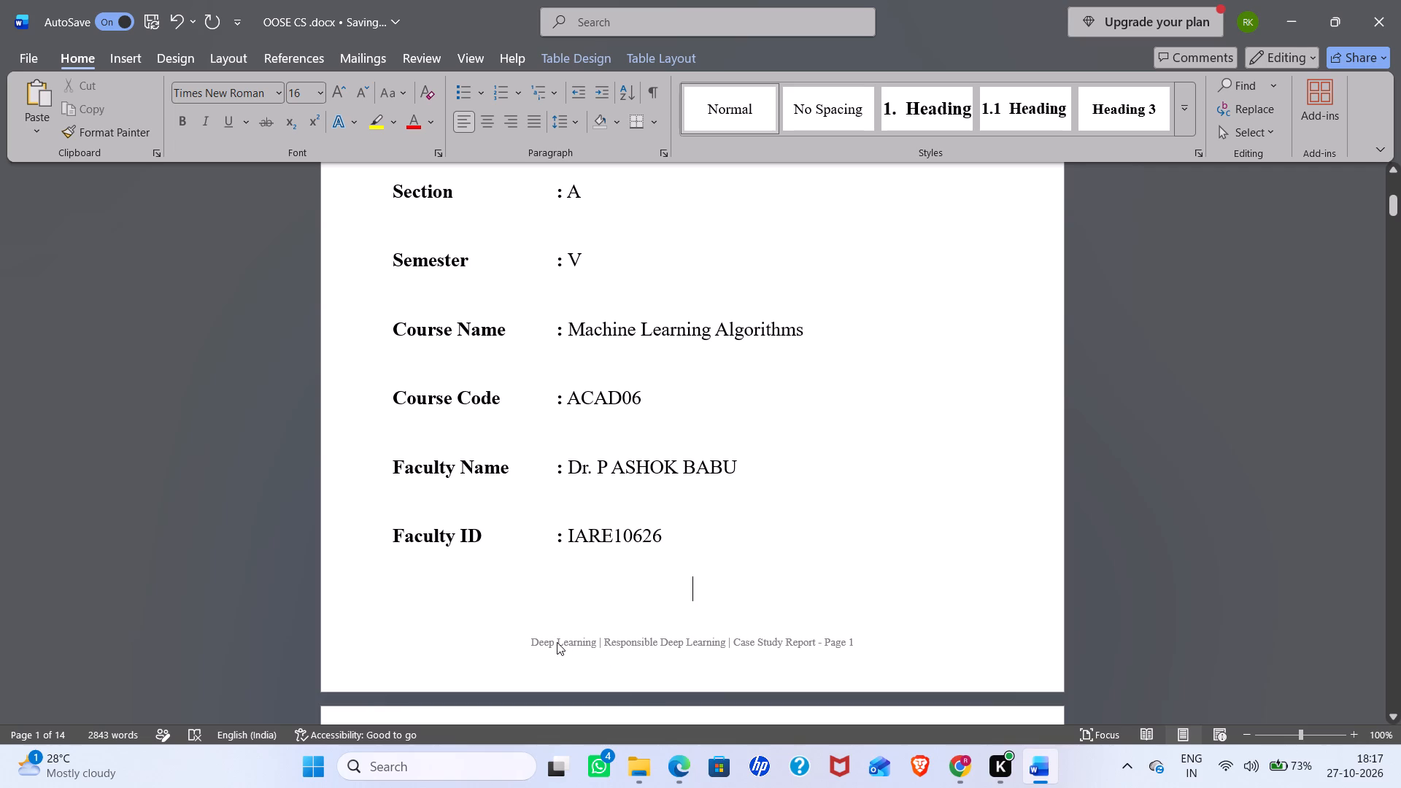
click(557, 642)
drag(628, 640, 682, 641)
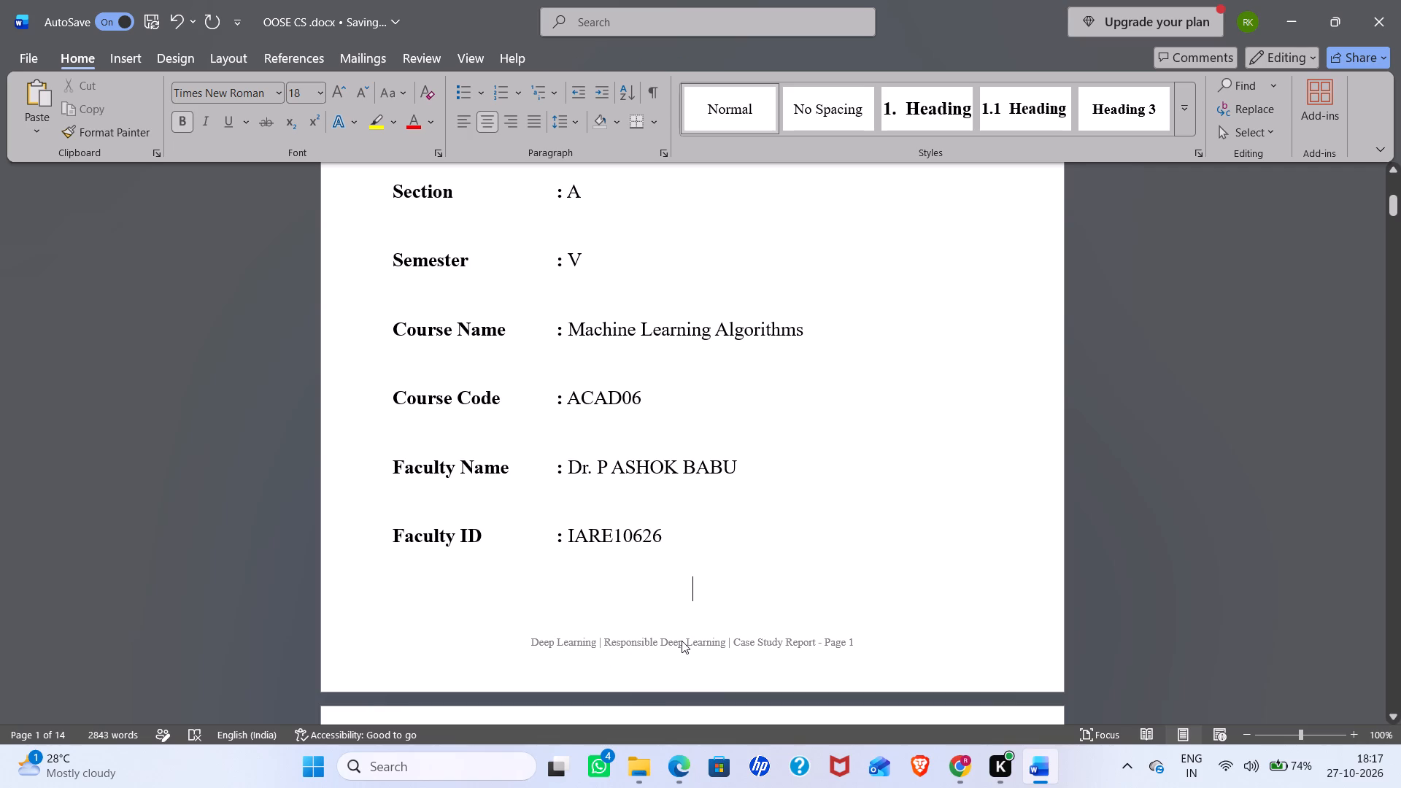
Review the document from the cover page details through the title, abstract and keywords to the Introduction heading.
scroll(722, 625, up, 2)
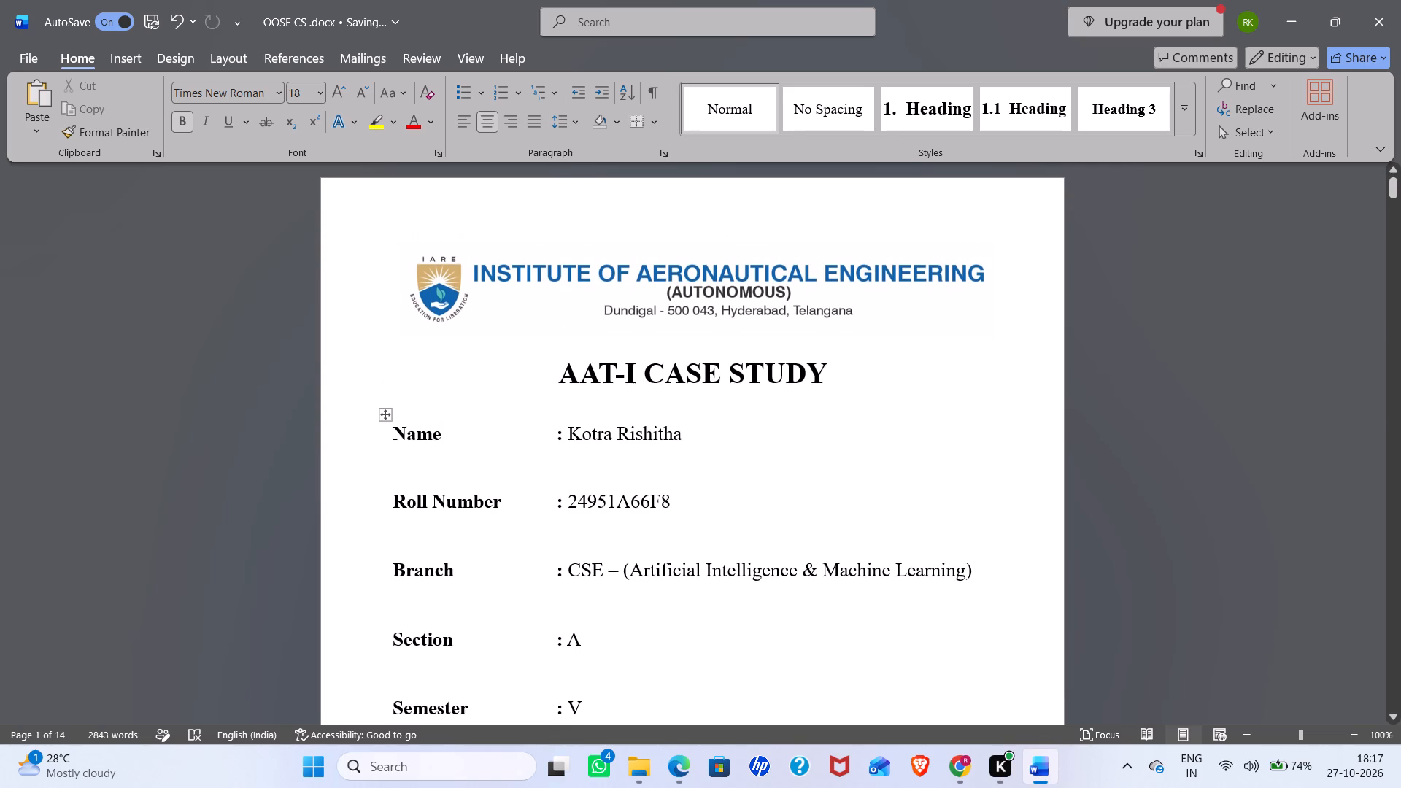
scroll(722, 625, down, 1)
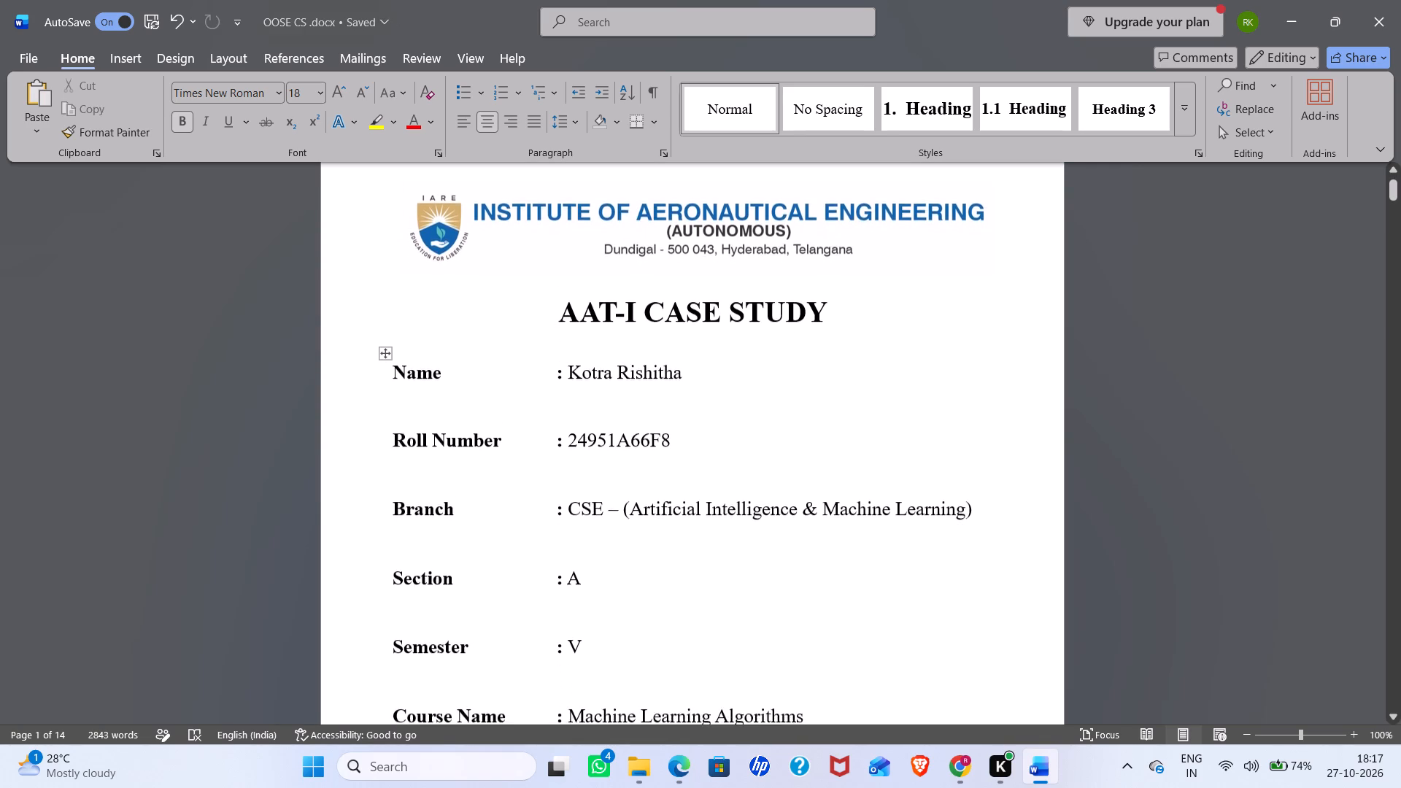
scroll(722, 625, down, 3)
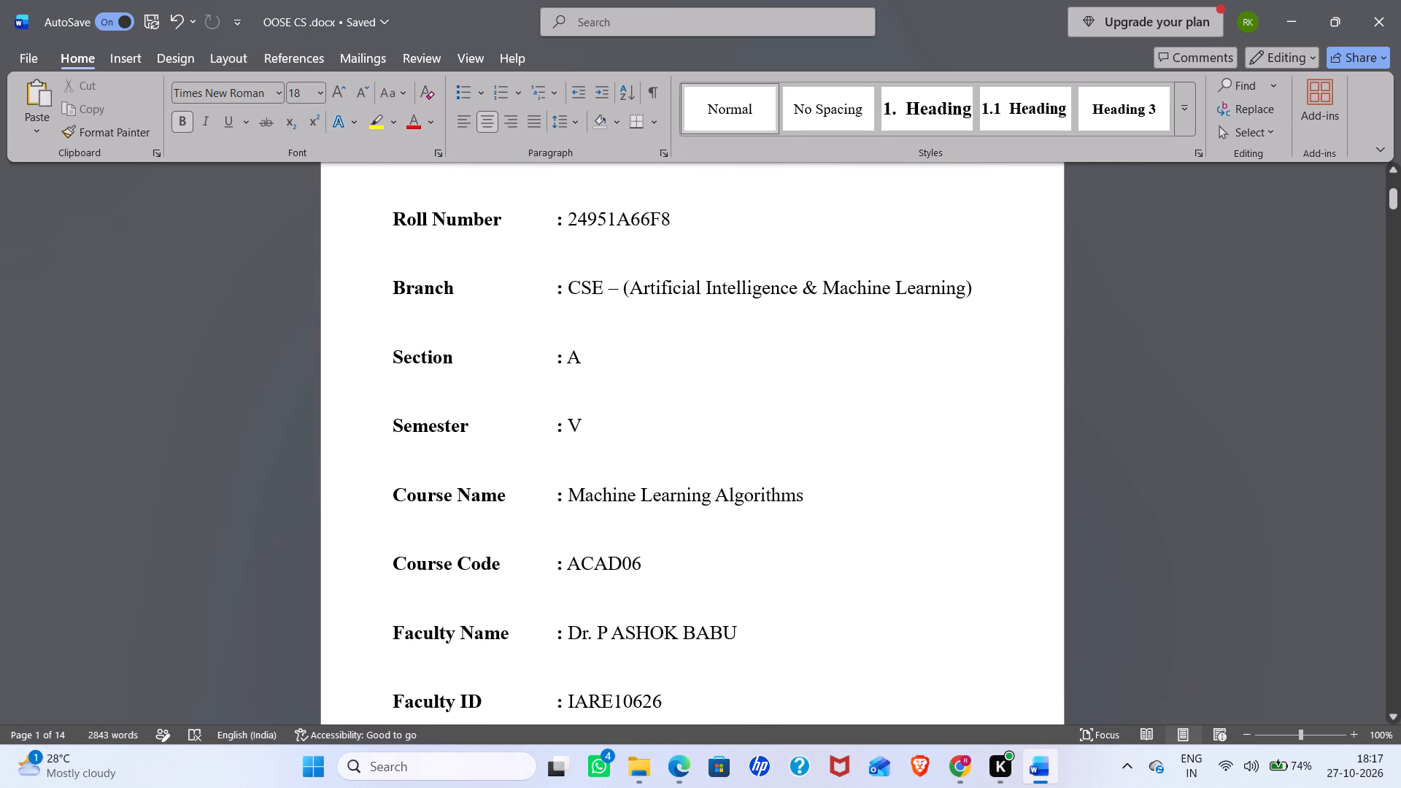
scroll(722, 625, down, 3)
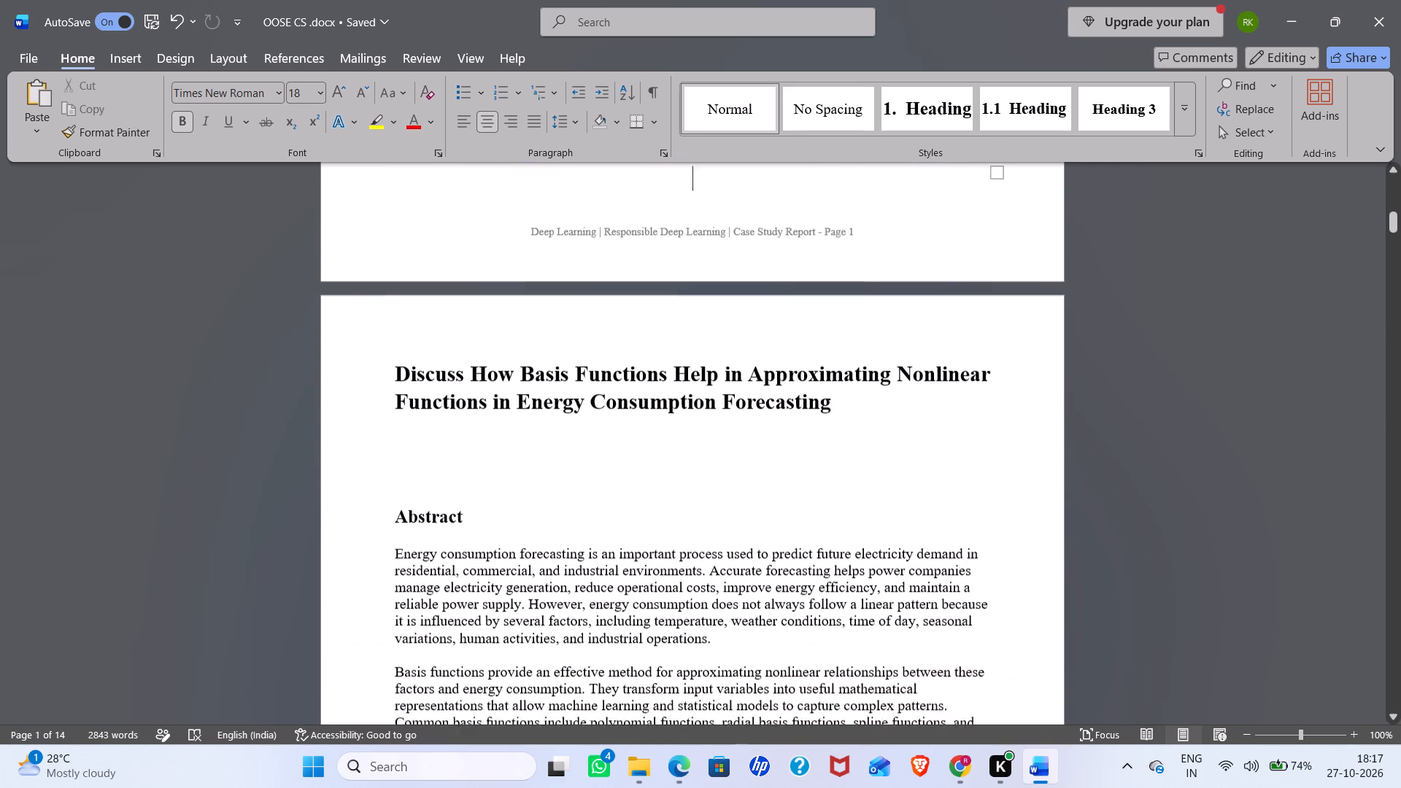
scroll(722, 625, down, 3)
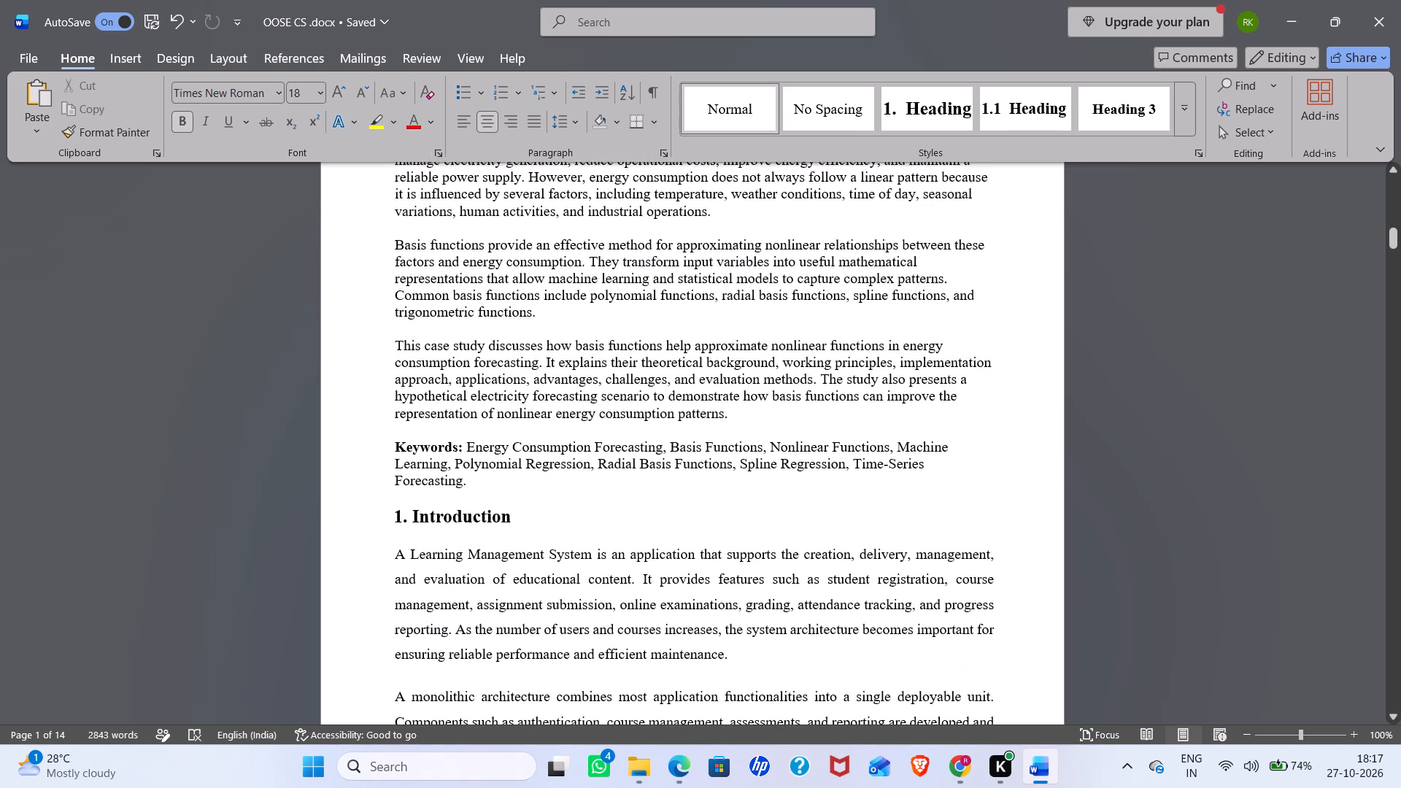
Delete the Keywords paragraph between the abstract and the Introduction heading.
scroll(644, 541, up, 1)
drag(397, 282, 478, 627)
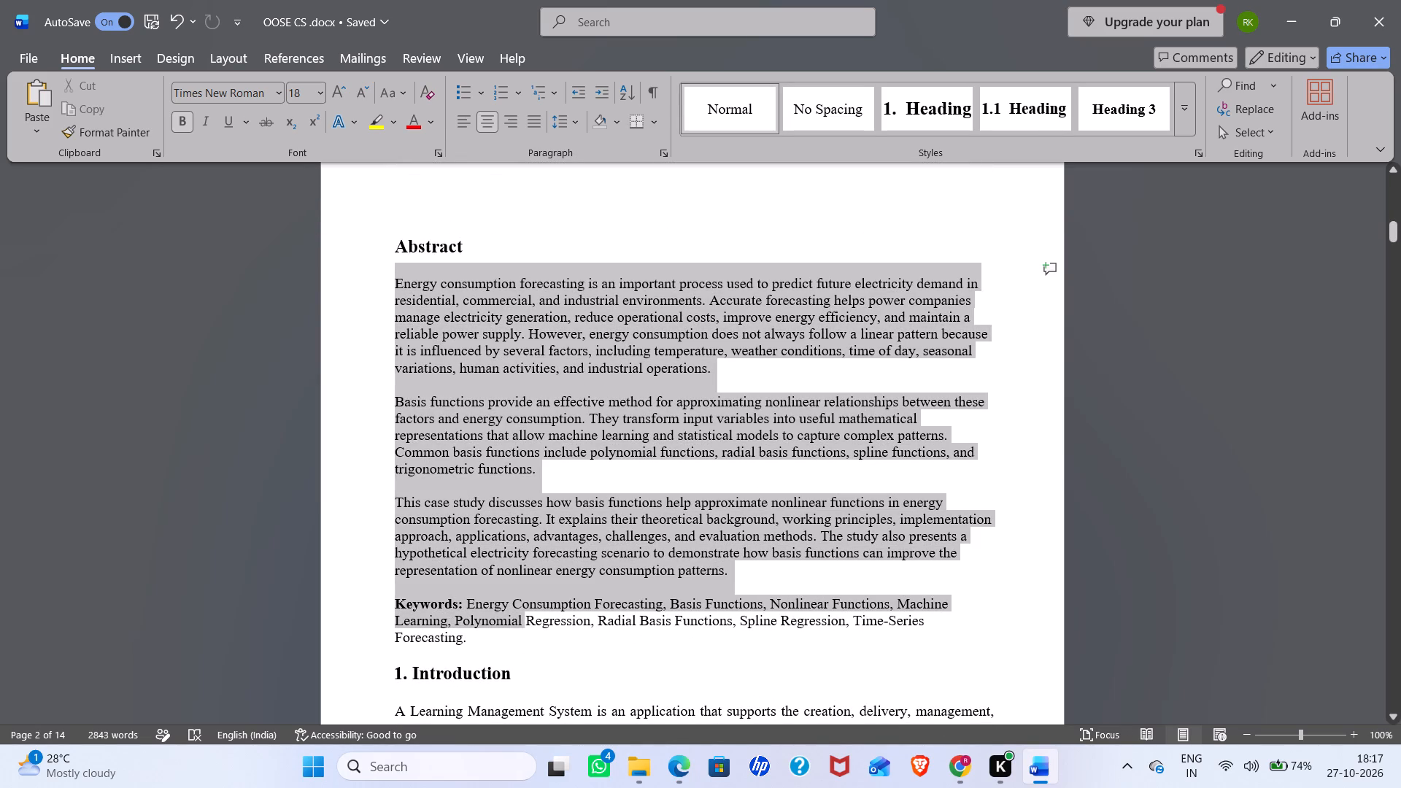
drag(478, 627, 470, 631)
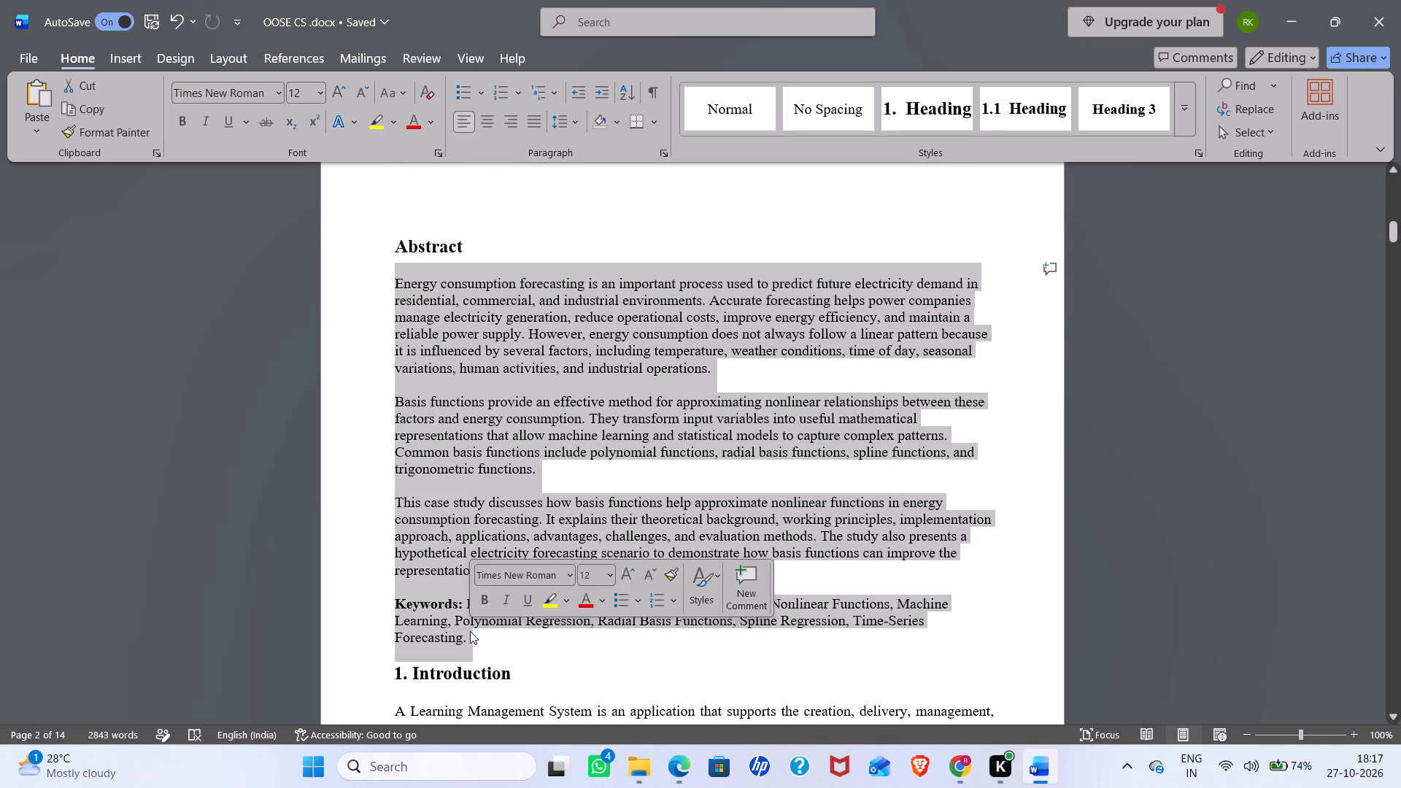
click(470, 631)
drag(470, 641, 386, 610)
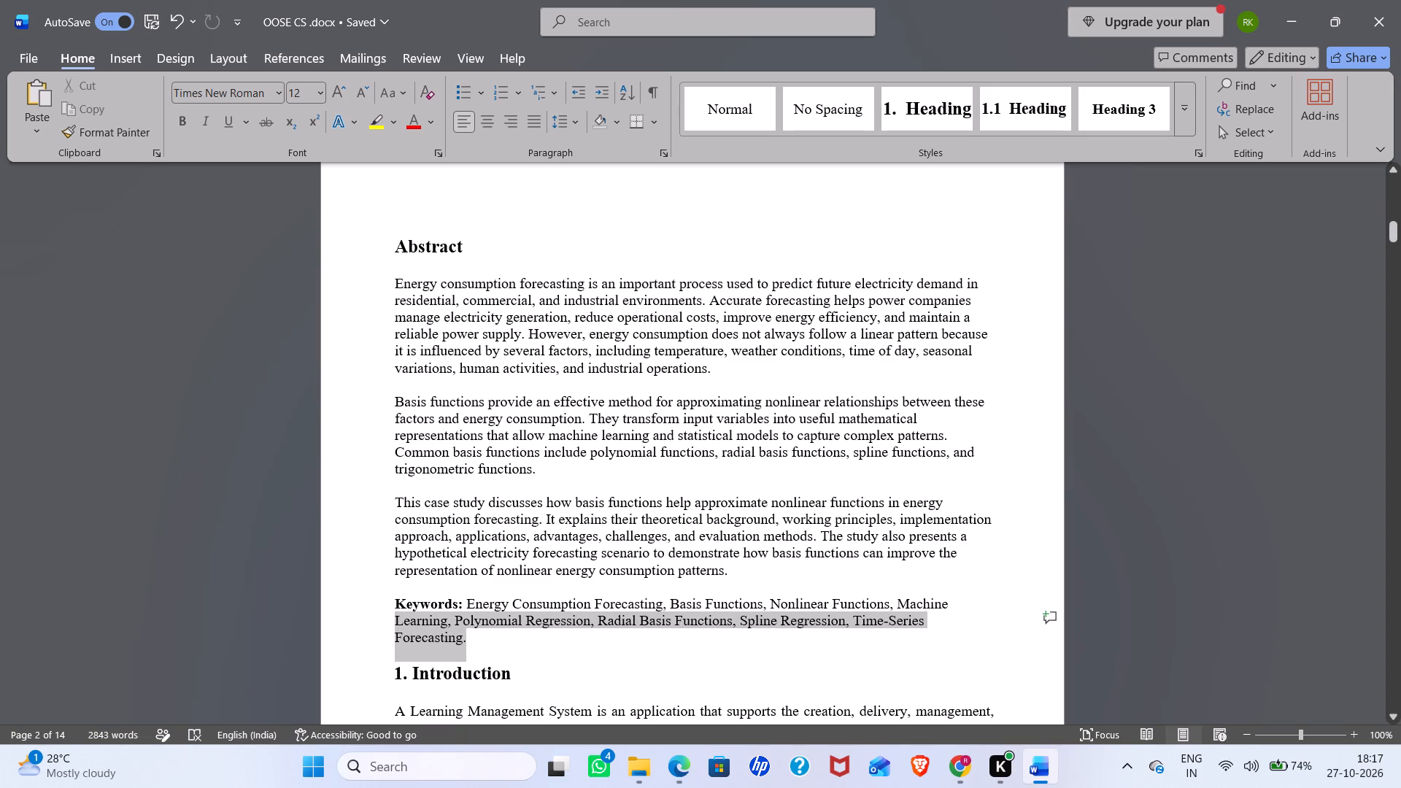
drag(386, 610, 385, 606)
key(BackSpace)
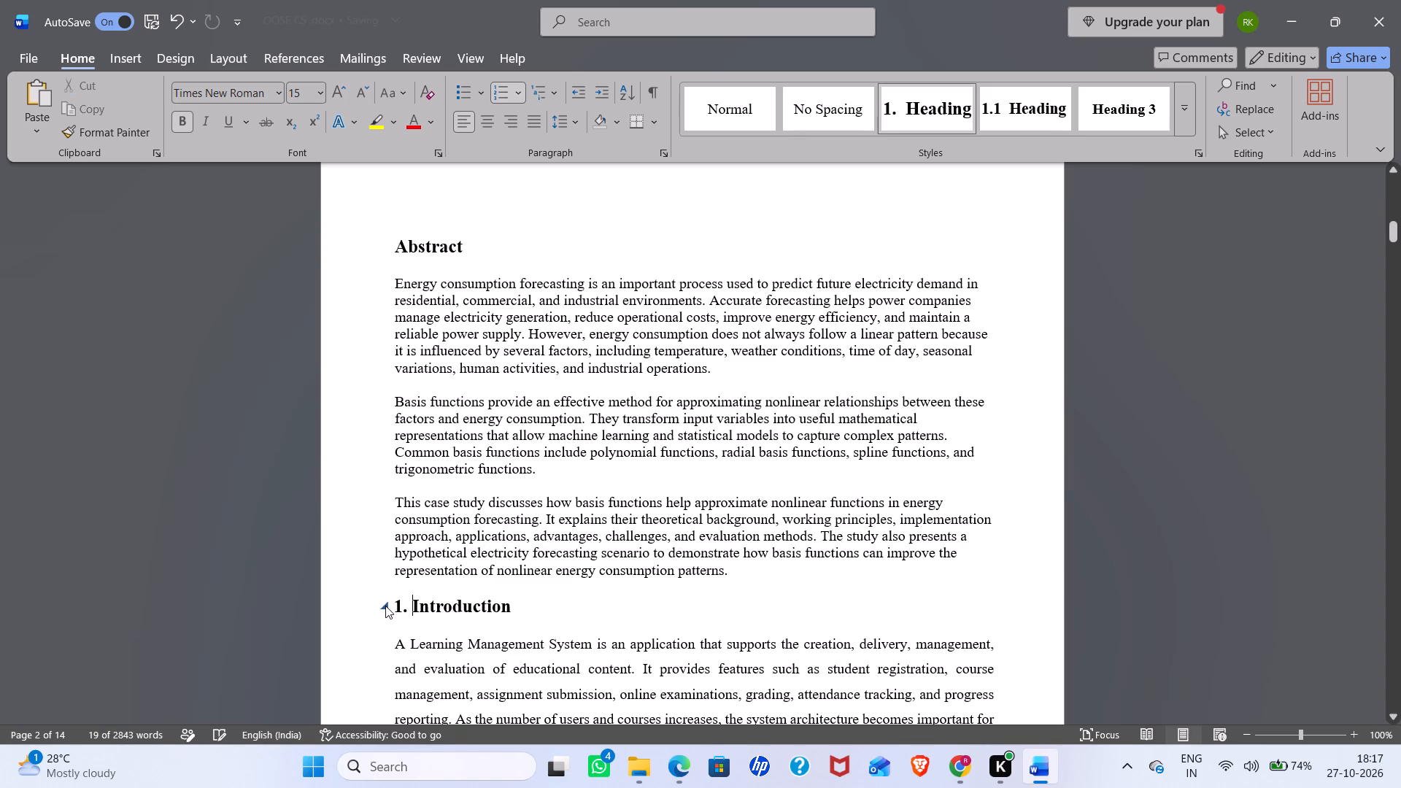
Set the three Abstract paragraphs to 1.15 line spacing and justify them.
drag(740, 568, 679, 529)
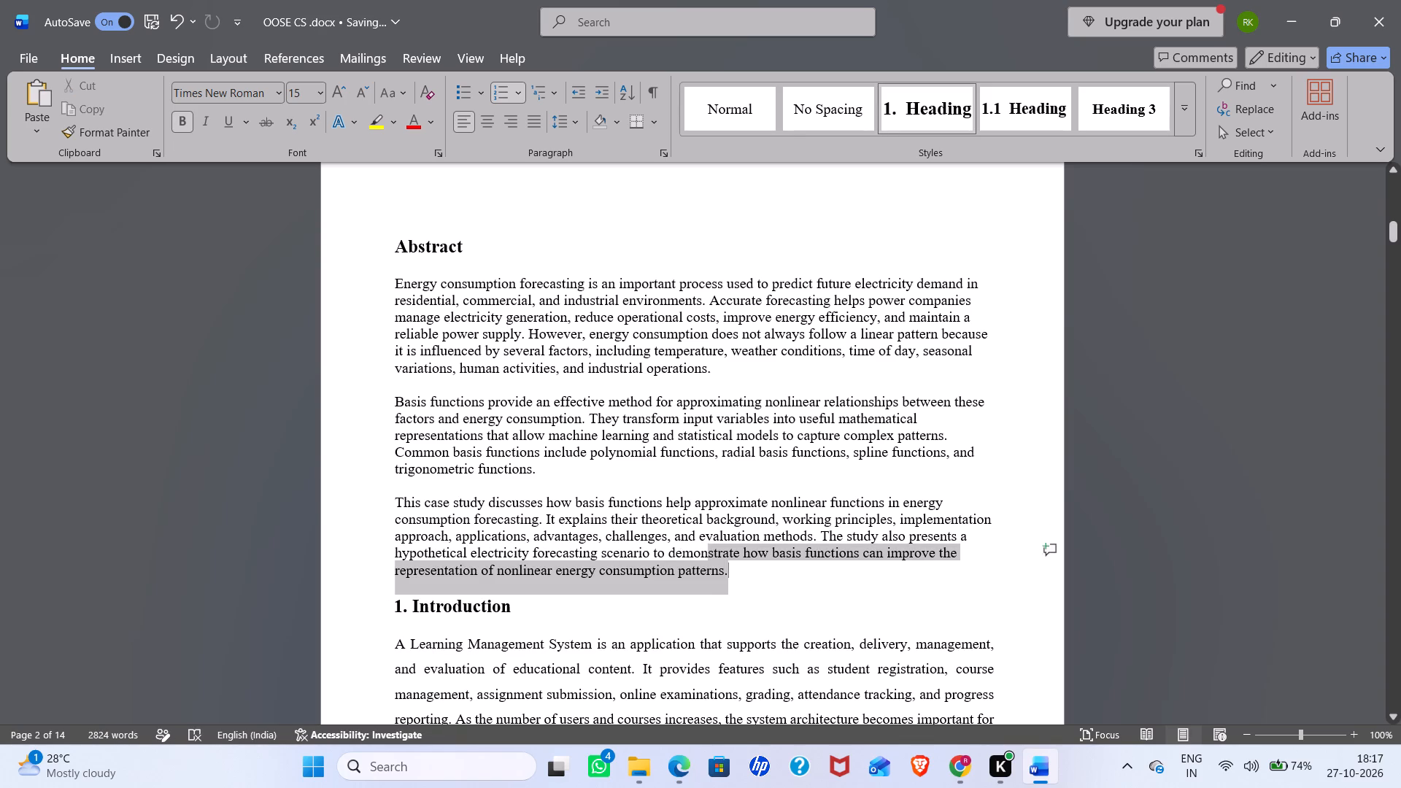
drag(679, 529, 387, 285)
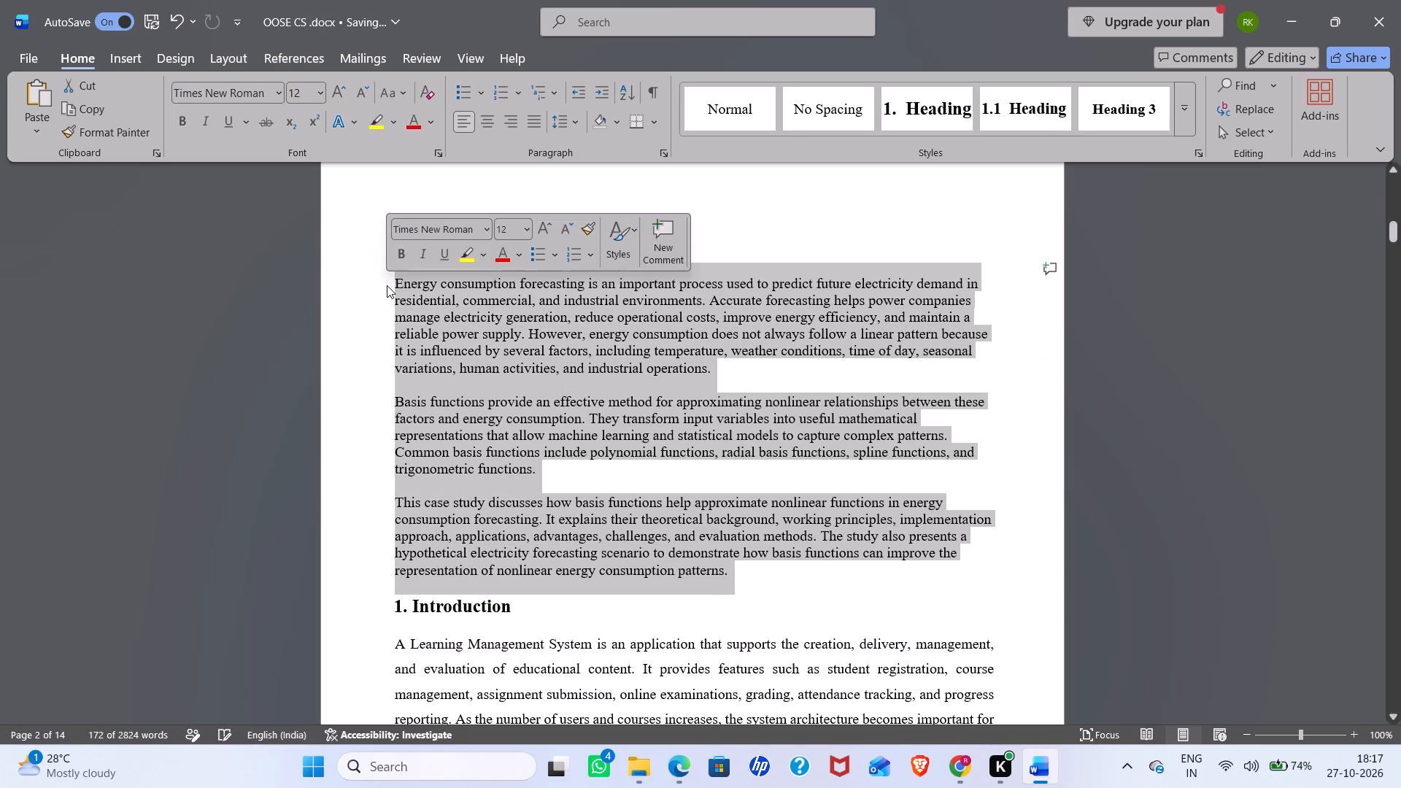
click(574, 125)
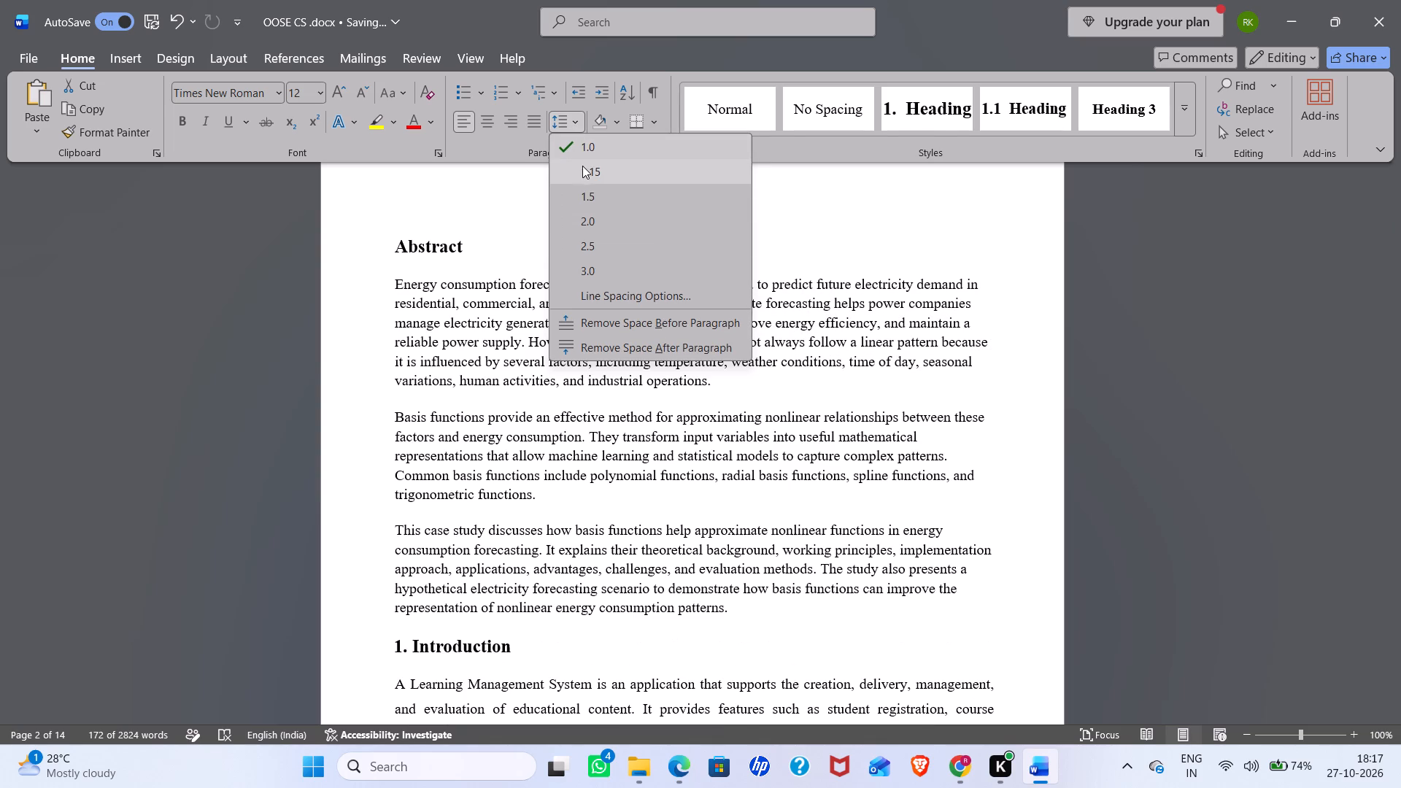
click(583, 169)
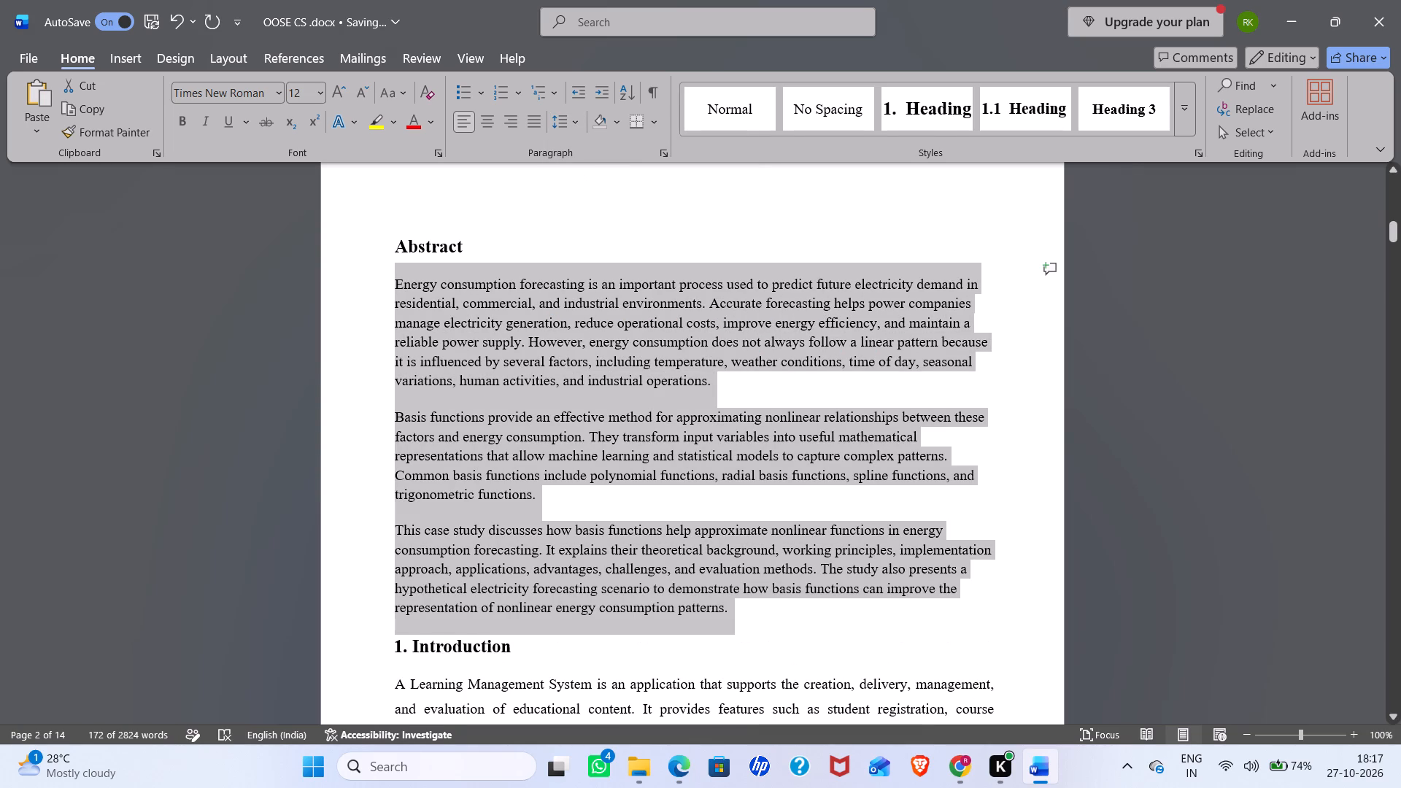
key(ctrl+j)
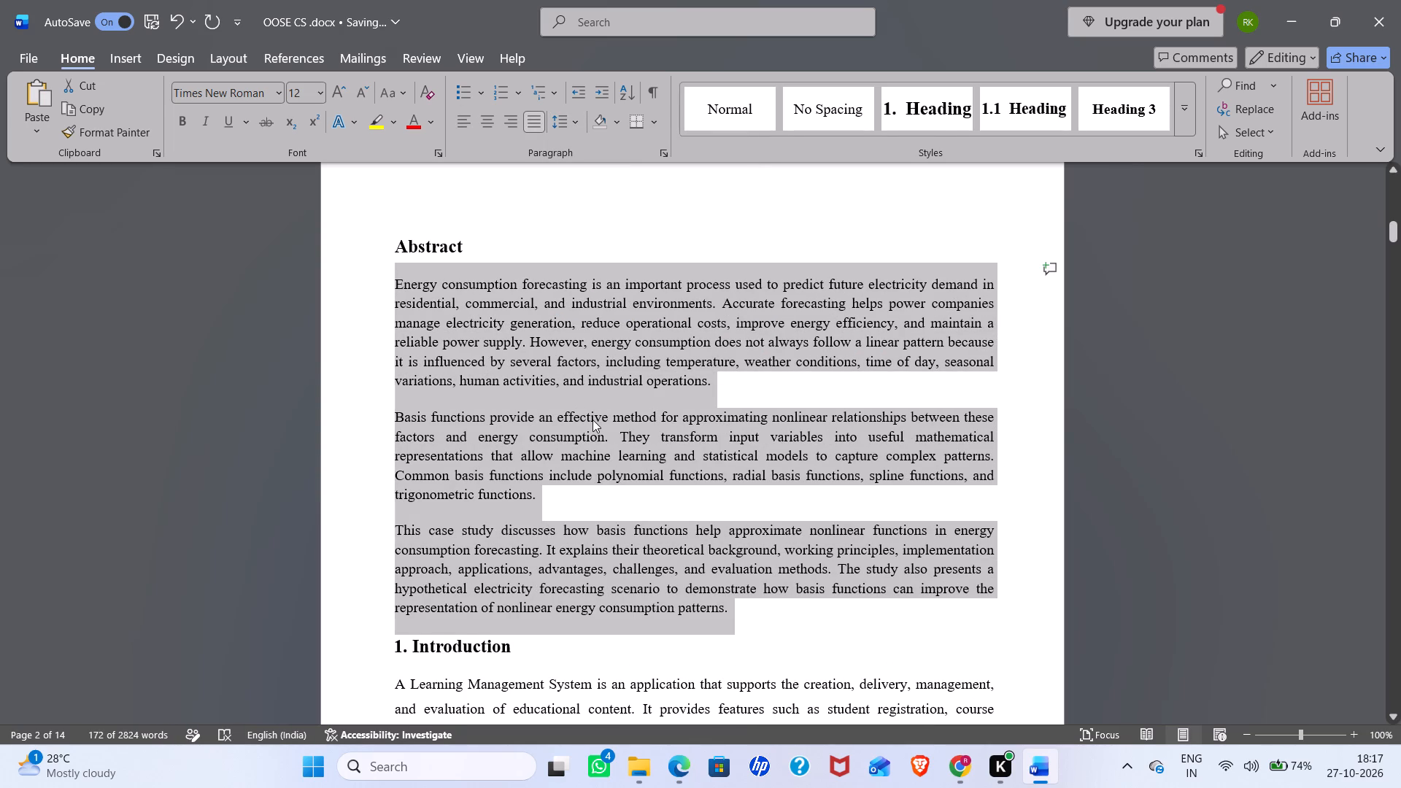
click(593, 420)
drag(468, 250, 423, 247)
click(525, 340)
scroll(525, 340, down, 1)
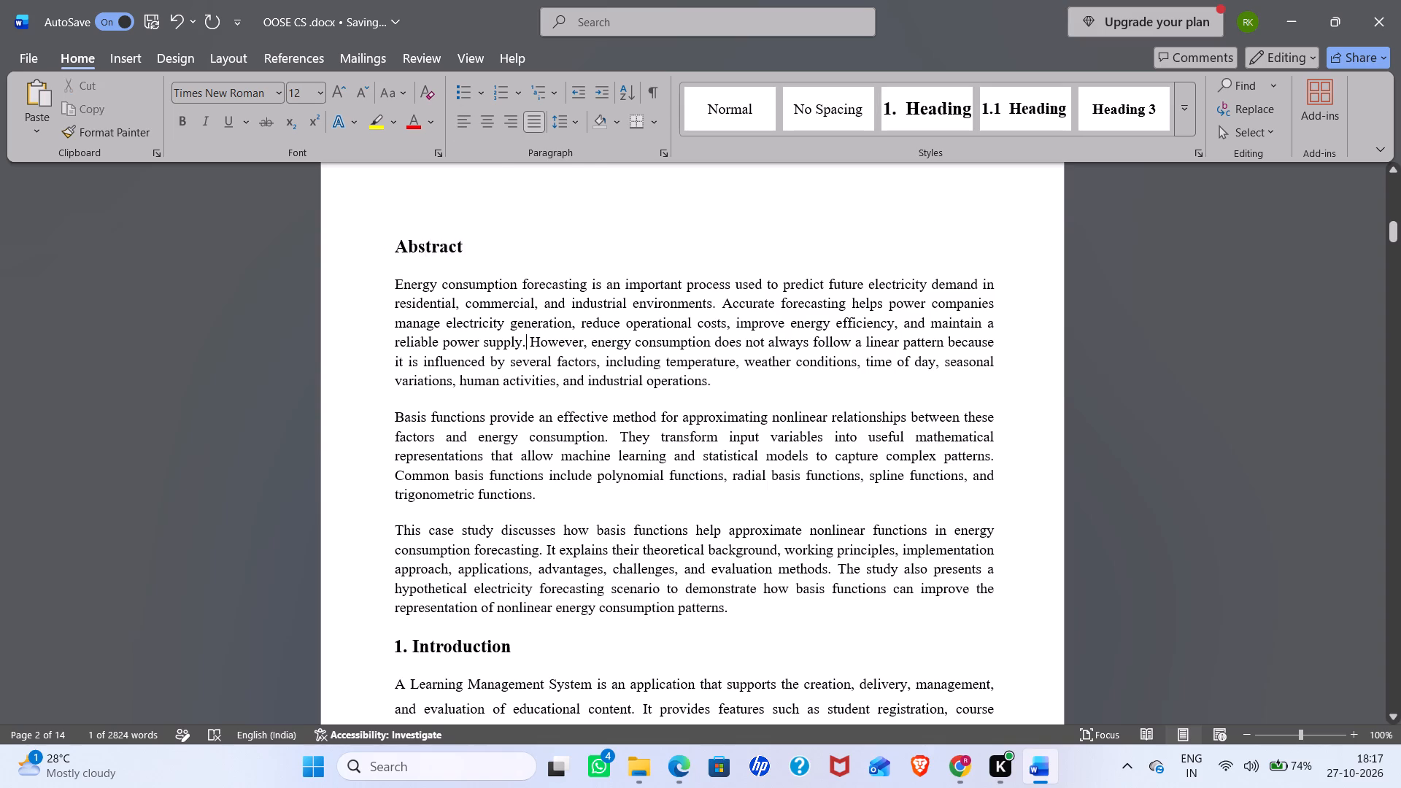
scroll(525, 340, down, 3)
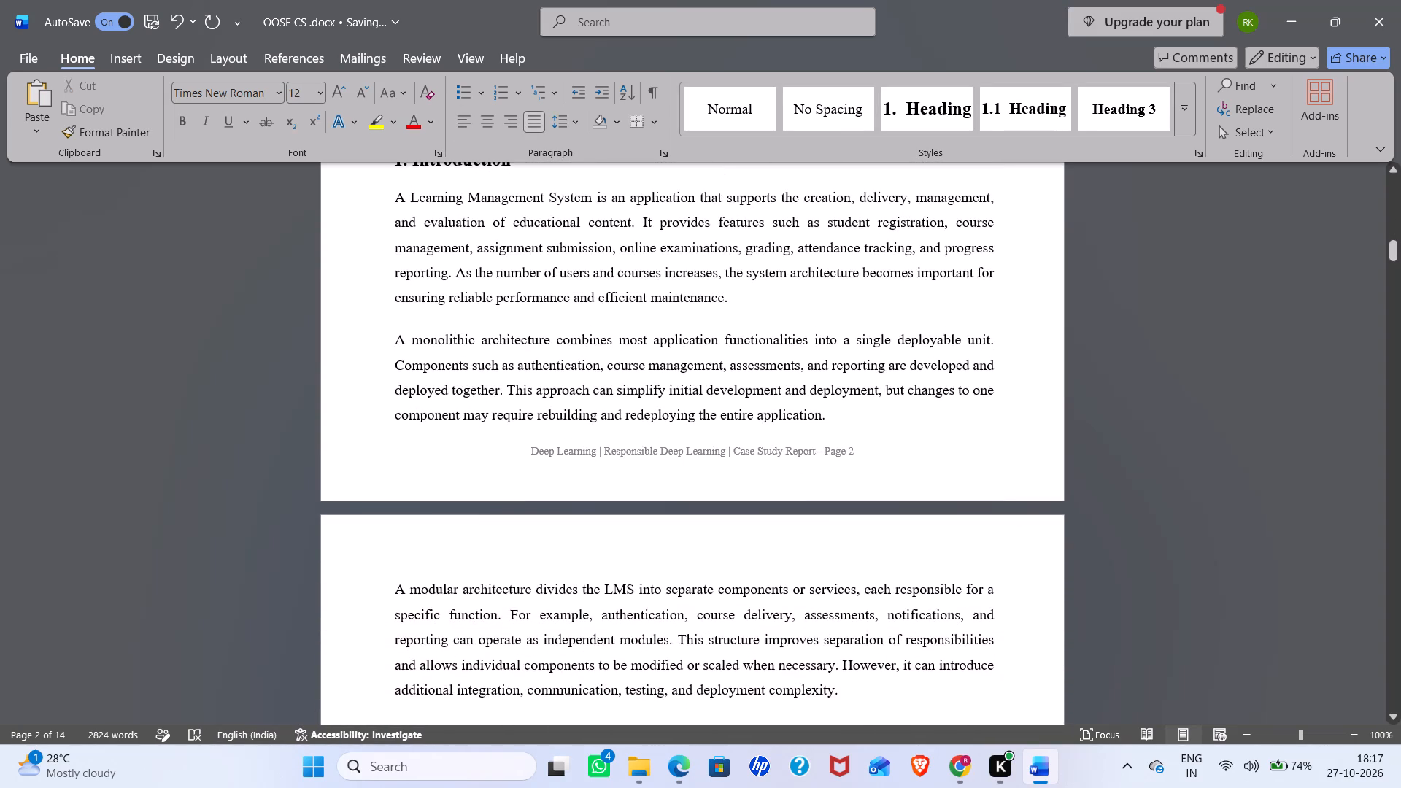
scroll(525, 340, up, 1)
key(alt+Tab)
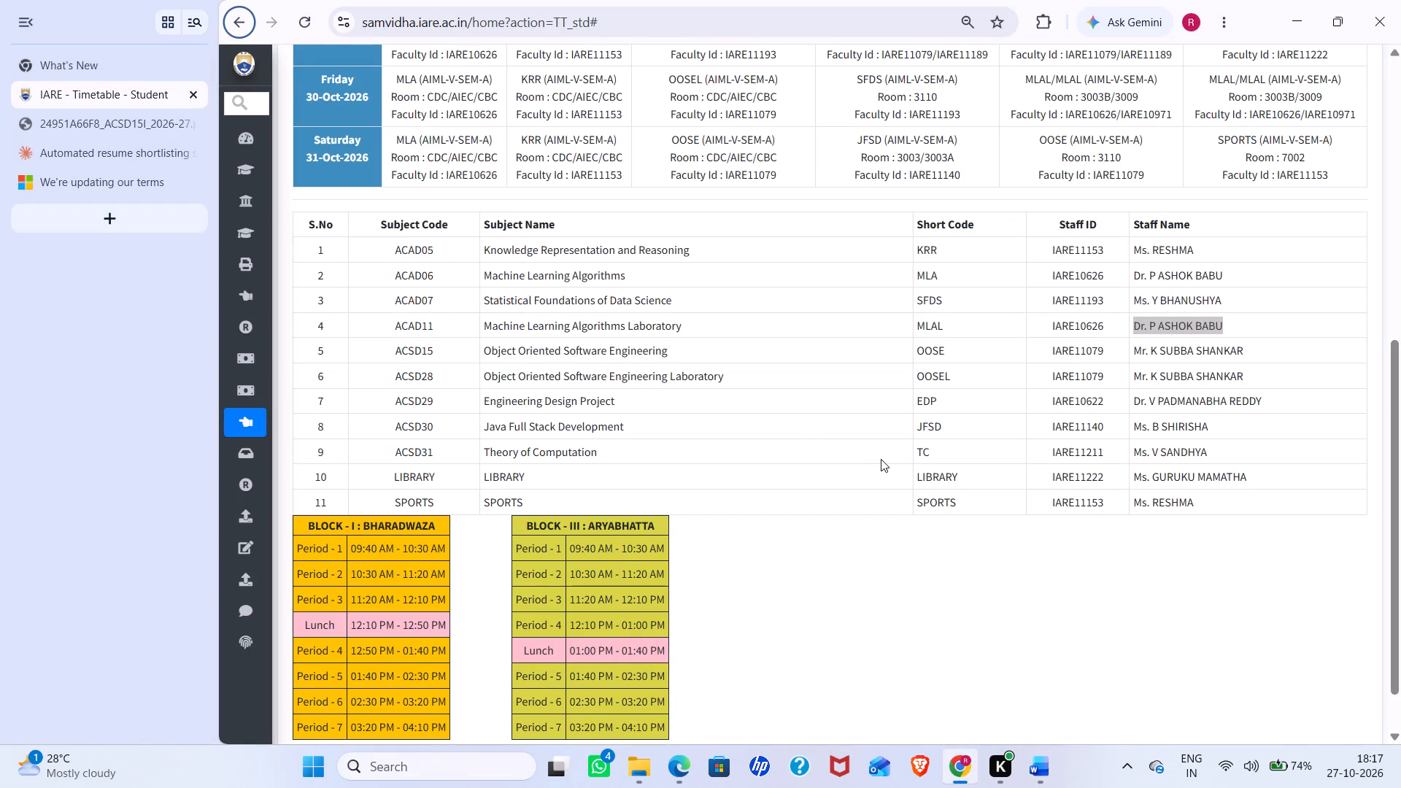
key(alt+Tab)
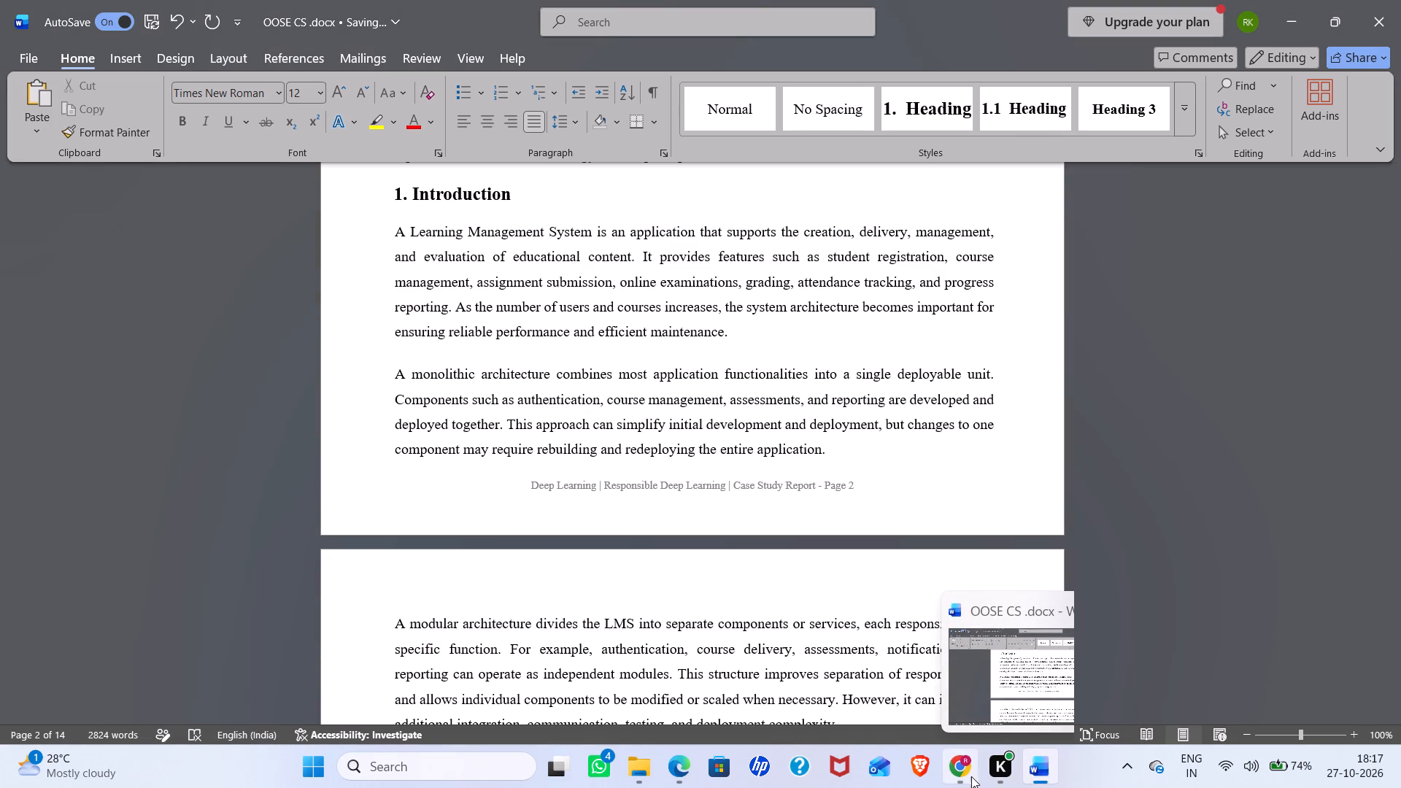
click(977, 721)
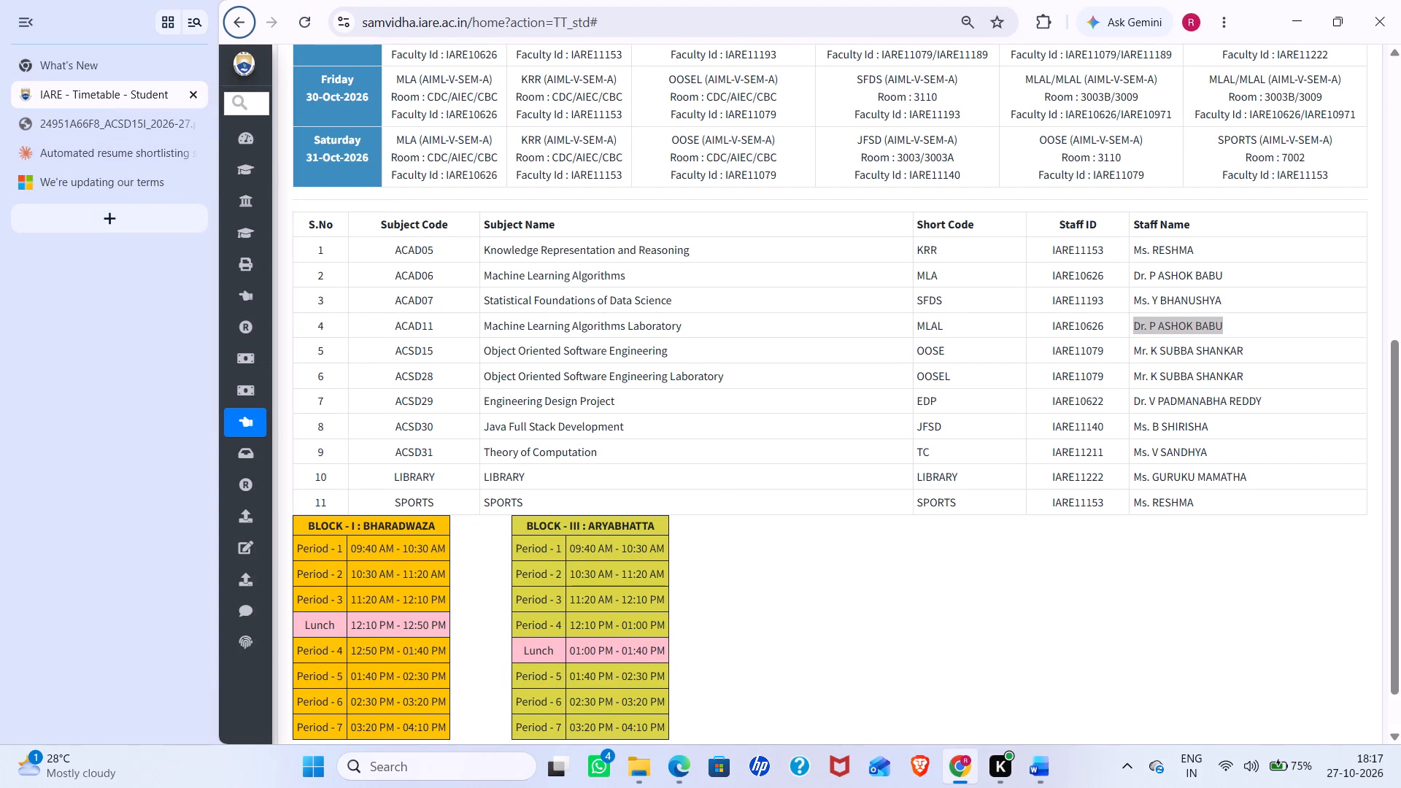
key(alt+Tab)
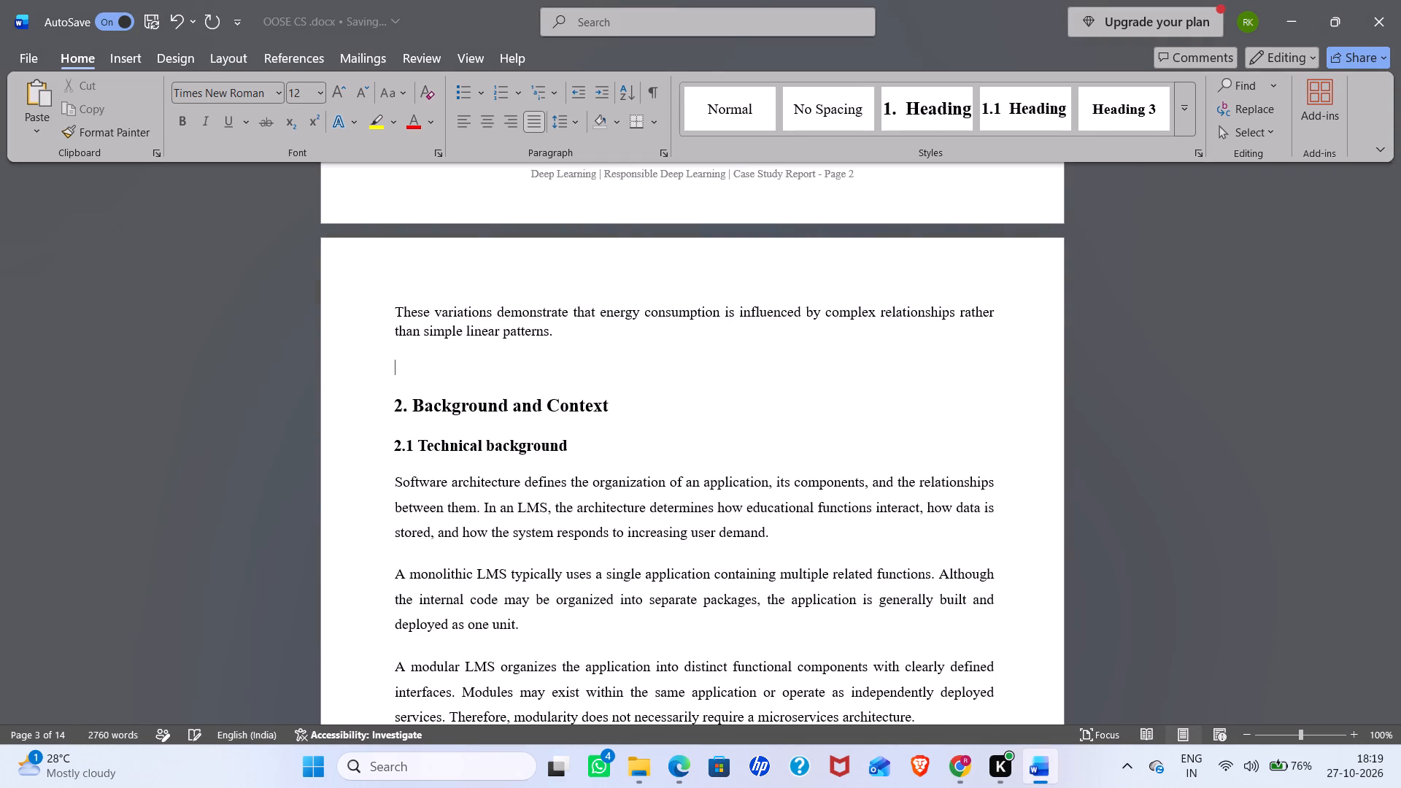
key(Return)
key(BackSpace)
key(ctrl+v)
Switch sections 1.2 Problem Statement and 1.3 Objectives from justified to left alignment and apply 1.15 line spacing.
scroll(568, 343, up, 1)
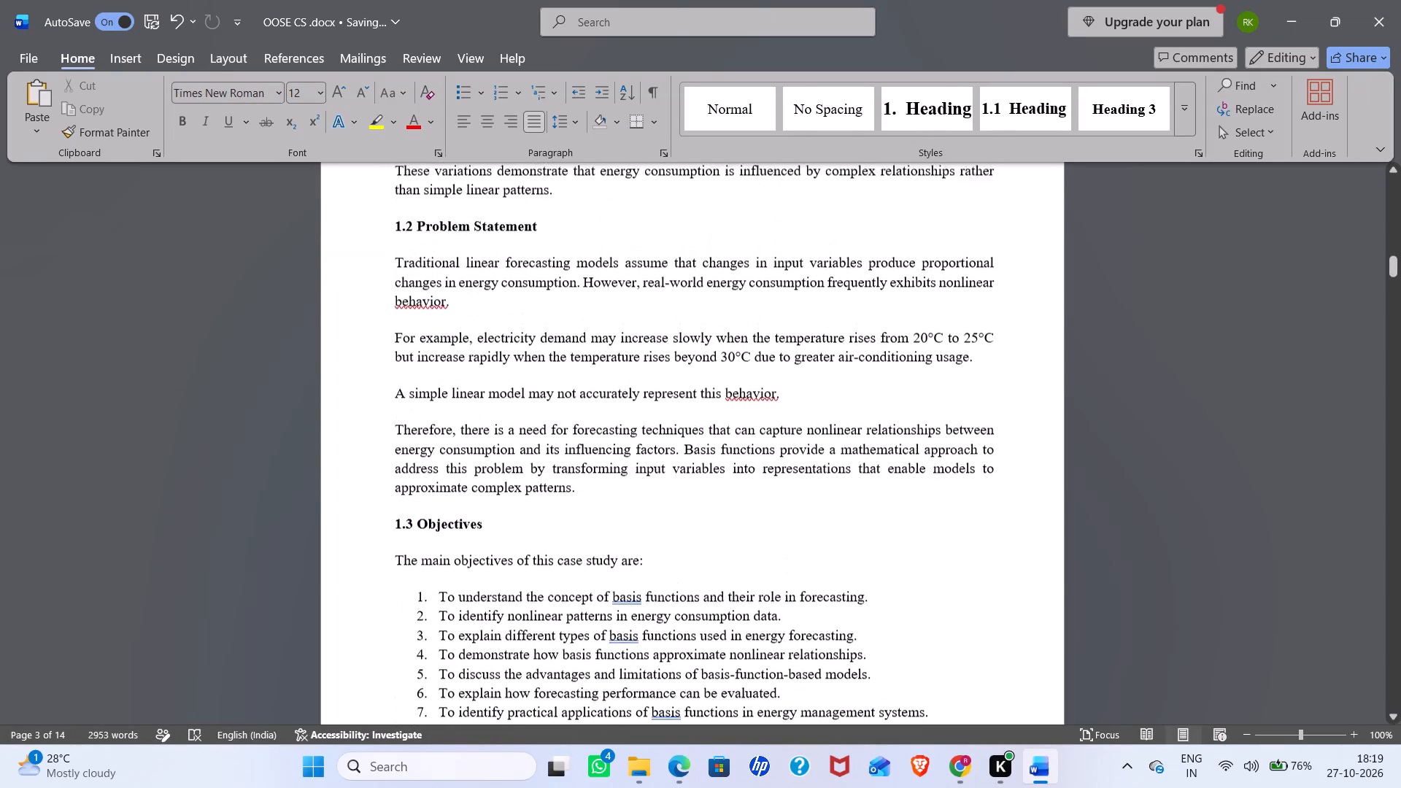
scroll(568, 343, up, 2)
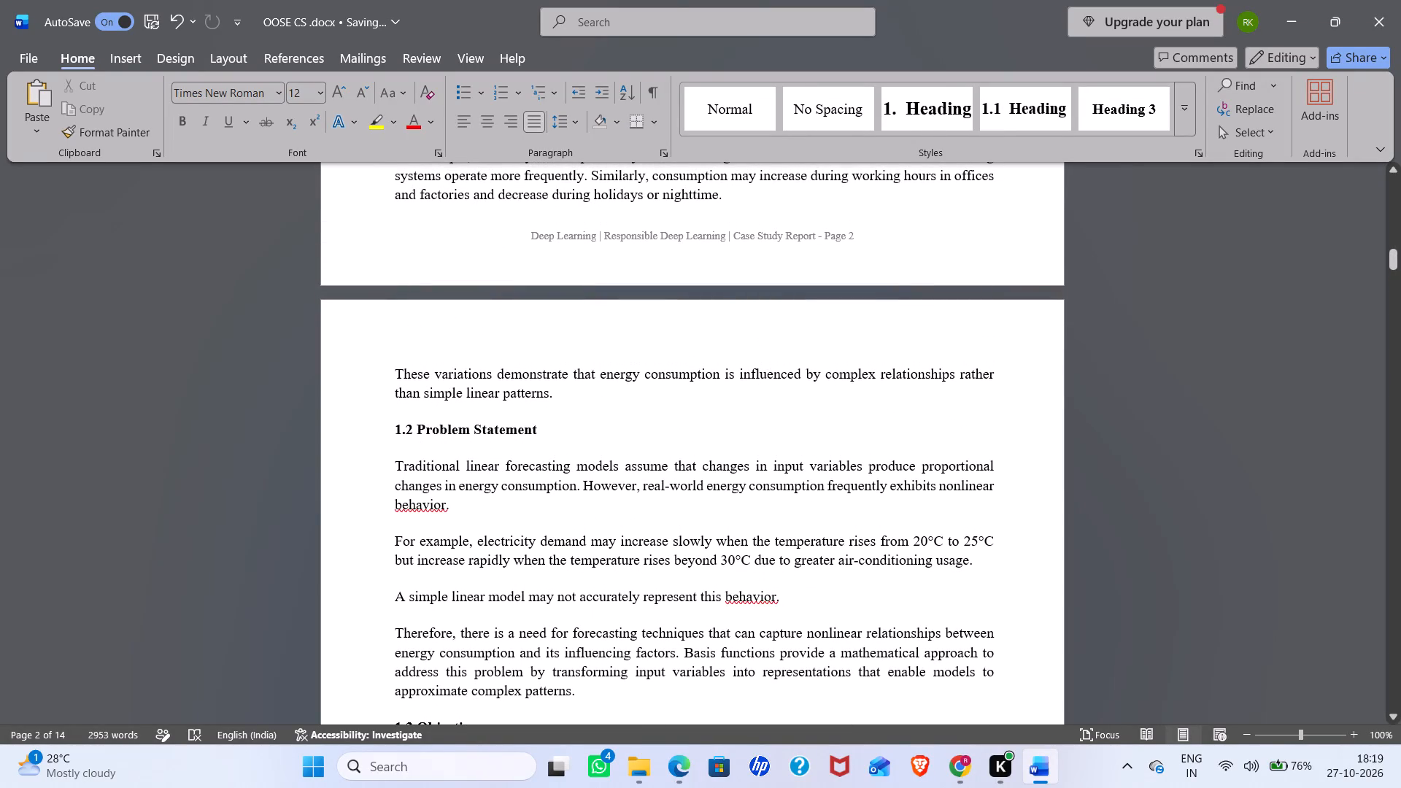
drag(388, 423, 625, 708)
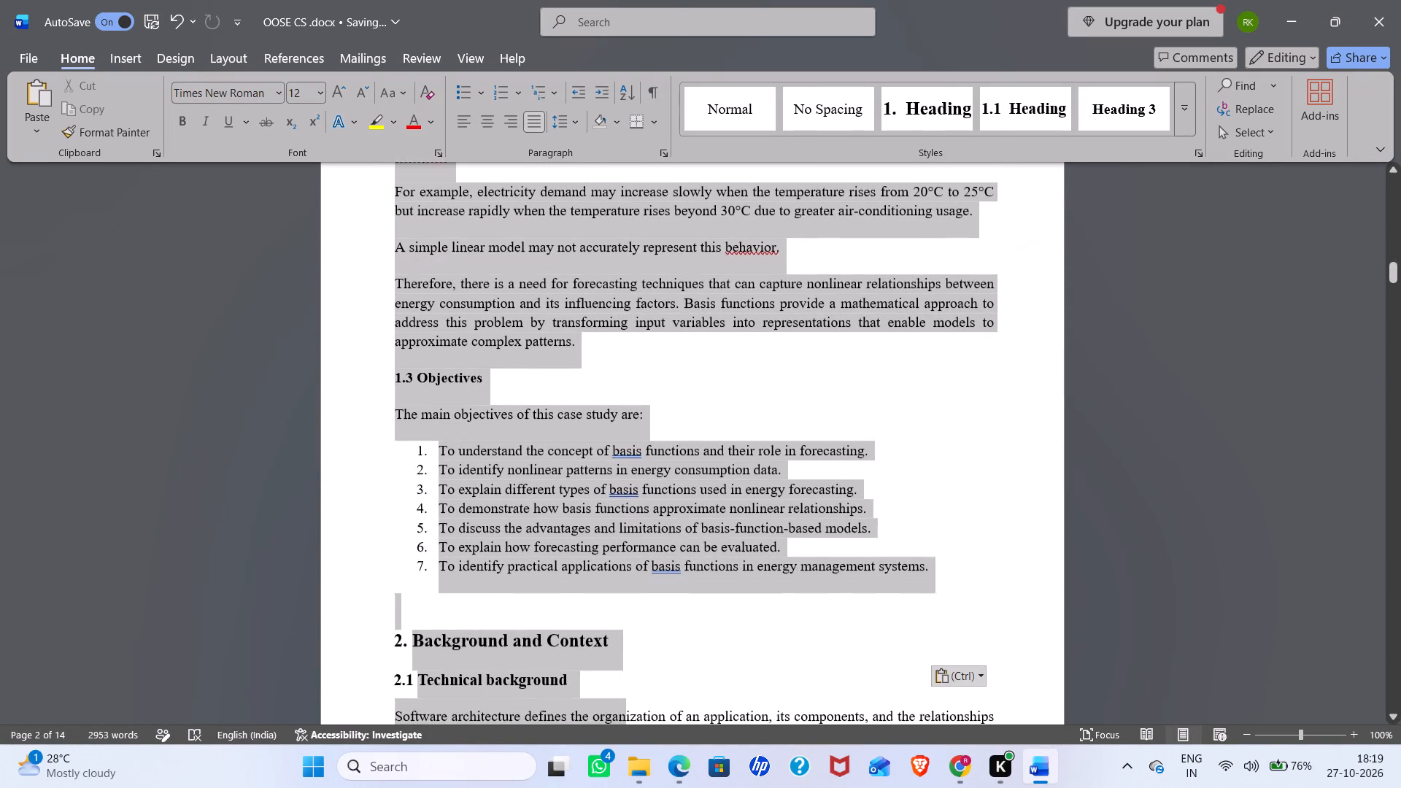
drag(625, 708, 923, 557)
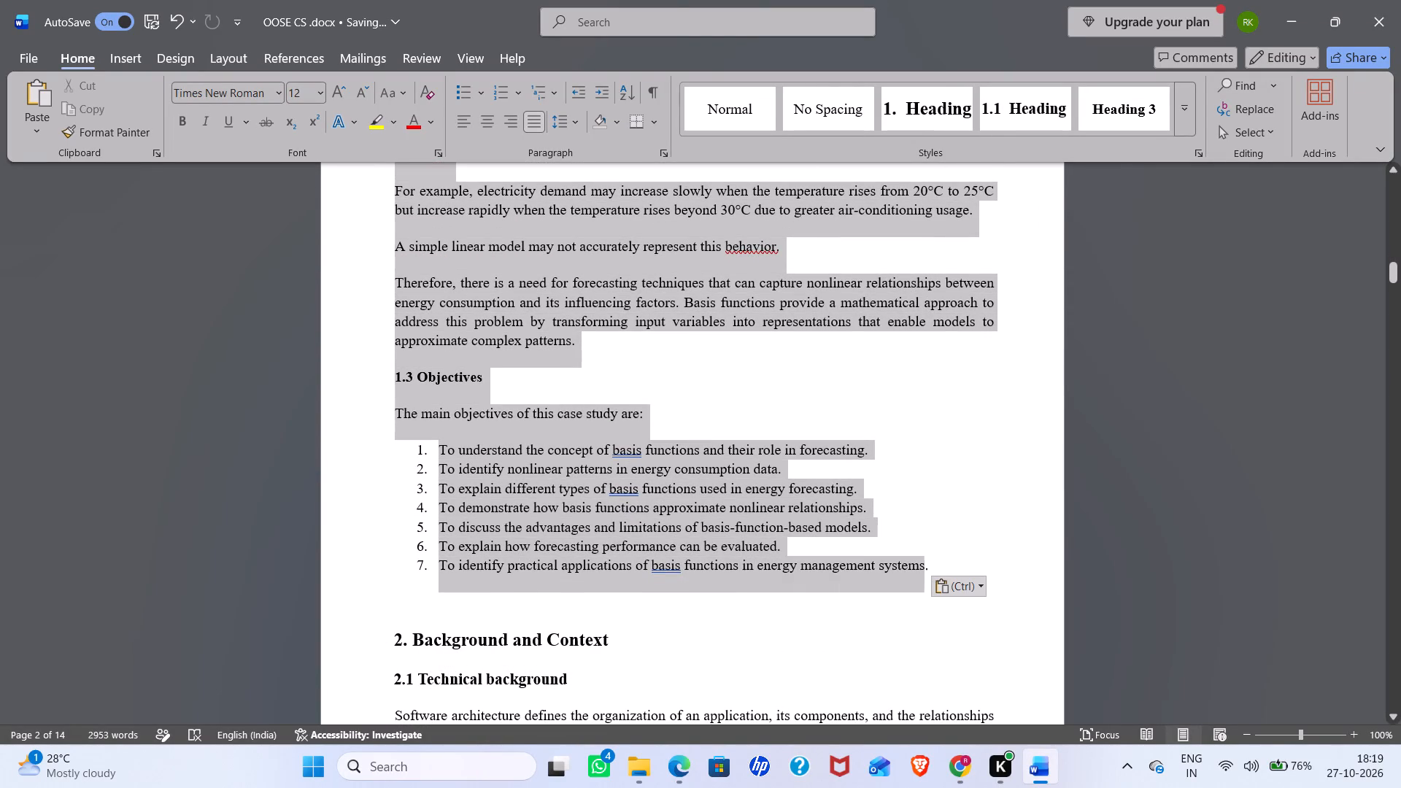
drag(923, 557, 961, 557)
key(ctrl+j)
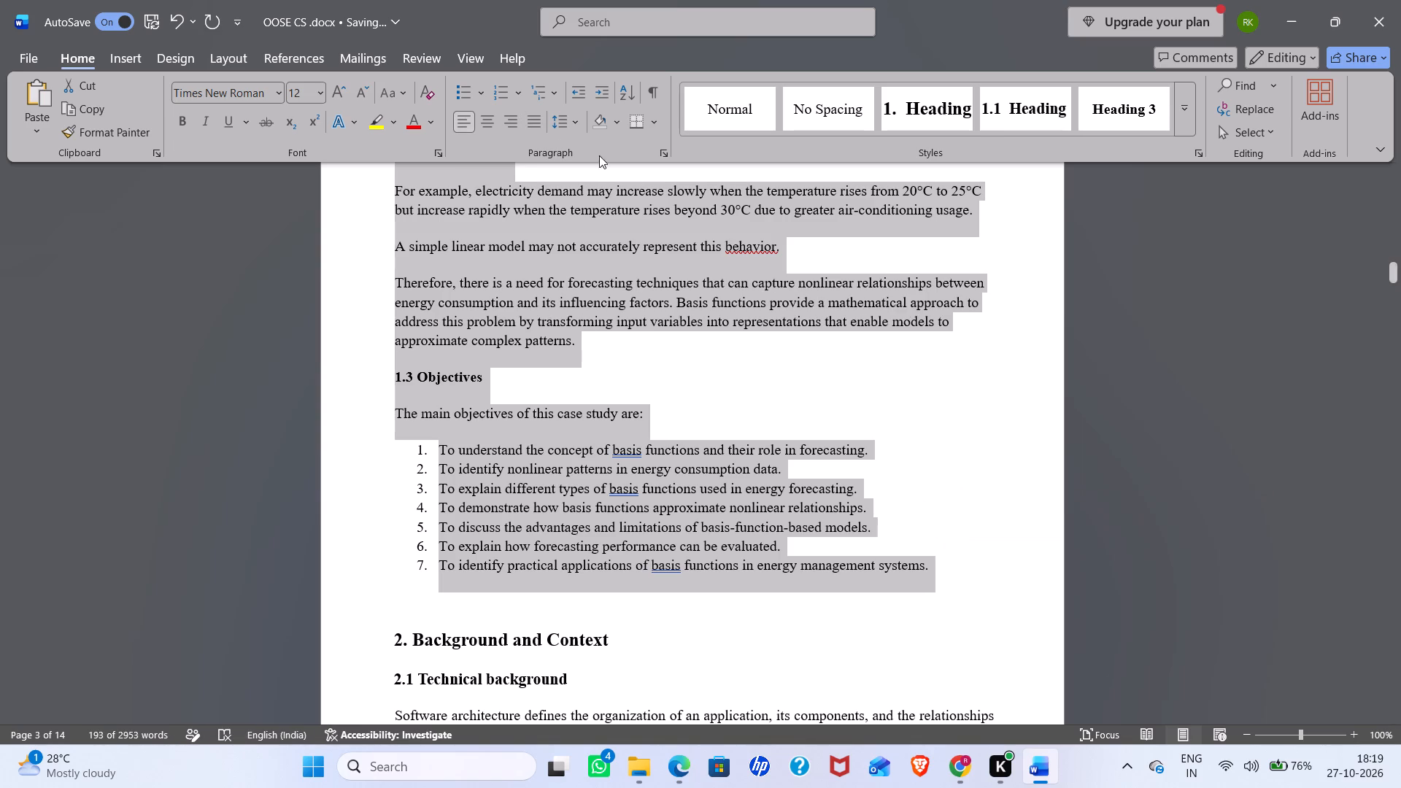
click(573, 113)
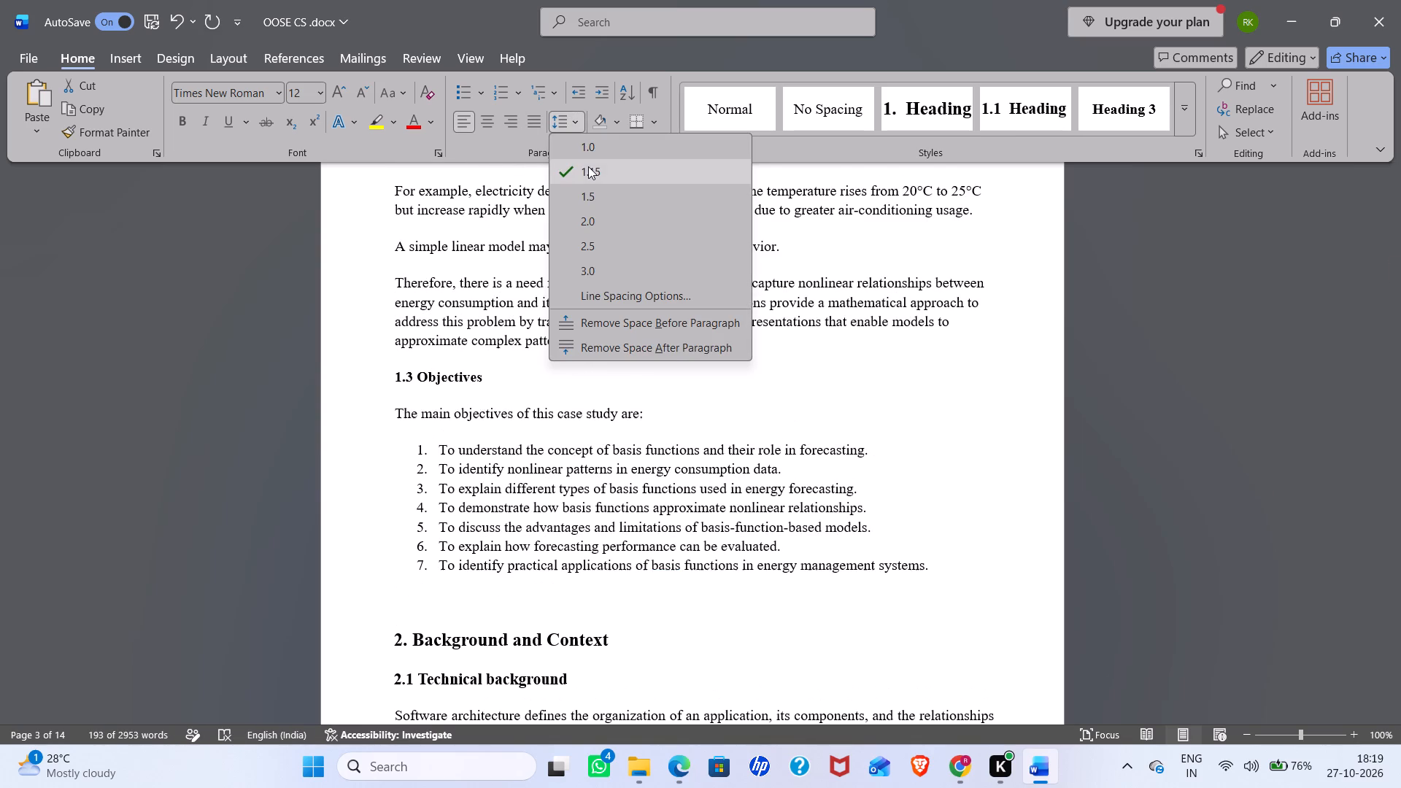
click(588, 166)
click(668, 456)
Set the font size of the heading 1.3 Objectives to 15.
scroll(668, 456, up, 4)
scroll(668, 456, down, 1)
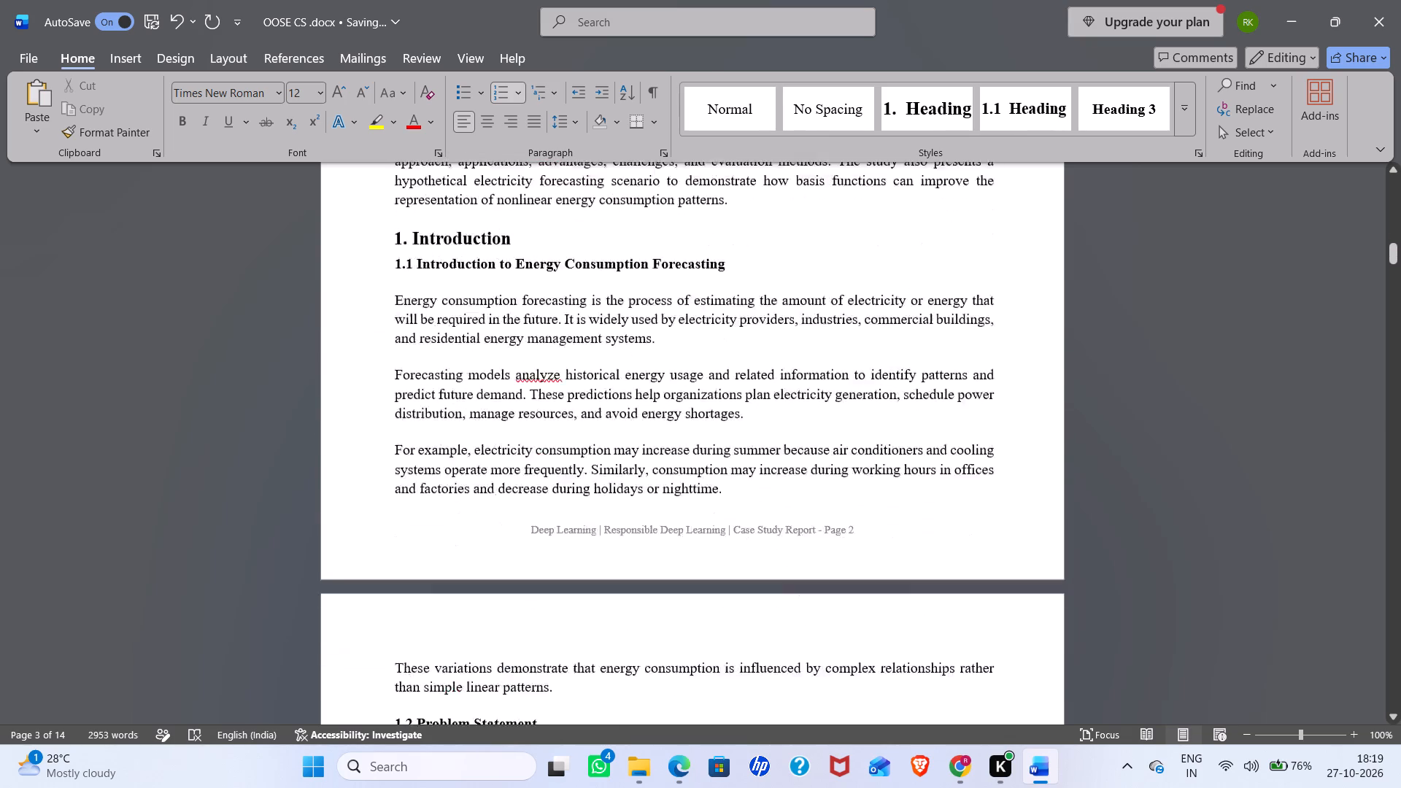
scroll(668, 456, down, 3)
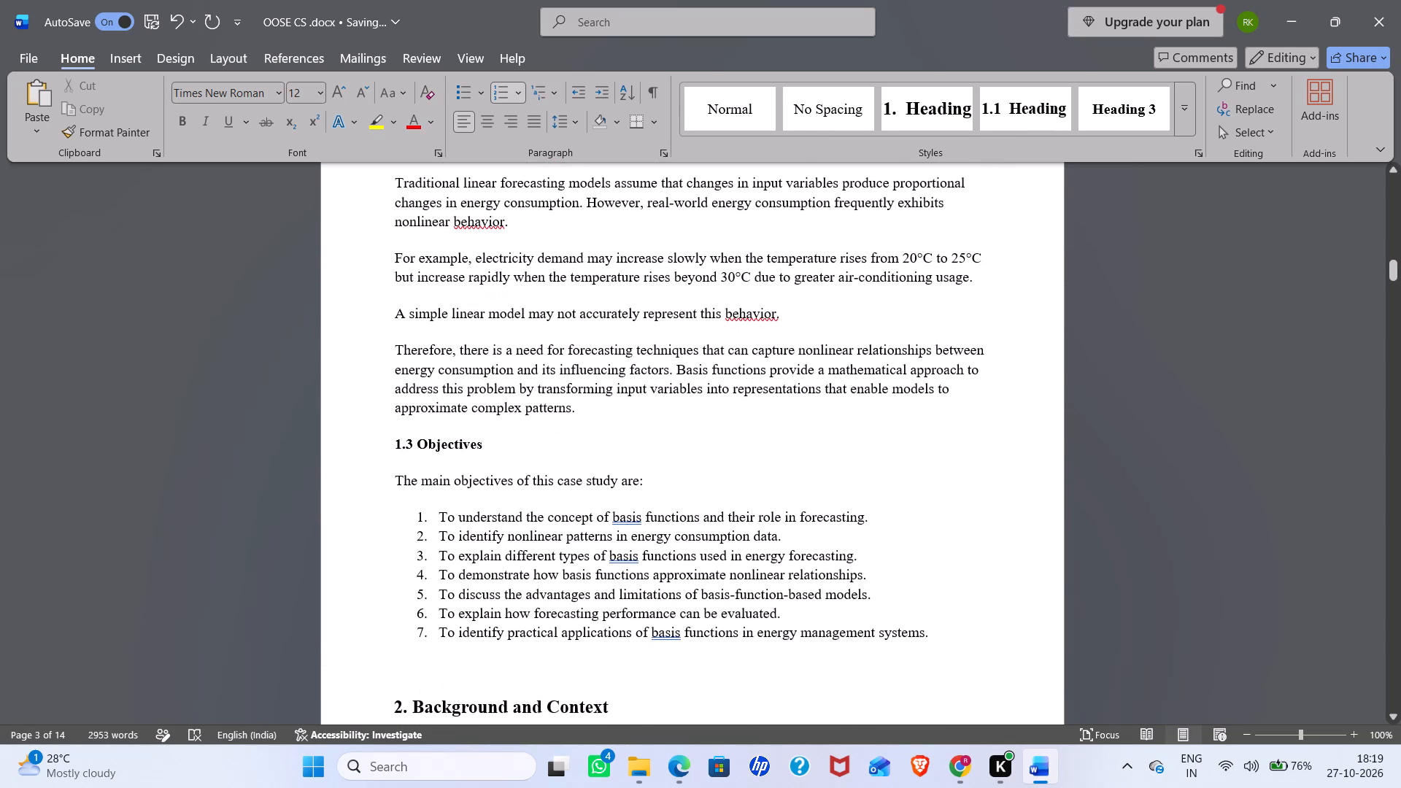
drag(492, 447, 393, 441)
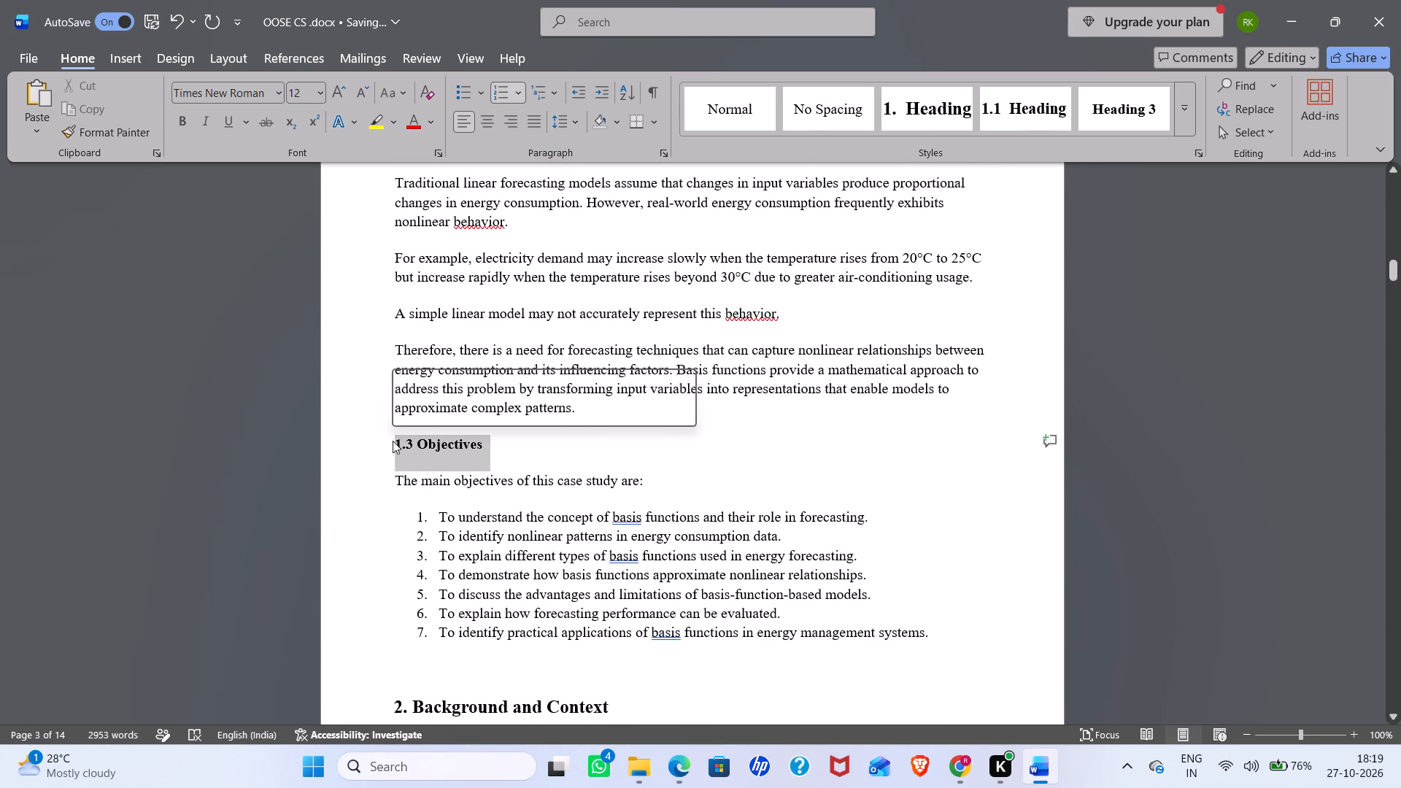
click(513, 377)
click(508, 380)
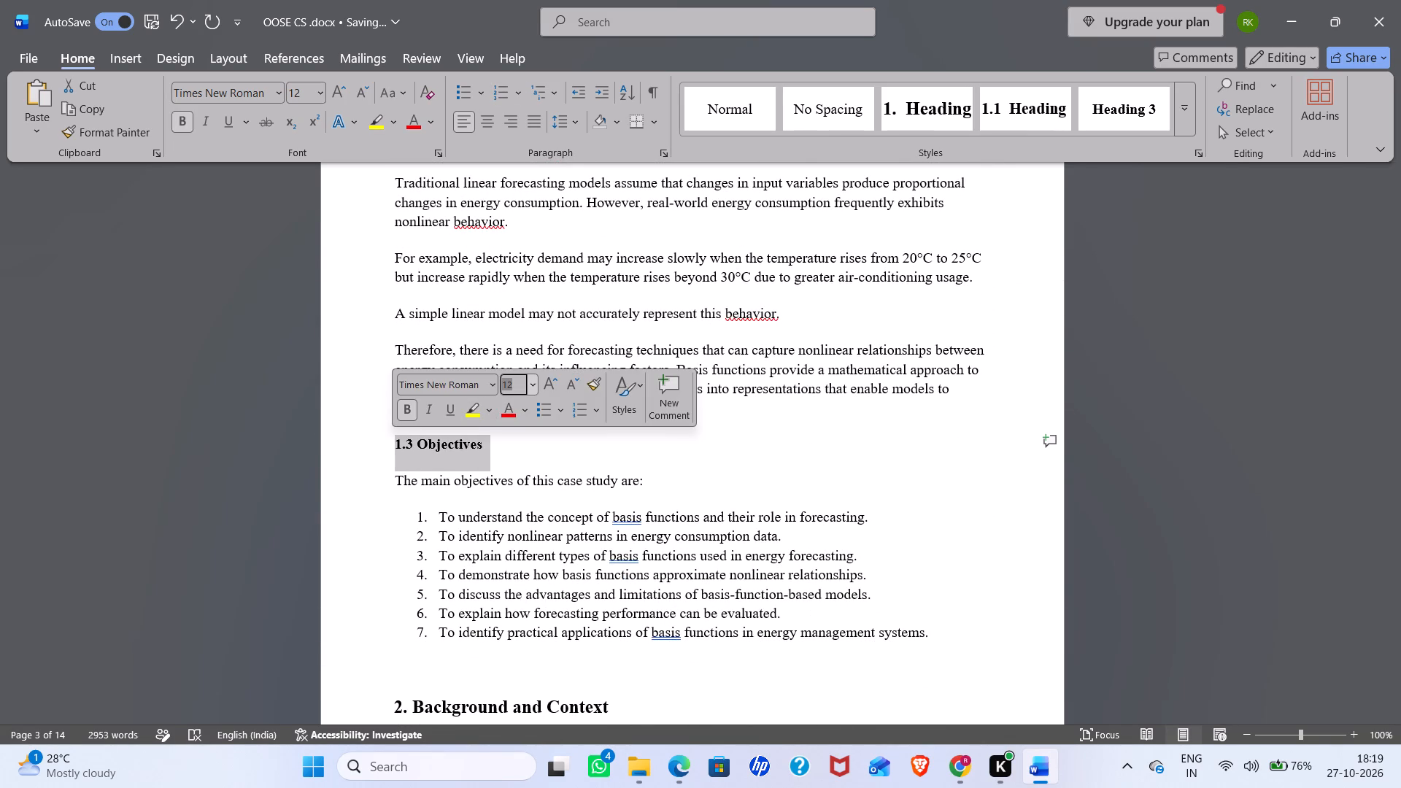
text(15)
key(Return)
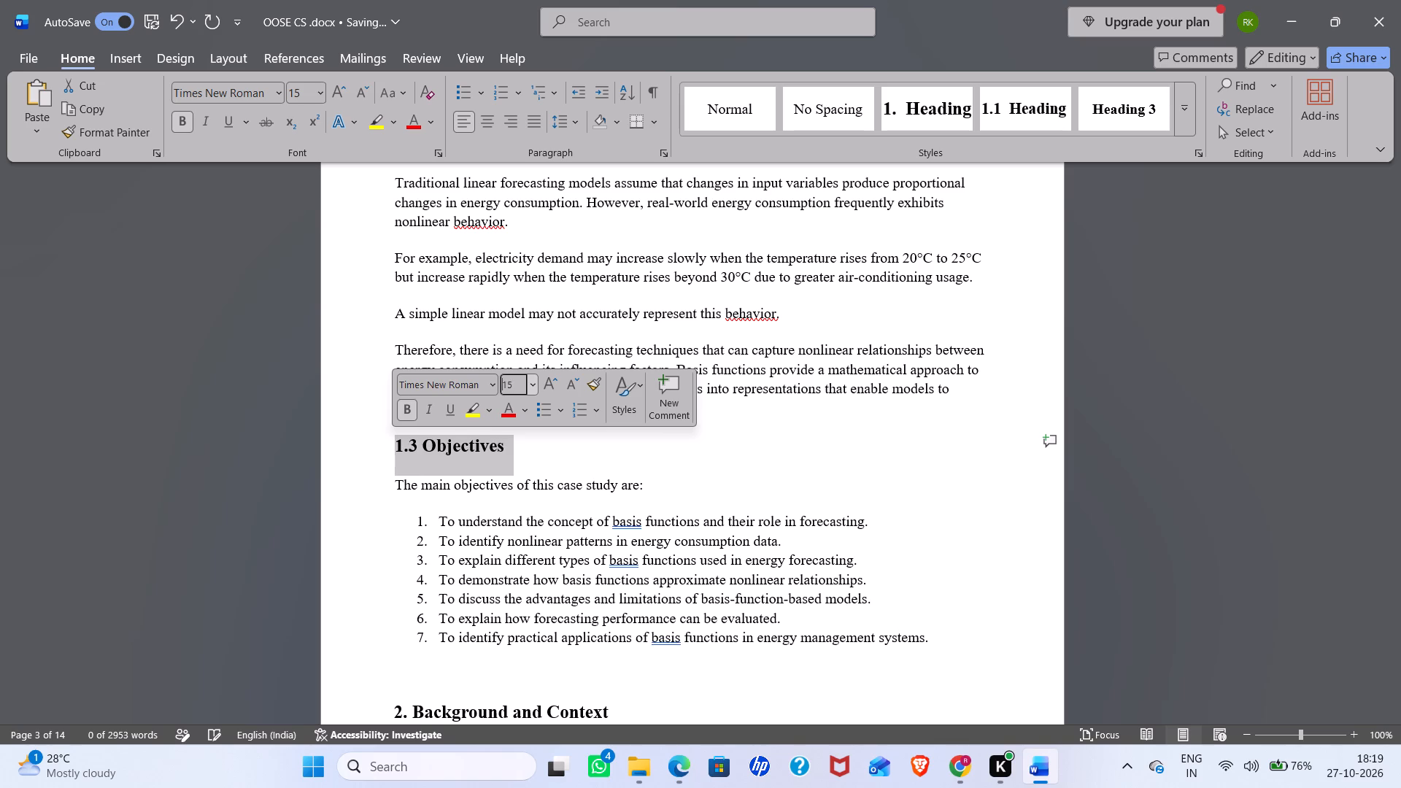
click(530, 301)
Set the font size of the heading 1.2 Problem Statement to 15.
scroll(530, 301, up, 1)
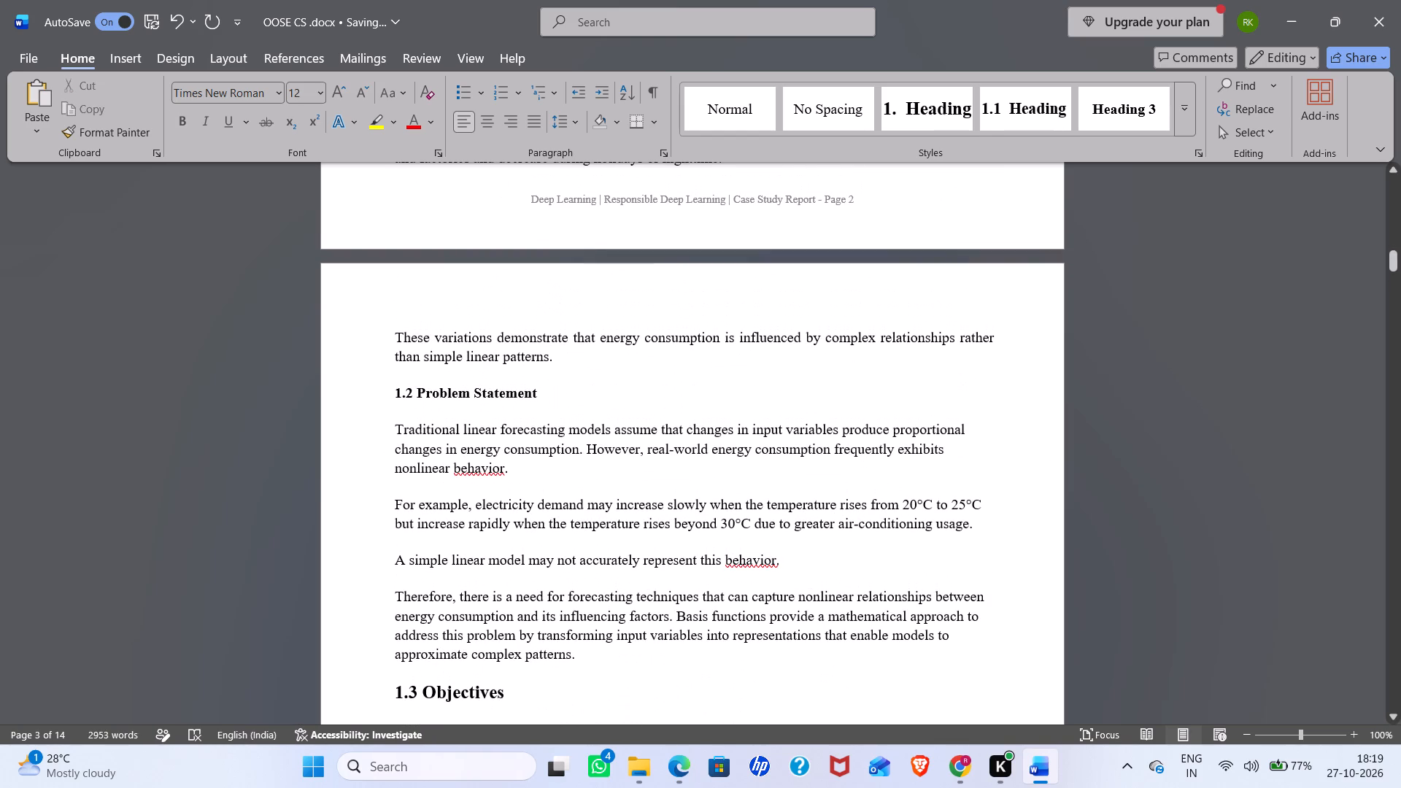
drag(544, 392, 379, 385)
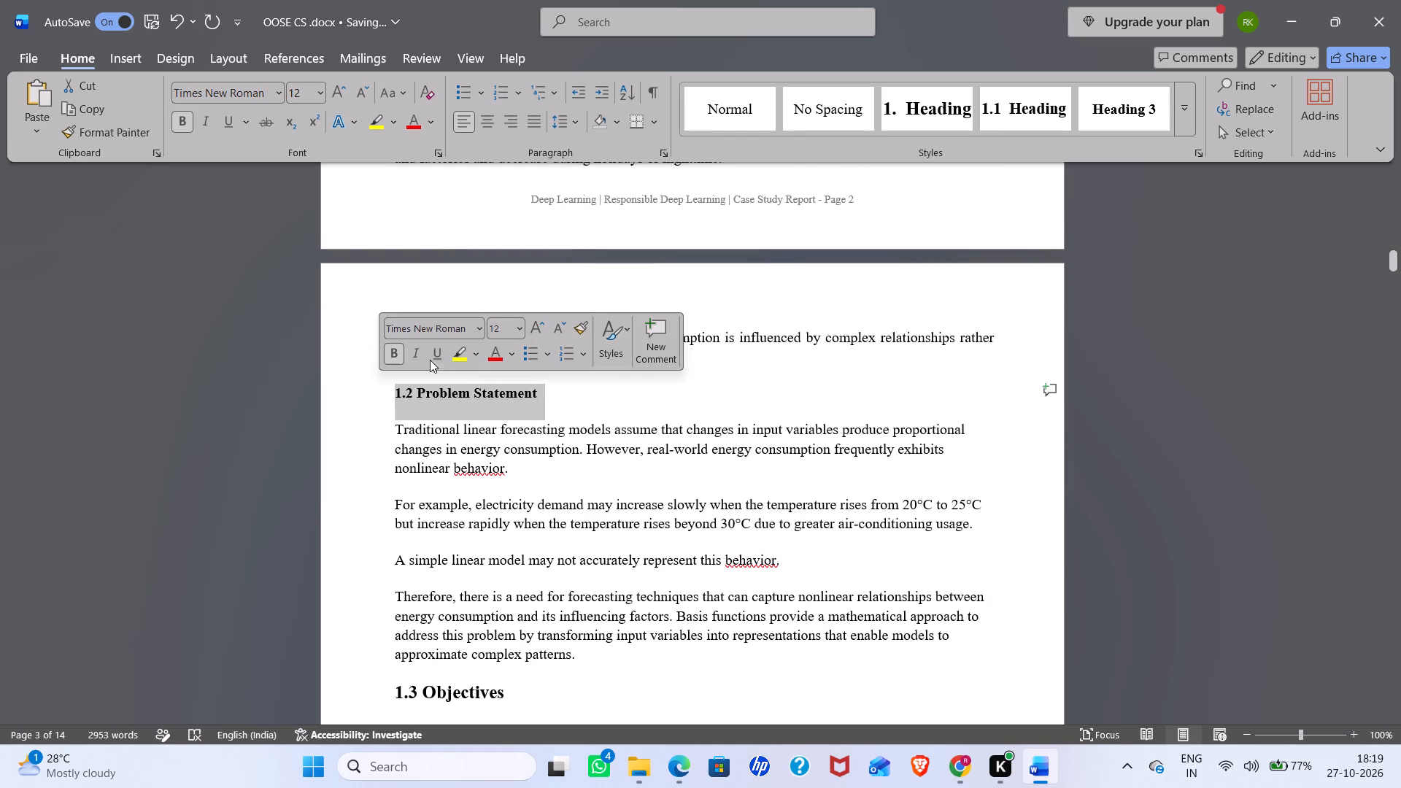
click(495, 328)
text(15)
key(Return)
click(582, 471)
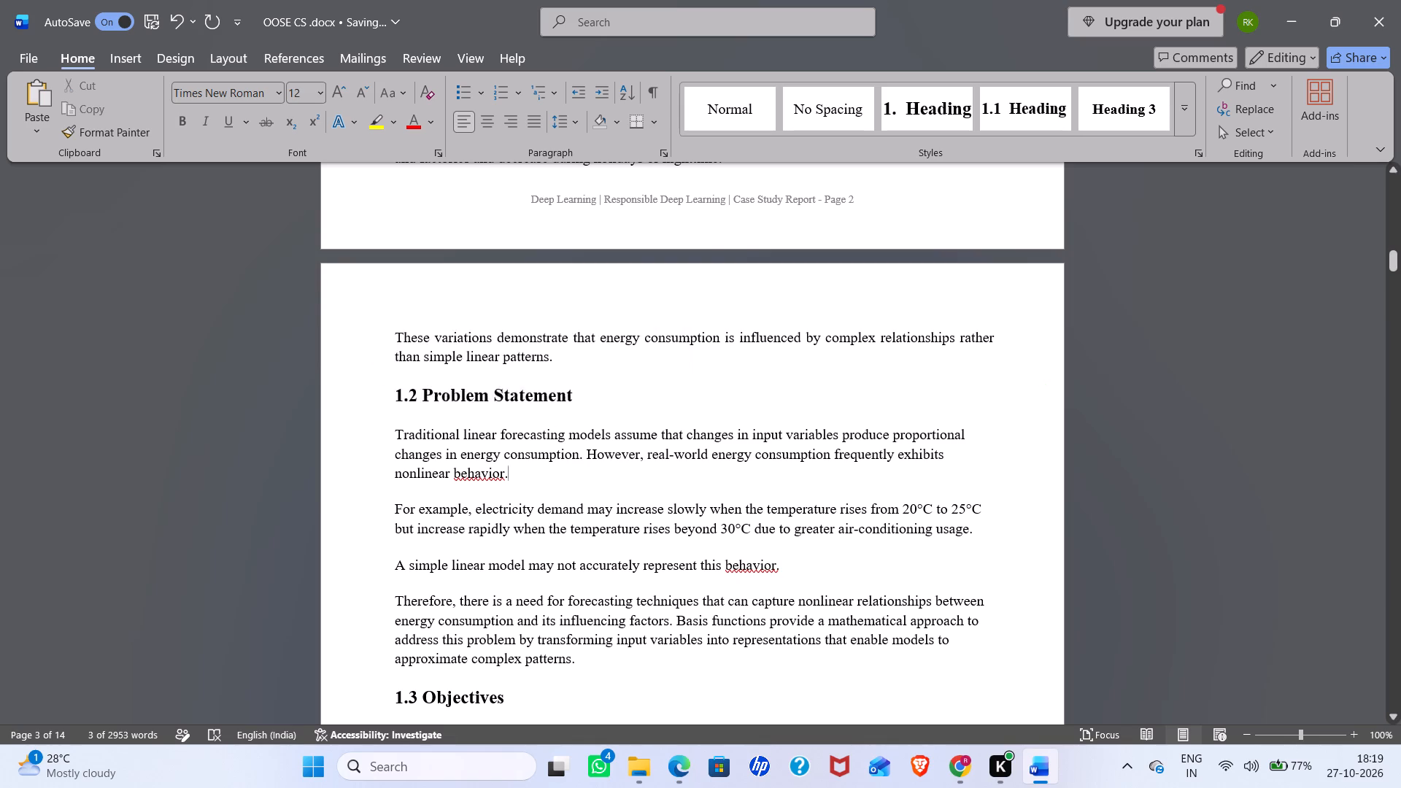
Compare section 2 Background and Context in the Word report with ChatGPT's version of the same section in Edge.
scroll(582, 471, right, 1)
scroll(582, 471, down, 2)
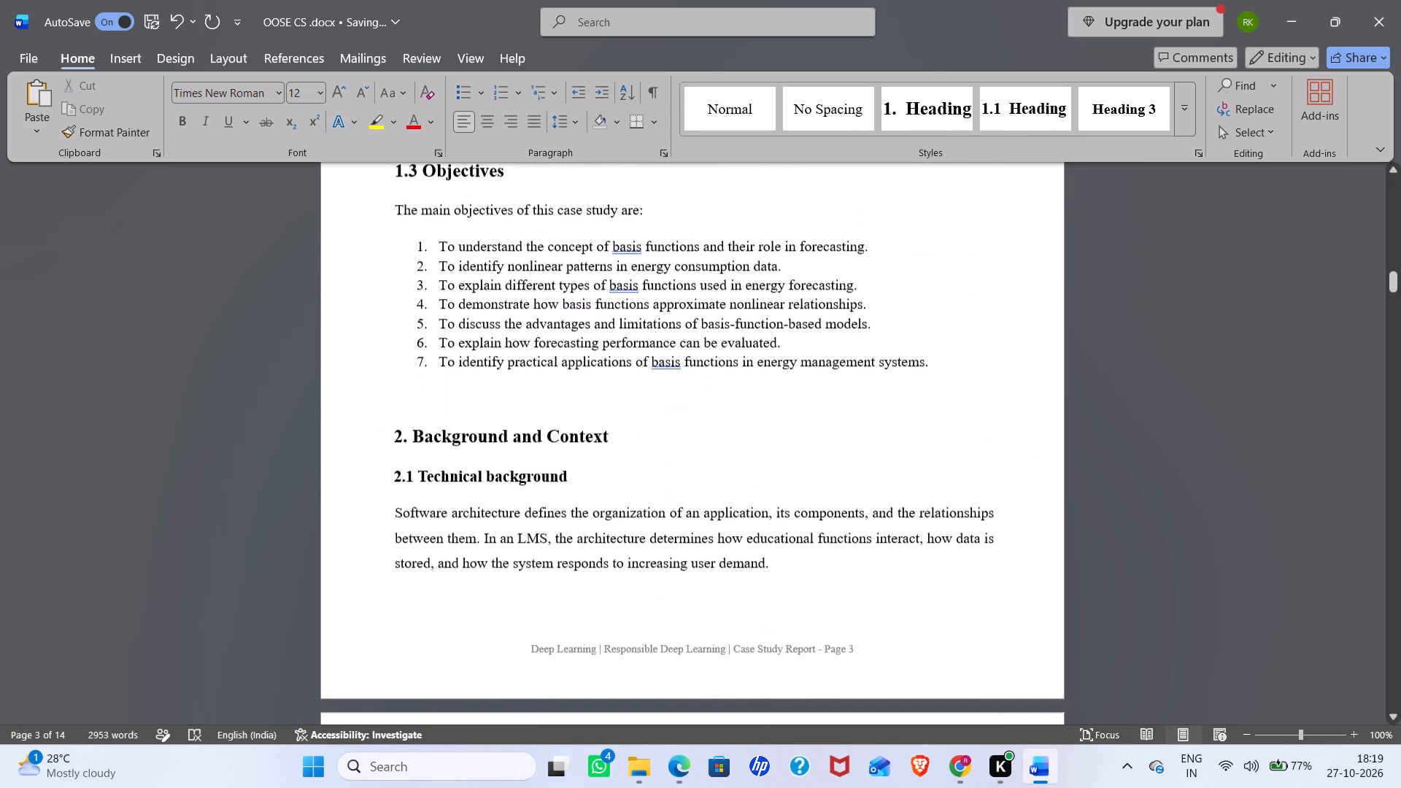
scroll(582, 471, down, 3)
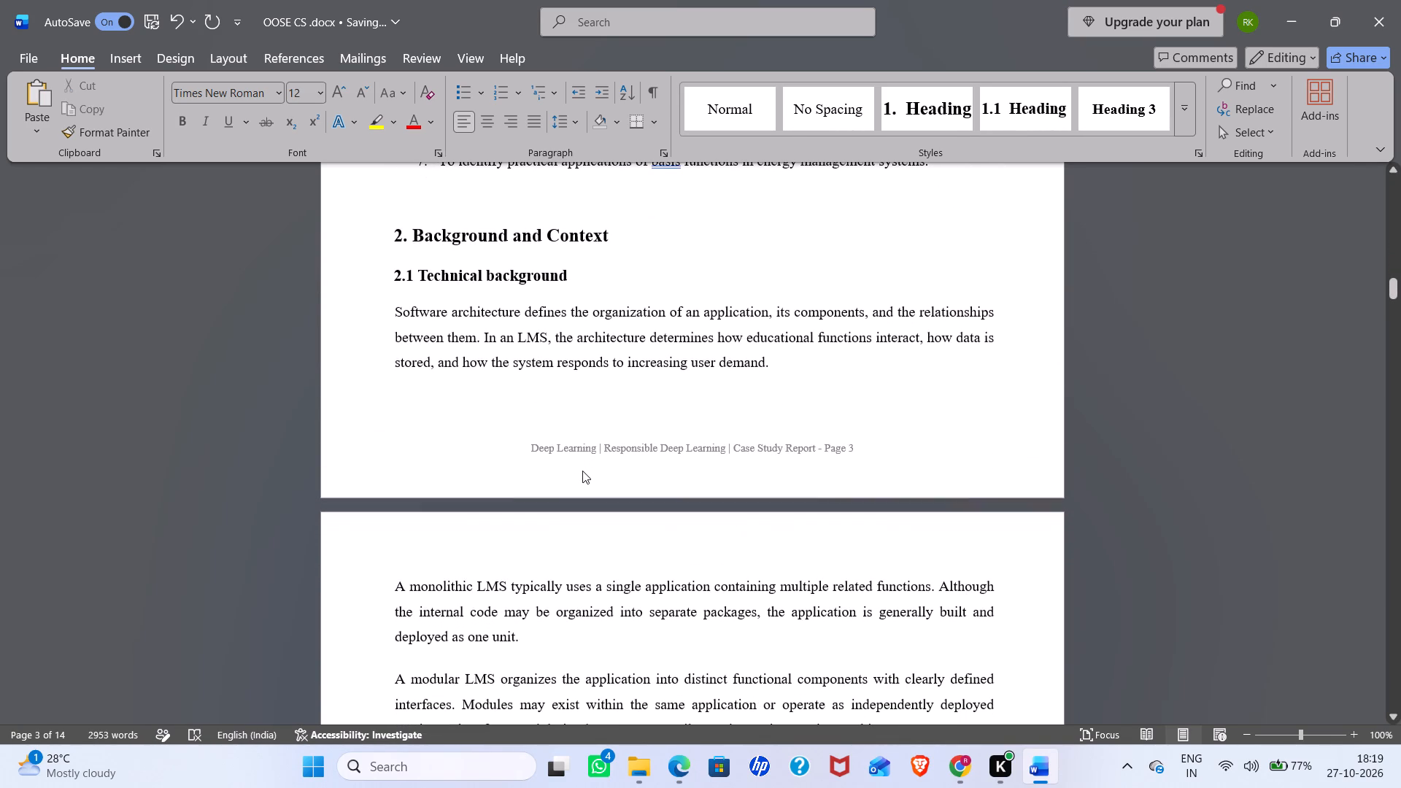
scroll(582, 471, down, 1)
key(alt+Tab)
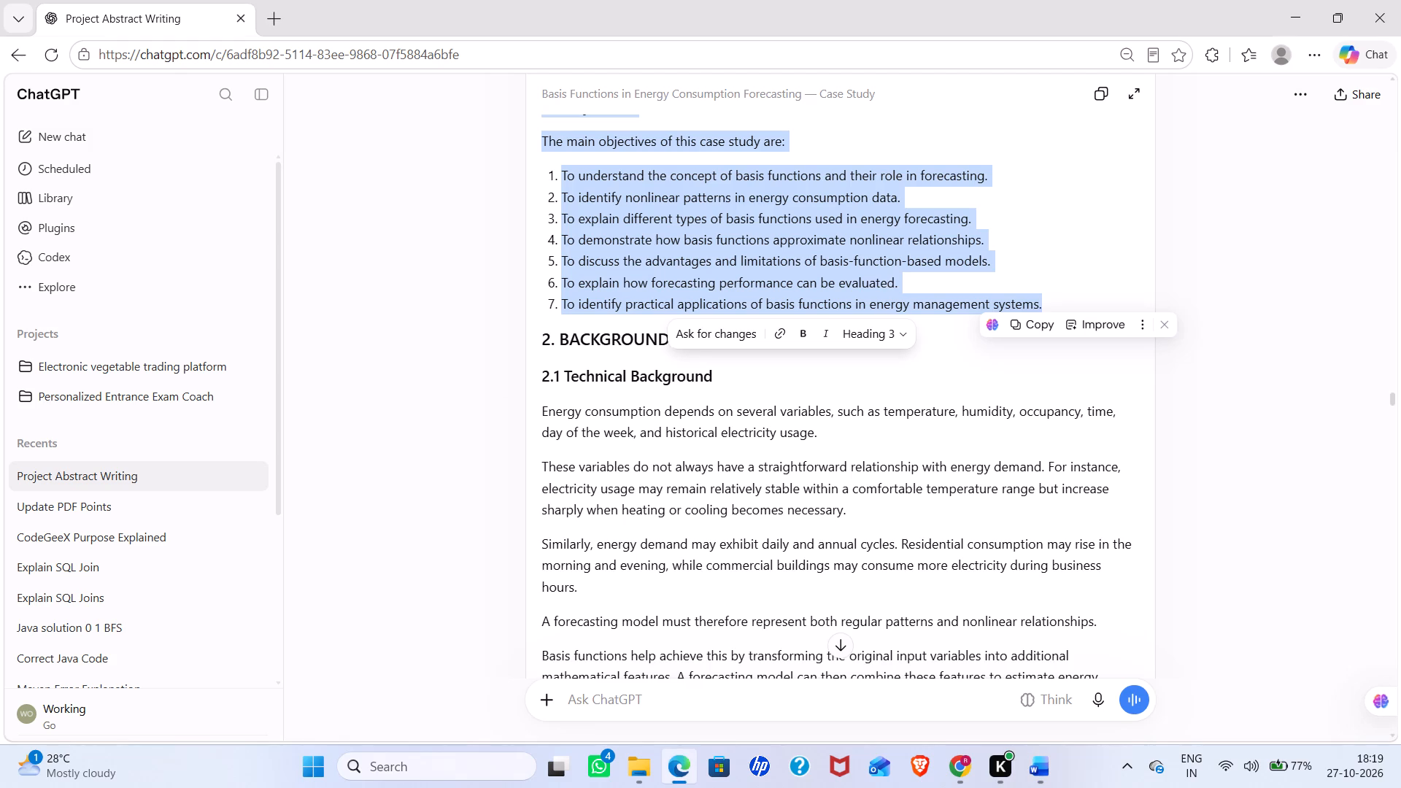
scroll(653, 463, down, 1)
click(653, 463)
scroll(653, 463, down, 2)
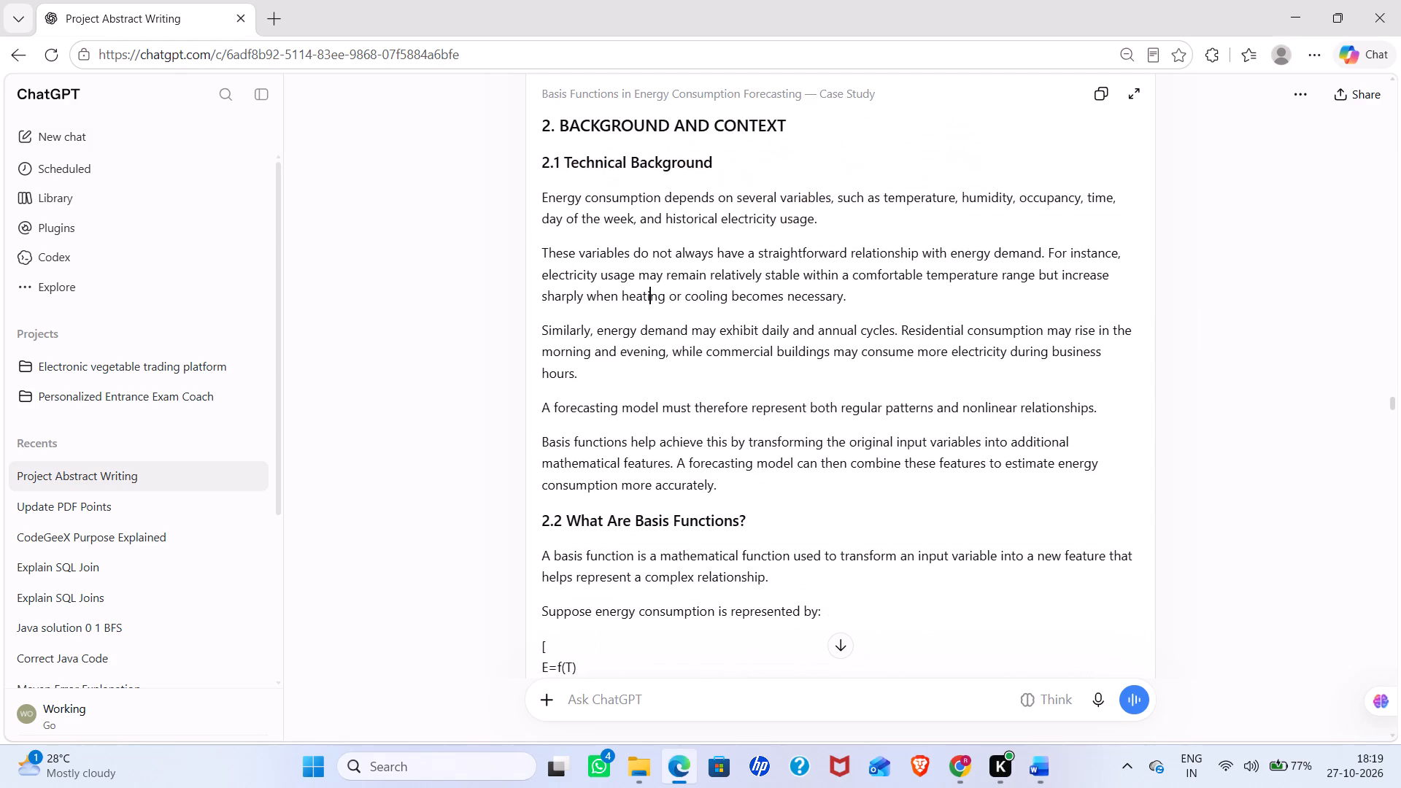
key(alt+Tab)
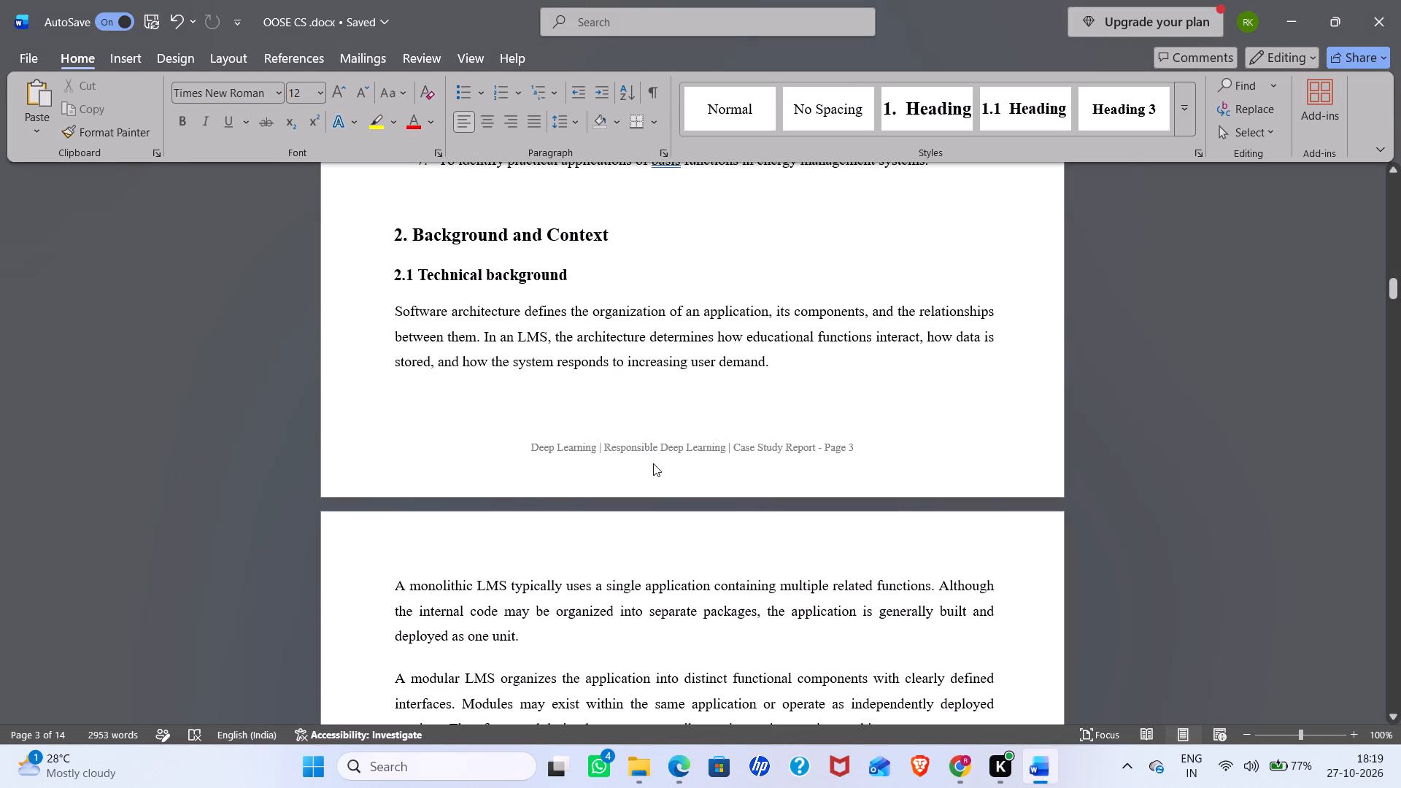
Replace the body text under 2.1 Technical background with ChatGPT's five 2.1 Technical Background paragraphs on energy consumption, copied from Edge.
scroll(653, 463, down, 1)
scroll(653, 463, up, 1)
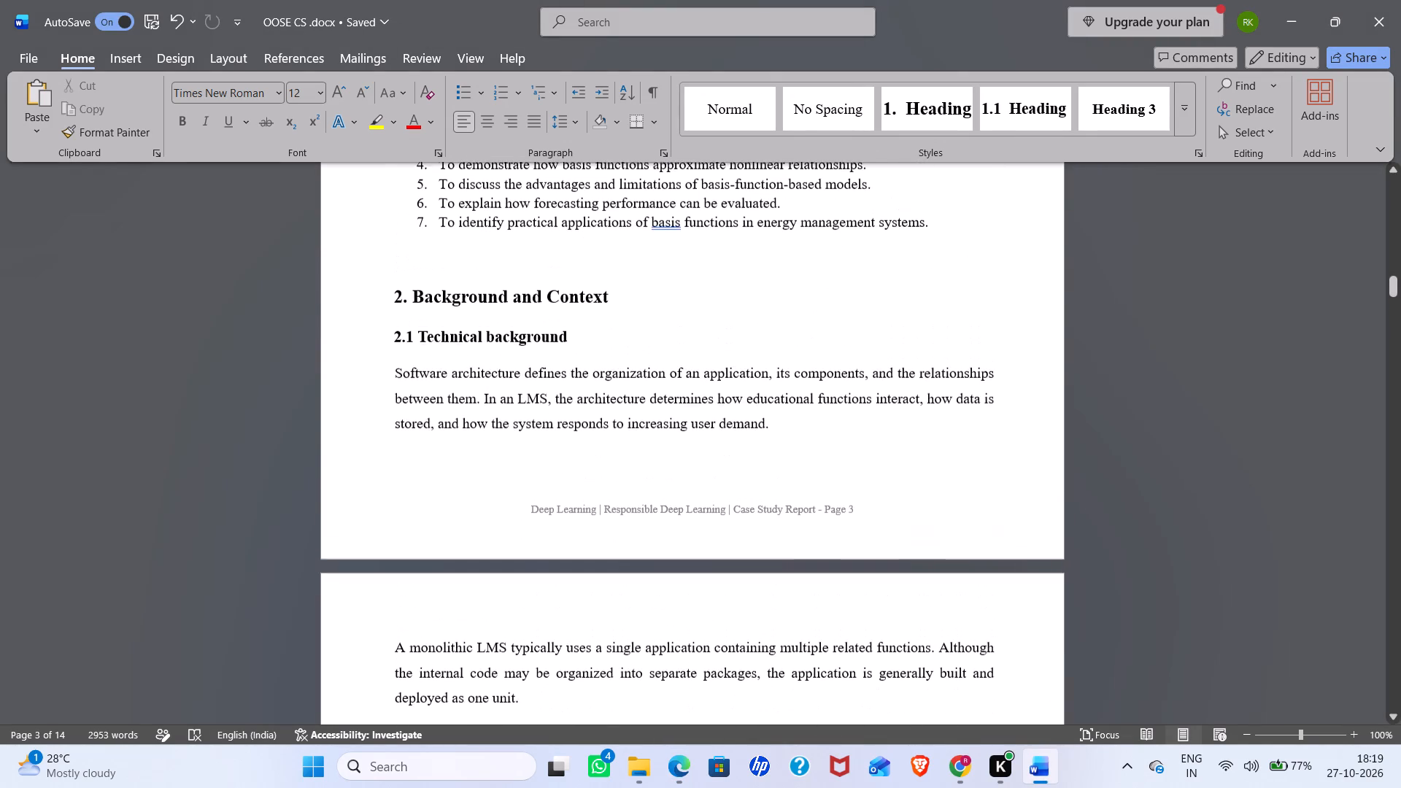
scroll(653, 463, up, 1)
key(alt+Tab)
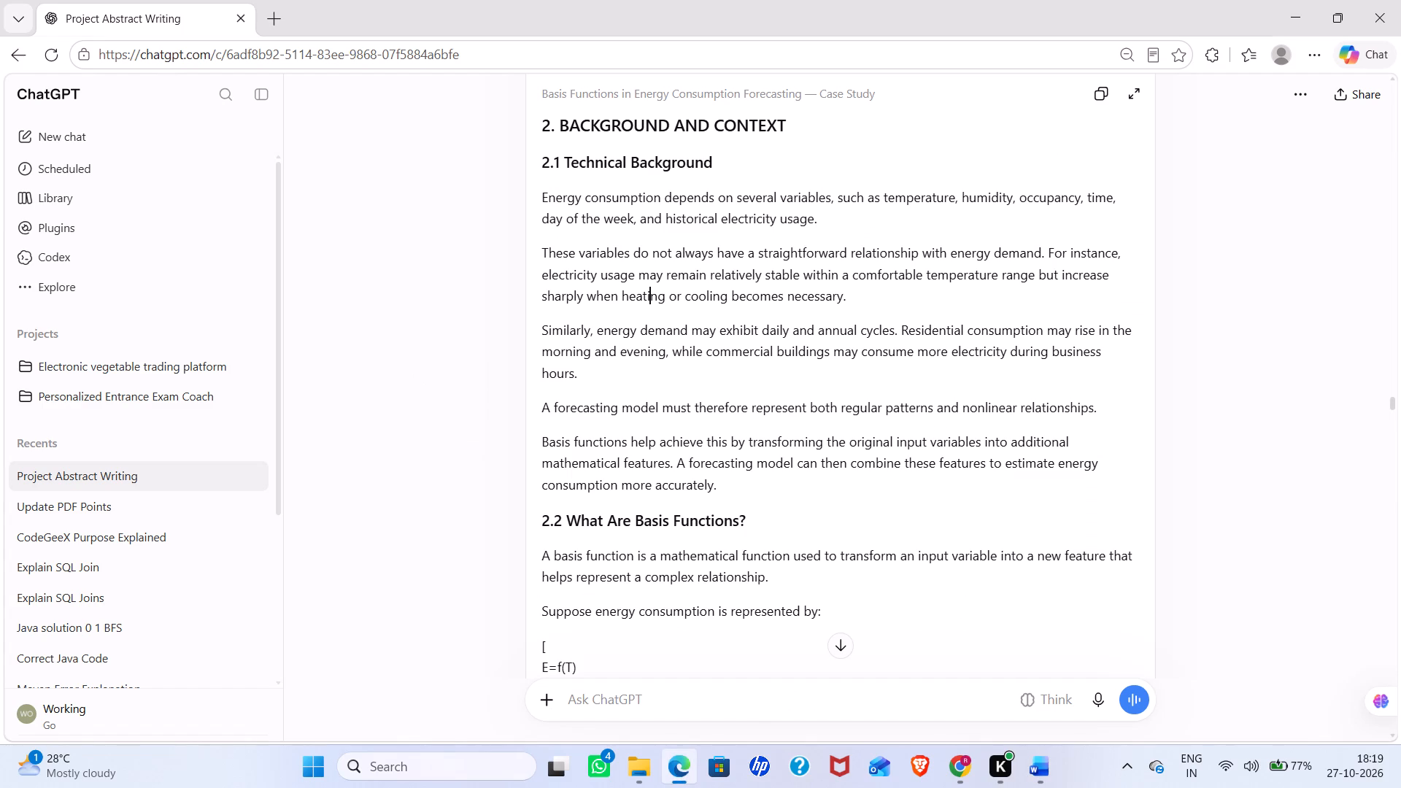
drag(542, 193, 727, 482)
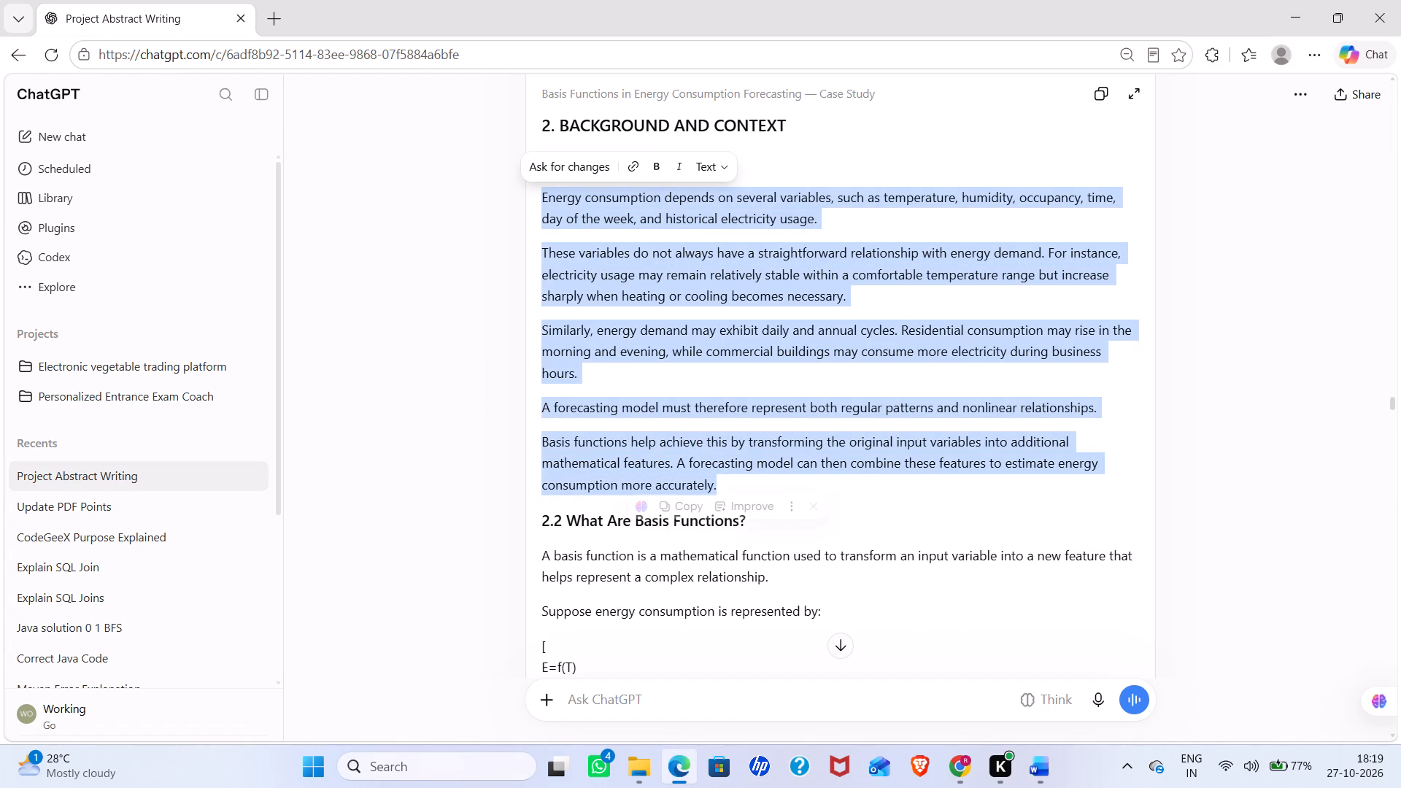
key(ctrl+c)
key(alt+Tab)
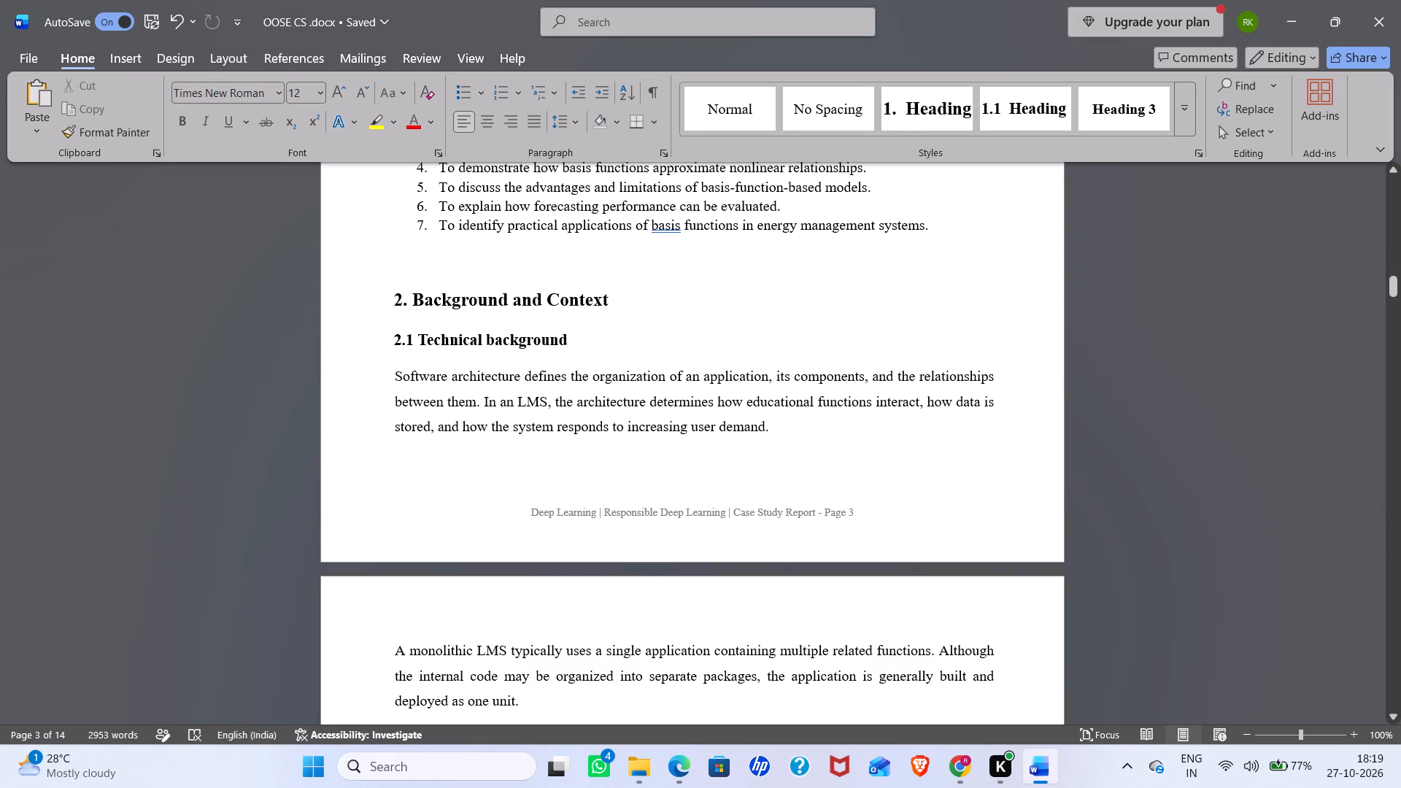
drag(394, 376, 545, 704)
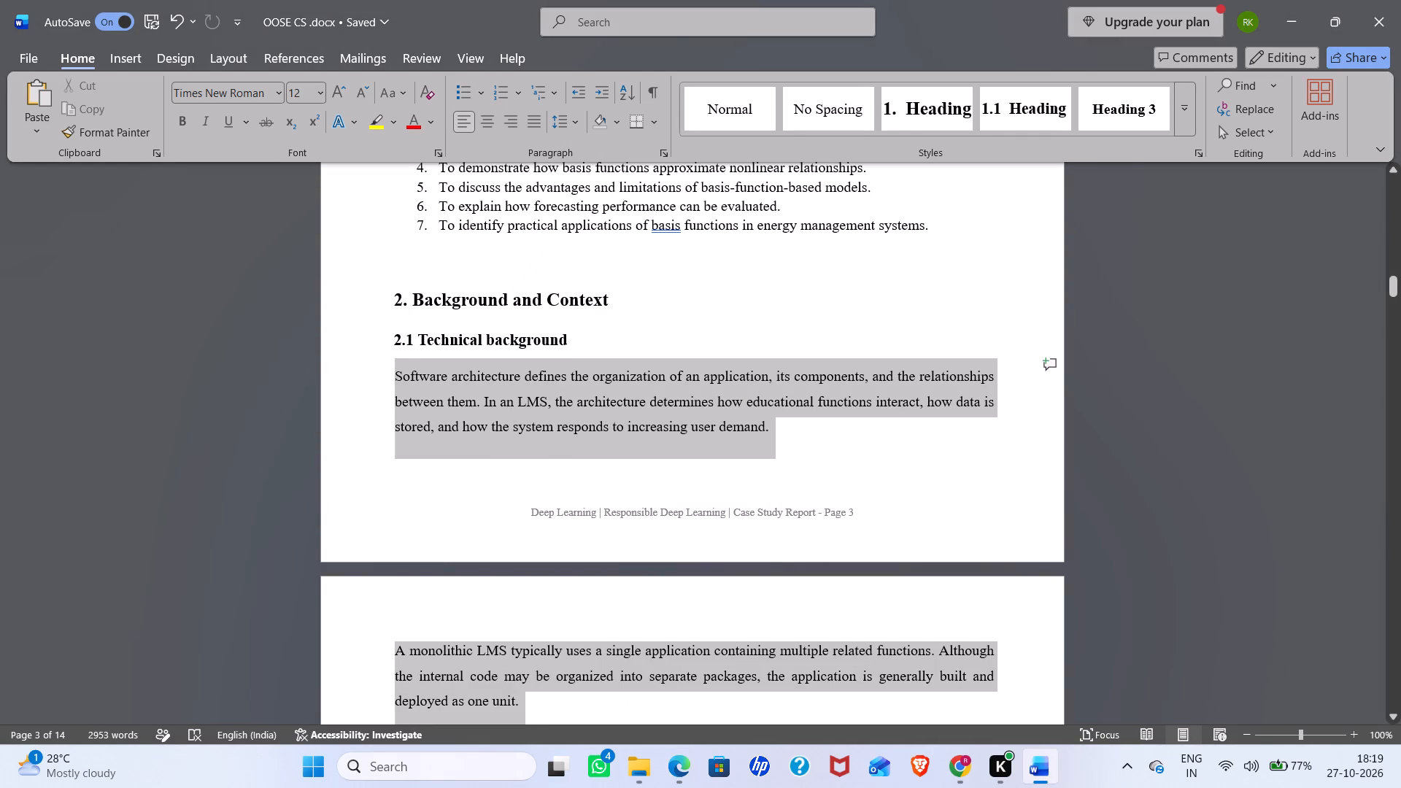
drag(545, 704, 579, 736)
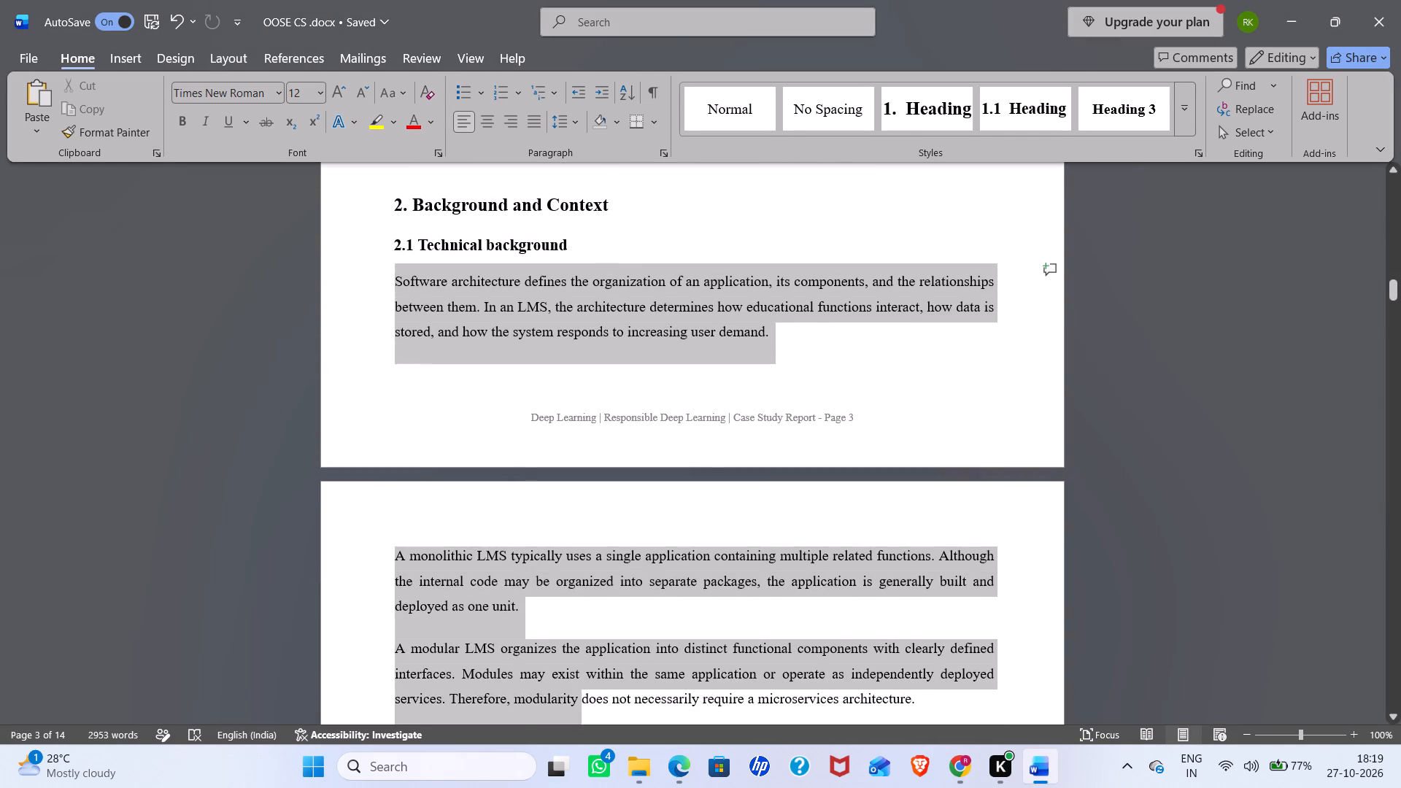
drag(579, 736, 960, 360)
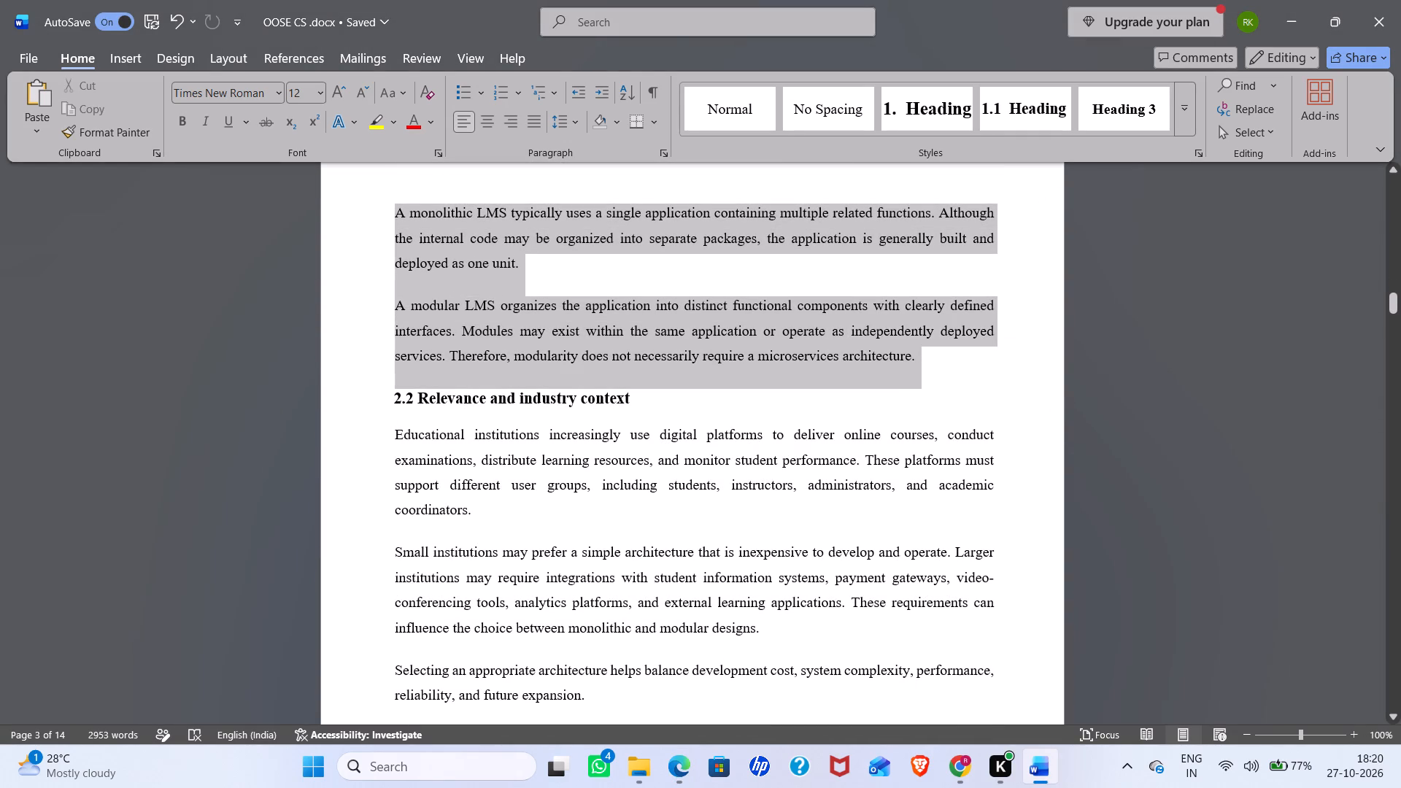
drag(960, 360, 953, 366)
key(ctrl+v)
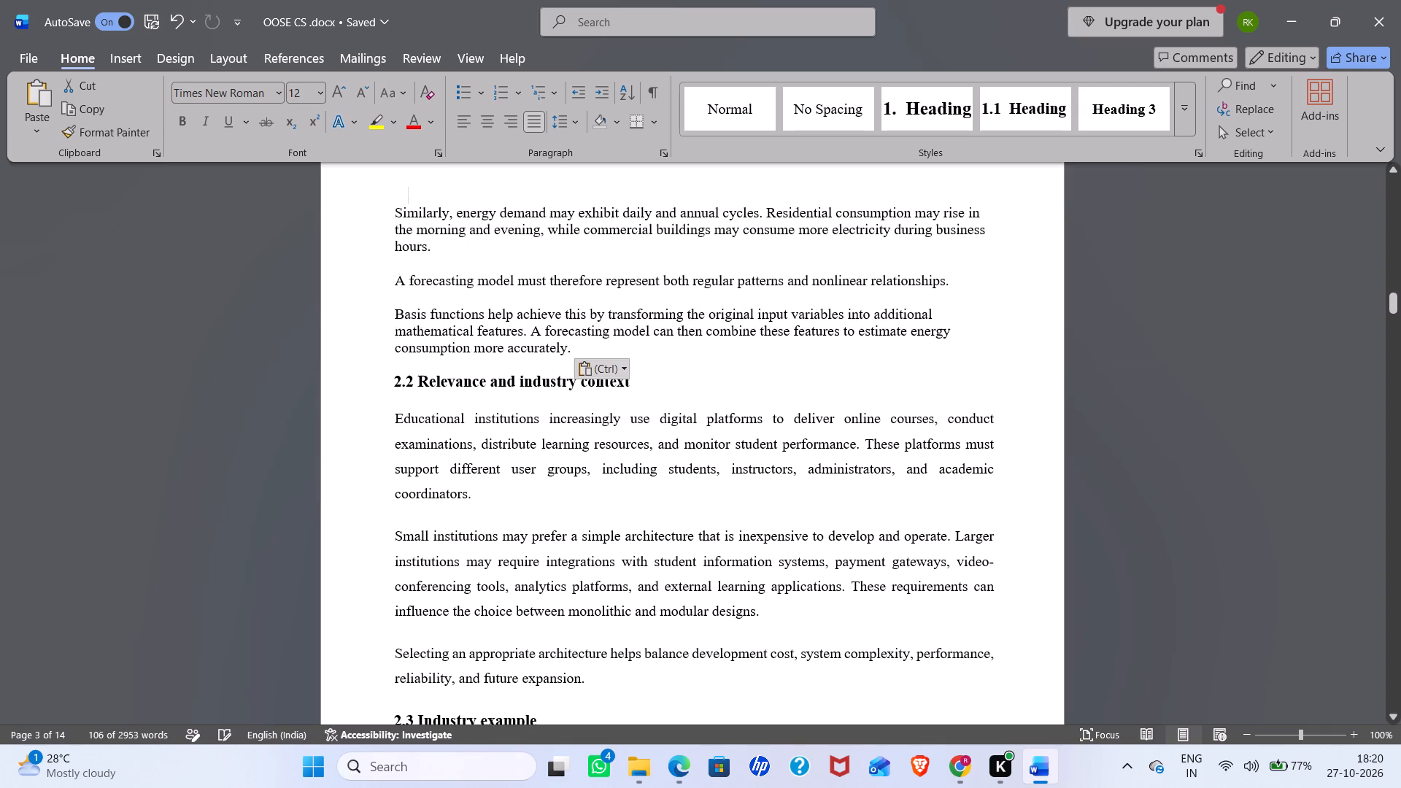
Justify the new 2.1 Technical background paragraphs and set their line spacing to 1.15.
scroll(763, 340, up, 1)
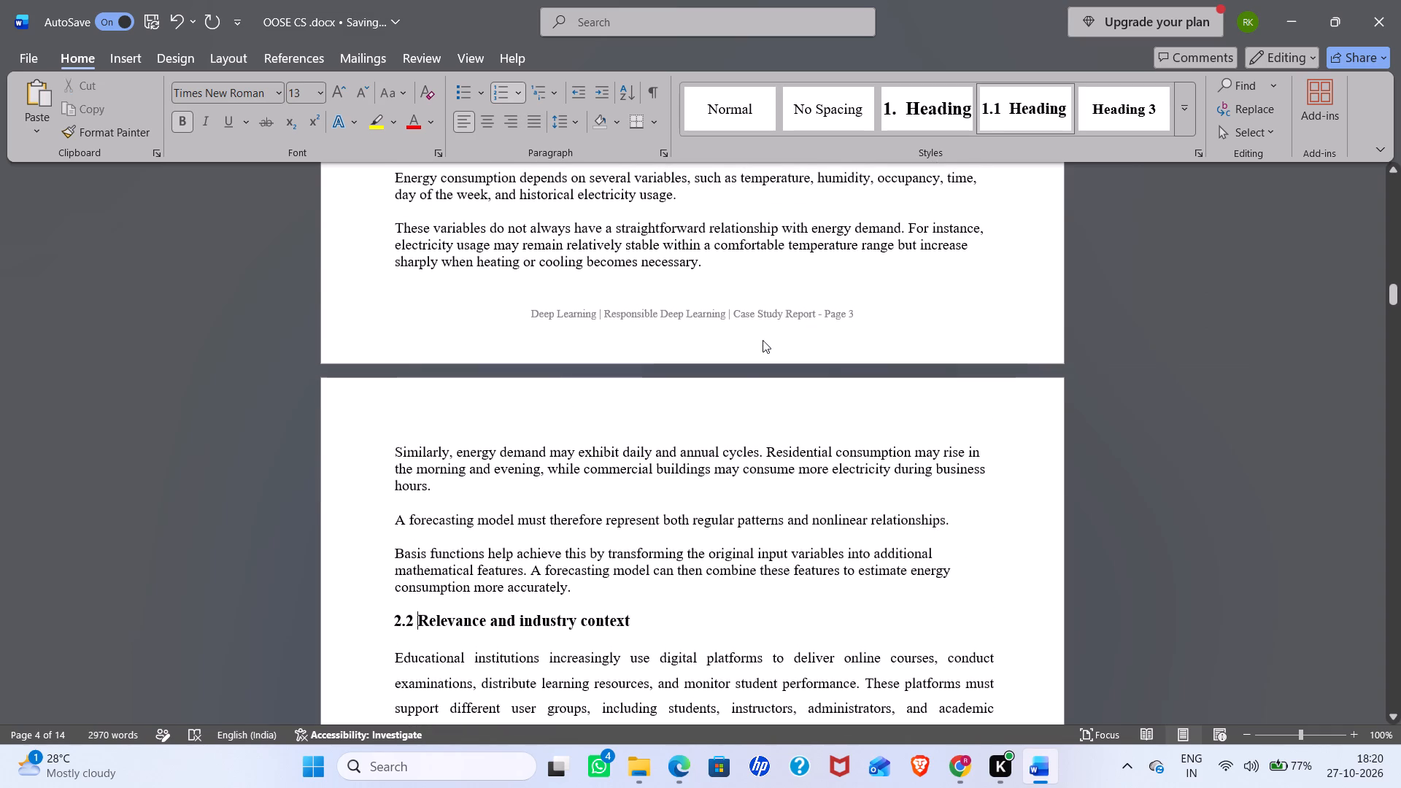
scroll(497, 276, up, 1)
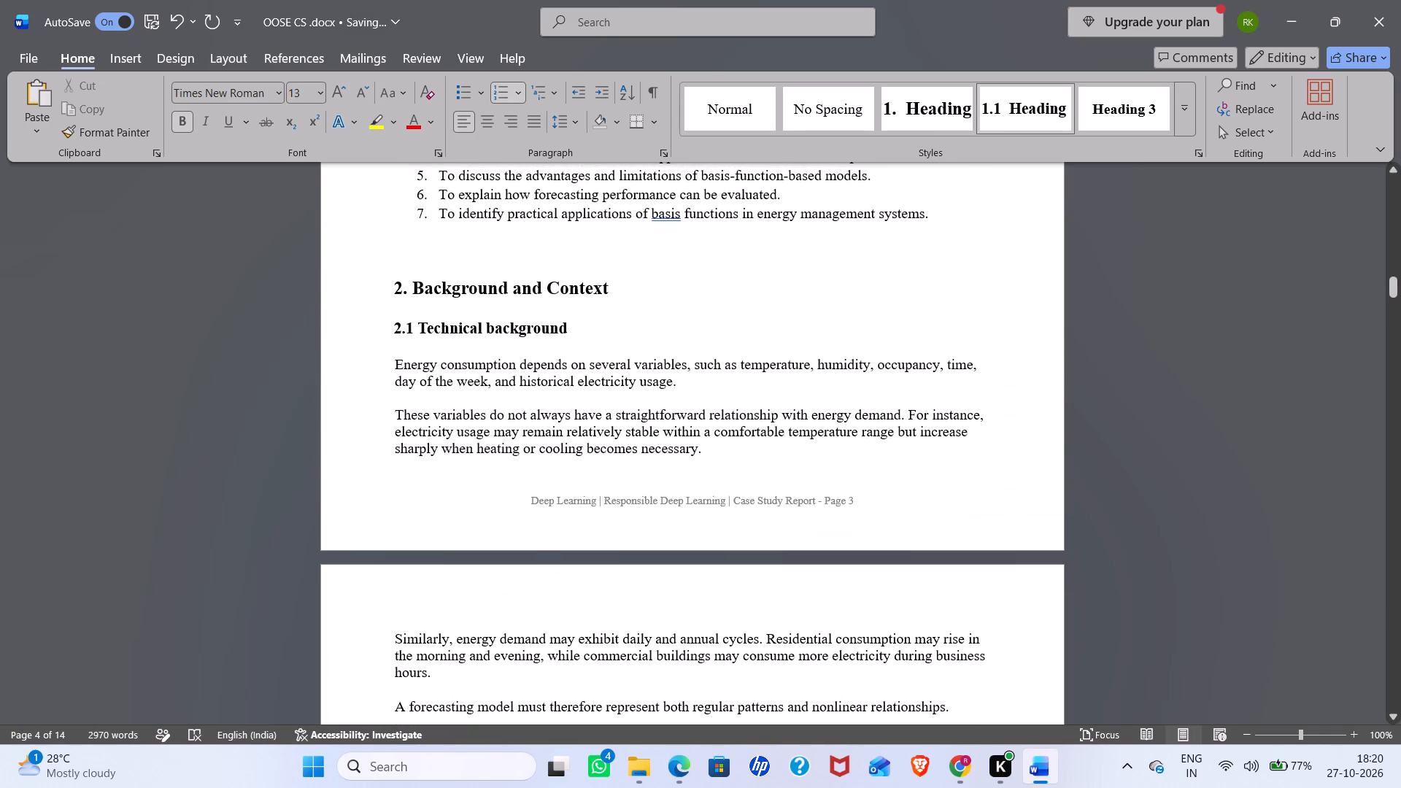
drag(394, 362, 524, 611)
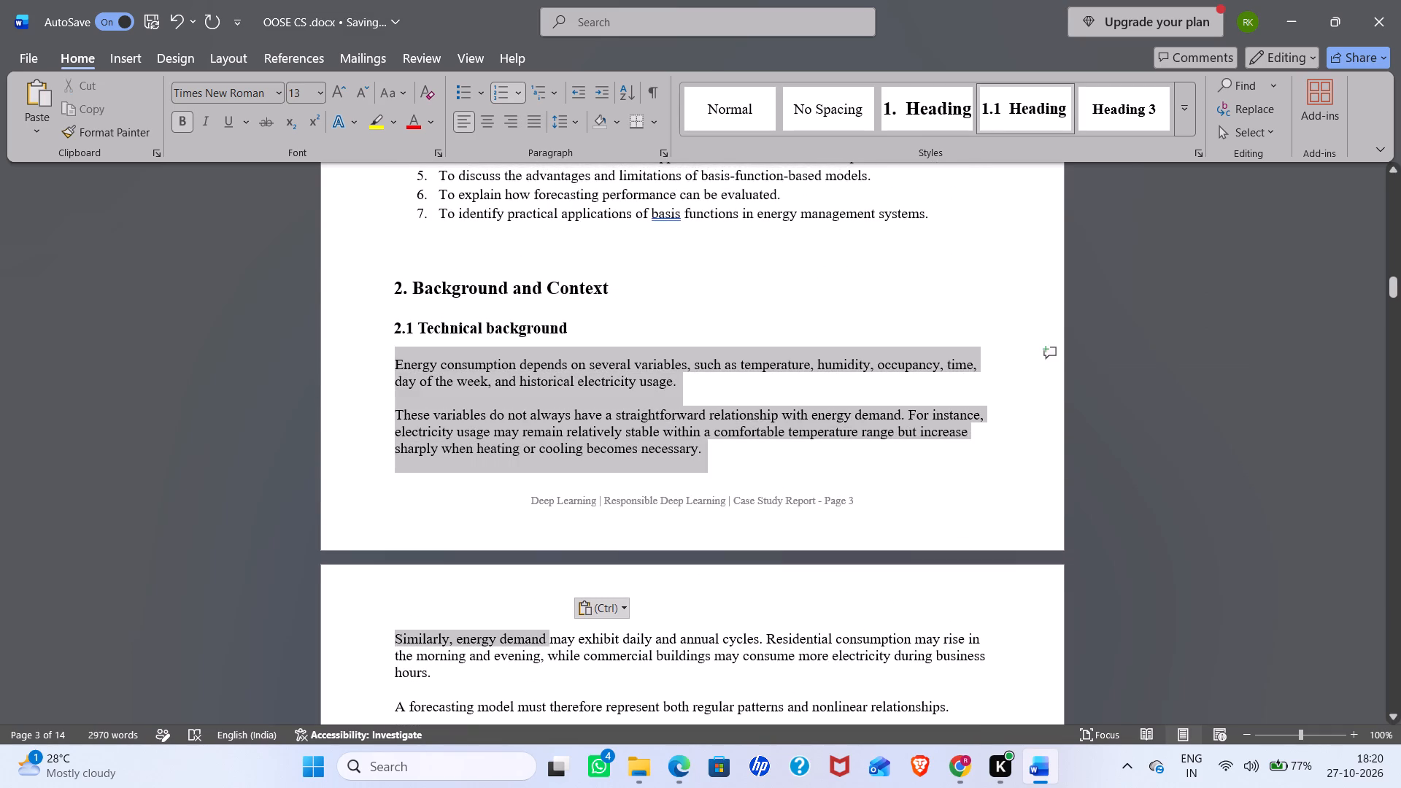
drag(524, 611, 589, 647)
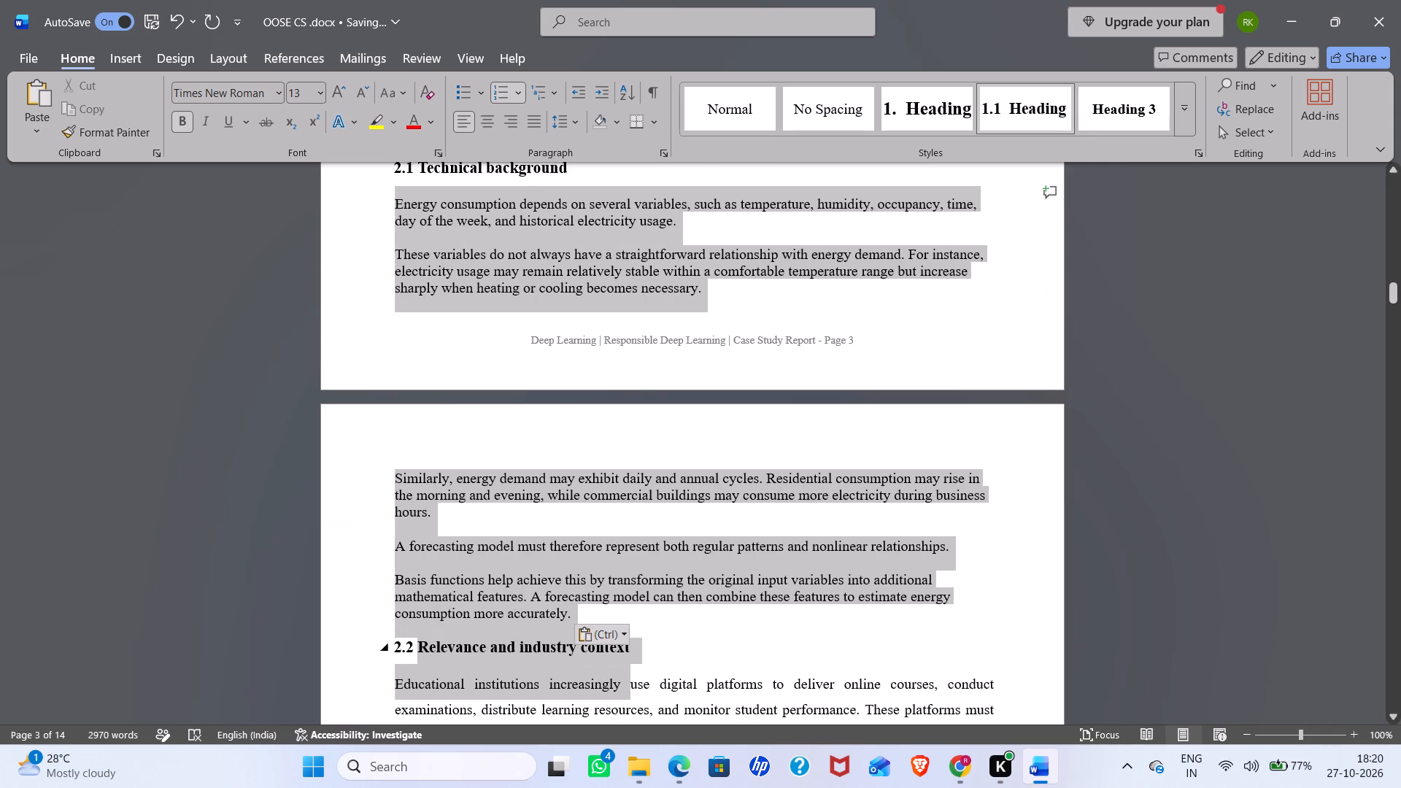
drag(589, 647, 577, 612)
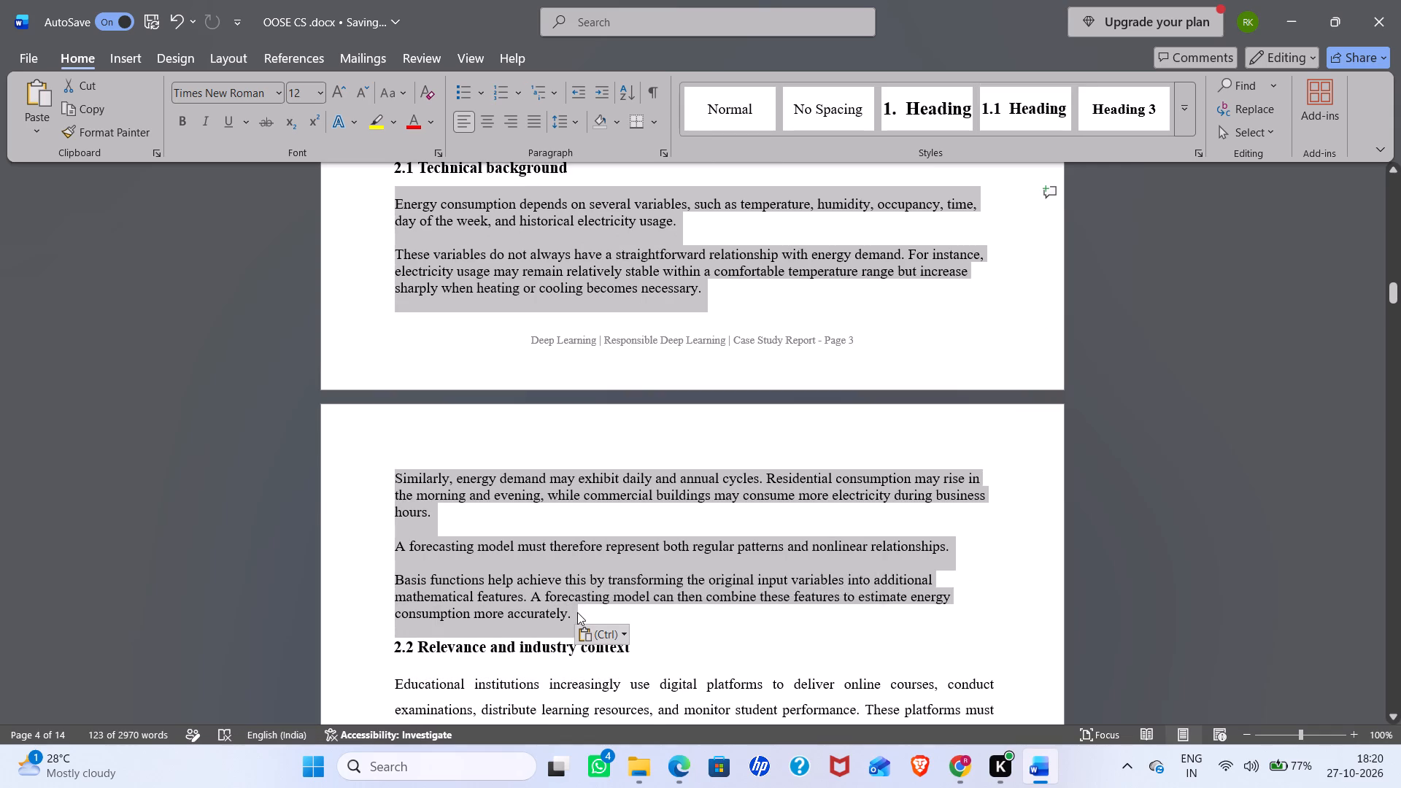
key(ctrl+j)
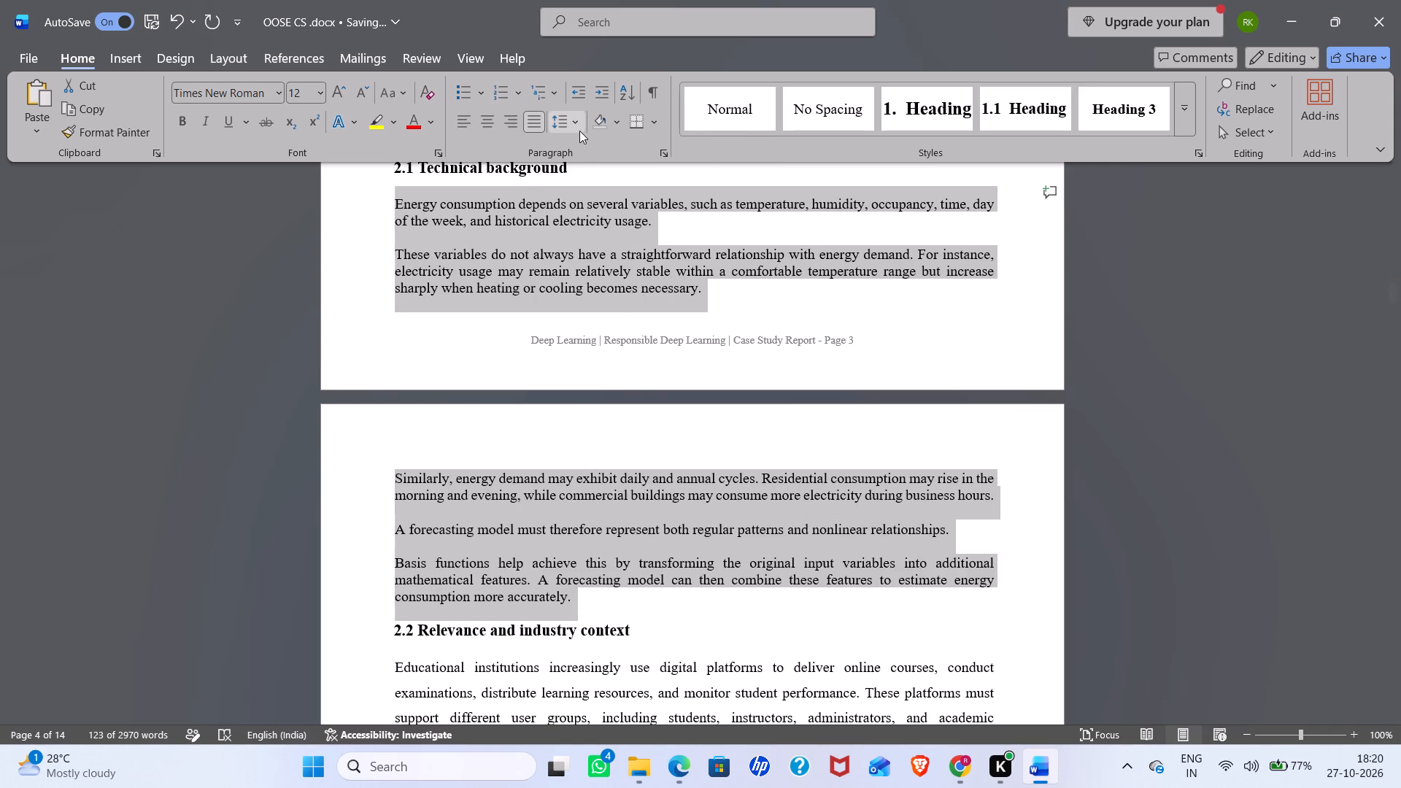
click(579, 131)
click(590, 180)
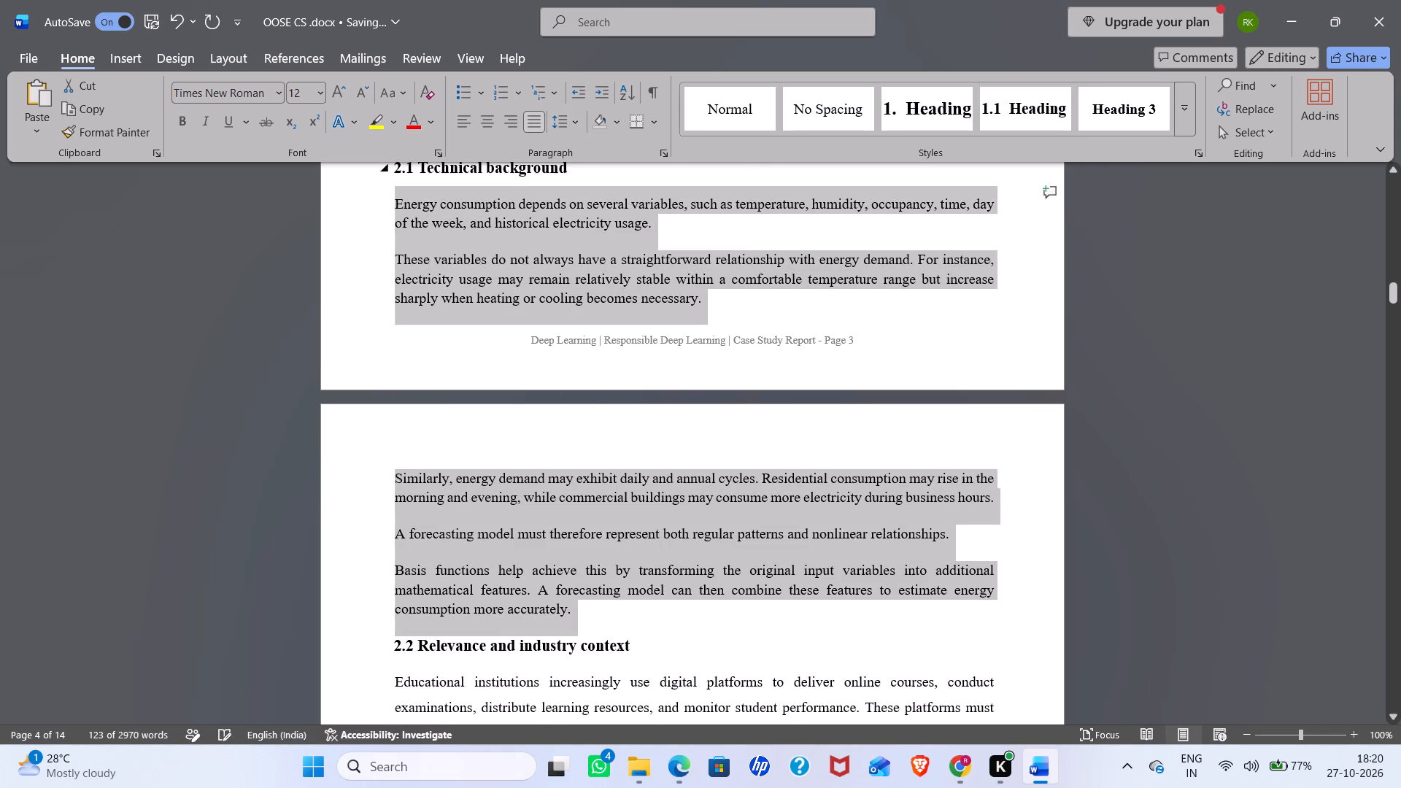
click(585, 538)
scroll(585, 538, down, 3)
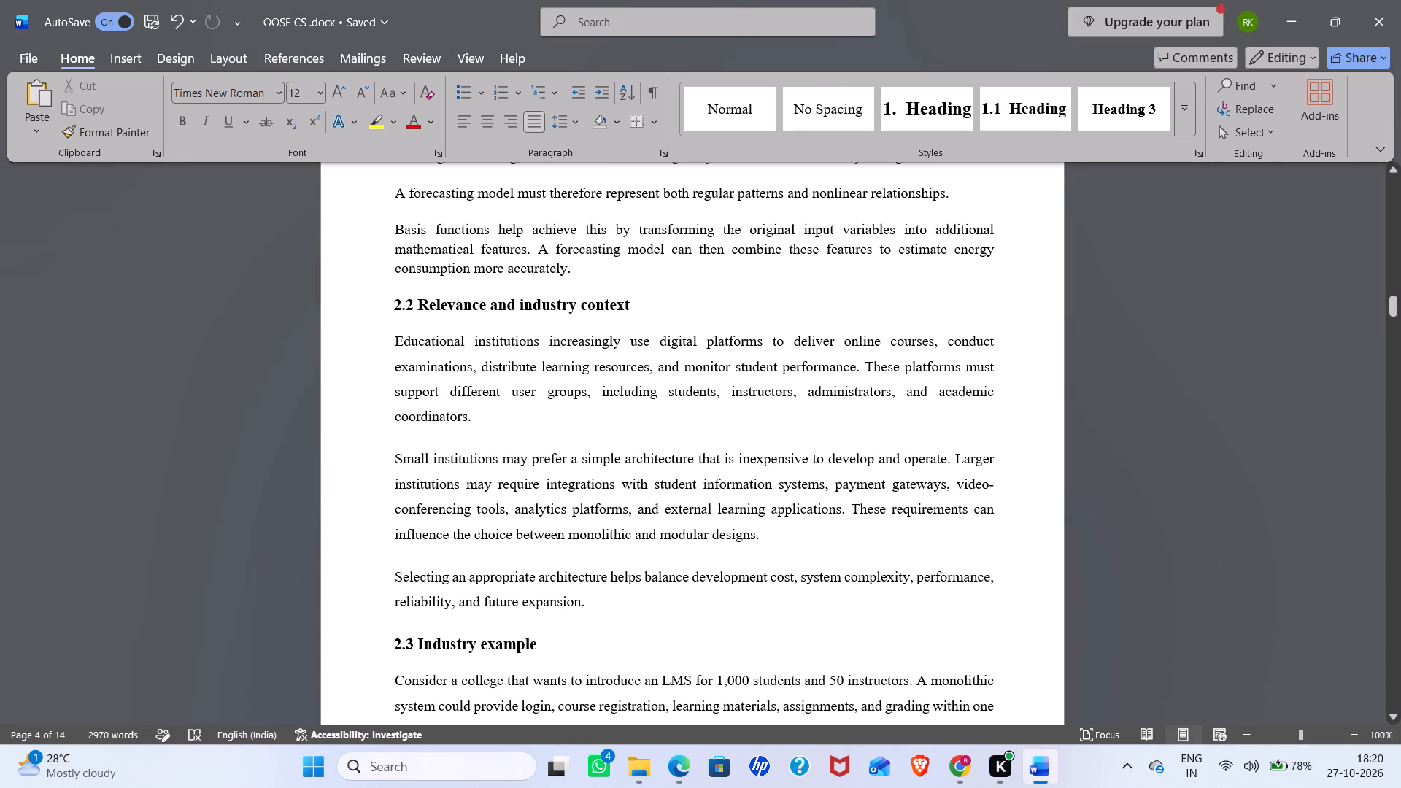
drag(395, 301, 525, 437)
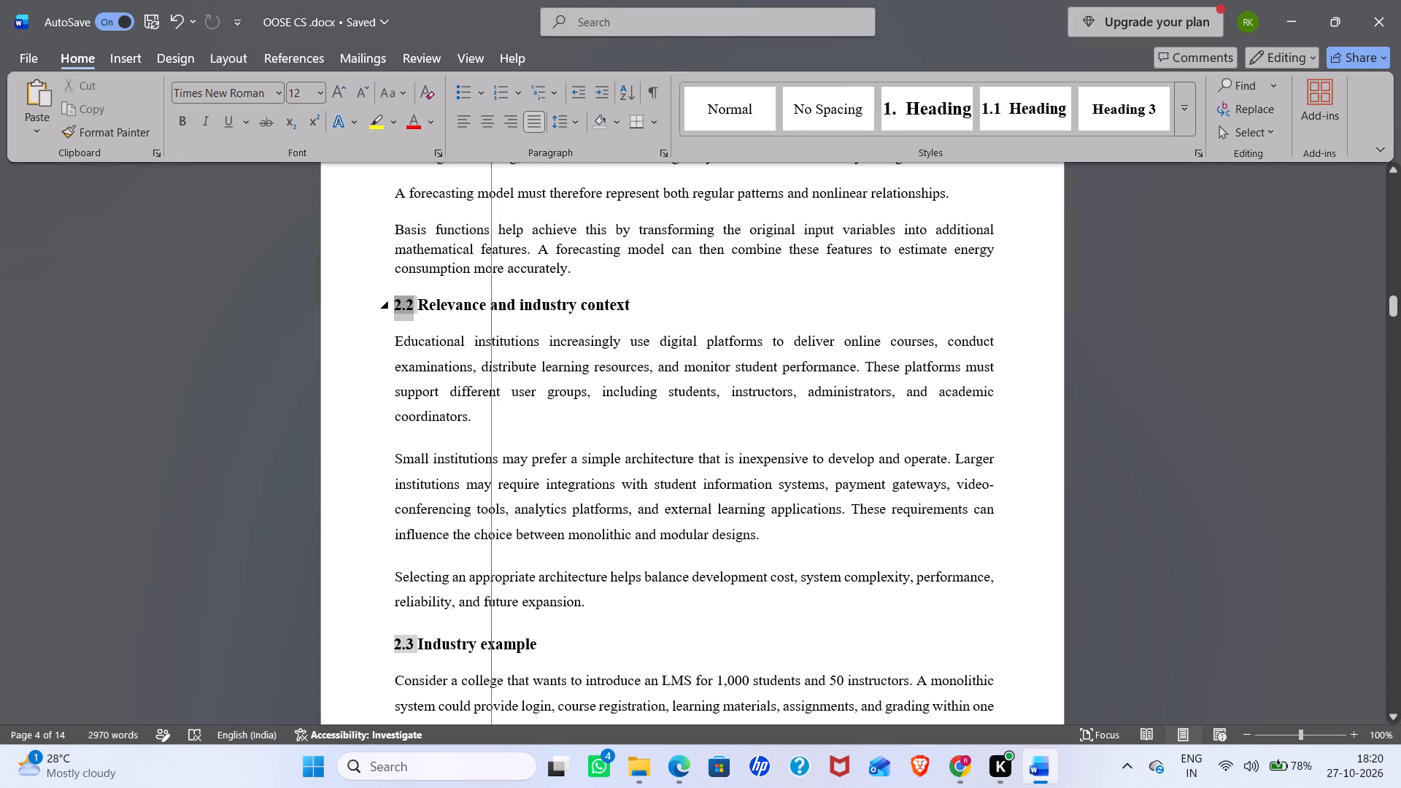
drag(525, 437, 338, 394)
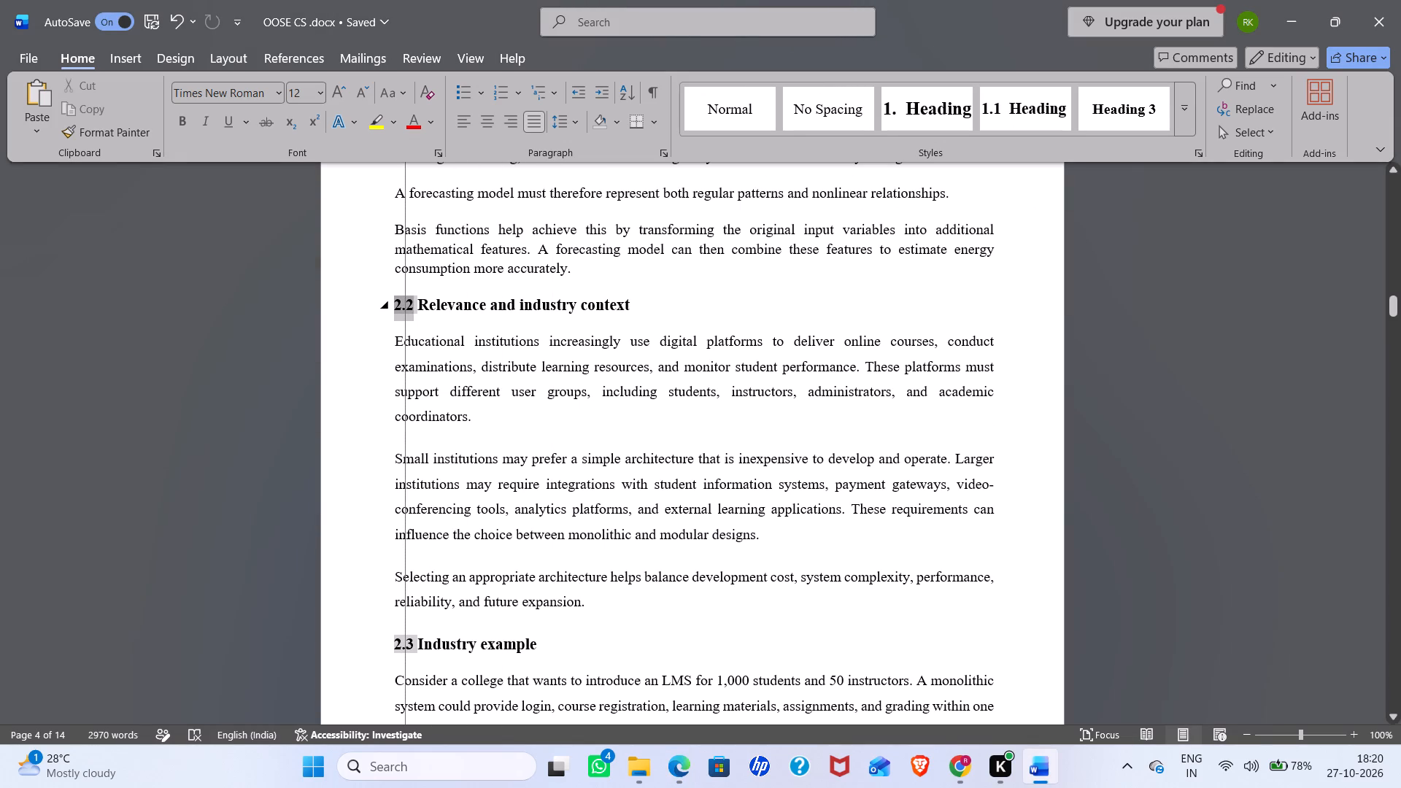
drag(338, 394, 372, 299)
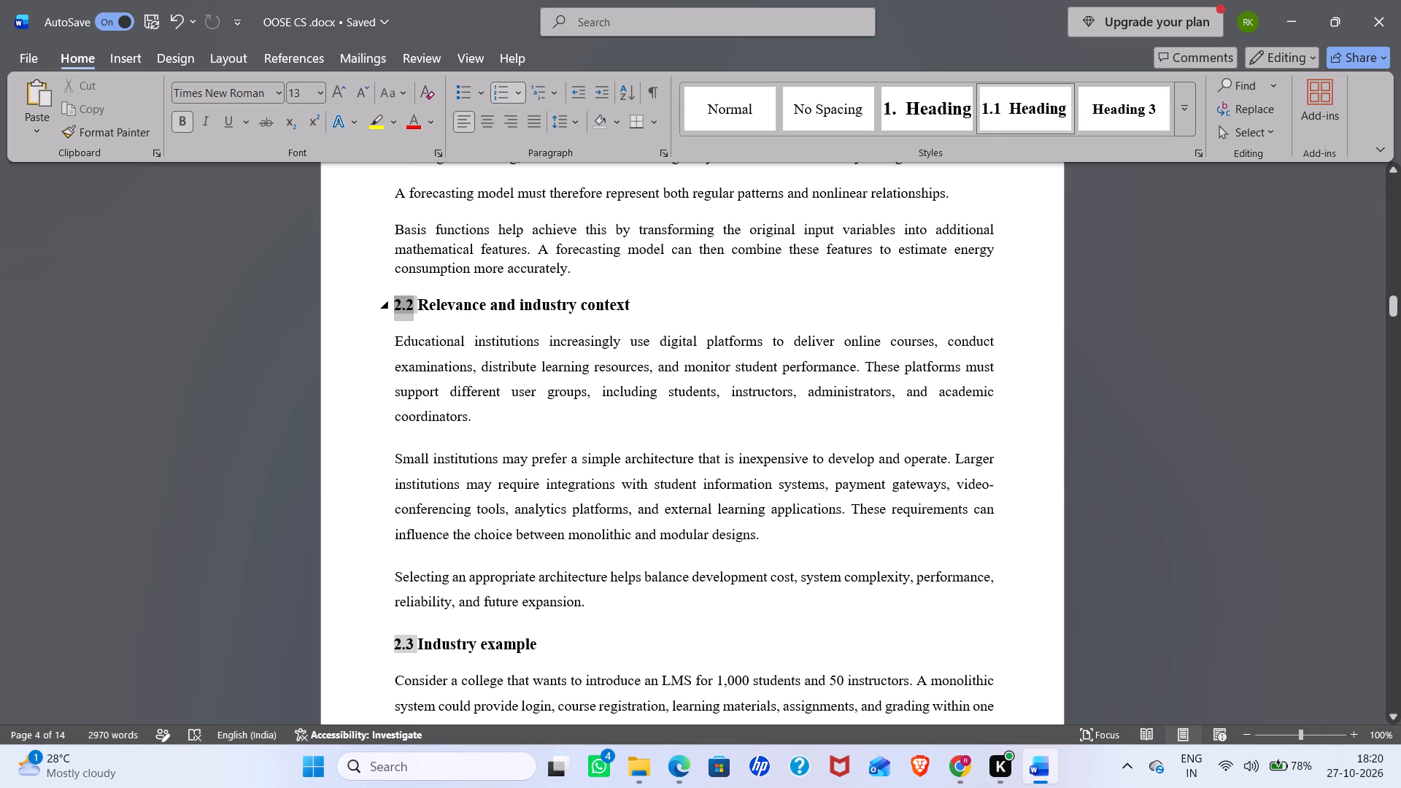
click(415, 302)
drag(417, 302, 425, 306)
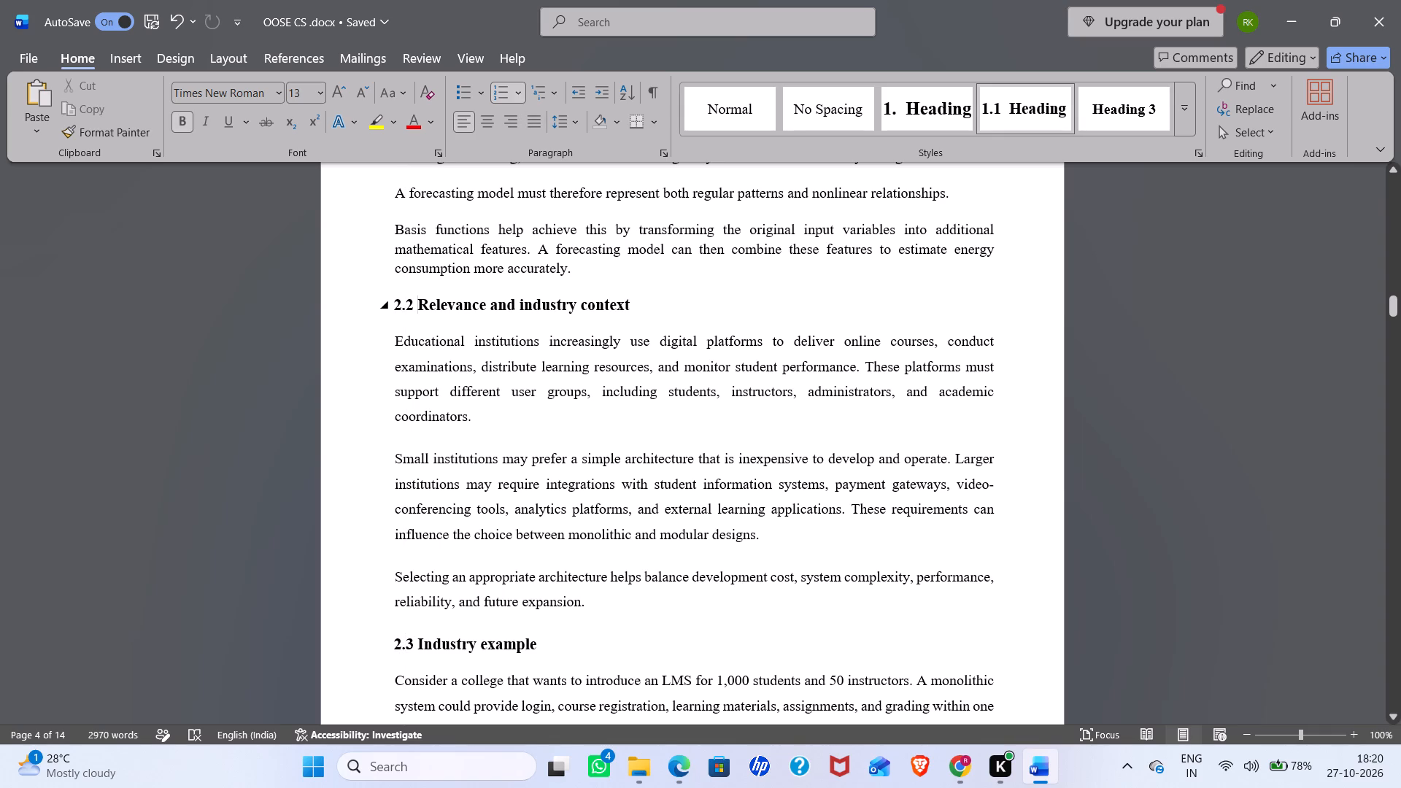
drag(425, 306, 671, 751)
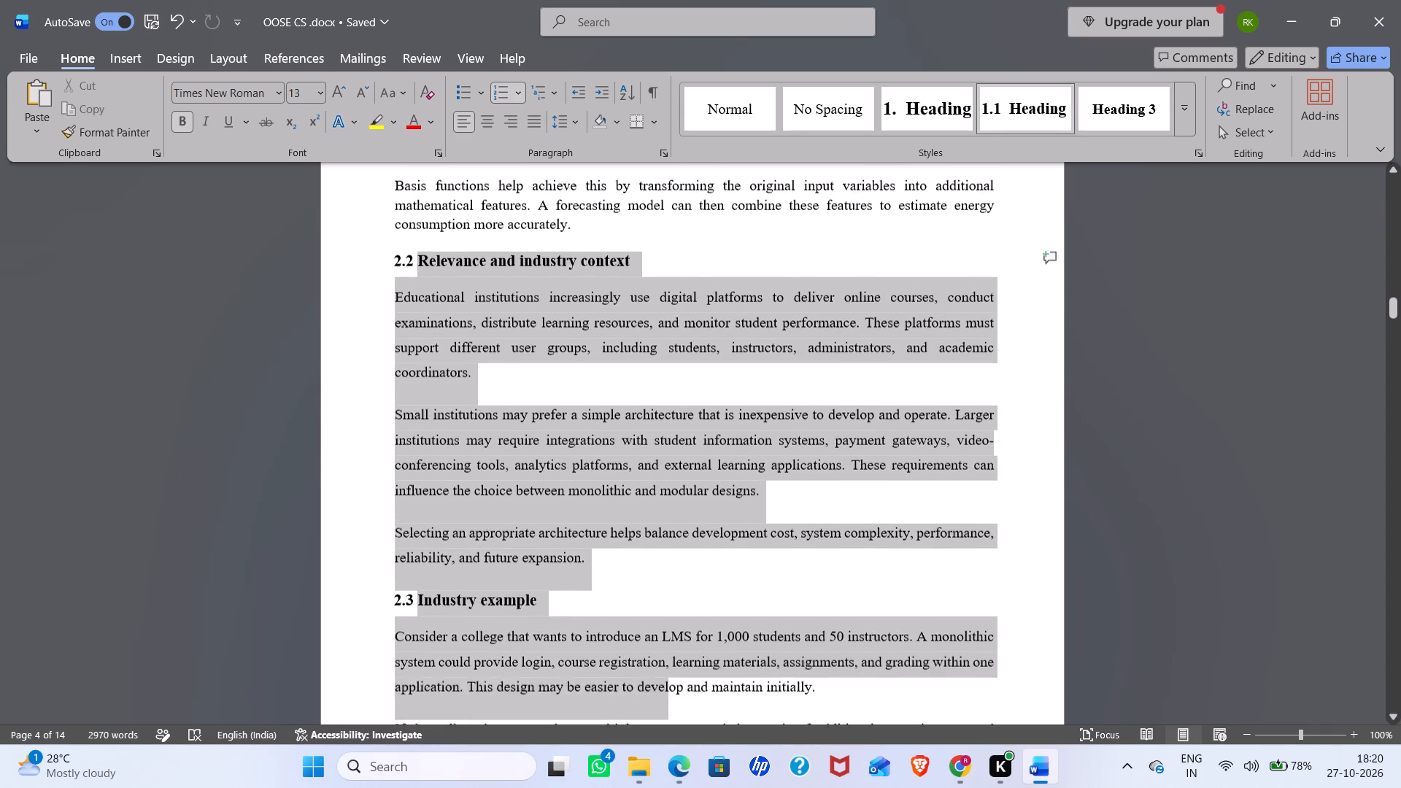
drag(671, 751, 552, 138)
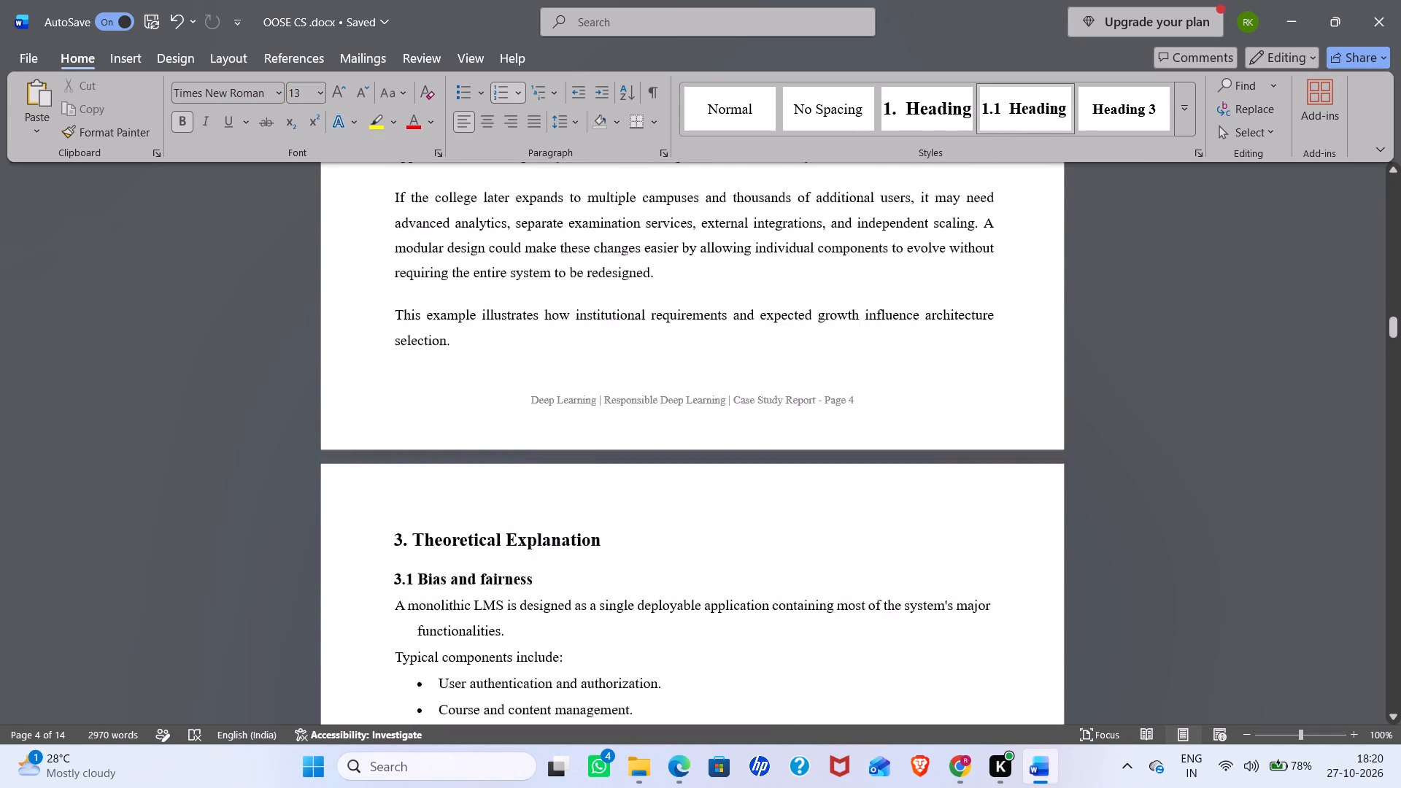
drag(552, 138, 698, 460)
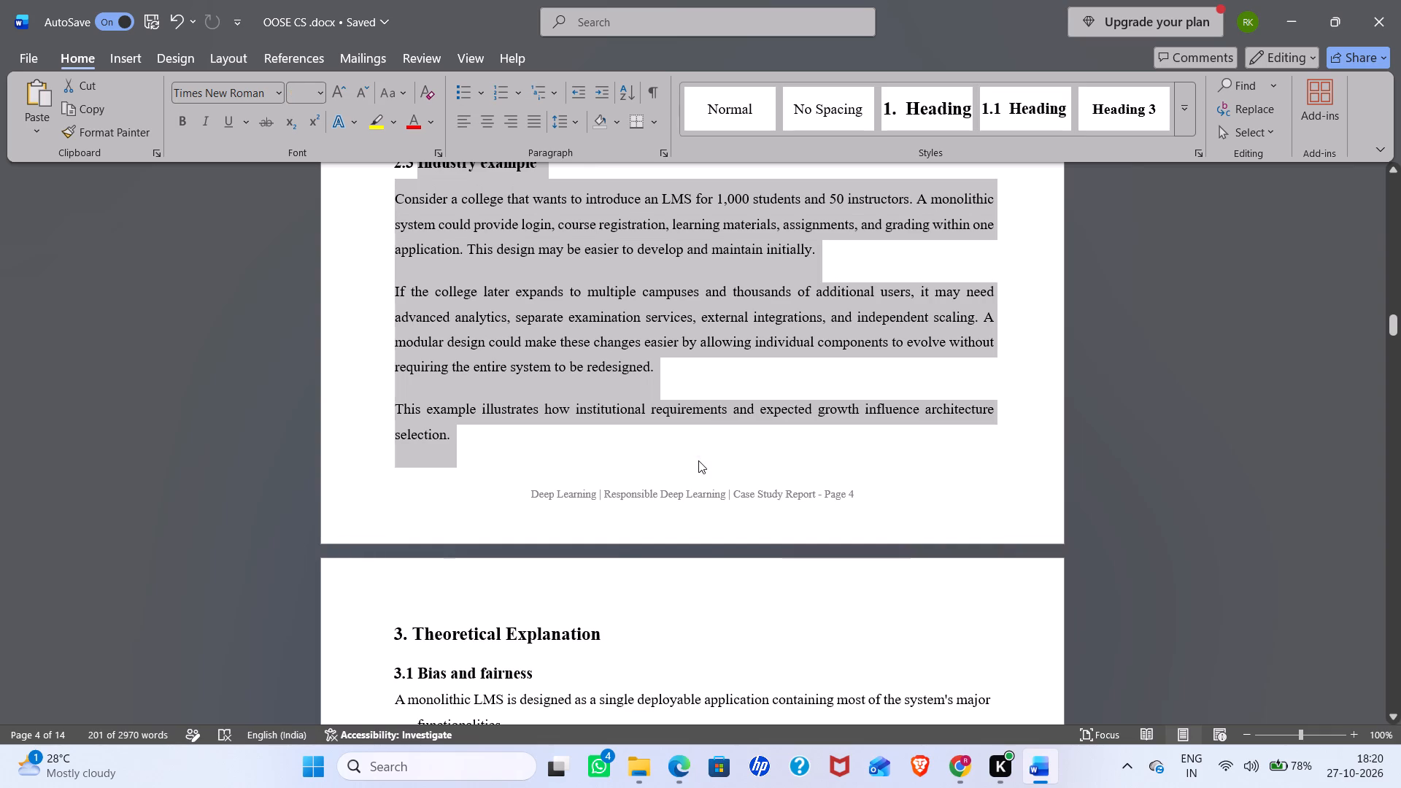
key(ctrl+v)
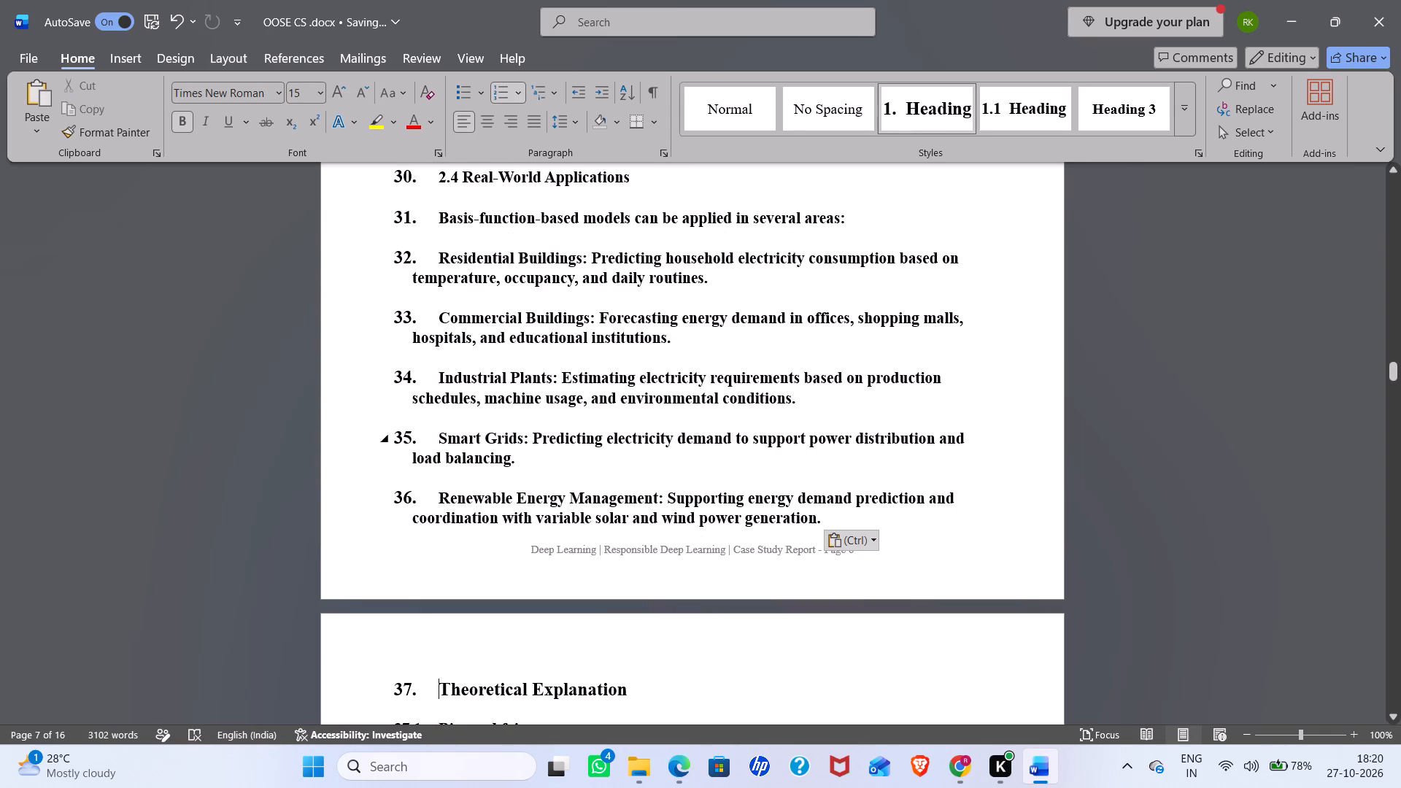
Undo the last paste and delete the old sections 2.2 Relevance and industry context and 2.3 Industry example.
key(ctrl+z)
scroll(602, 570, up, 2)
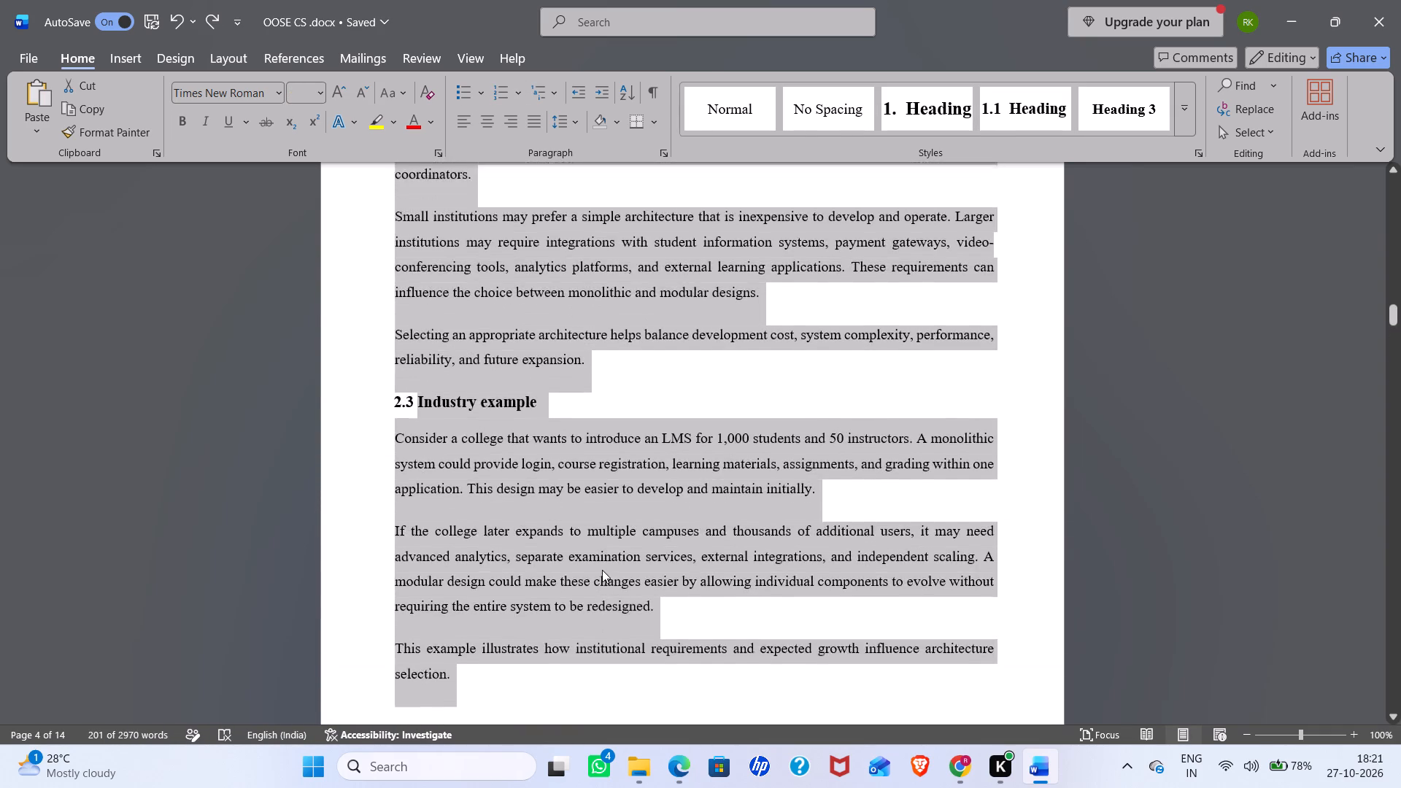
scroll(602, 570, up, 1)
key(BackSpace)
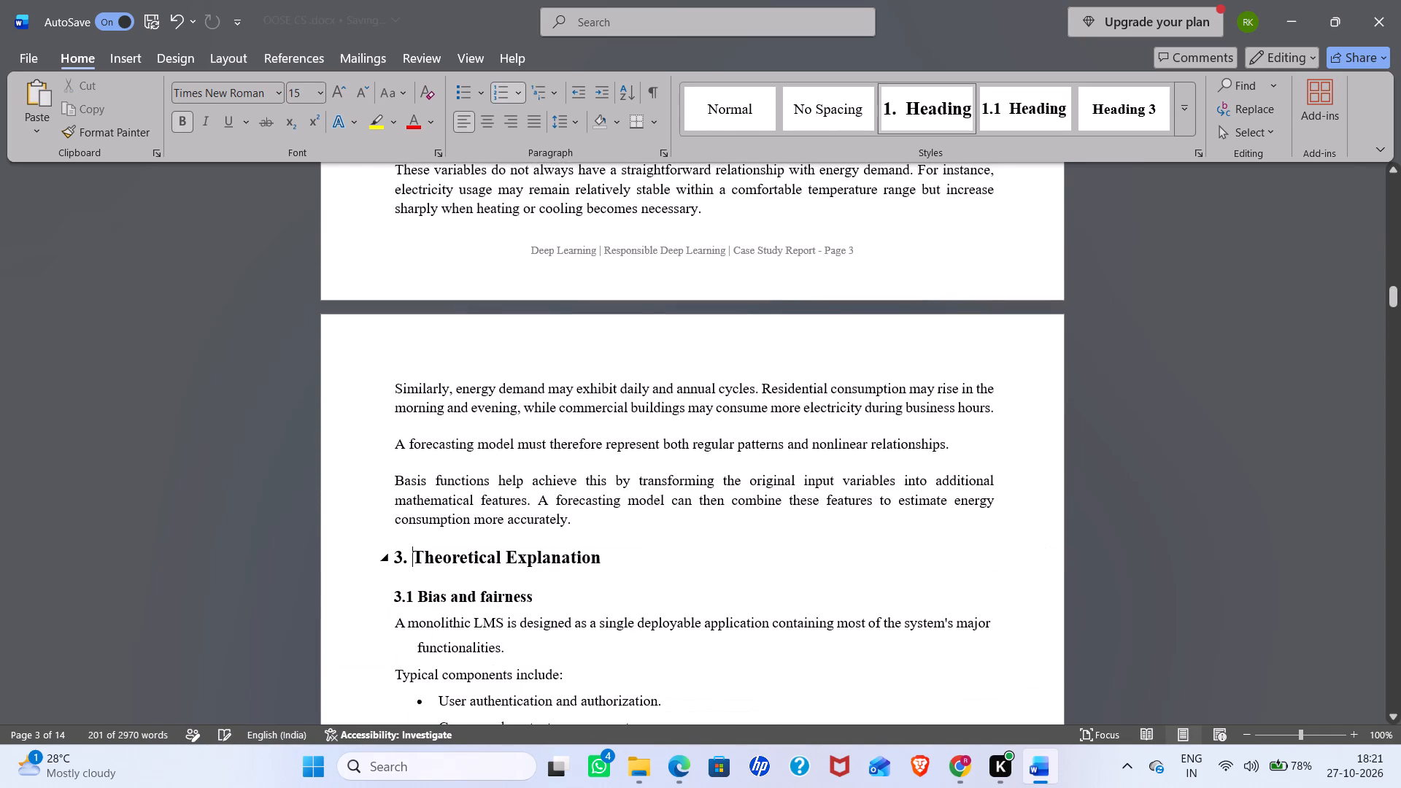
Paste the copied sections 2.2 to 2.4 on a new line after the last 2.1 paragraph, above 3. Theoretical Explanation.
click(581, 521)
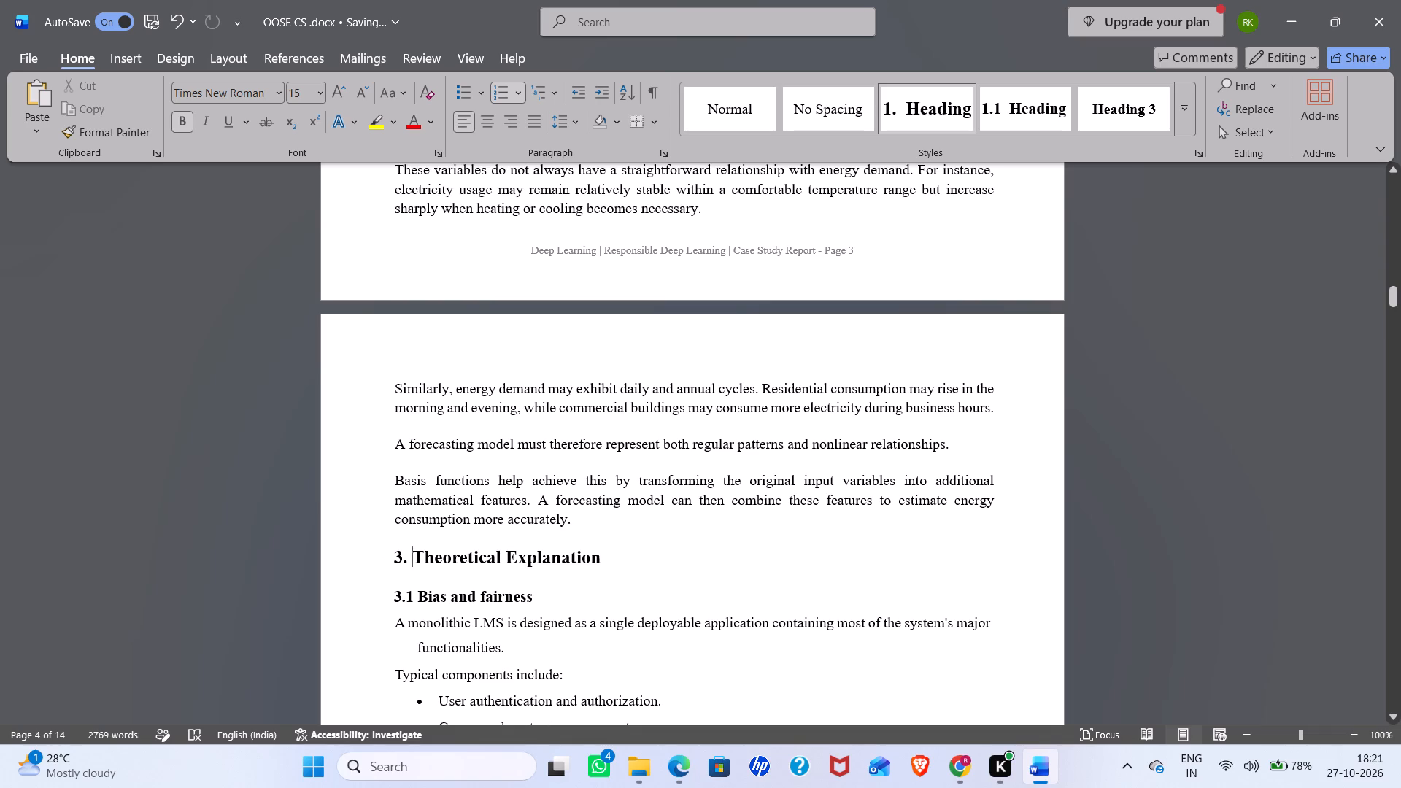
key(Return)
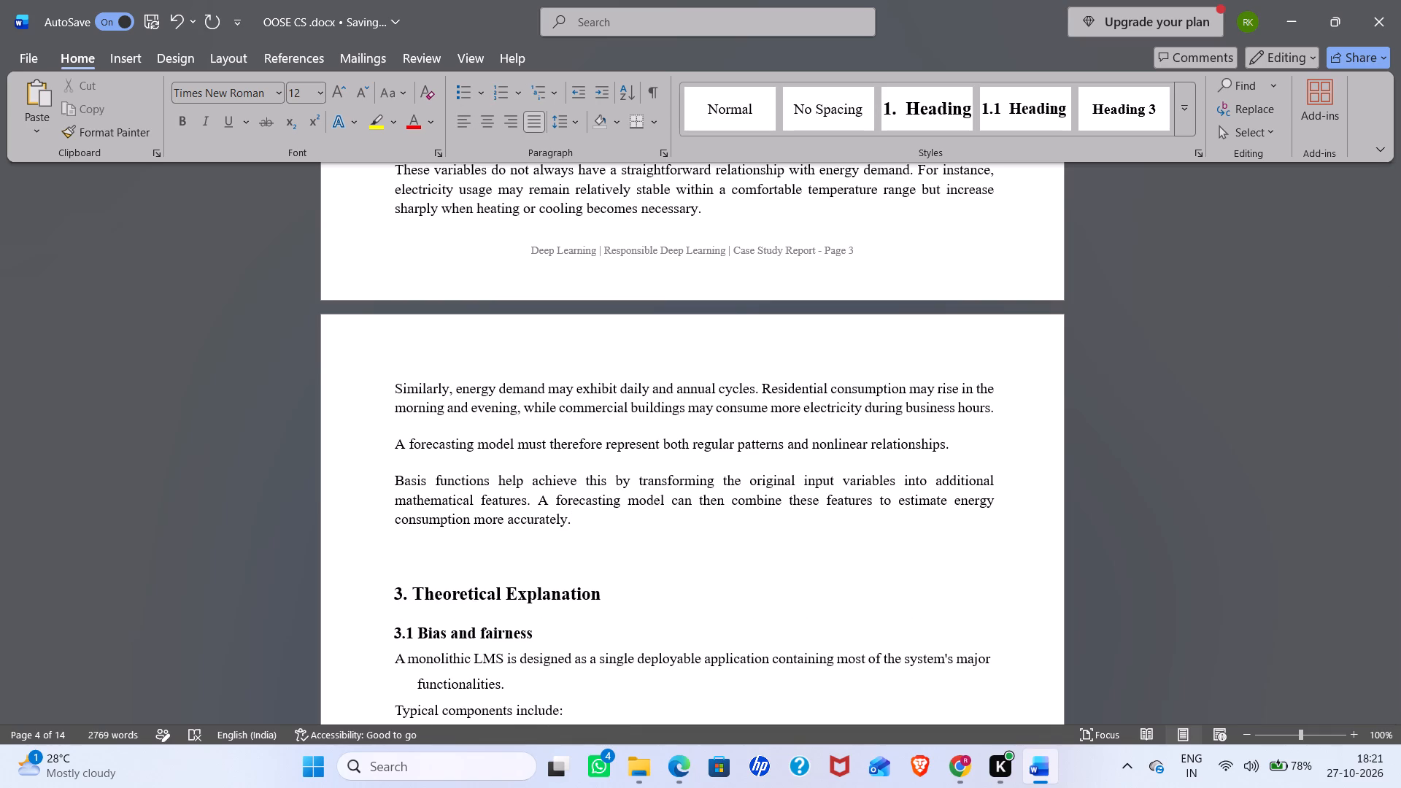
key(ctrl+v)
Set the font size of the heading 2.2 What Are Basis Functions? to 15.
scroll(581, 521, up, 2)
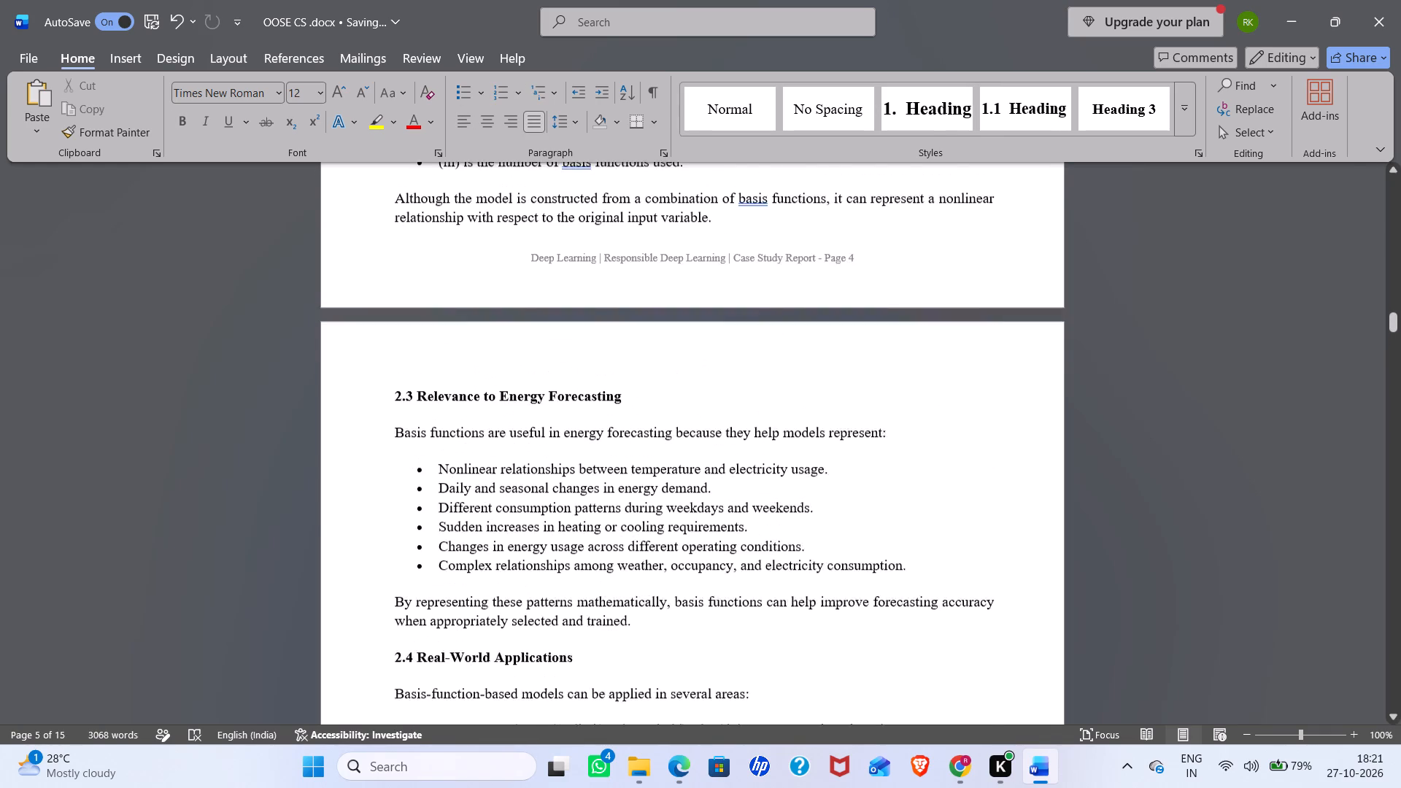
scroll(581, 521, up, 2)
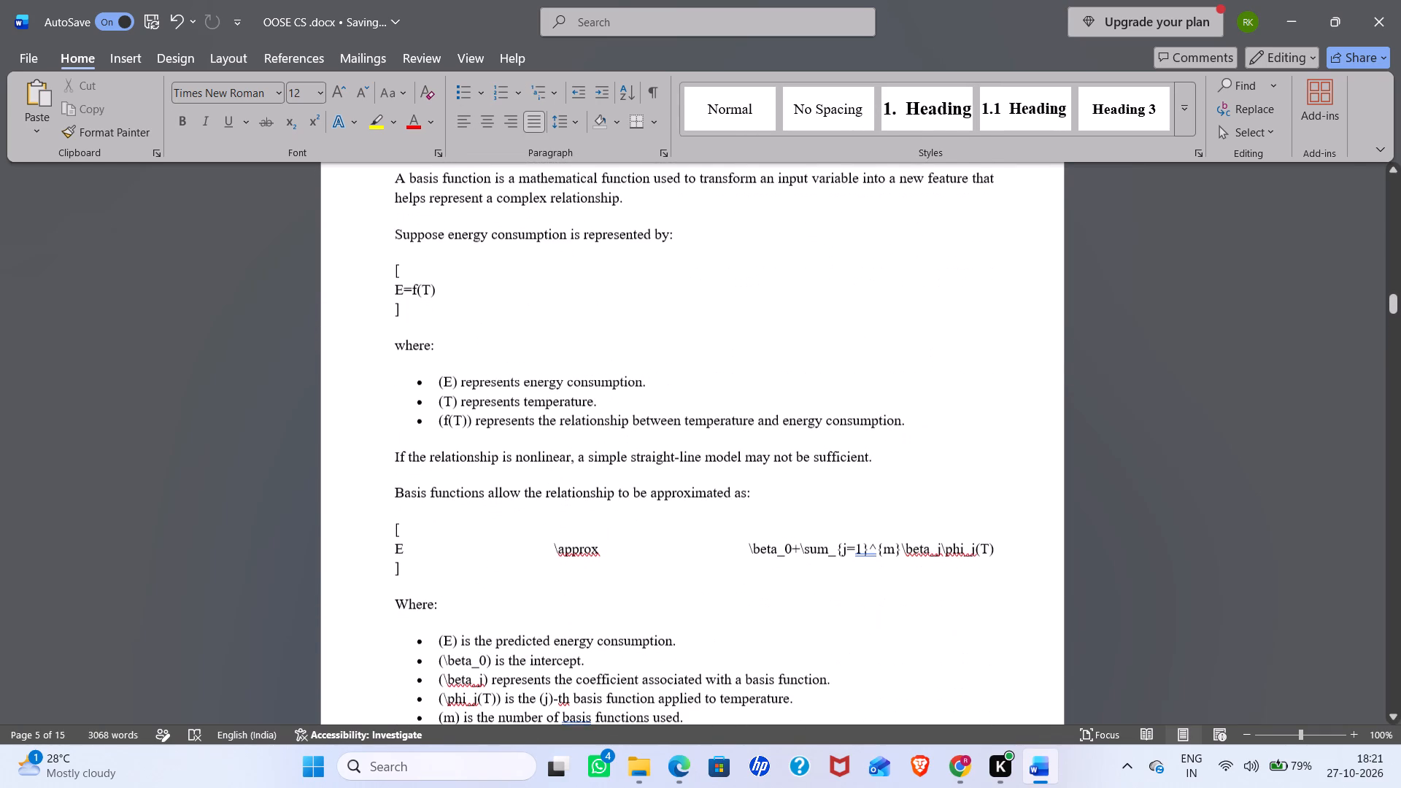
scroll(581, 521, up, 1)
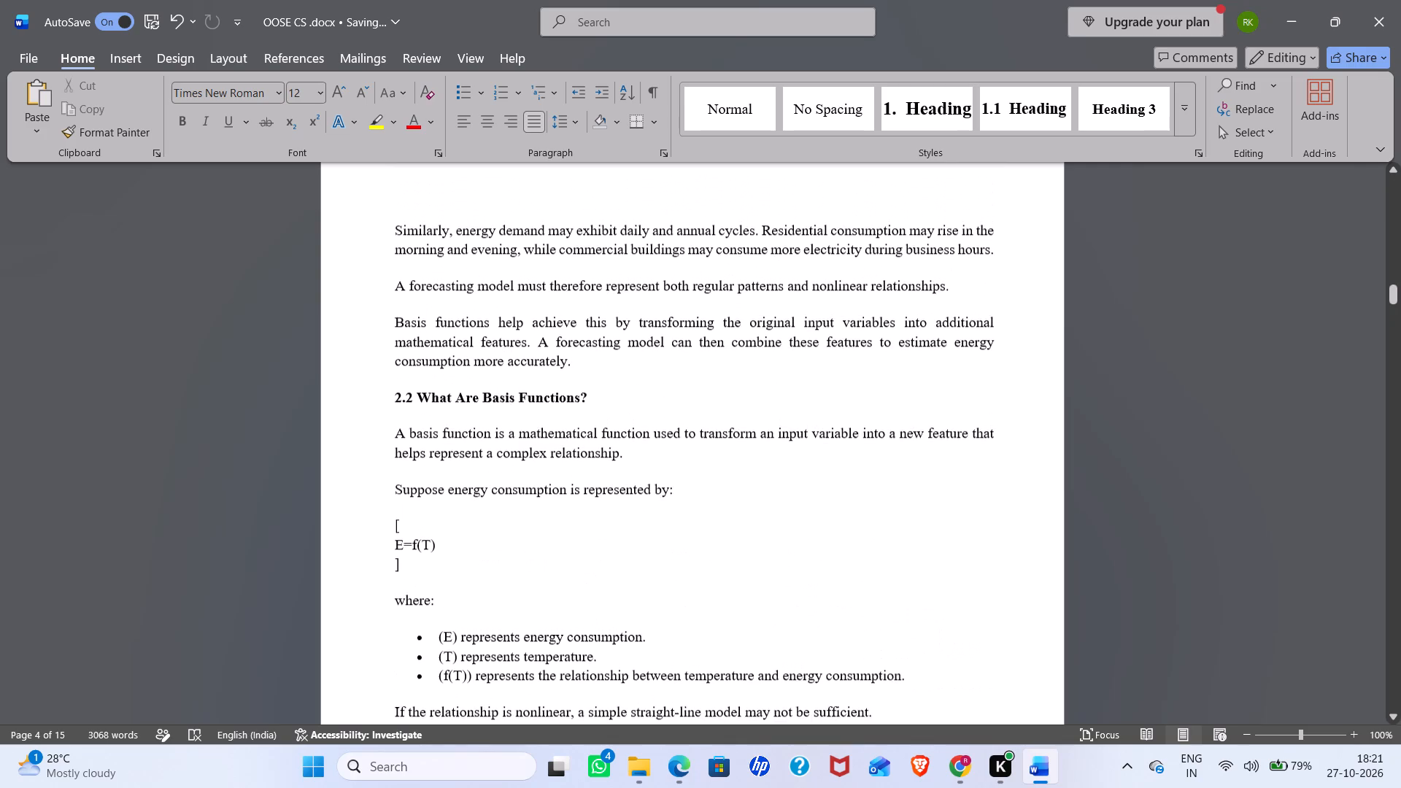
scroll(581, 521, up, 2)
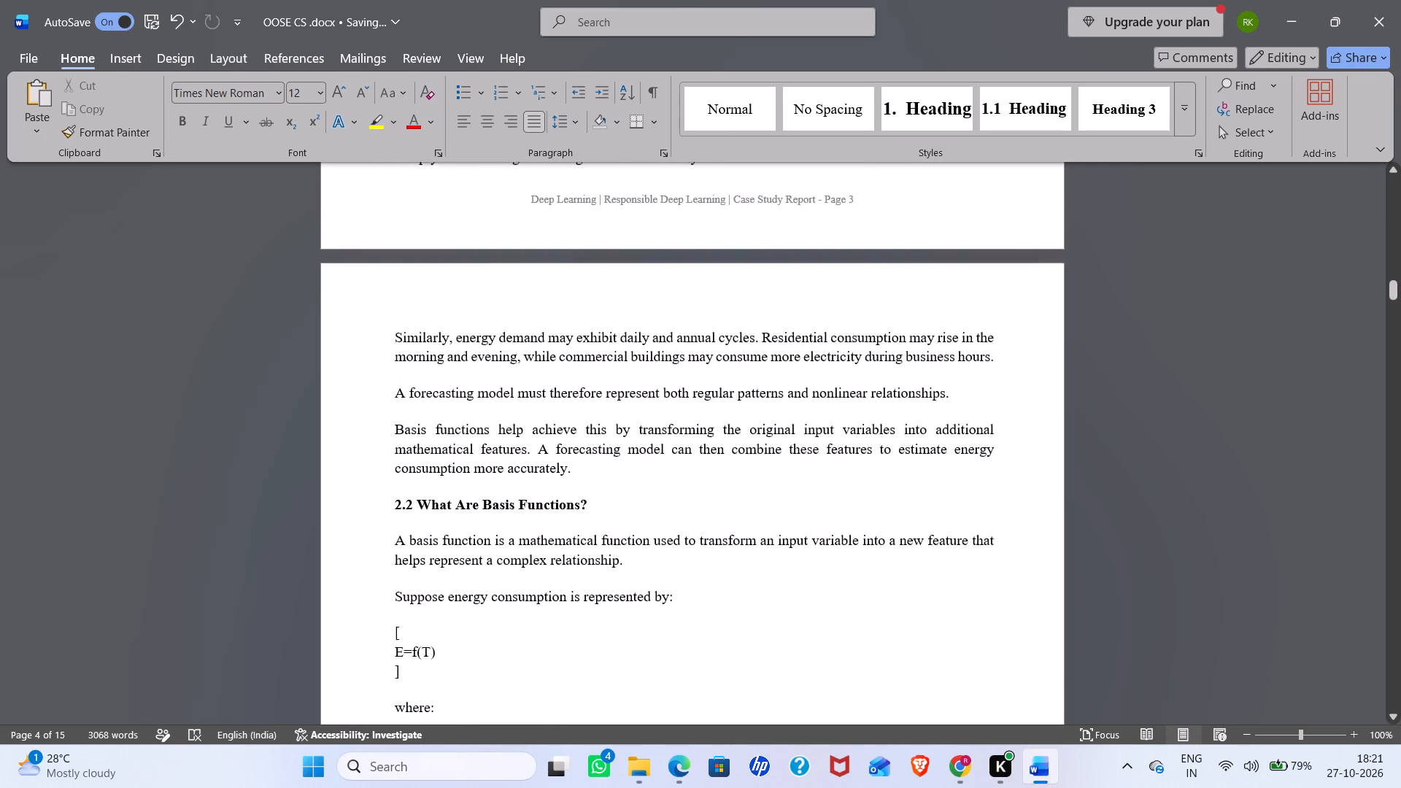
drag(598, 506, 385, 498)
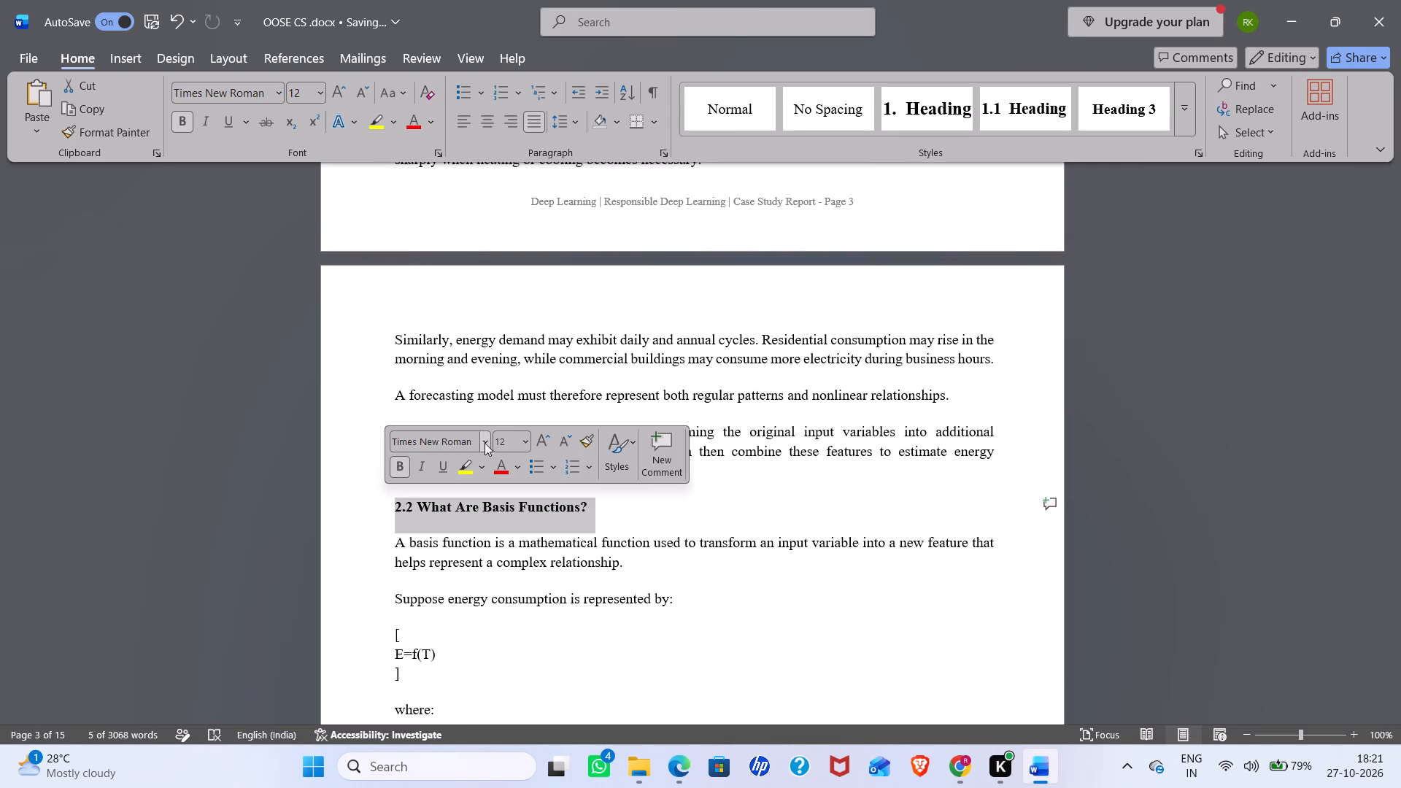
click(500, 439)
text(15)
key(Return)
scroll(503, 522, down, 1)
click(503, 522)
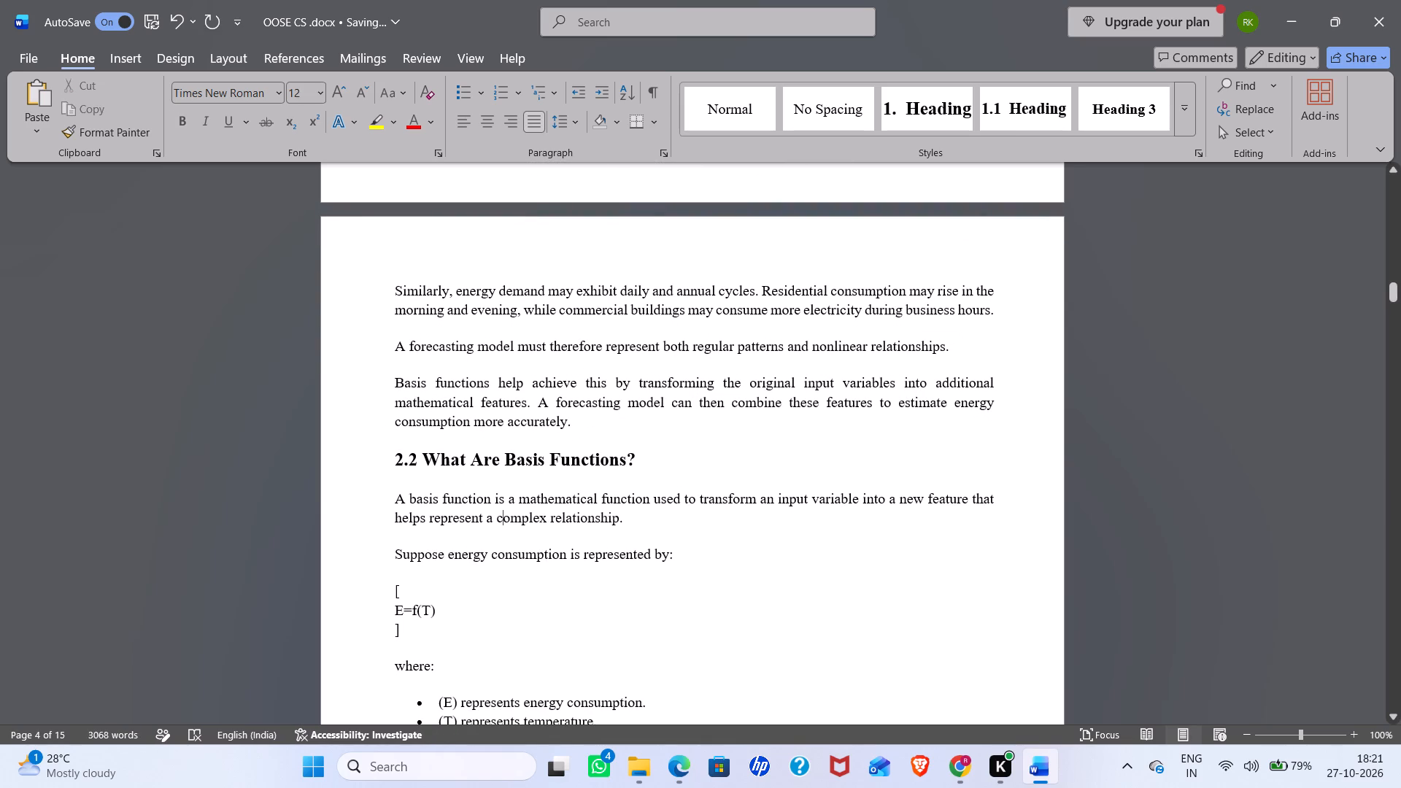
Toggle justified alignment on the line "Suppose energy consumption is represented by:" and the E=f(T) equation below it.
drag(395, 550, 403, 656)
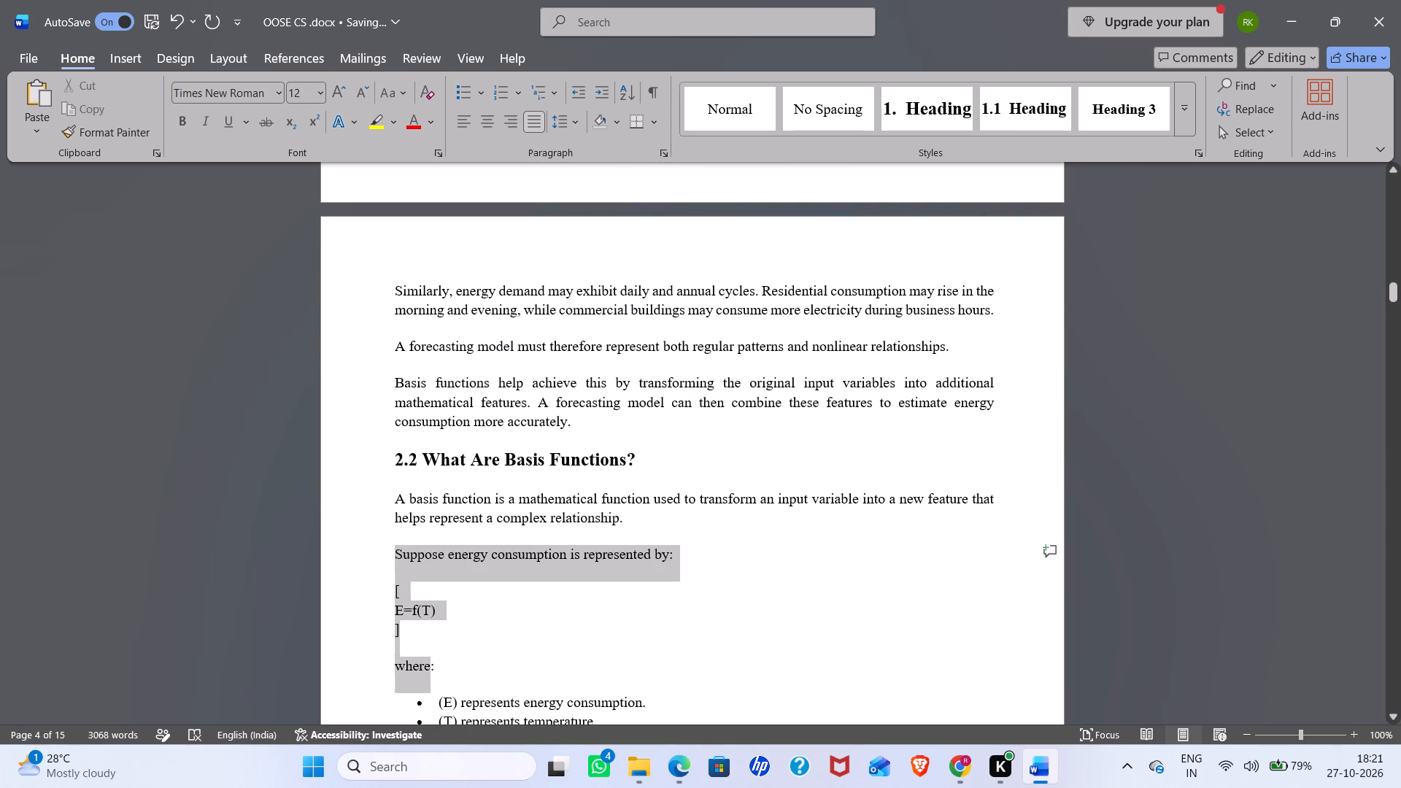
drag(403, 656, 410, 639)
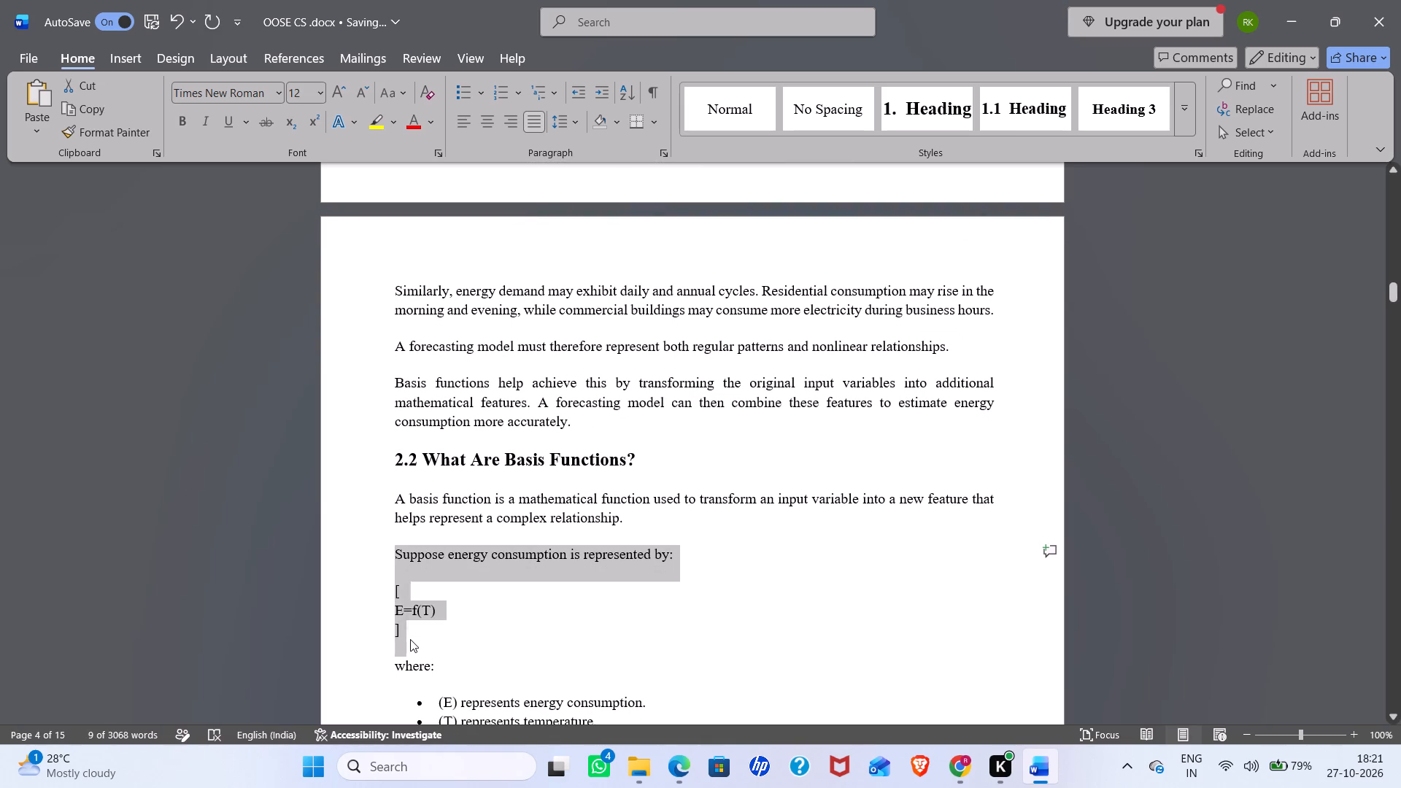
key(ctrl+j)
key(ctrl+j)
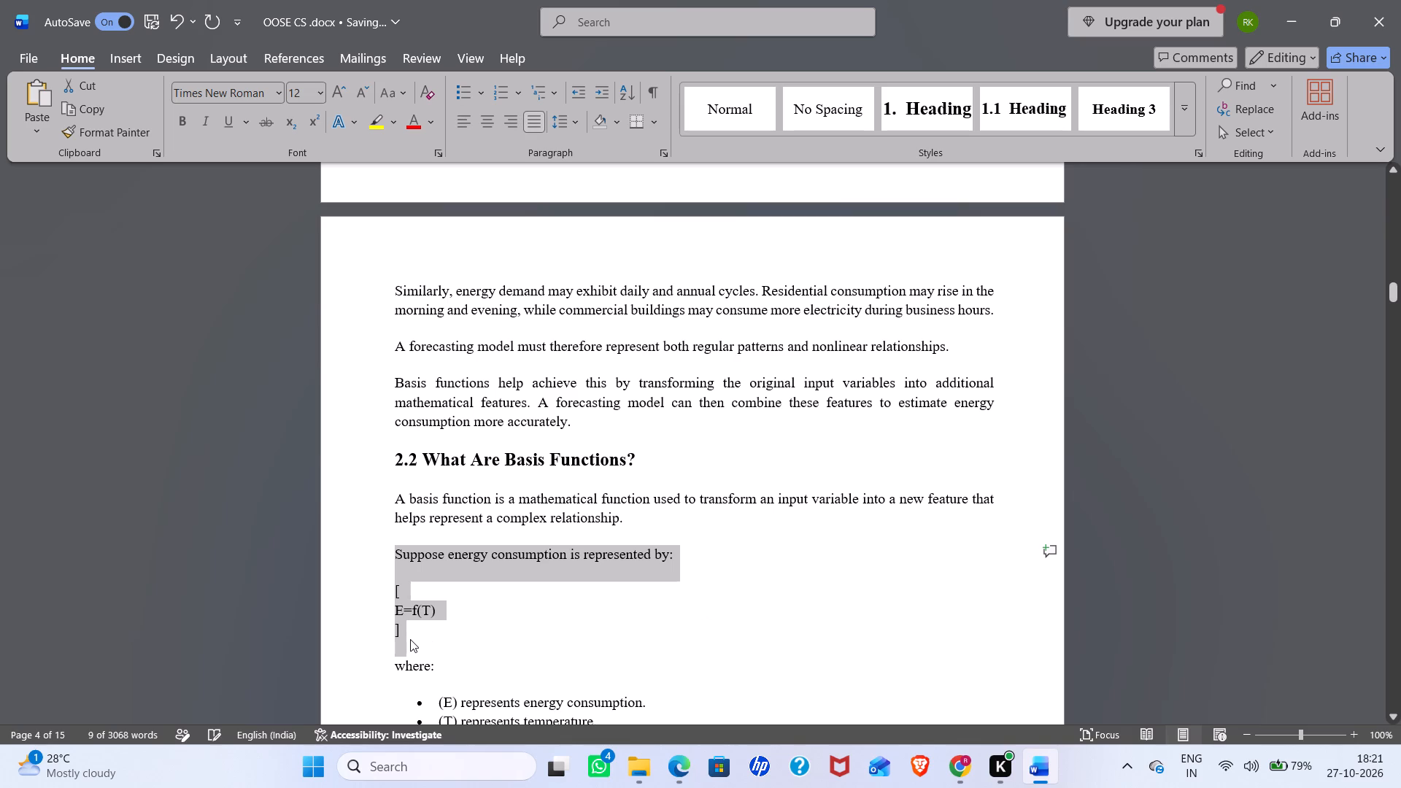
key(ctrl+j)
Join the first equation onto one line as [E=f(T)] and shift it to mid-line with leading spaces.
click(410, 639)
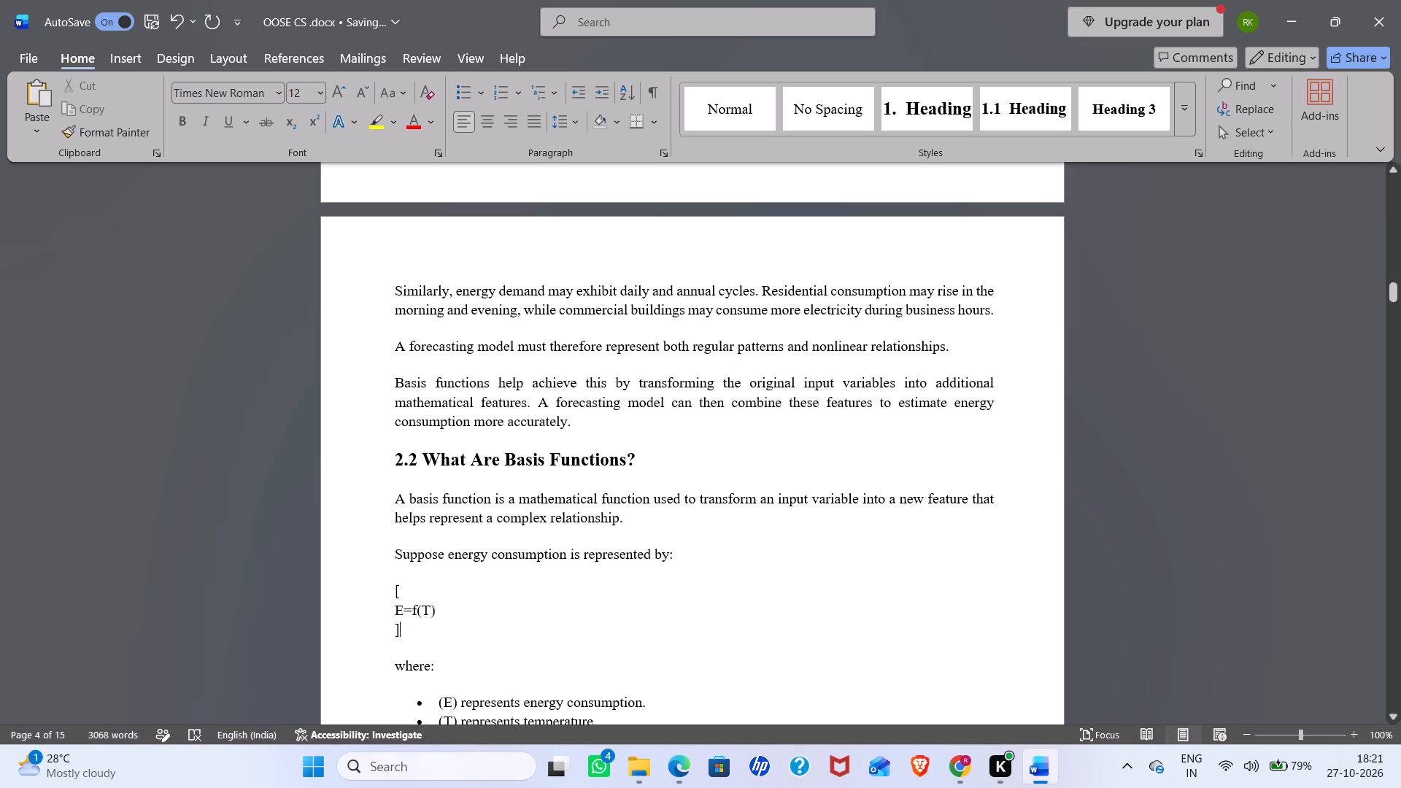
key(Left)
key(BackSpace)
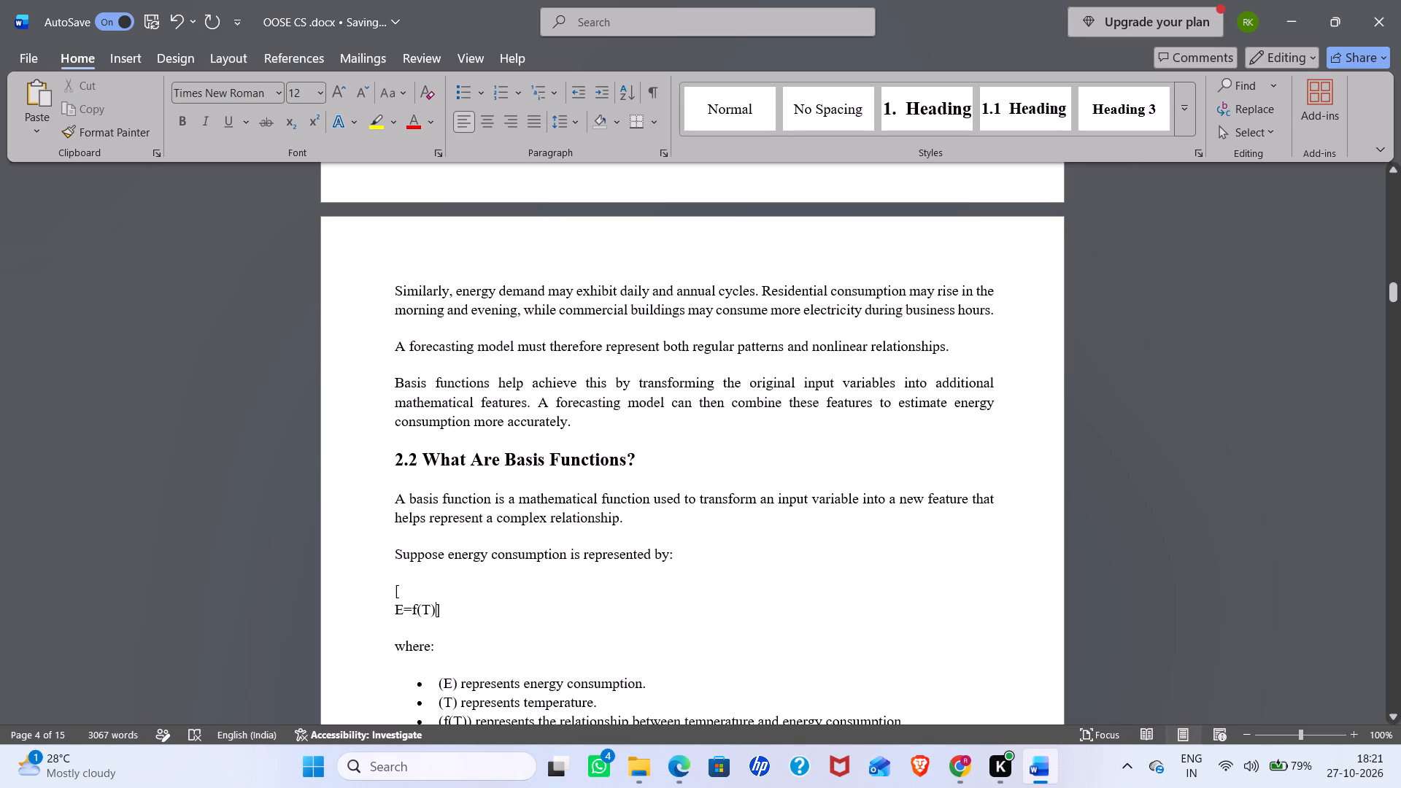
click(391, 613)
key(BackSpace)
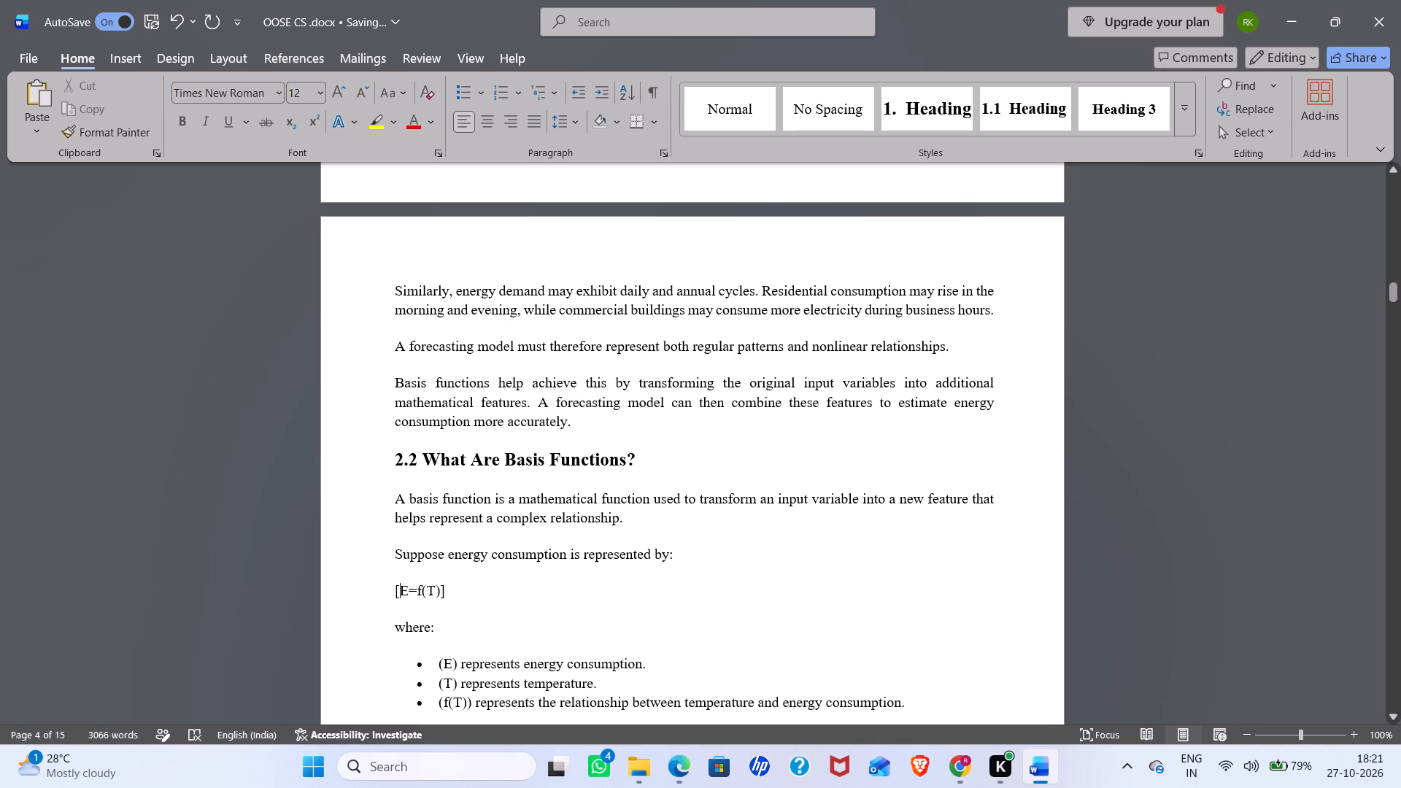
key(Left)
key(space)
key(space)
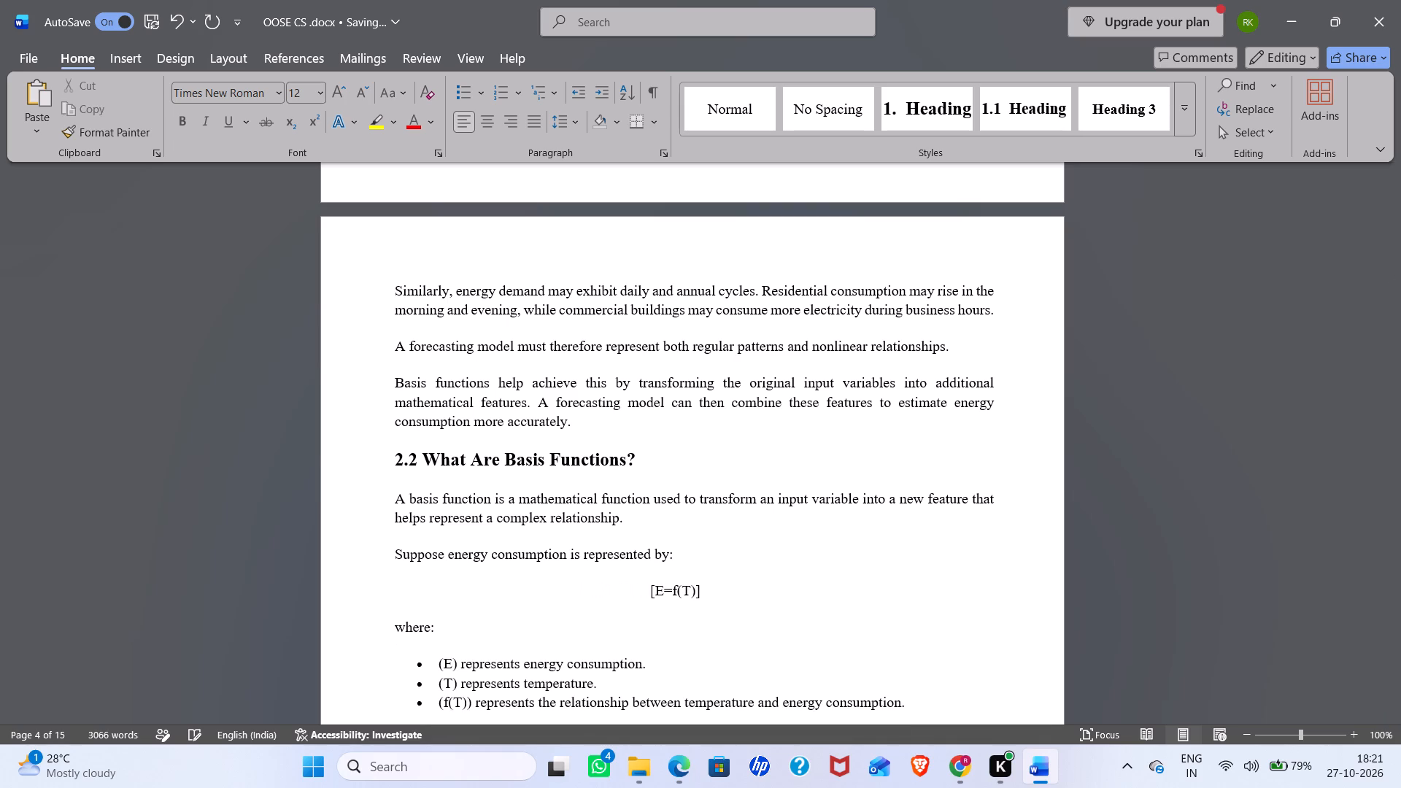
Delete the text in 2.2 from "where:" below [E=f(T)] through the sentence ending "model may not be sufficient.".
scroll(419, 625, down, 1)
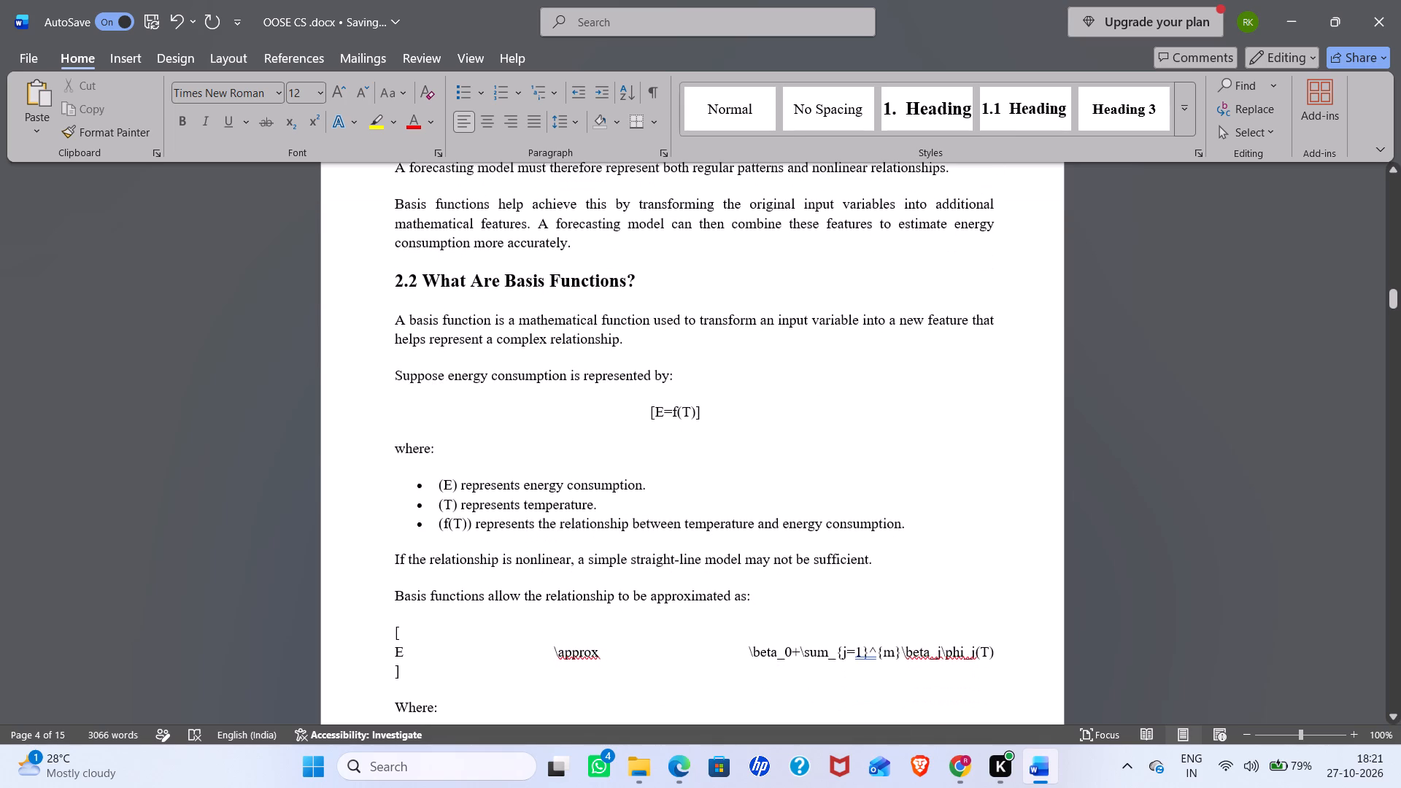
drag(393, 444, 417, 451)
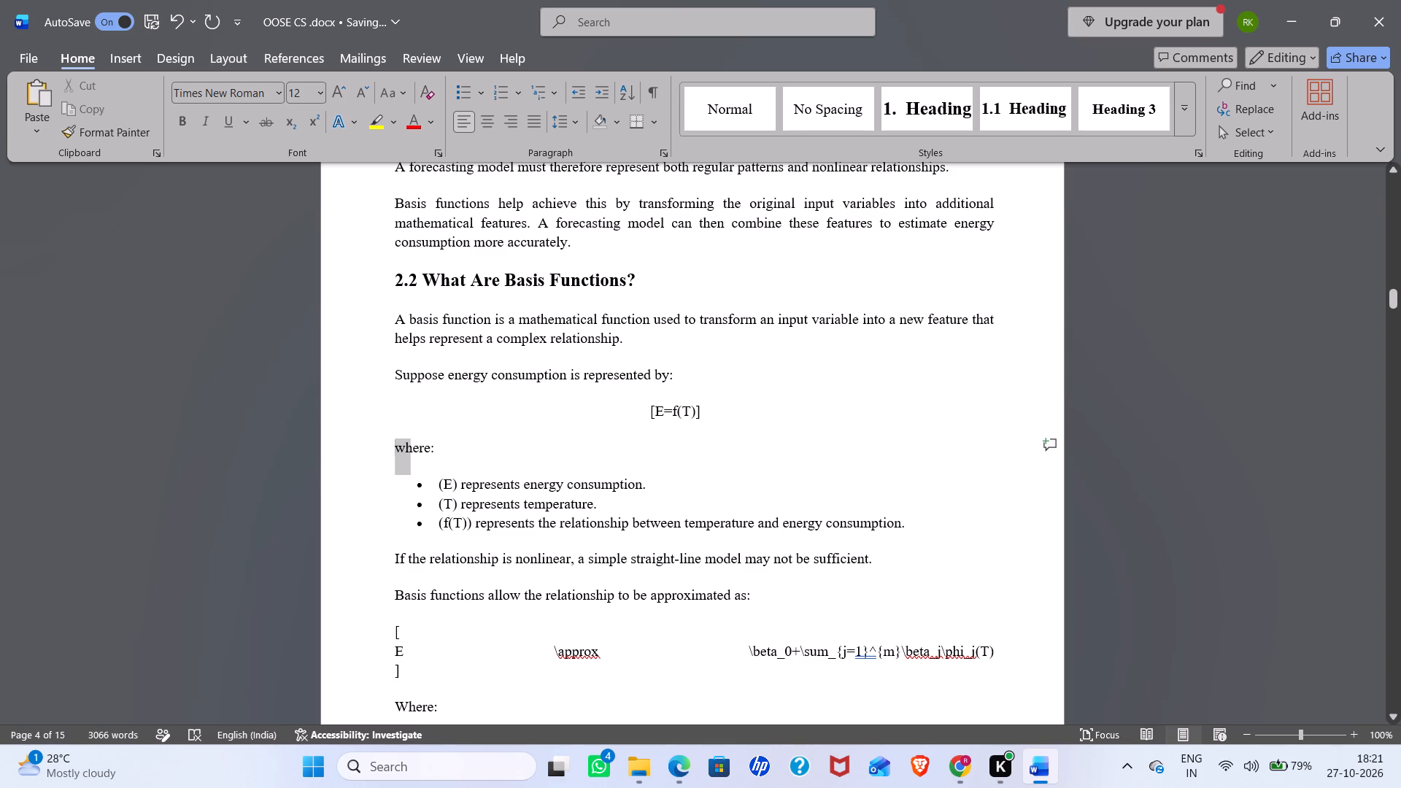
drag(417, 451, 707, 573)
key(BackSpace)
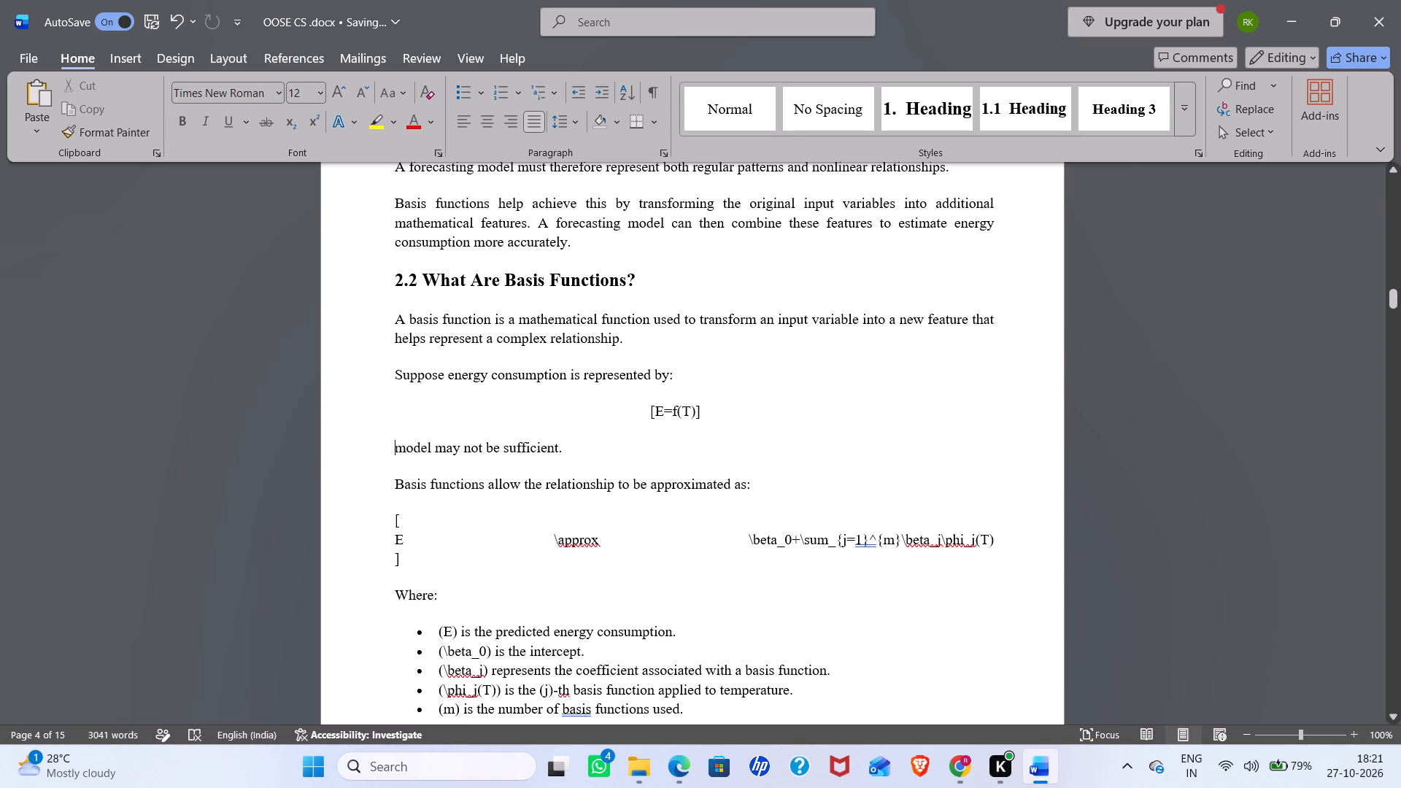
drag(567, 446, 395, 440)
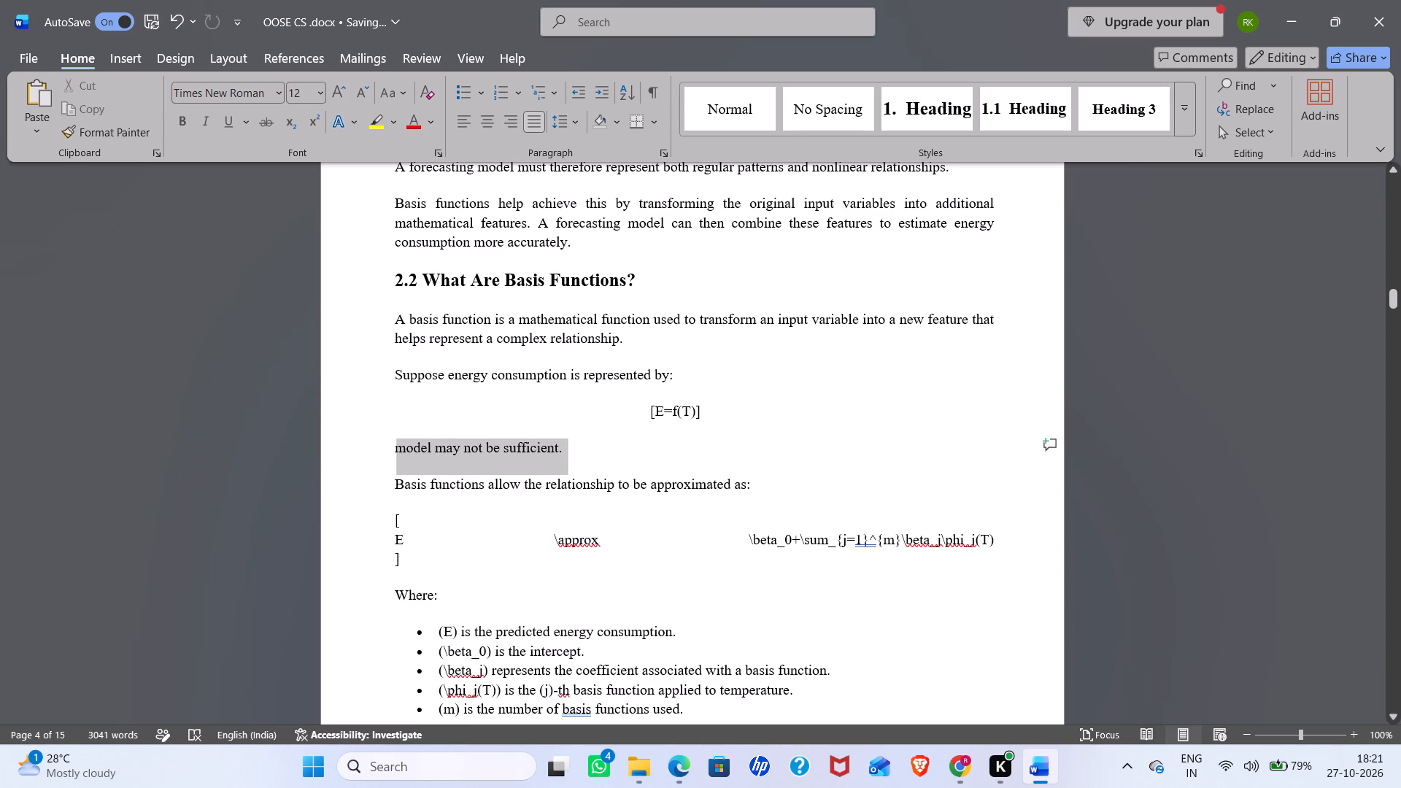
drag(395, 440, 395, 439)
key(BackSpace)
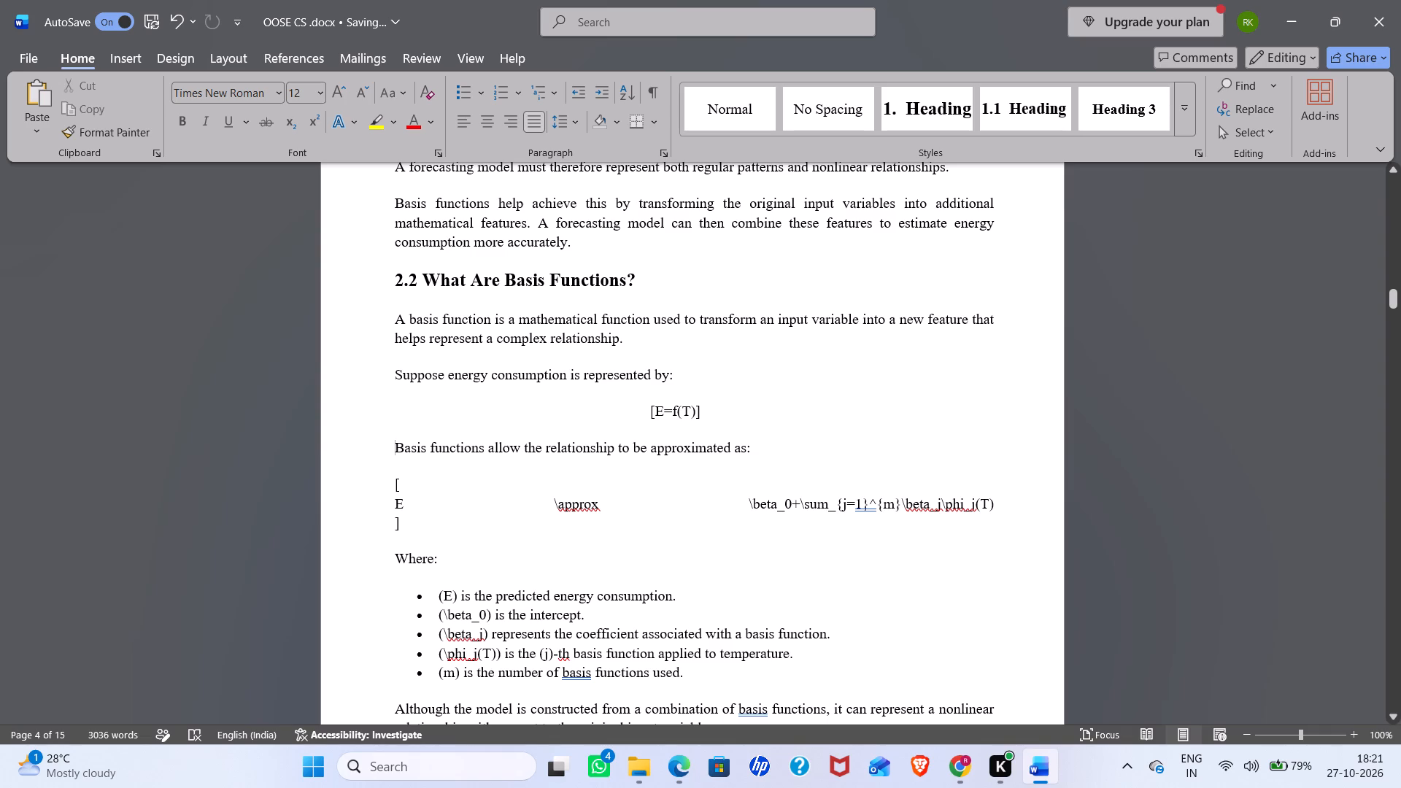
Join the bracketed \approx \beta_0 equation onto one line and shift it toward mid-line with leading spaces.
click(391, 526)
key(BackSpace)
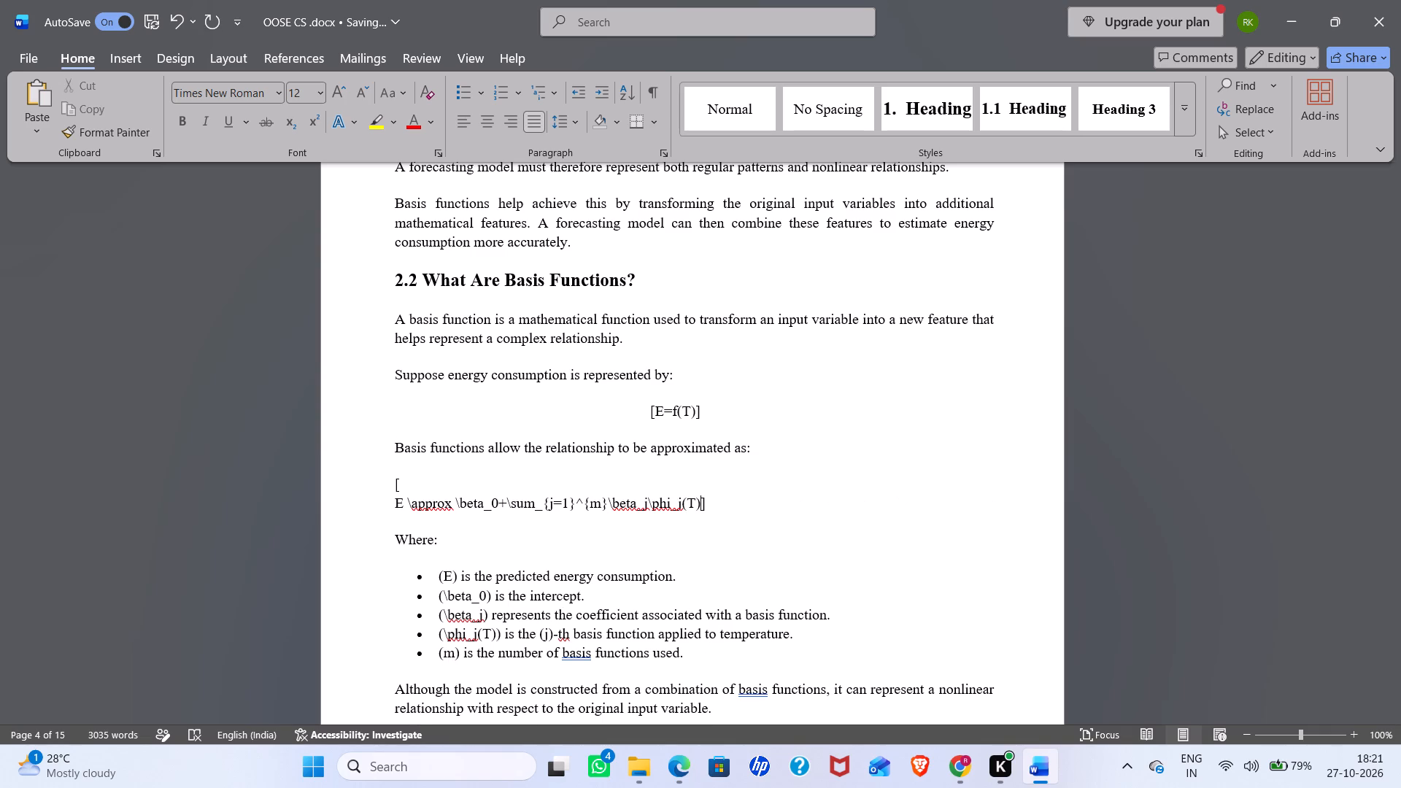
click(394, 501)
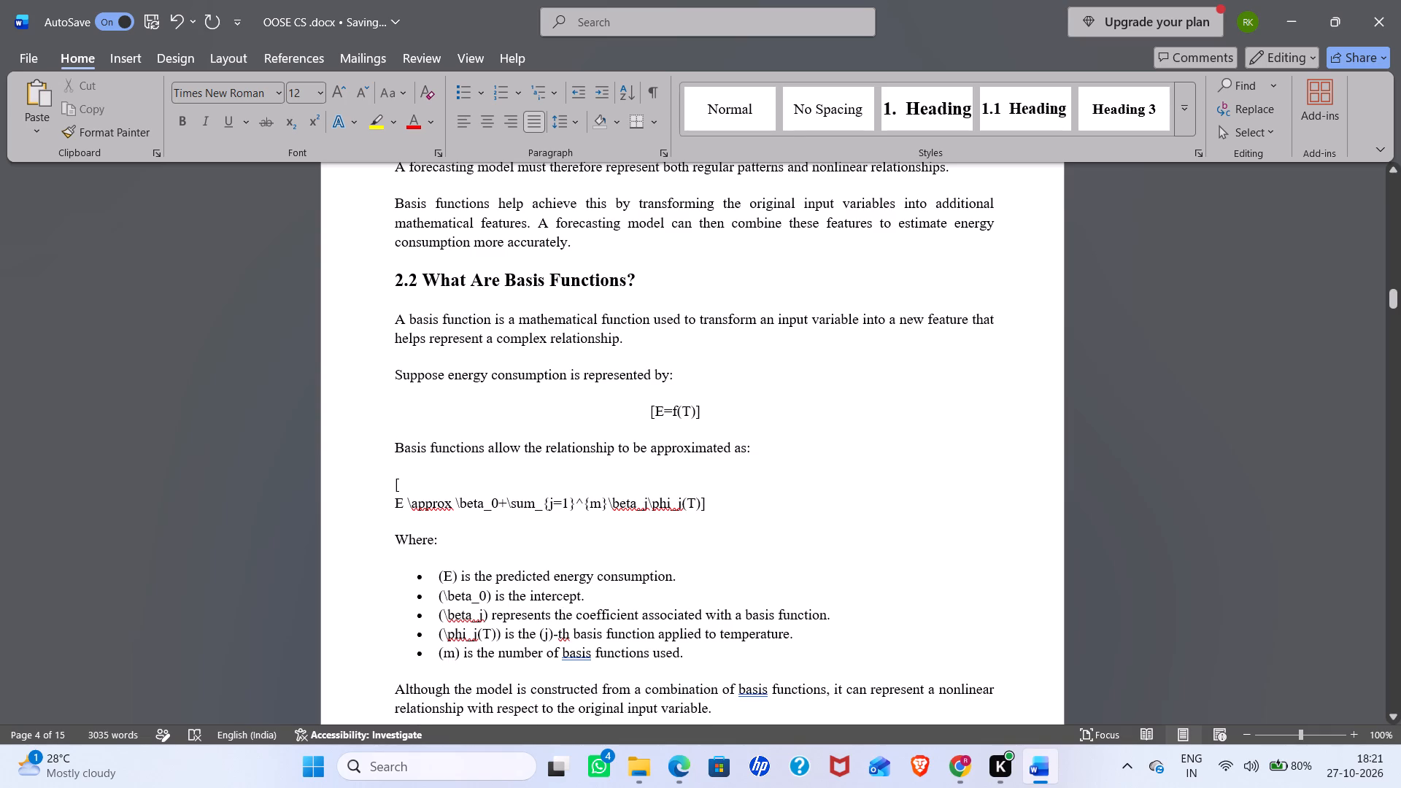
key(BackSpace)
key(Left)
key(space)
key(space)
key(space)
key(space)
key(space)
key(space)
key(space)
key(space)
key(space)
key(space)
key(space)
key(space)
key(space)
key(space)
key(space)
key(space)
key(space)
key(space)
key(space)
key(space)
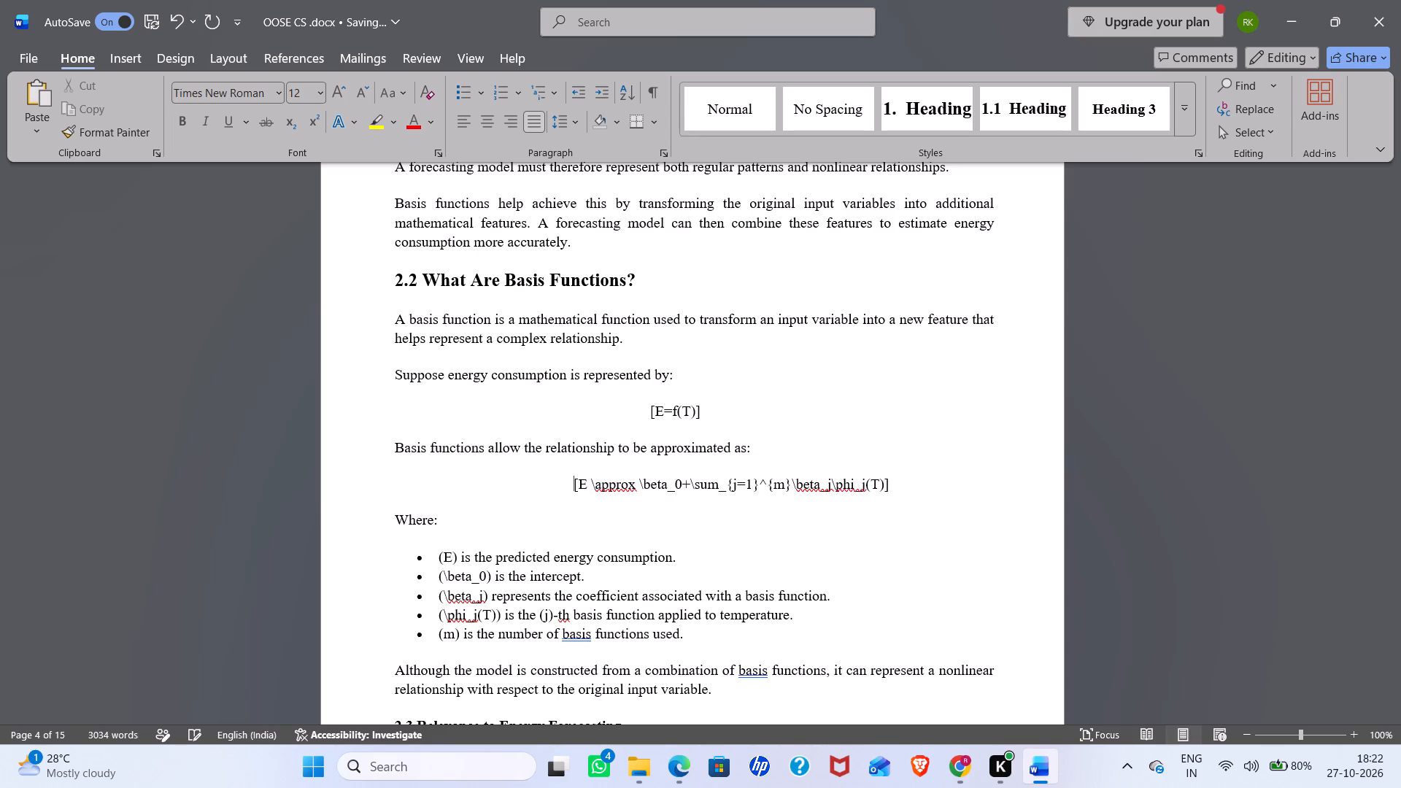
Delete "Where:" and its bulleted symbol definitions below the second equation in section 2.2.
scroll(679, 495, down, 1)
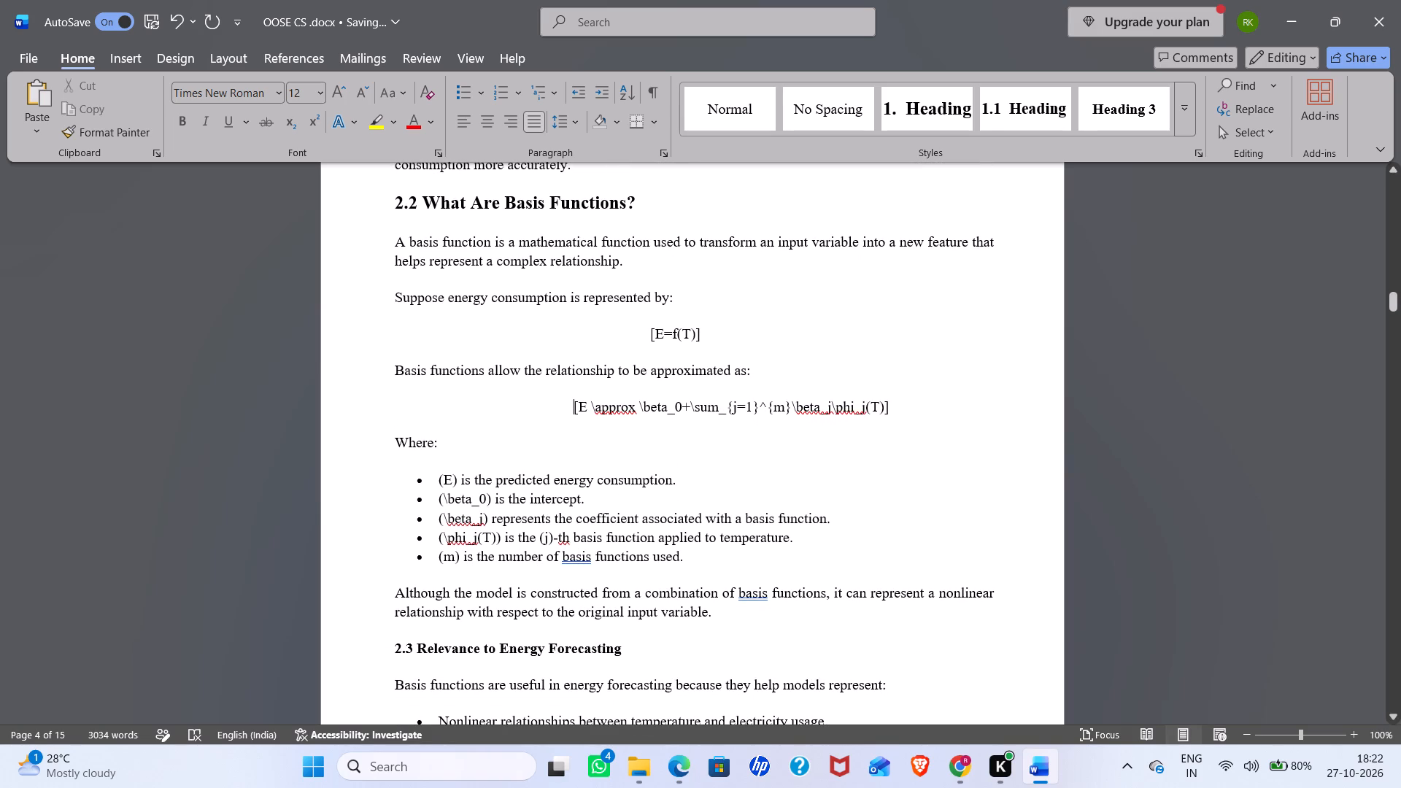
drag(398, 438, 657, 558)
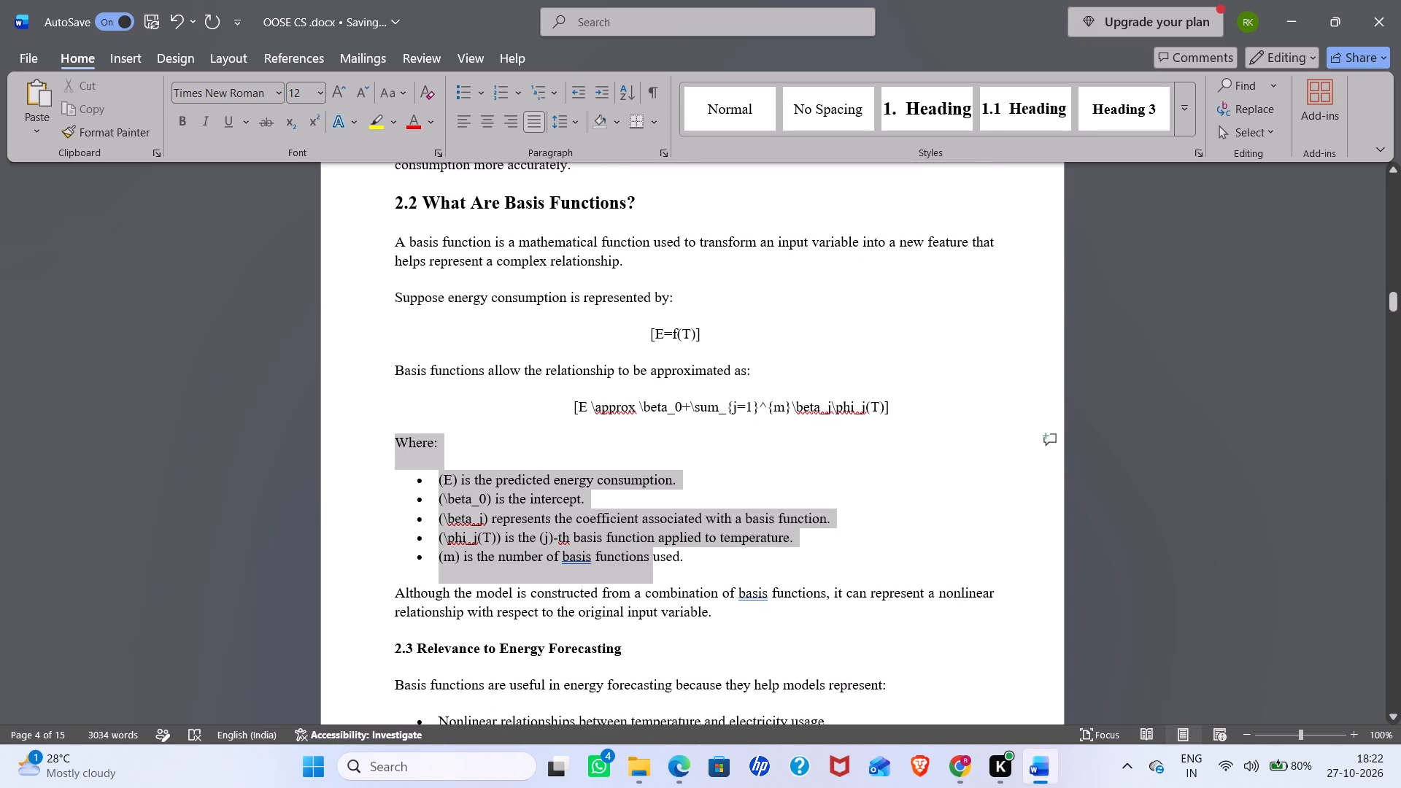
drag(657, 558, 684, 552)
key(BackSpace)
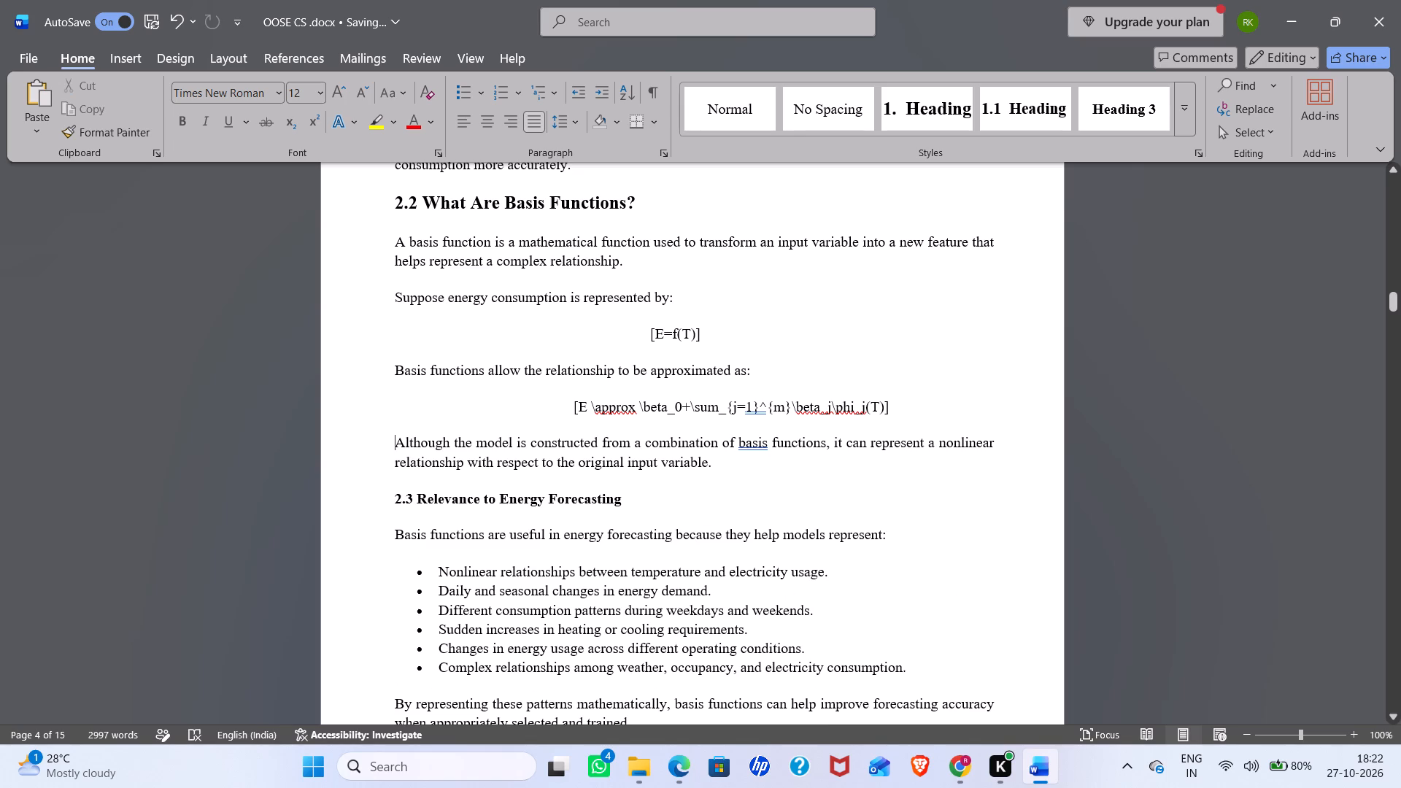
Set the font size of the heading 2.3 Relevance to Energy Forecasting to 15.
drag(618, 499, 396, 492)
click(514, 430)
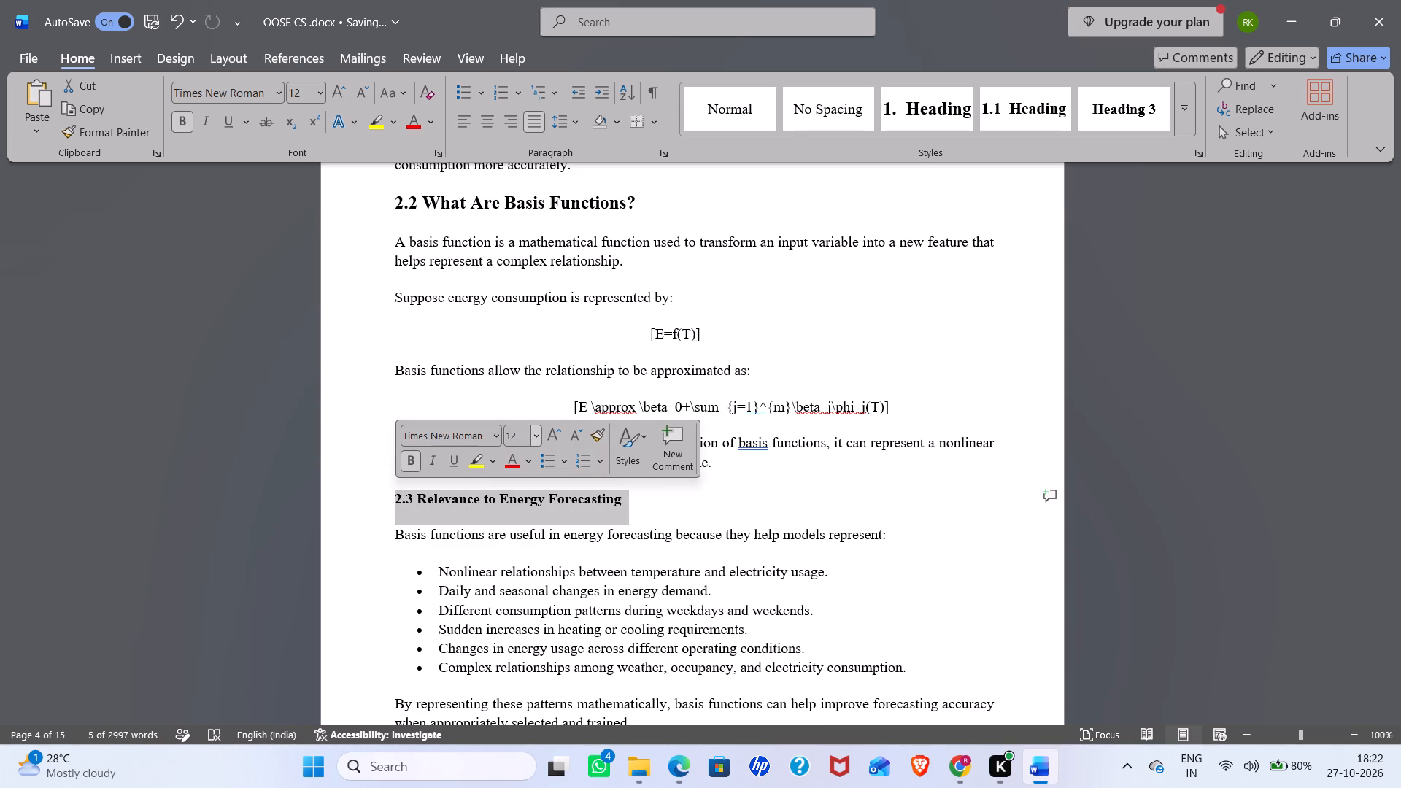
text(15)
key(Return)
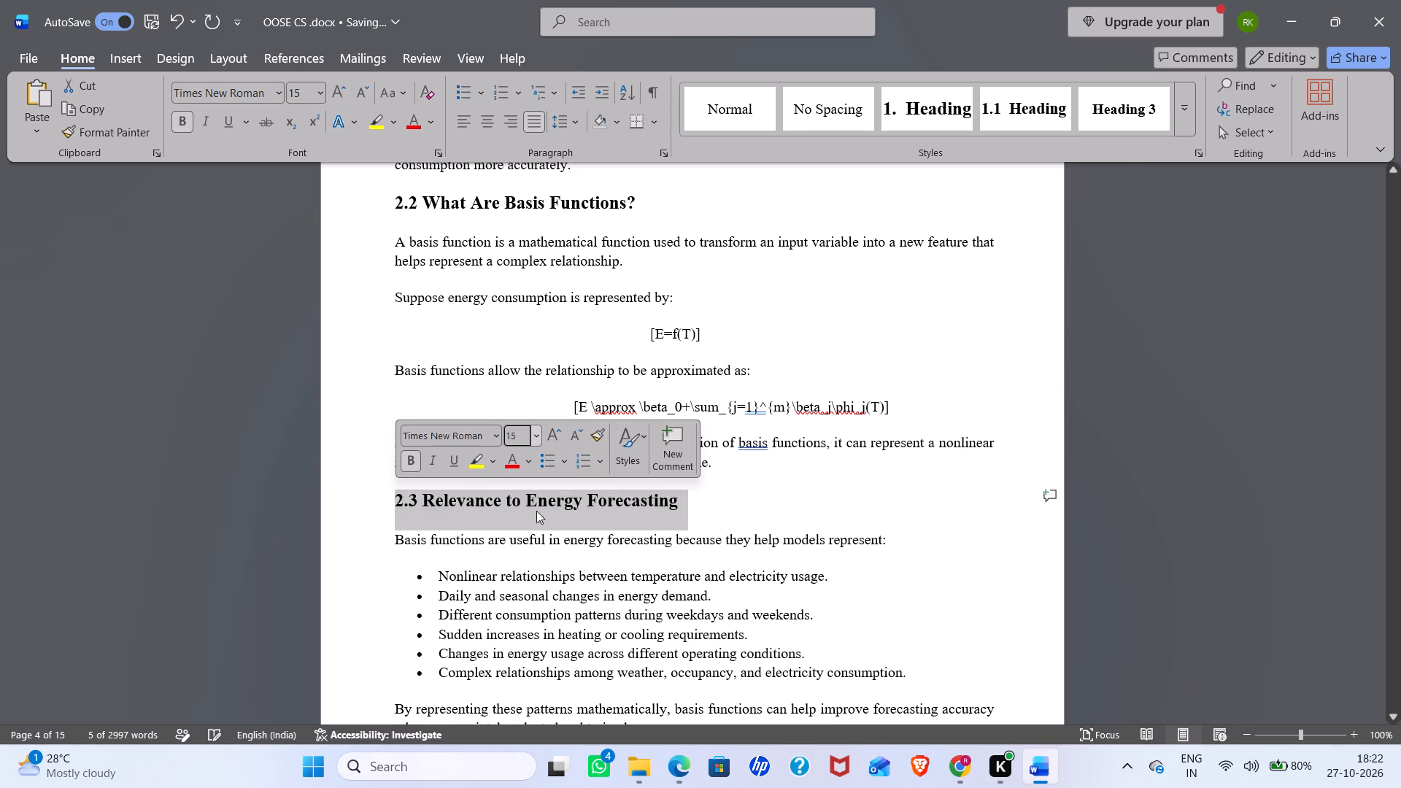
click(572, 602)
Delete the last three bullets in section 2.3, from "Sudden increases in heating" through "Complex relationships among weather".
scroll(572, 602, down, 1)
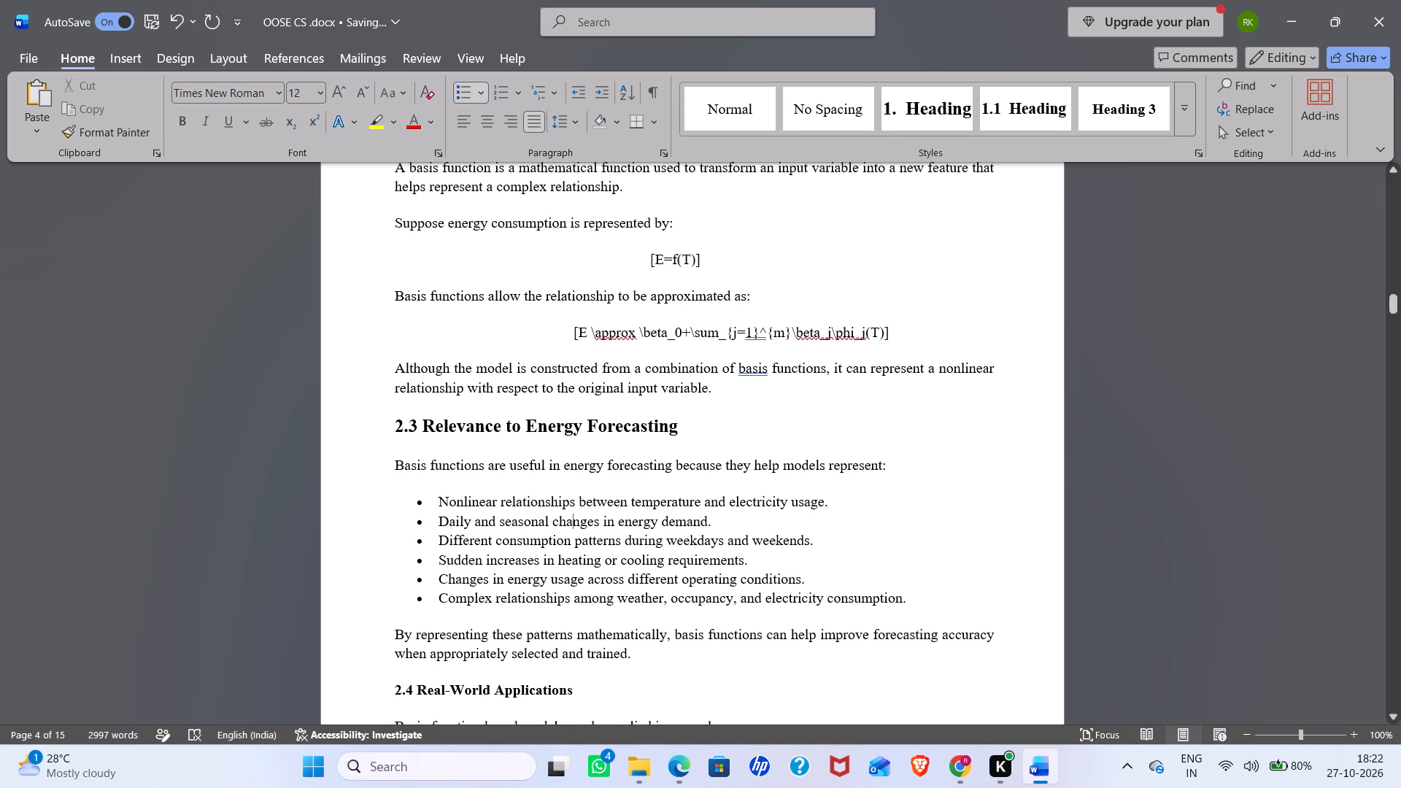
drag(911, 599, 423, 564)
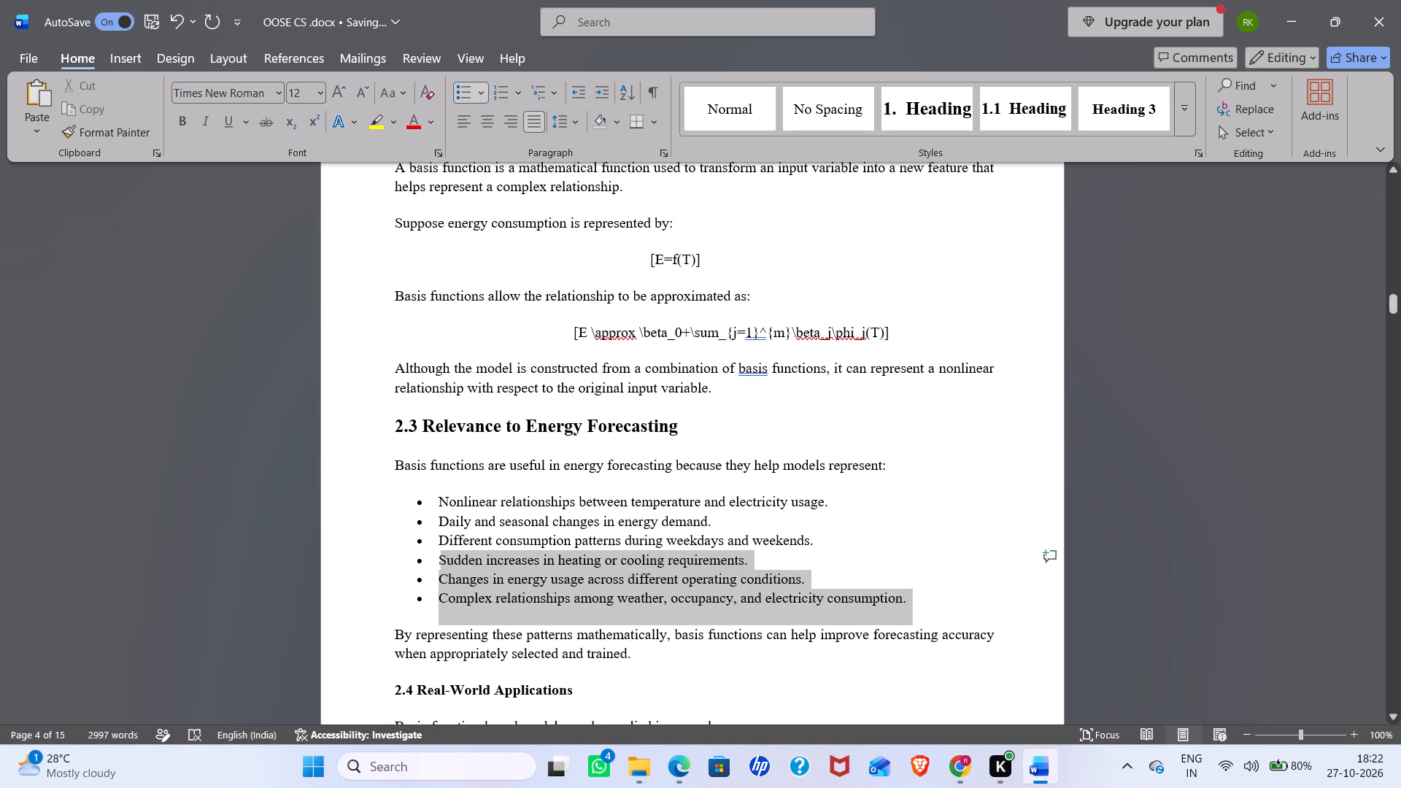
drag(423, 564, 416, 563)
key(BackSpace)
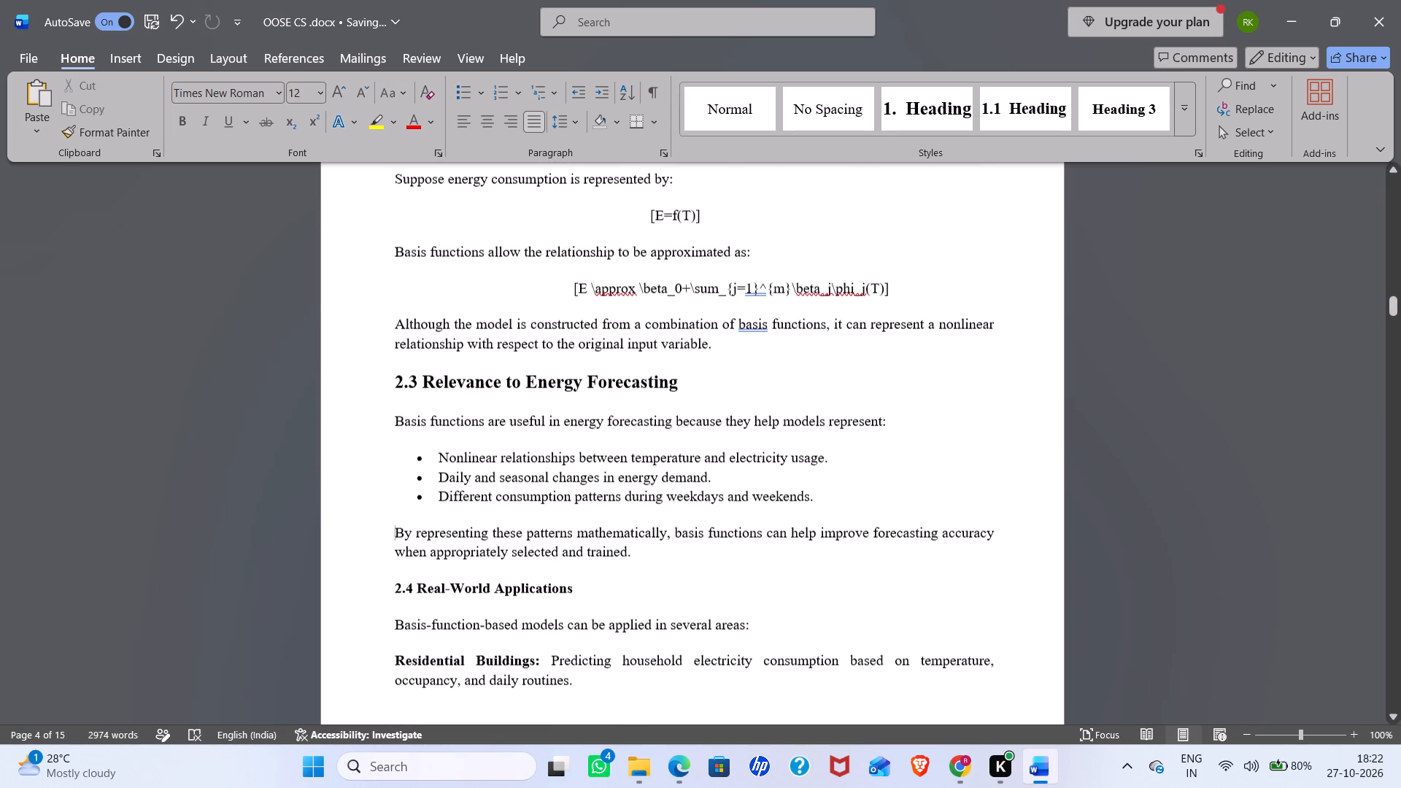
Set the font size of the heading 2.4 Real-World Applications to 15.
scroll(416, 563, down, 1)
drag(584, 499, 390, 496)
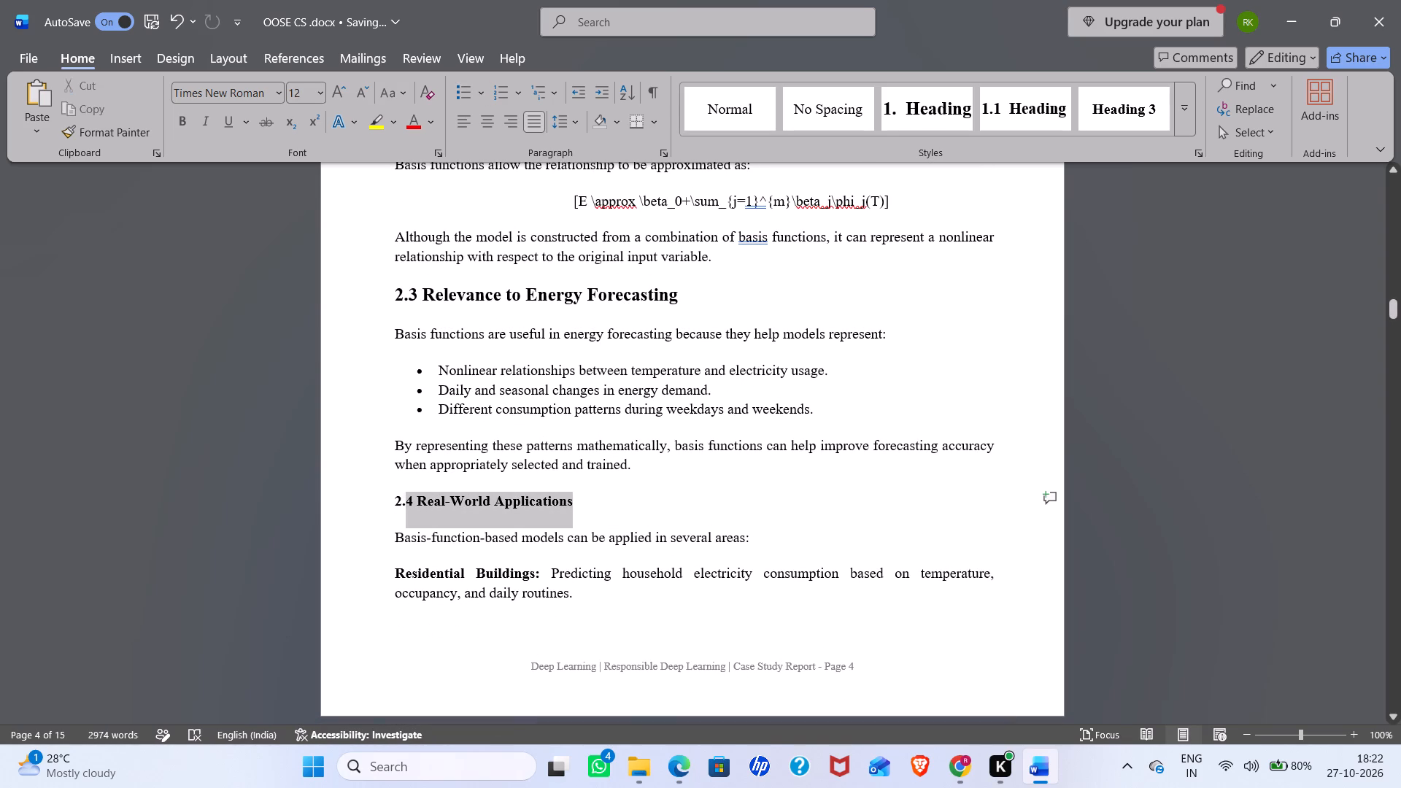
drag(390, 496, 374, 498)
click(498, 446)
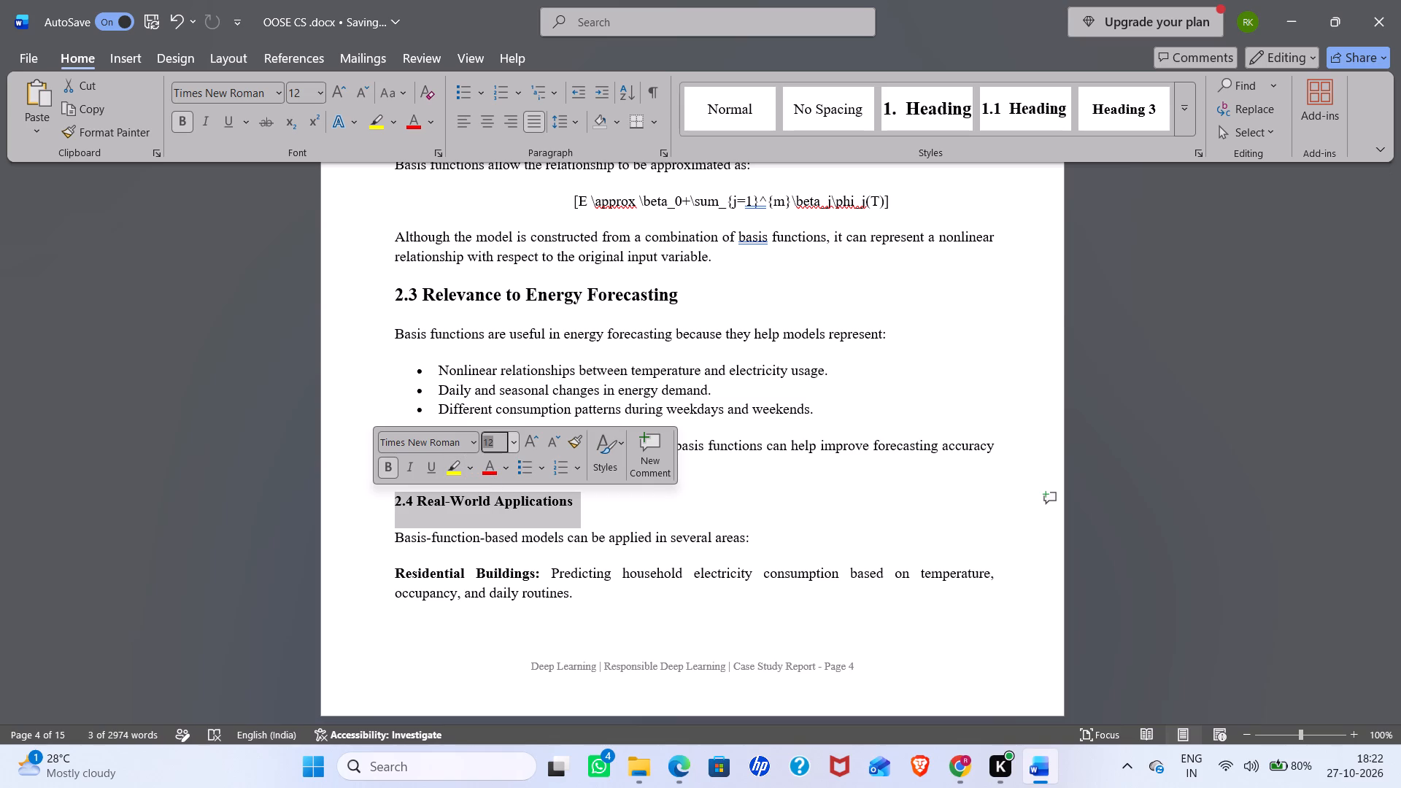
text(15)
key(Return)
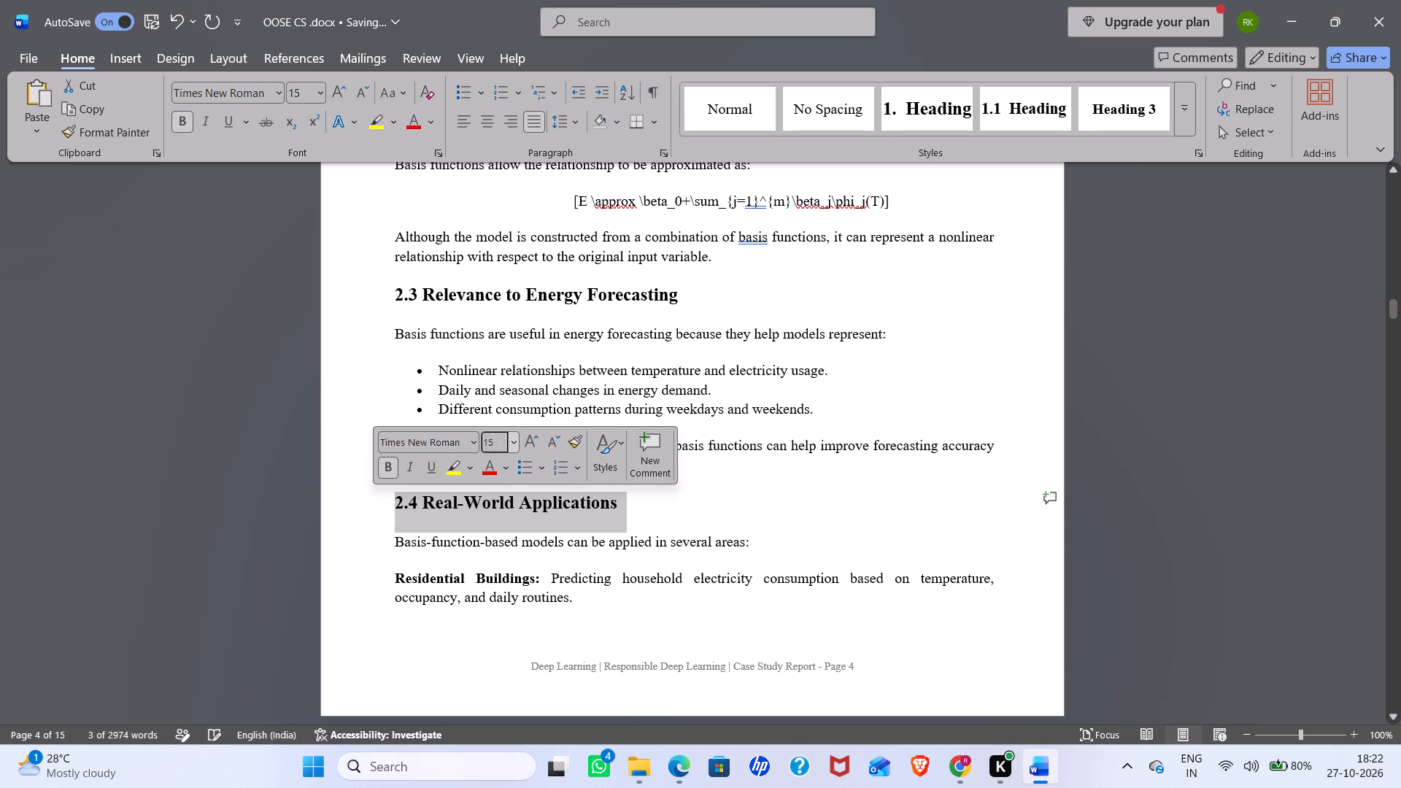
click(549, 567)
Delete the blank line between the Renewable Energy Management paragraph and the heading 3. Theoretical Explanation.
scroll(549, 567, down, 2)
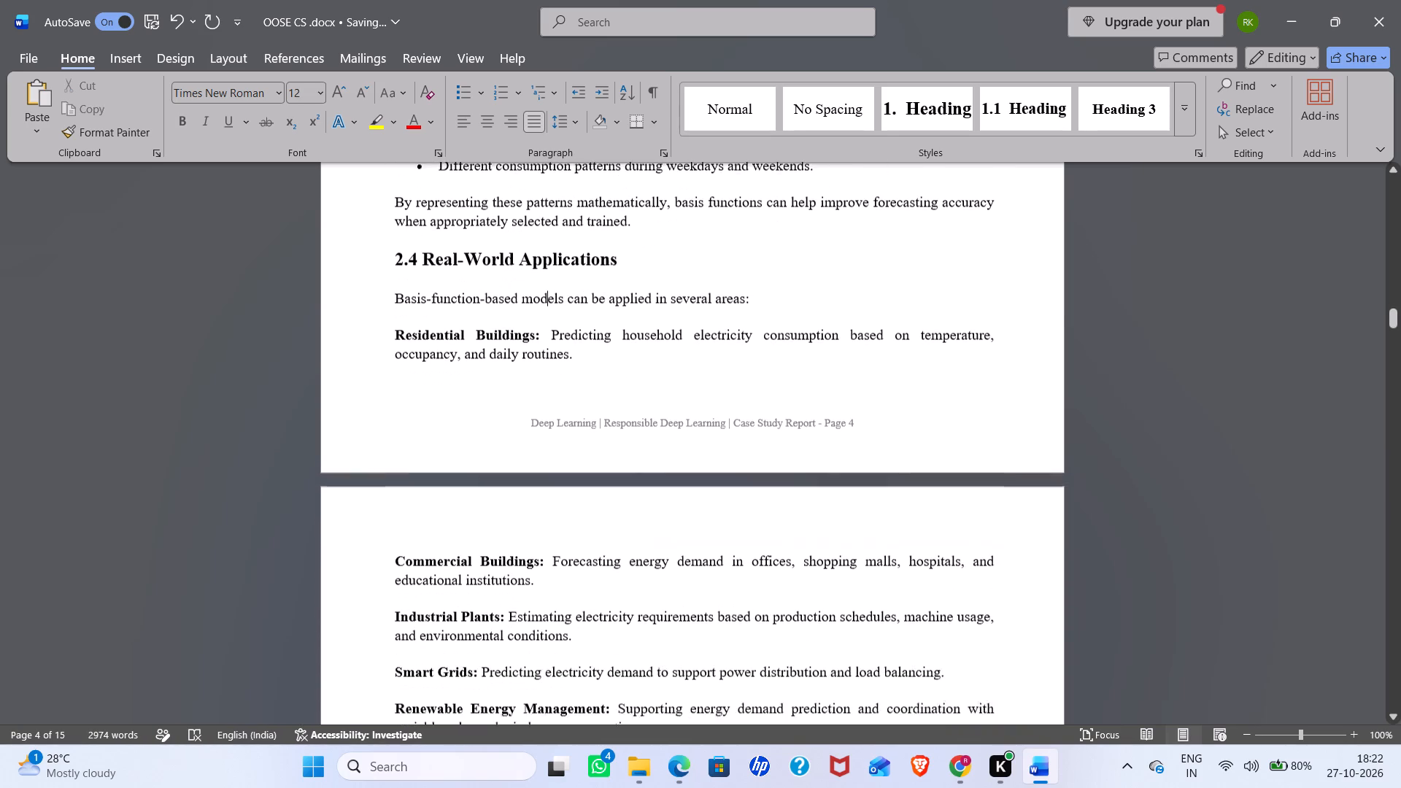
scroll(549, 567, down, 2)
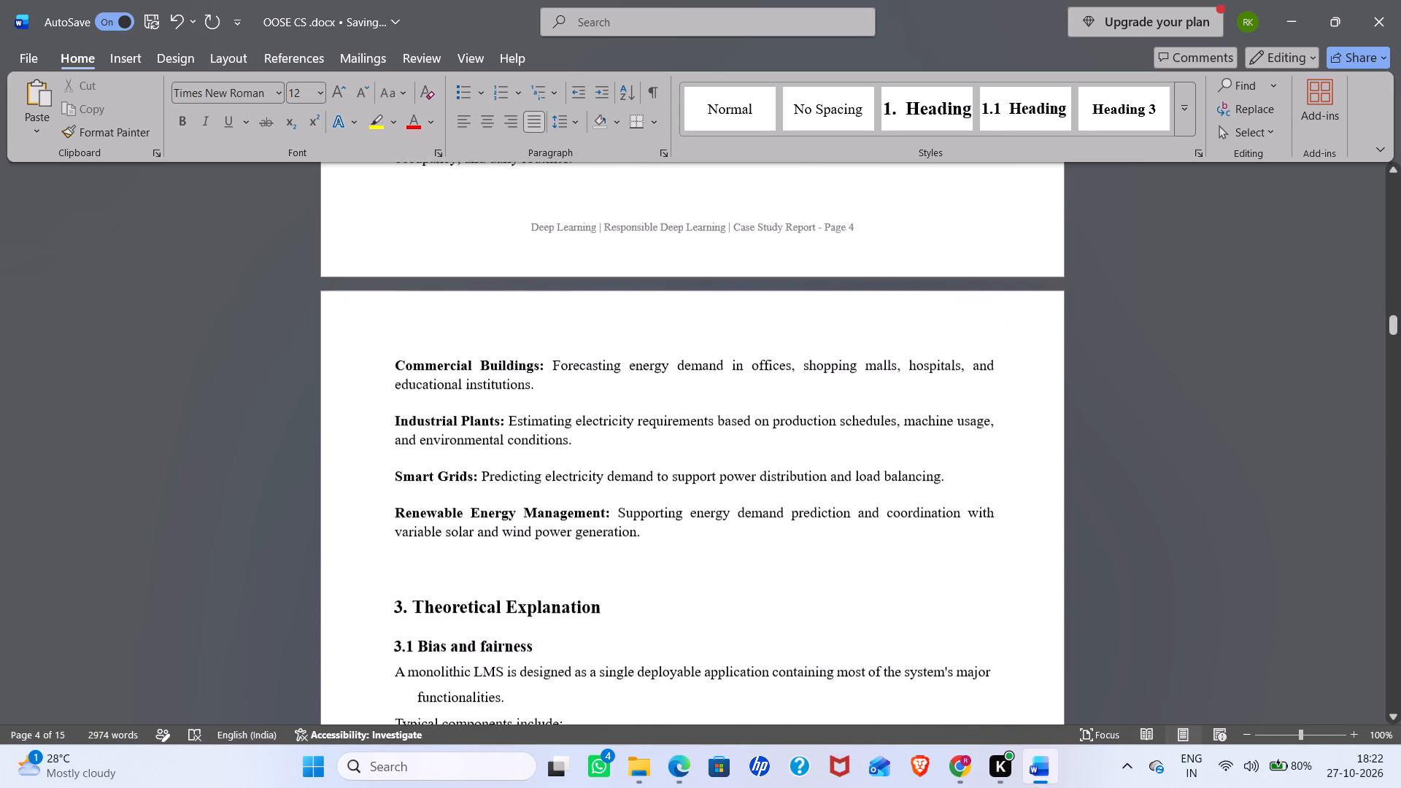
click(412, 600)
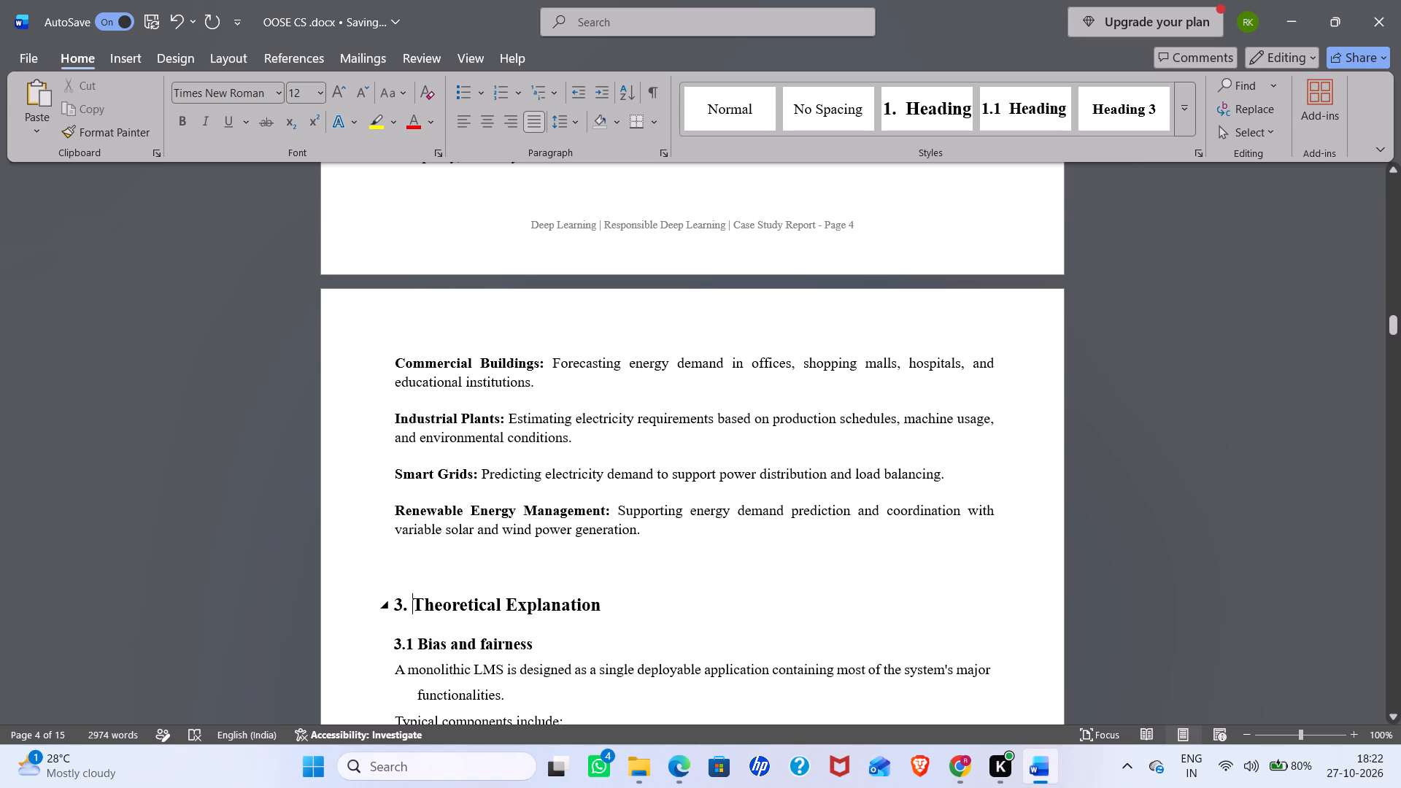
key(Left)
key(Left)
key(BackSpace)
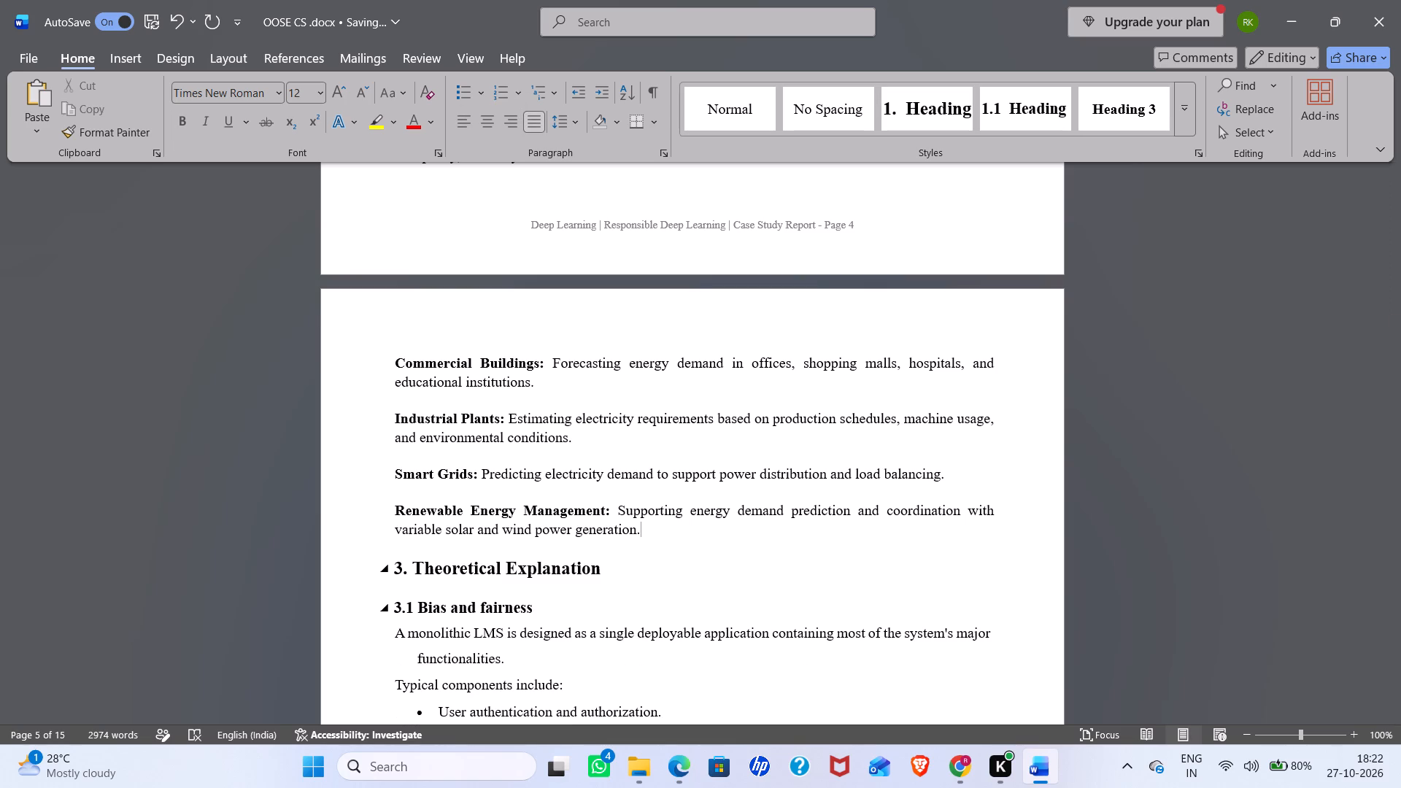
scroll(531, 606, down, 1)
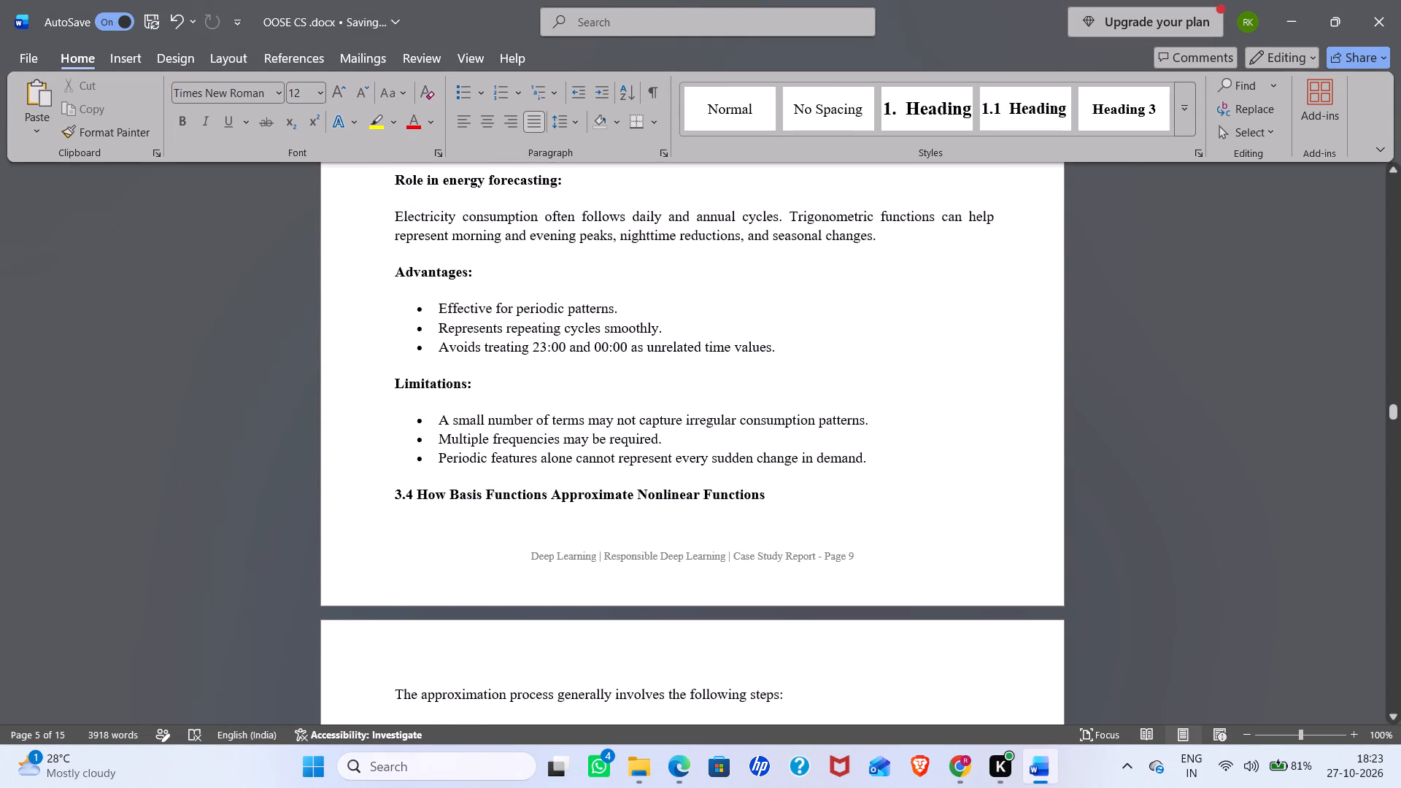
scroll(655, 483, up, 6)
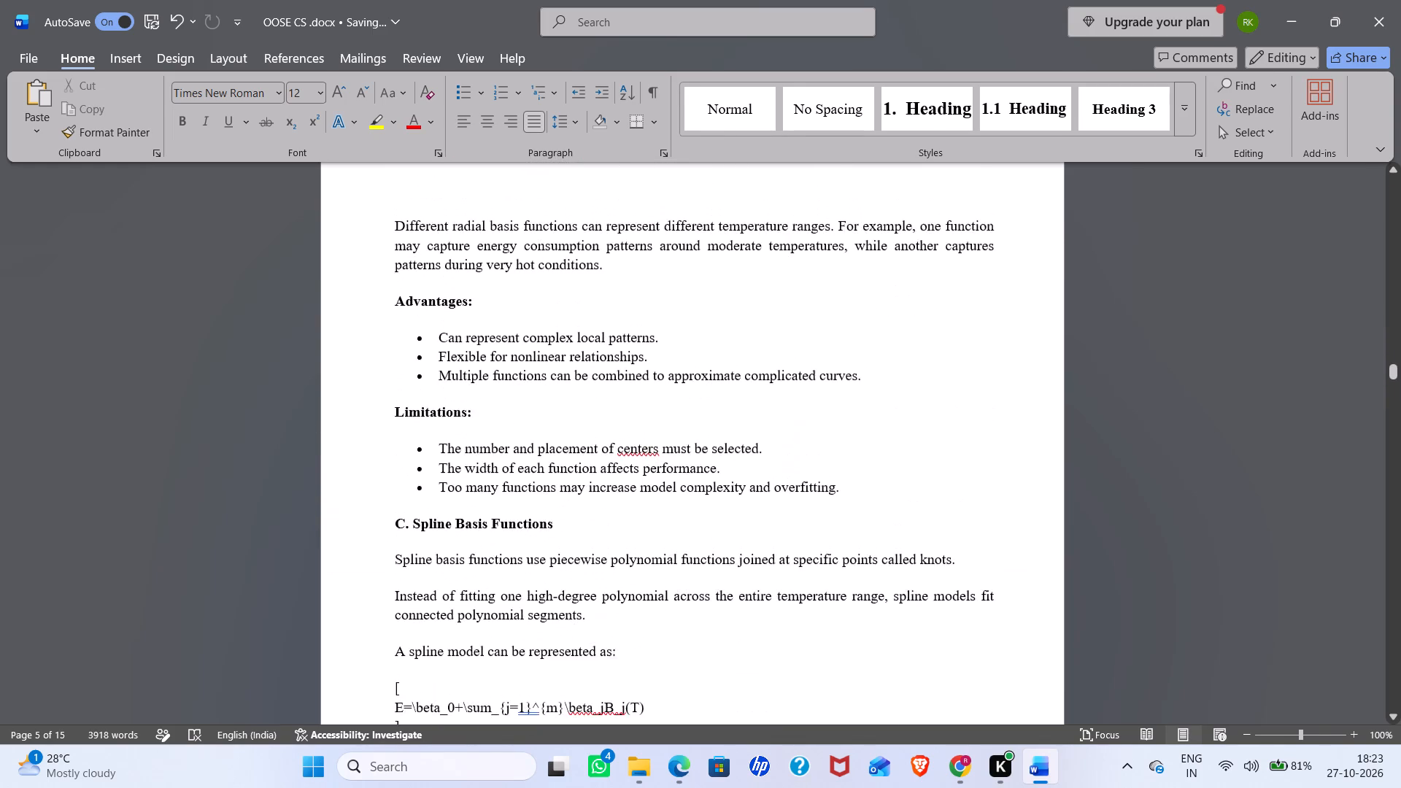
scroll(655, 483, up, 3)
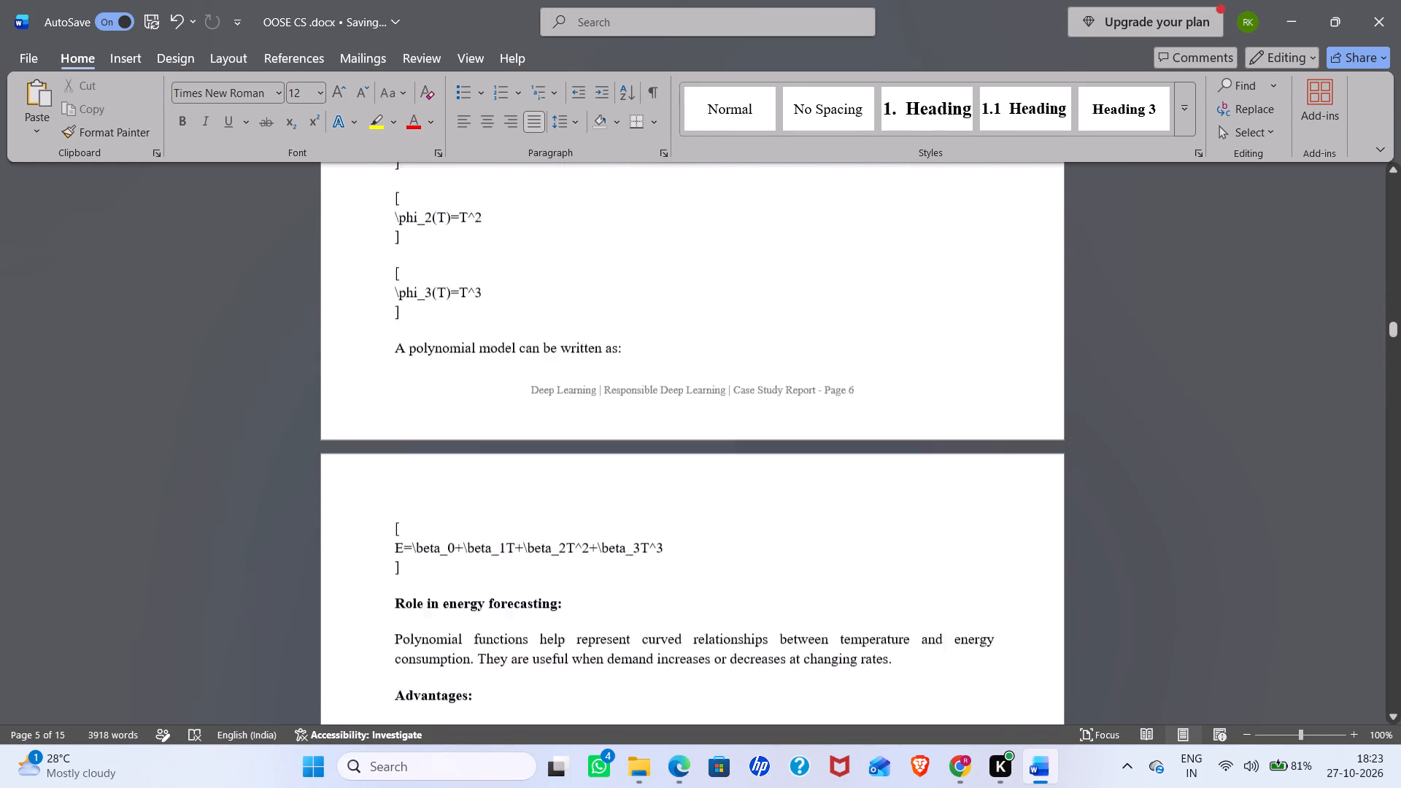
scroll(655, 483, up, 3)
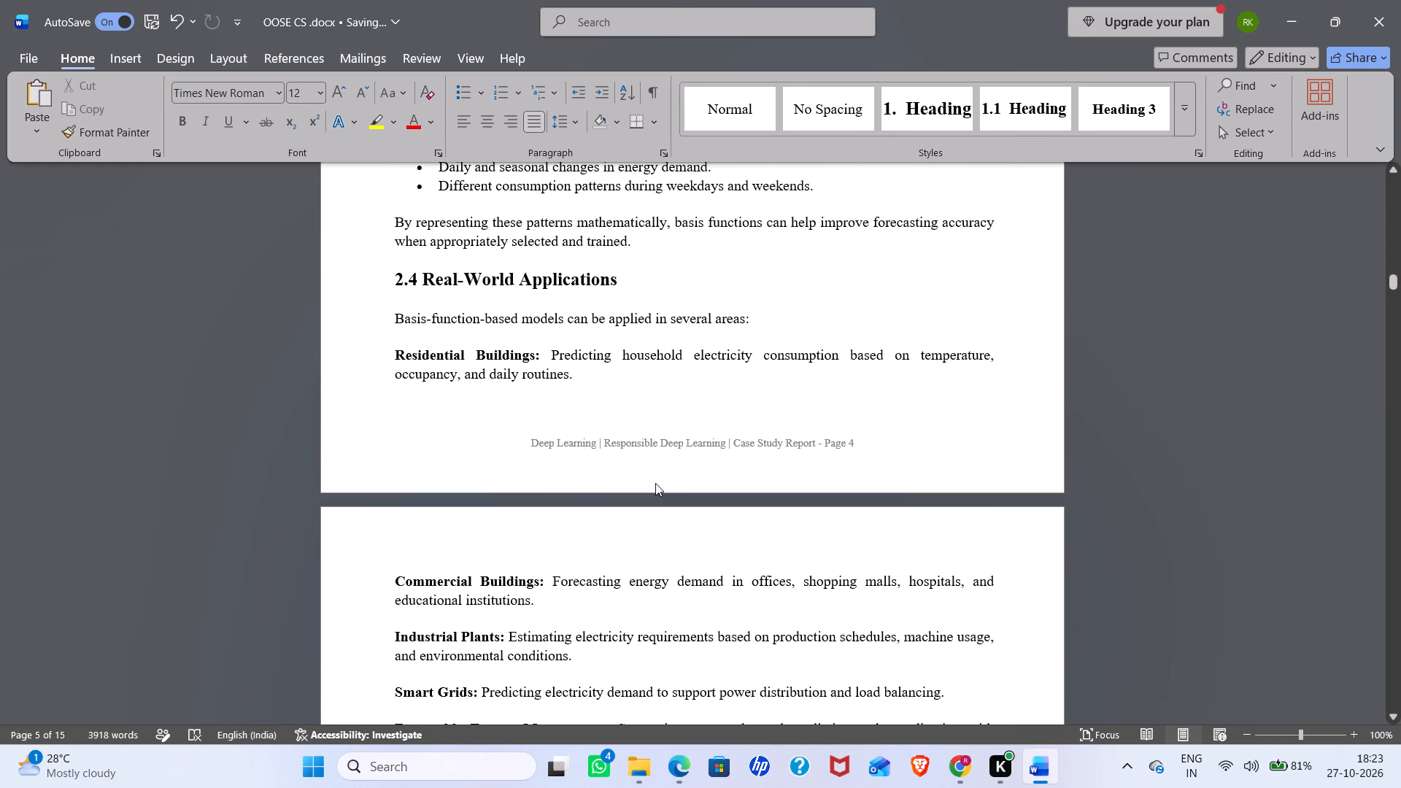
scroll(655, 483, down, 3)
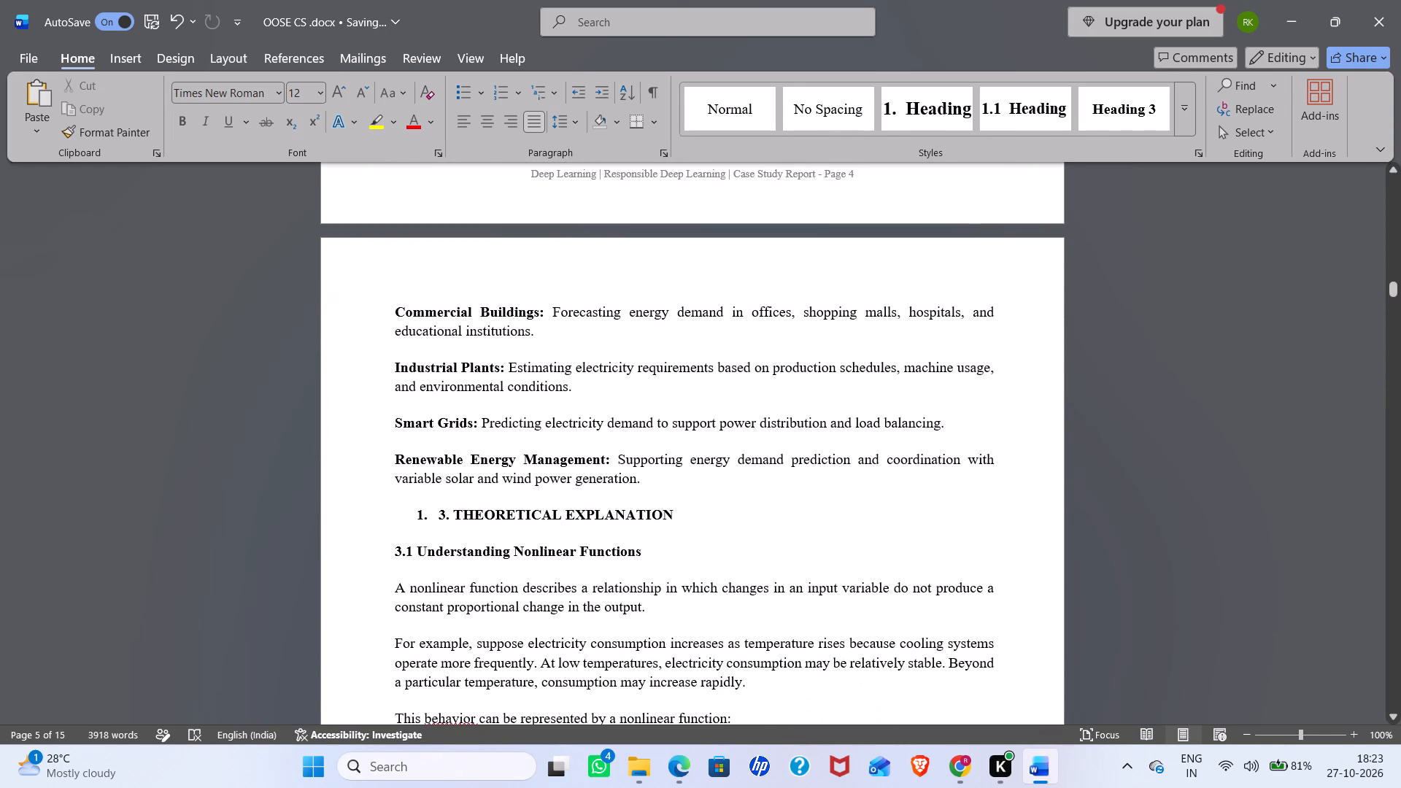
click(439, 514)
key(BackSpace)
key(BackSpace)
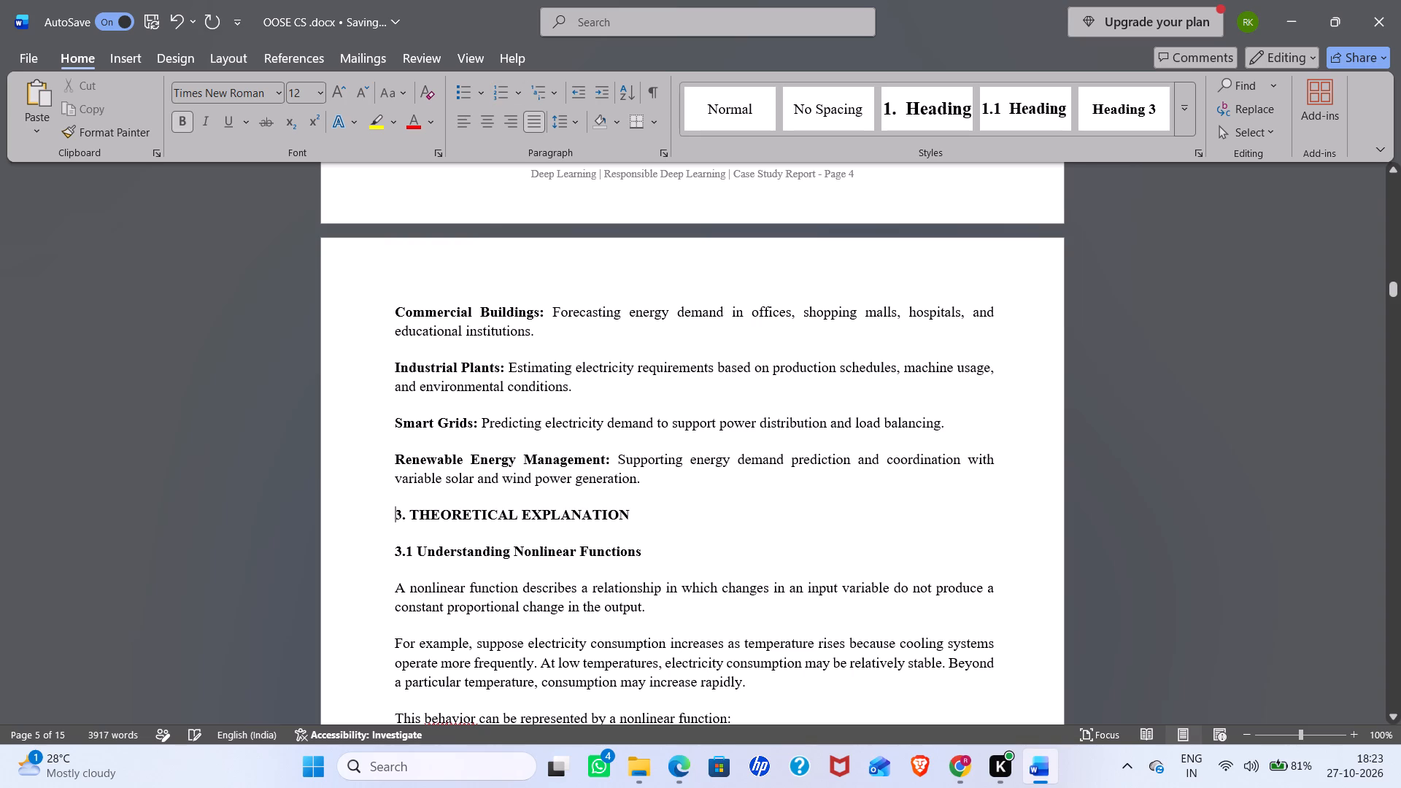
Set the font size of the pasted heading 3. THEORETICAL EXPLANATION to 15.
drag(636, 518, 468, 502)
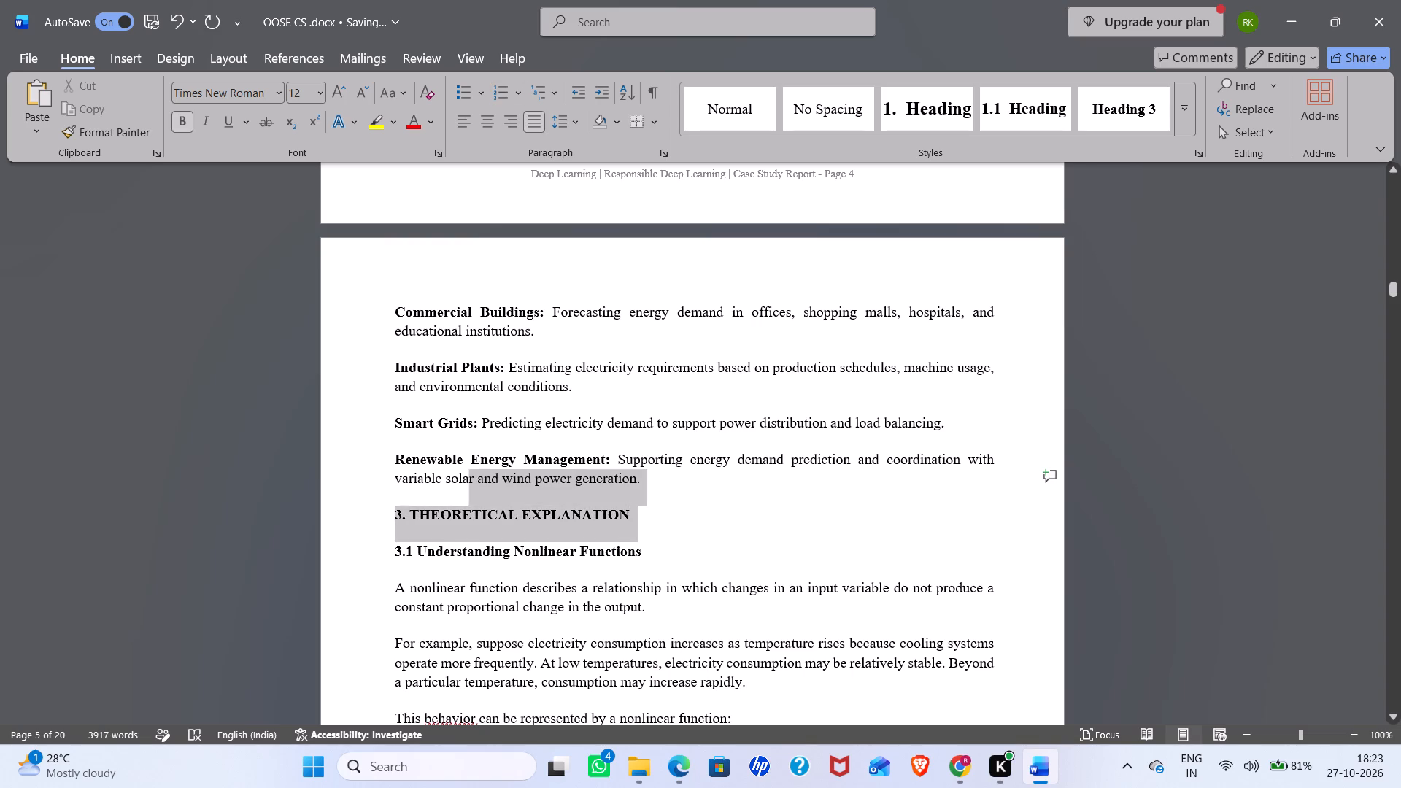
drag(468, 502, 392, 512)
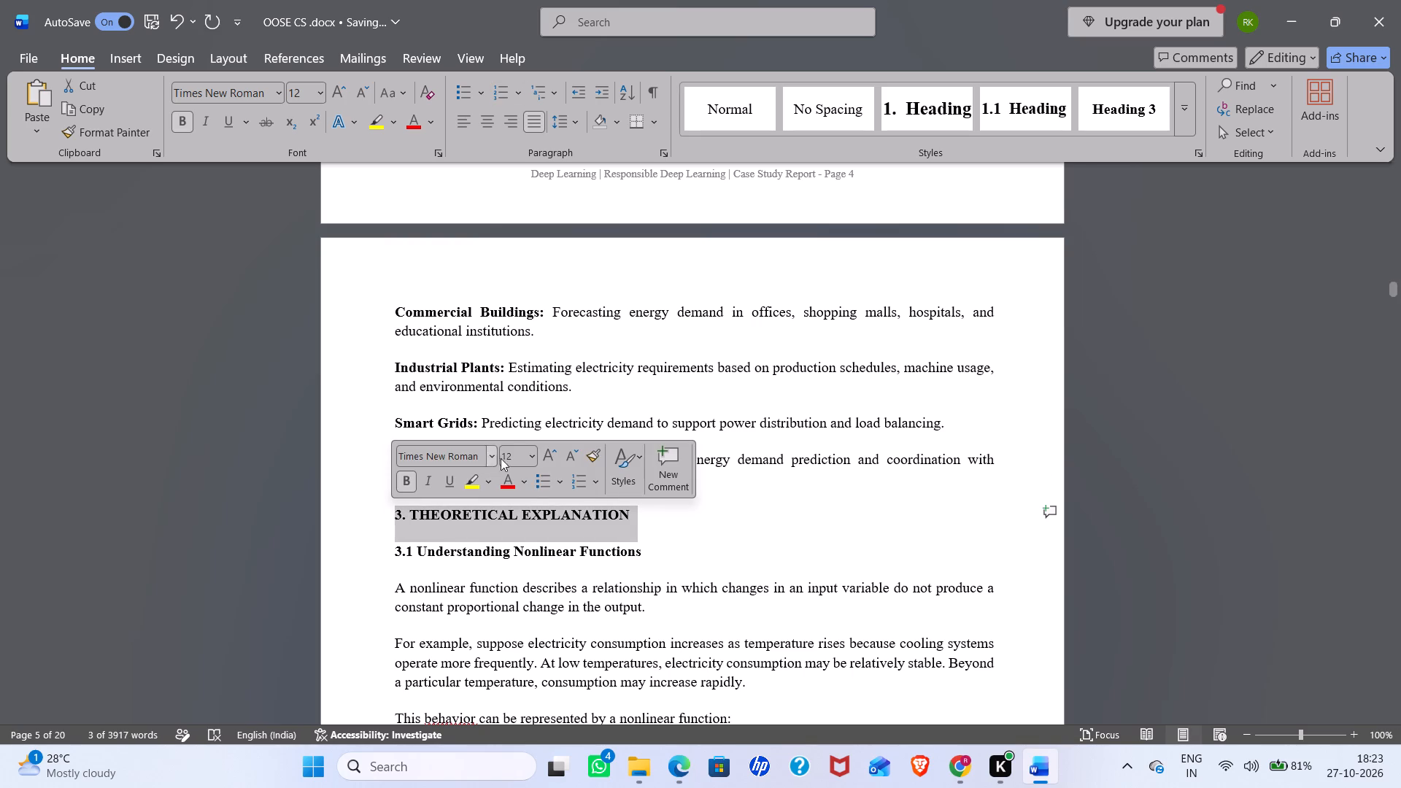
click(515, 454)
text(15)
key(Return)
click(620, 561)
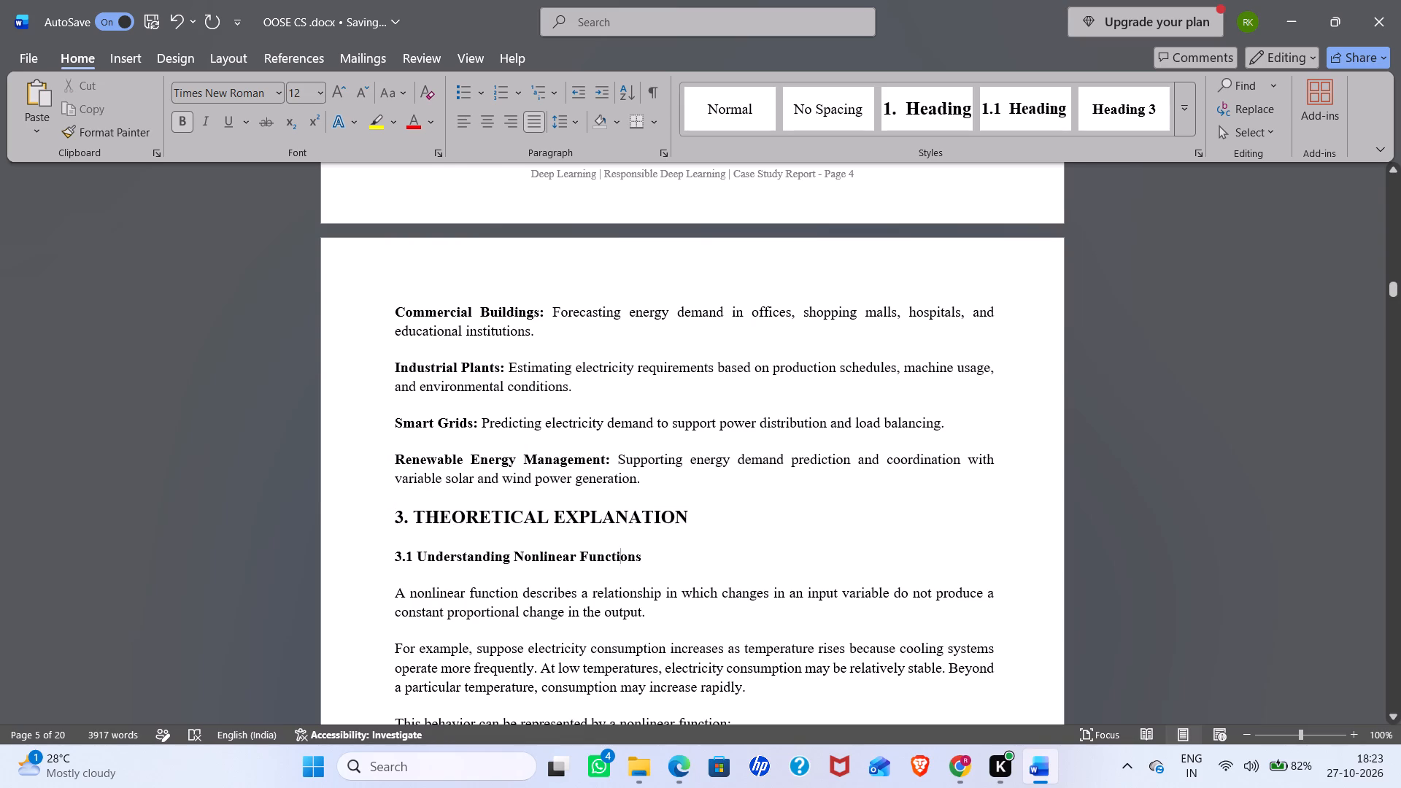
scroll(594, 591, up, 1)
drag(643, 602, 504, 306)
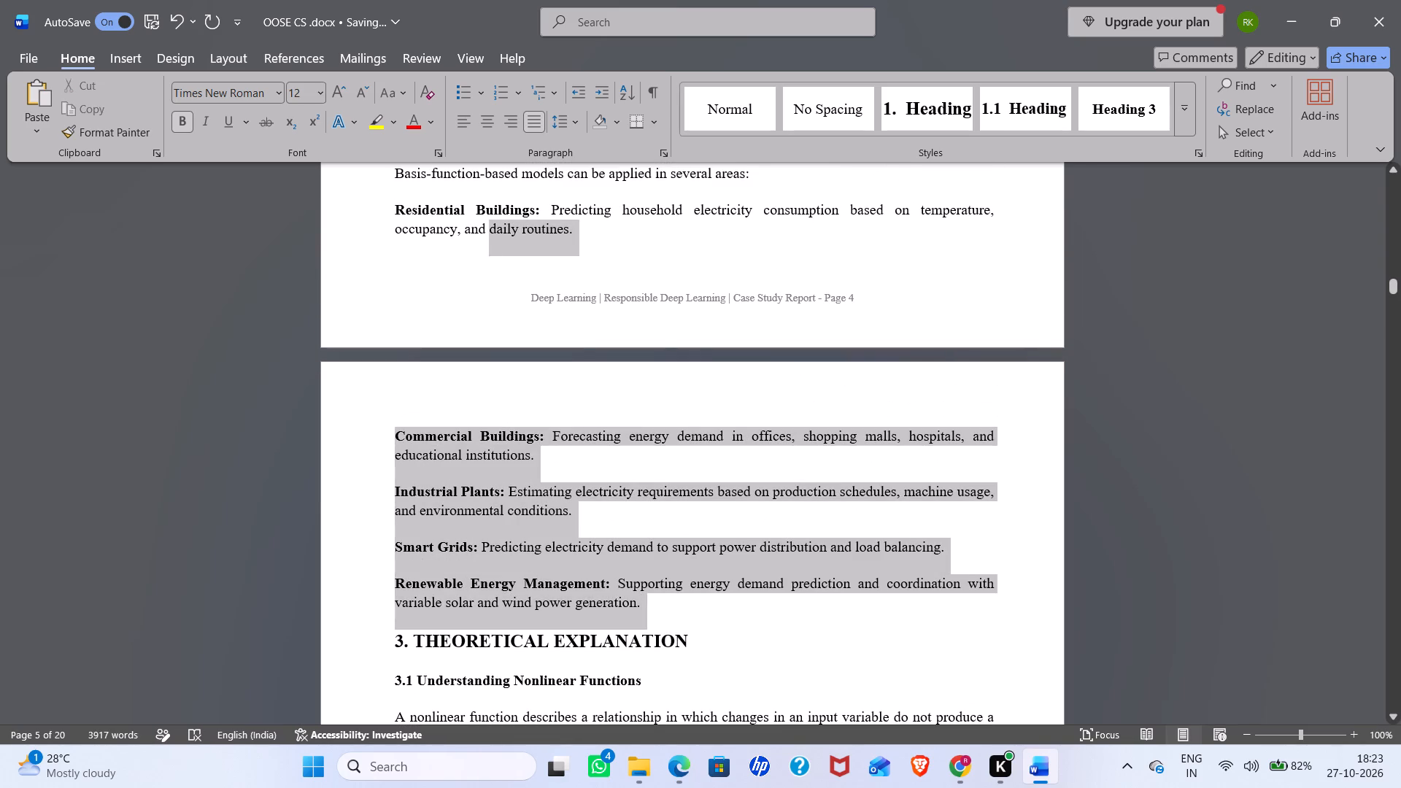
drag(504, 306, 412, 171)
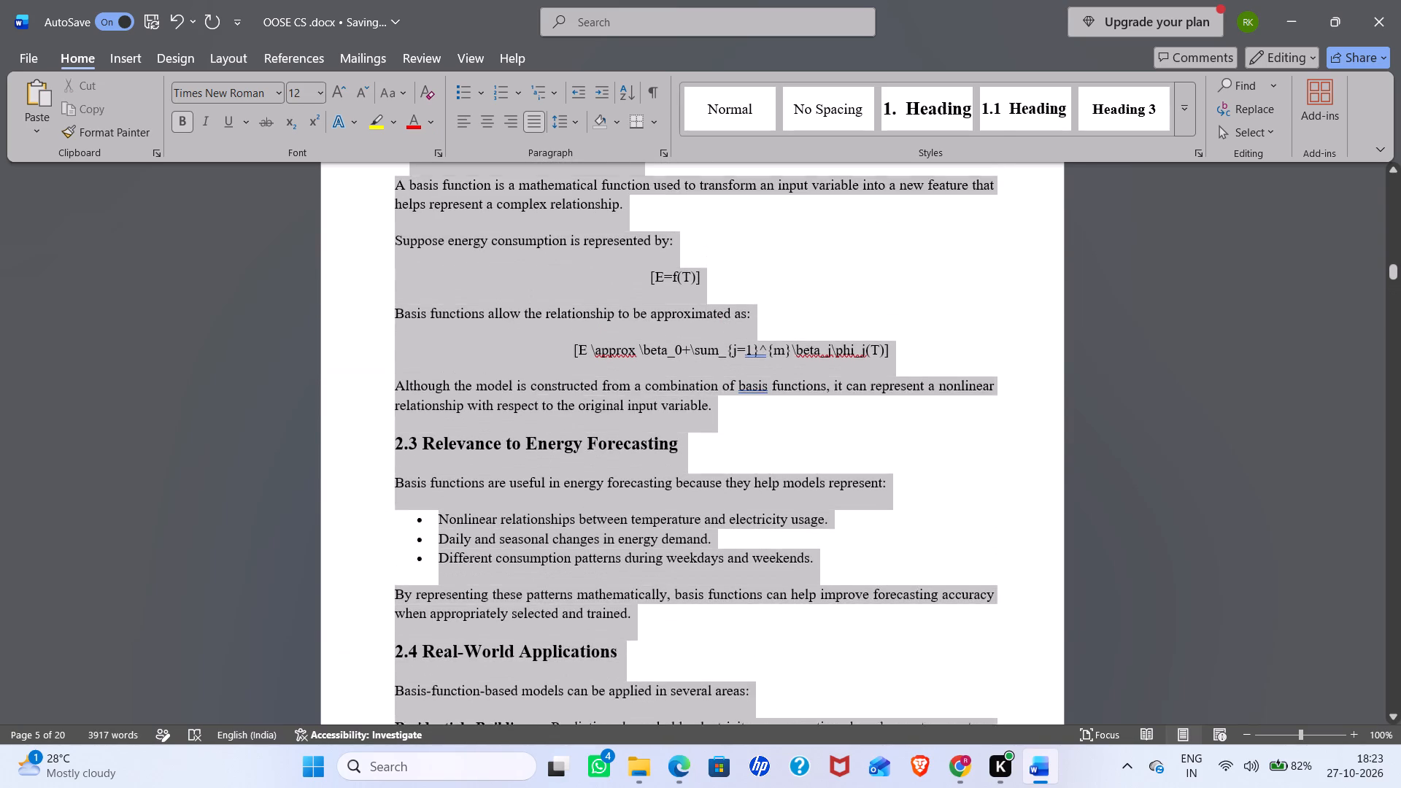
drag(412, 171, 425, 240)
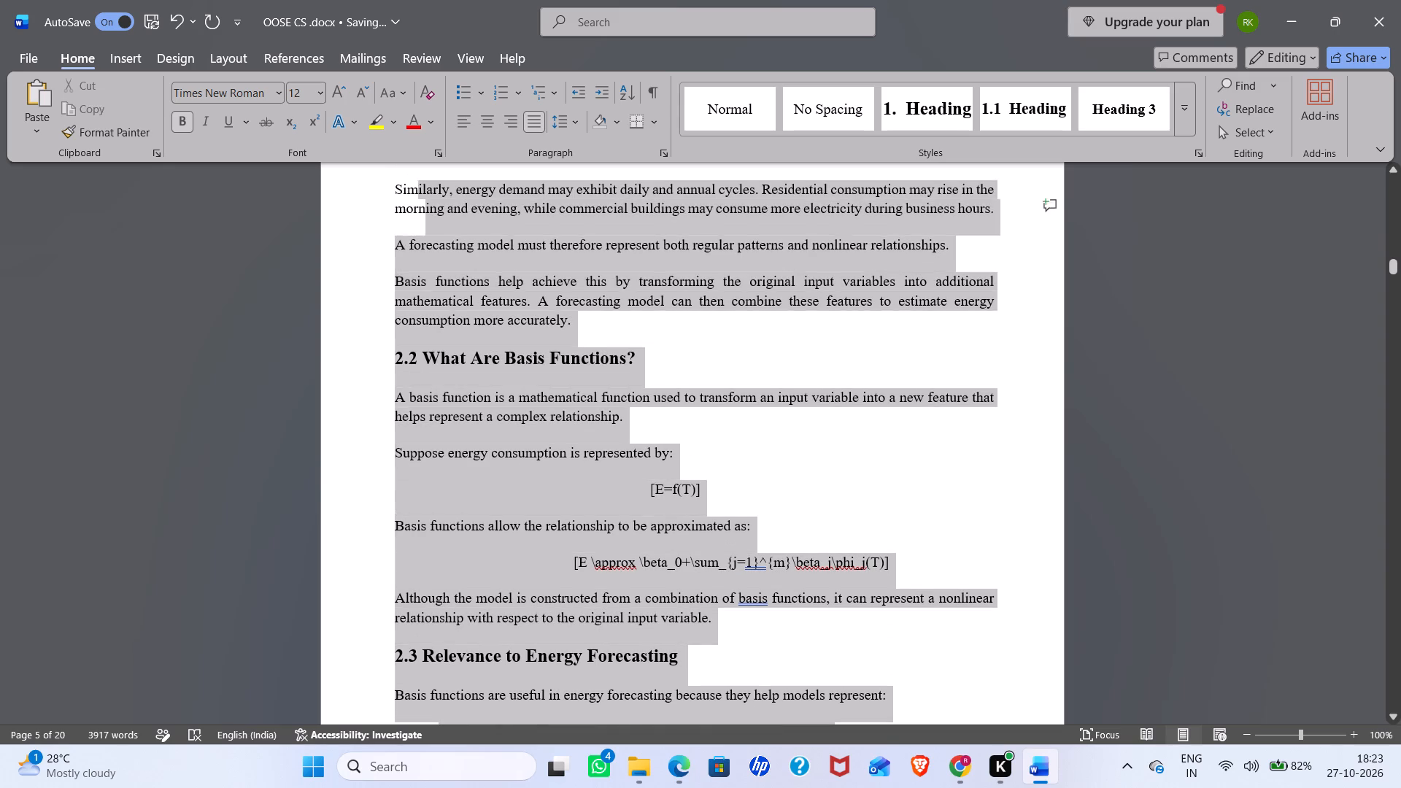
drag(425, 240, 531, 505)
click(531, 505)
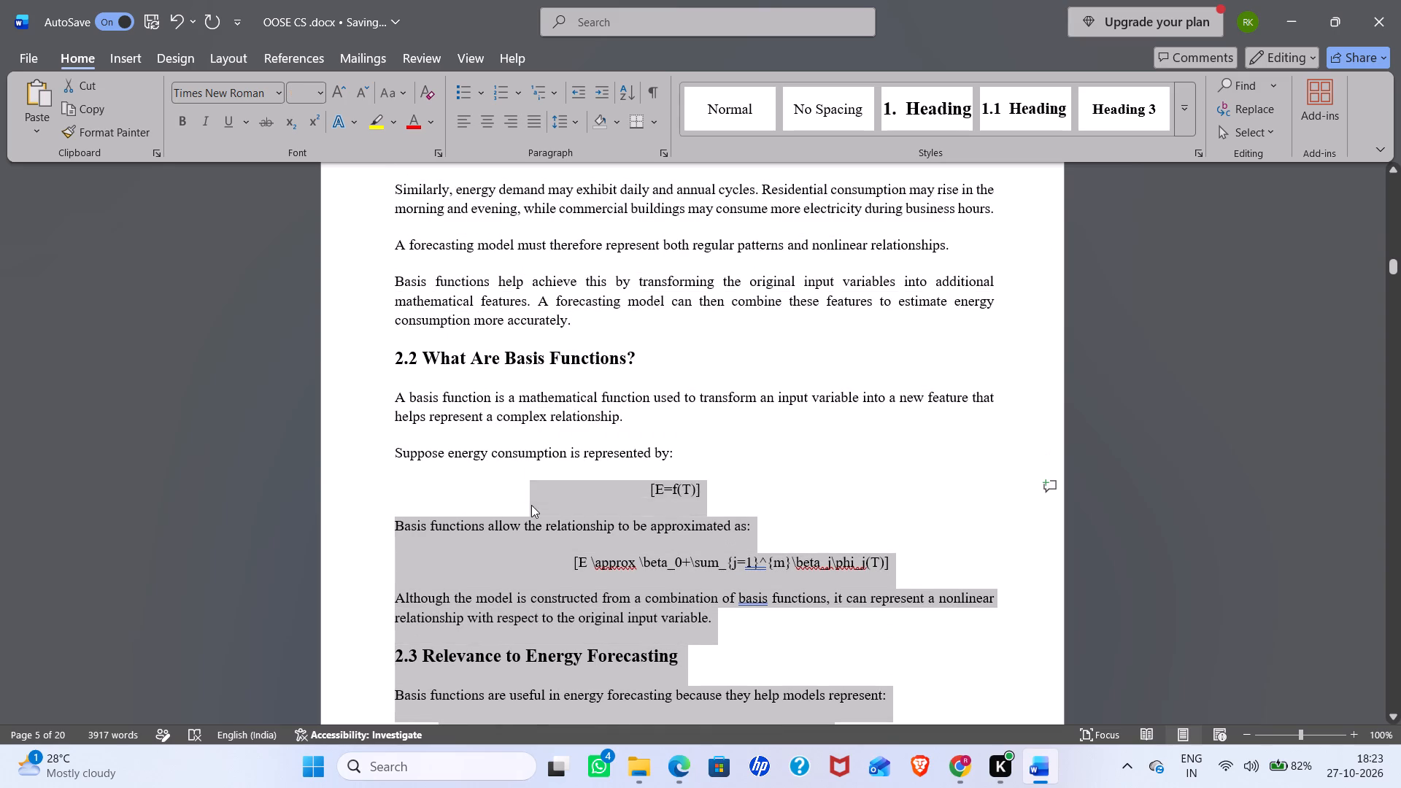
Join the brackets and the equation E=aT^2+bT+c in section 3.1 onto a single line.
scroll(531, 505, down, 3)
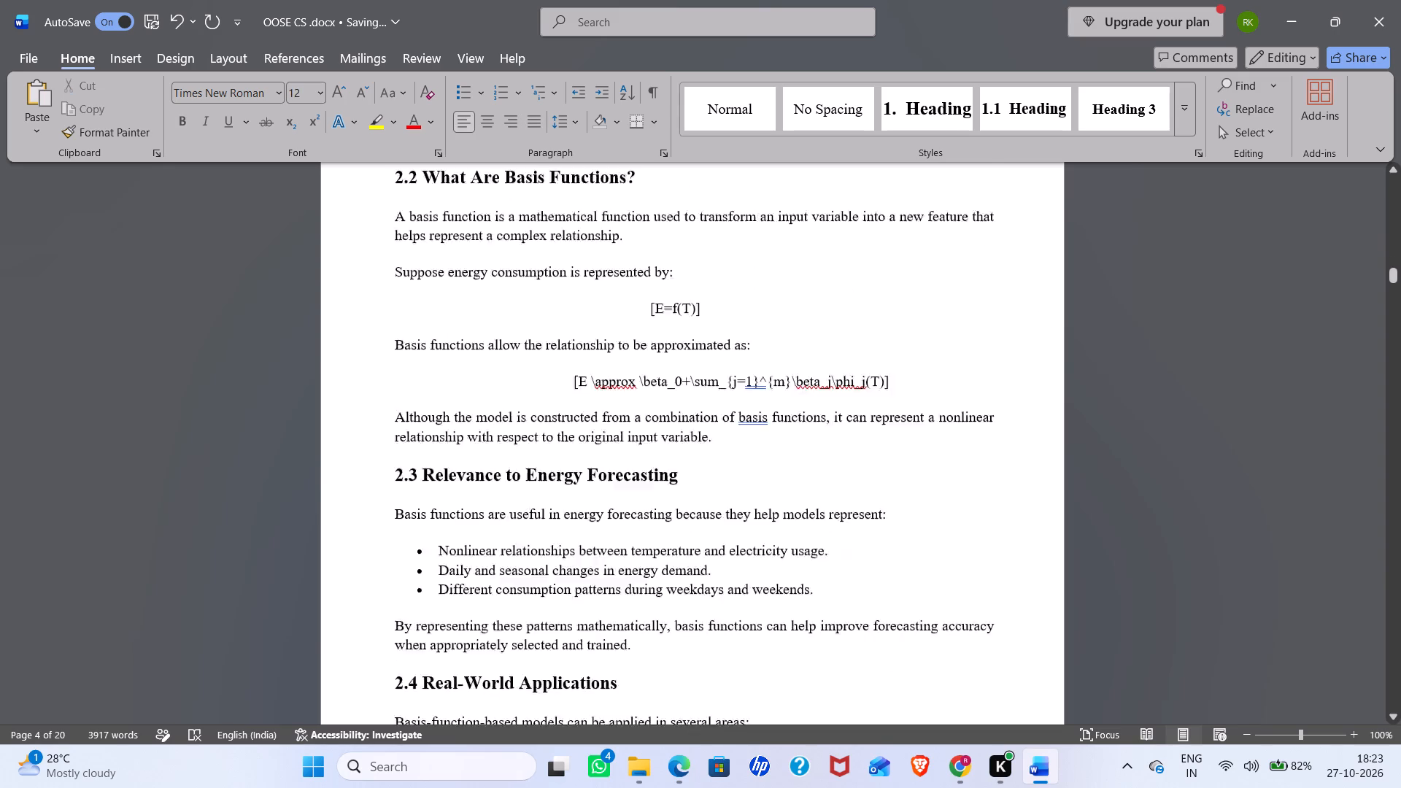
scroll(531, 505, down, 4)
scroll(531, 505, up, 1)
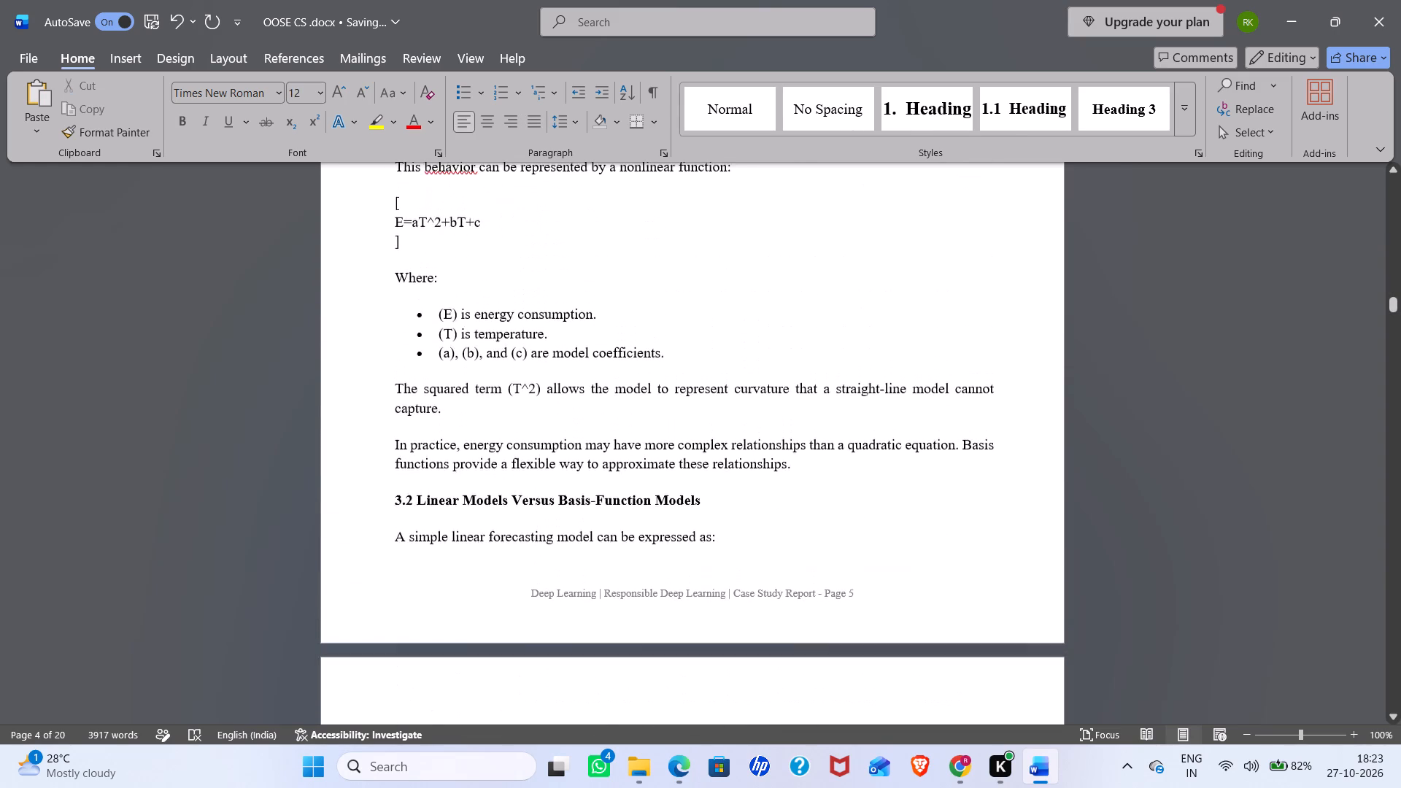
scroll(531, 505, up, 2)
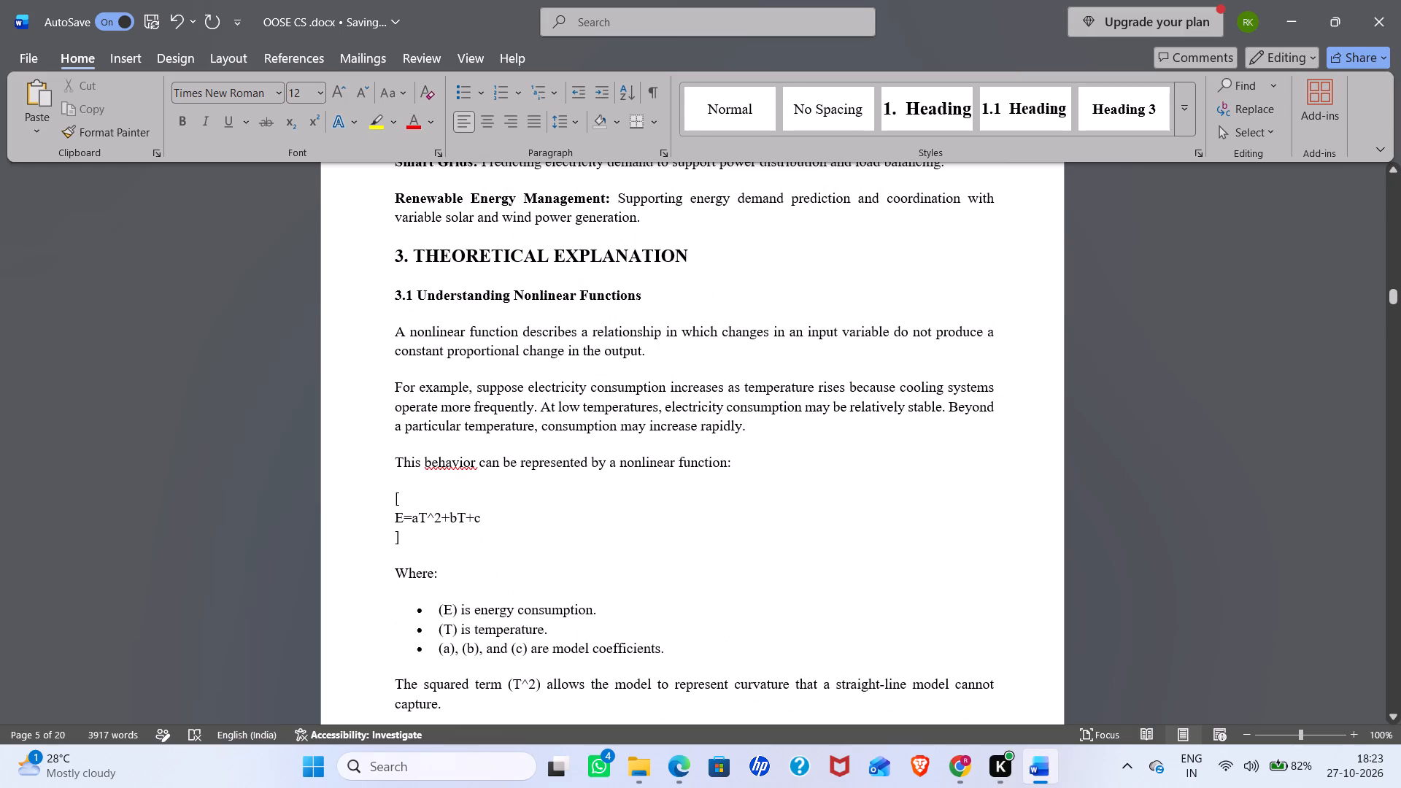
click(398, 535)
key(Left)
key(BackSpace)
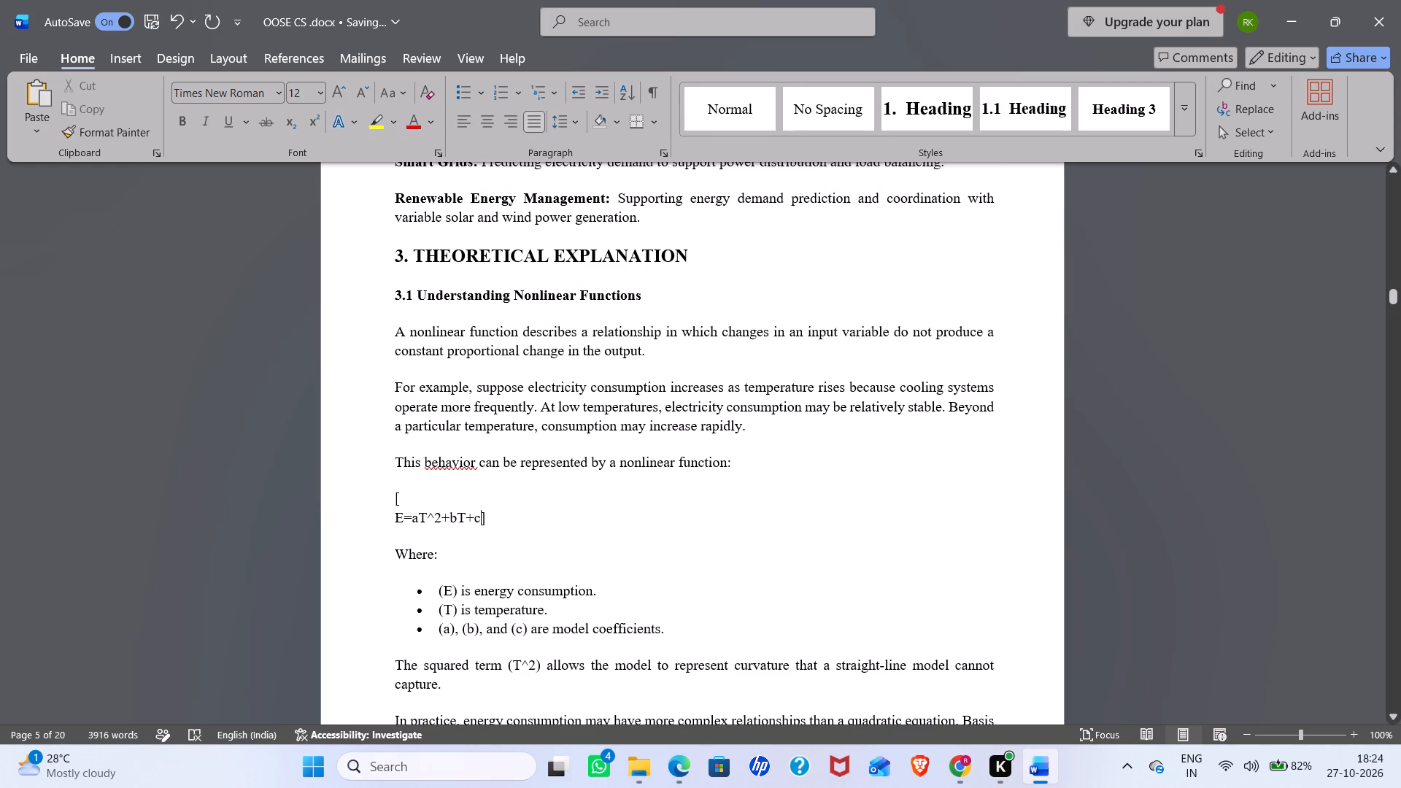
click(395, 518)
key(BackSpace)
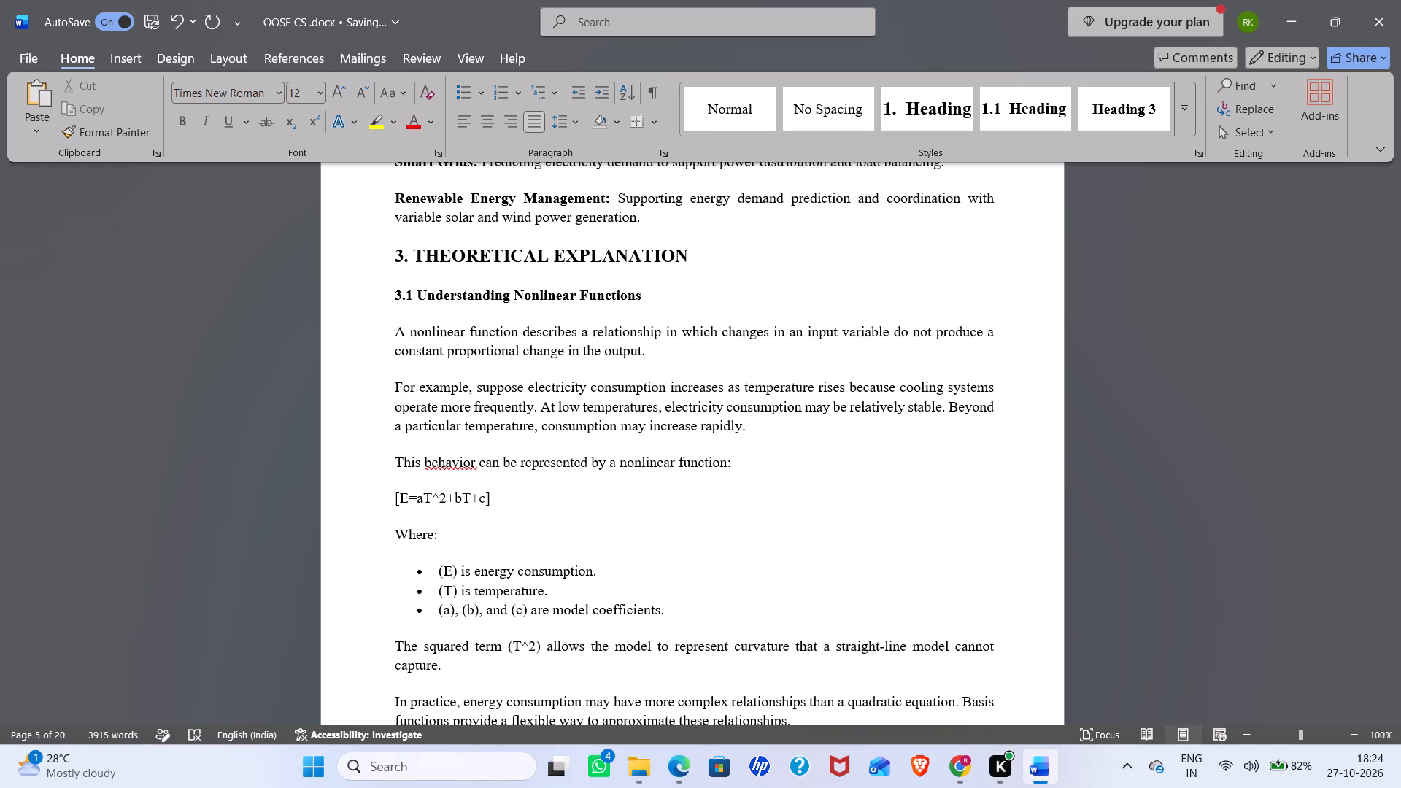
Shift the equation [E=aT^2+bT+c] to about the middle of its line with leading spaces.
key(Left)
key(space)
key(space)
key(space)
key(space)
key(space)
key(space)
key(space)
key(space)
key(space)
key(space)
key(space)
key(space)
key(space)
key(space)
key(space)
key(space)
key(space)
key(space)
key(space)
key(space)
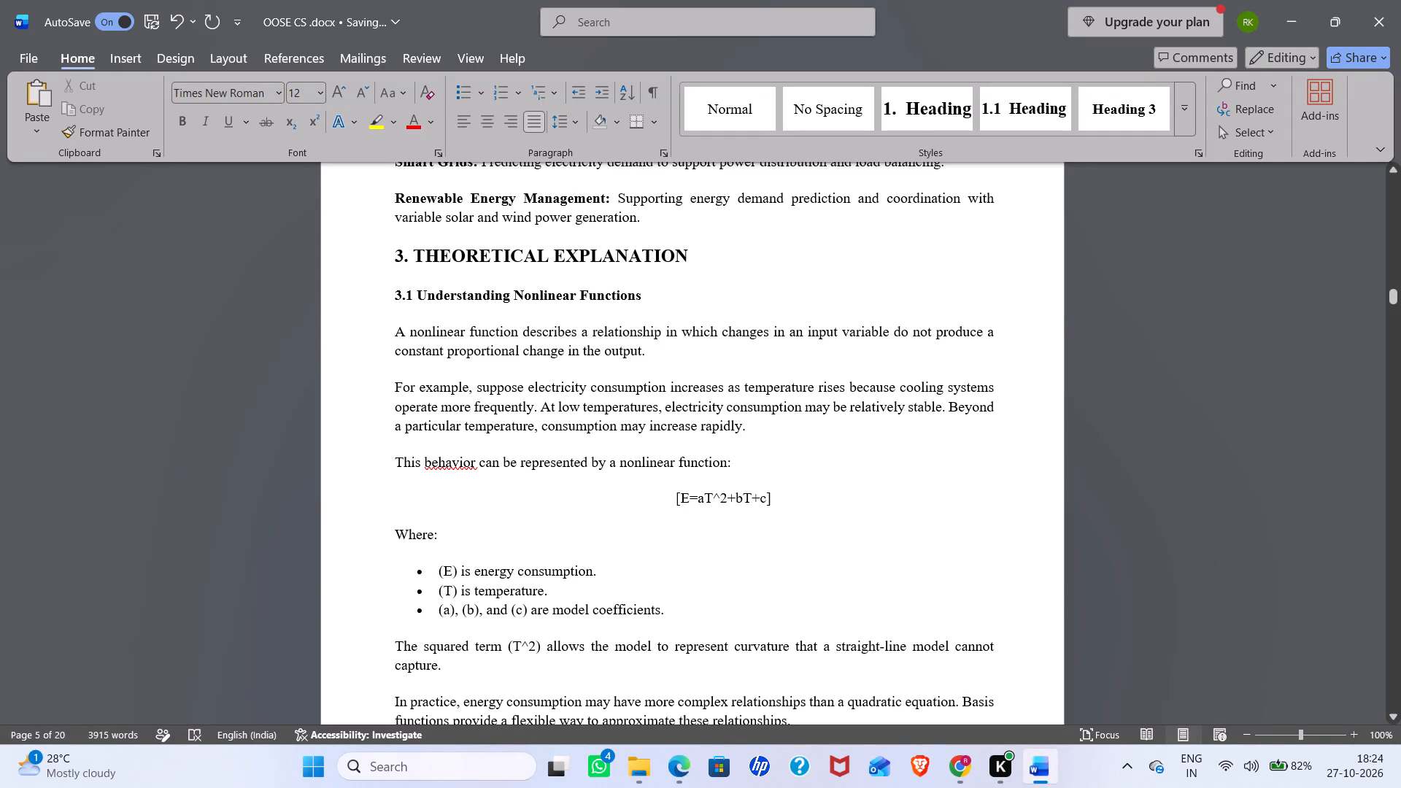
Delete the Where: list and the paragraph about the squared term (T^2) below the section 3.1 equation.
drag(392, 533, 663, 613)
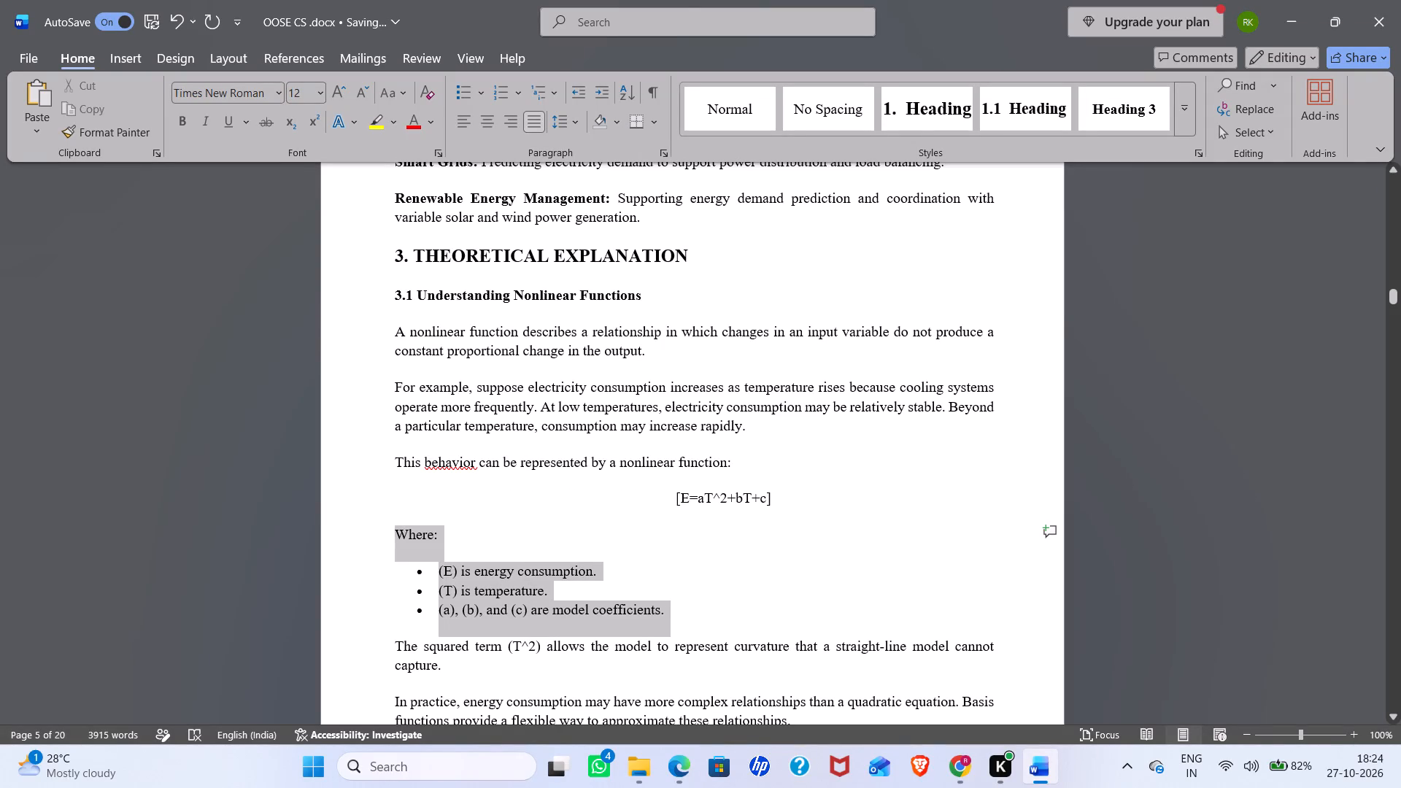
drag(663, 613, 671, 611)
key(BackSpace)
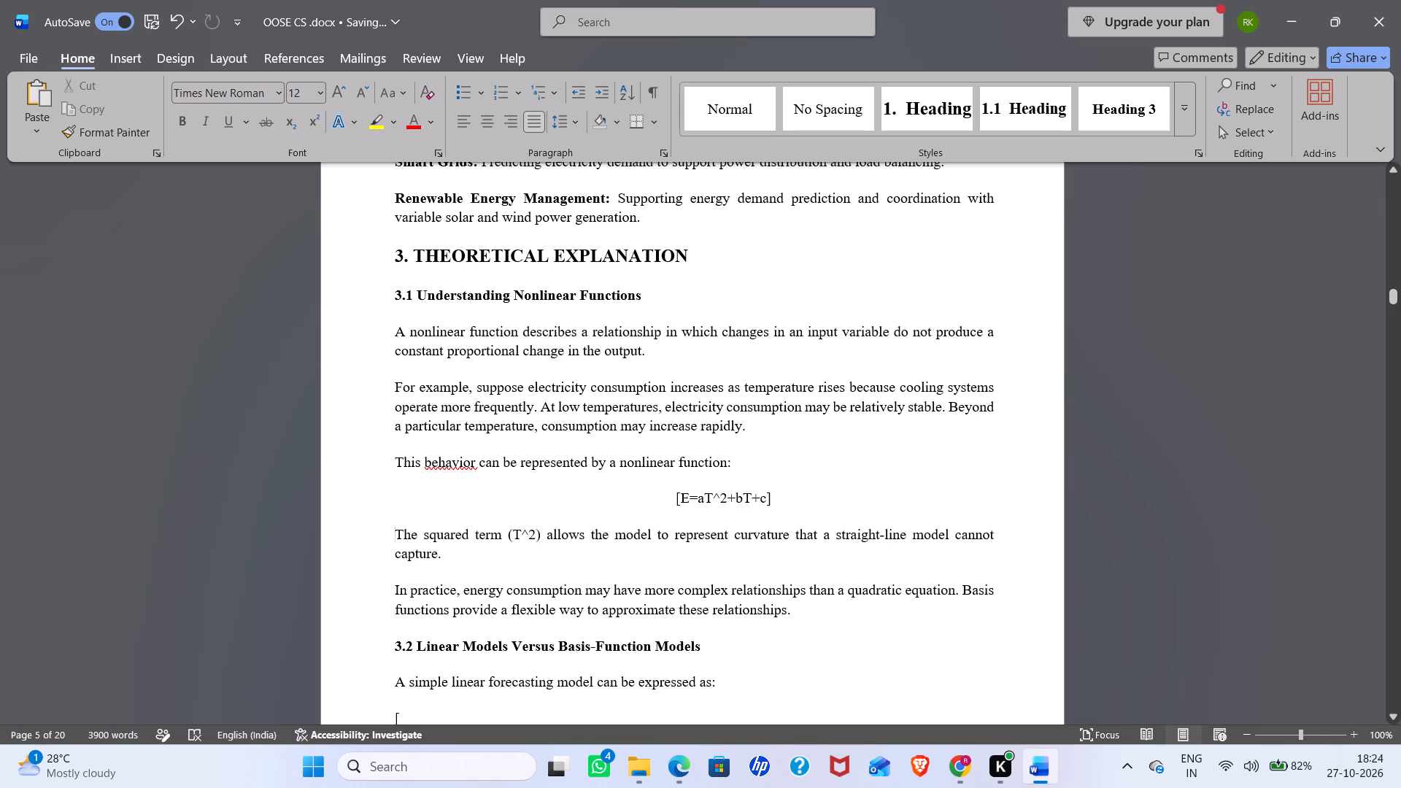
drag(456, 565, 376, 535)
key(BackSpace)
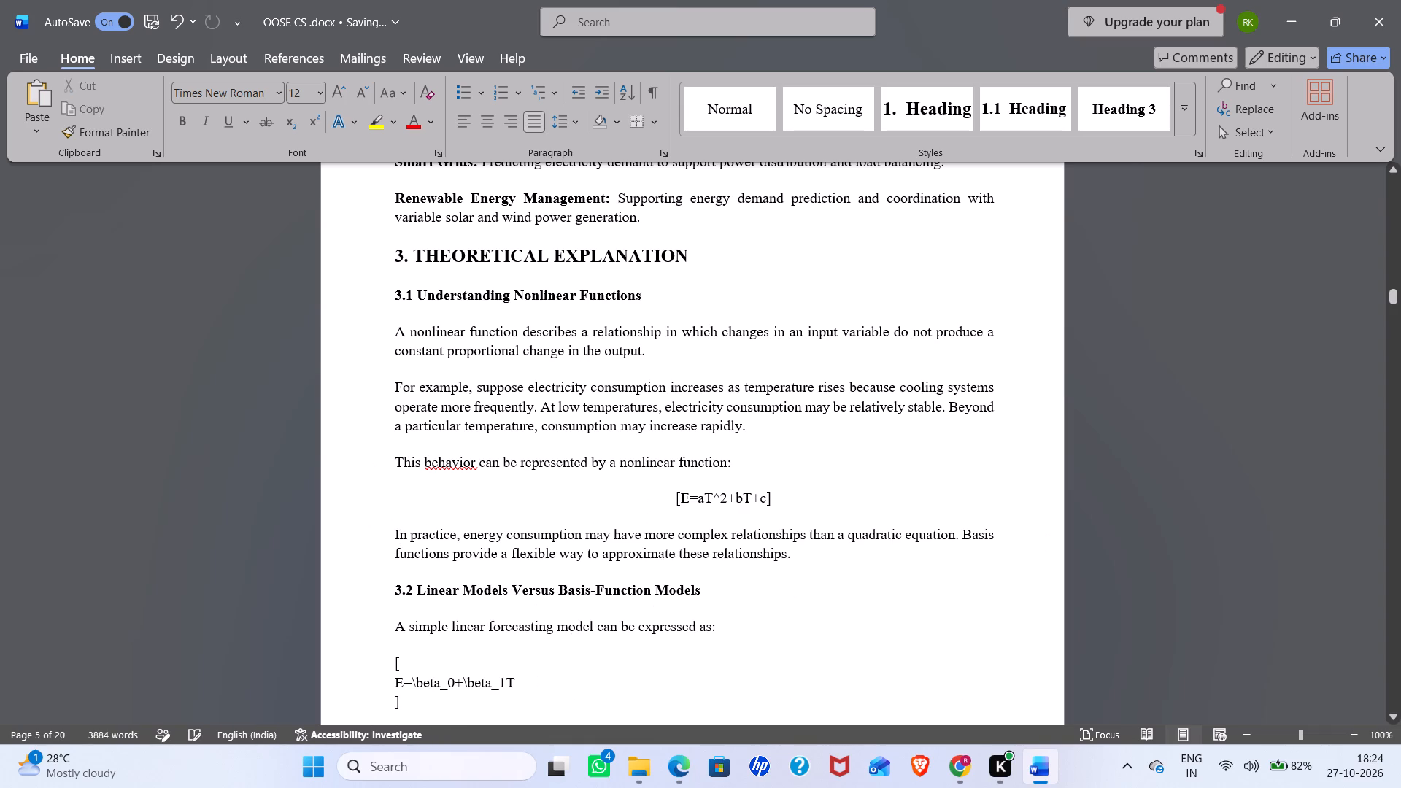
Join the brackets and the linear model equation E=\beta_0+\beta_1T in section 3.2 onto a single line.
scroll(467, 550, down, 1)
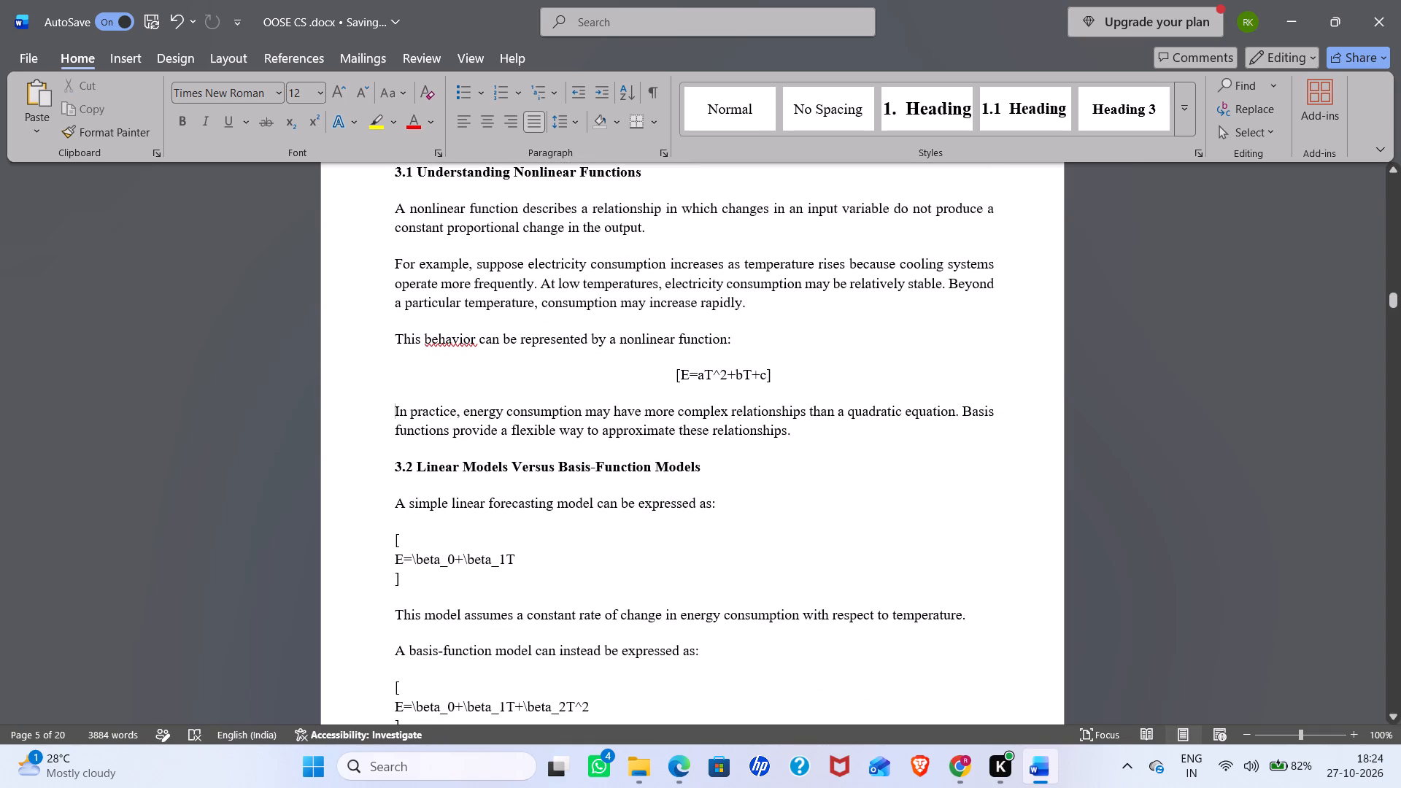
click(395, 577)
key(BackSpace)
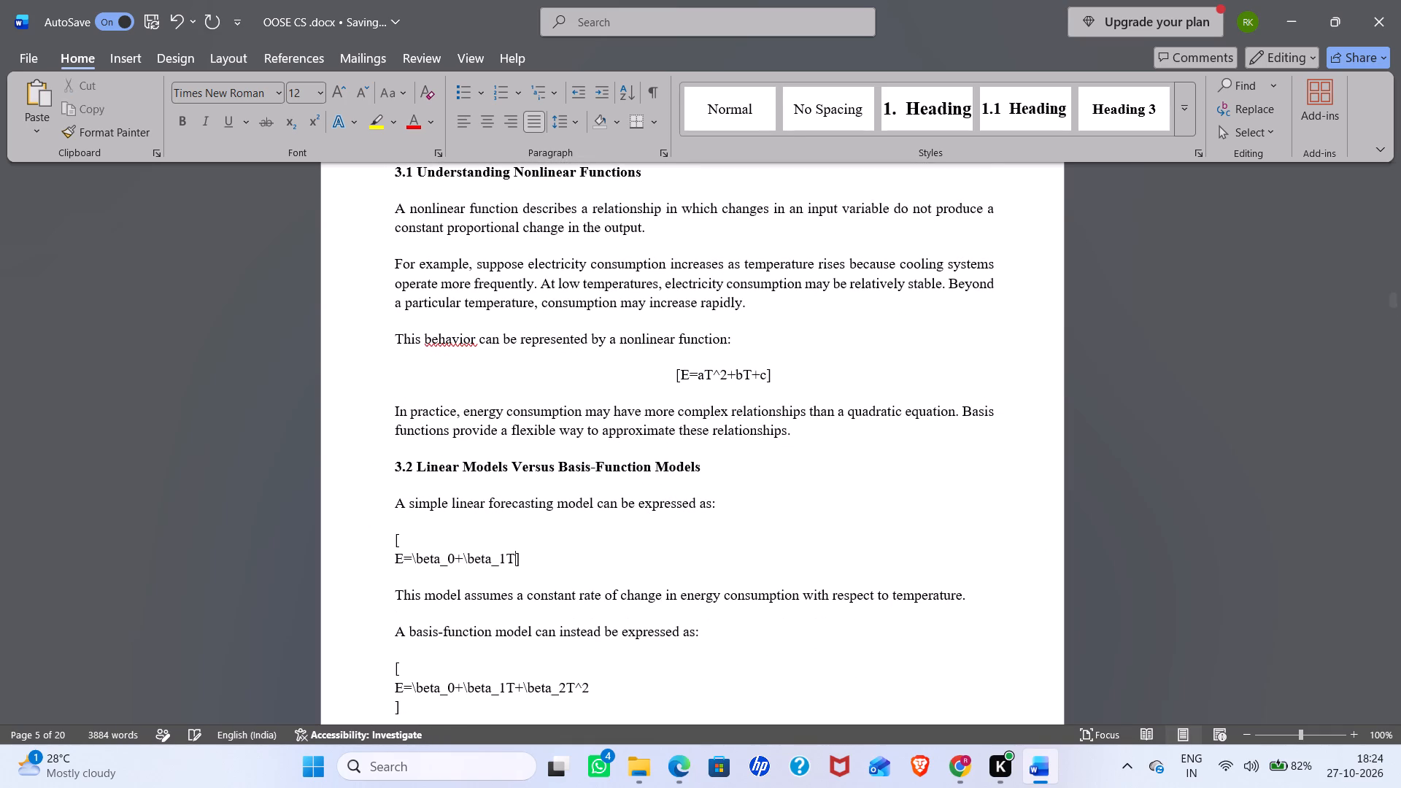
click(392, 562)
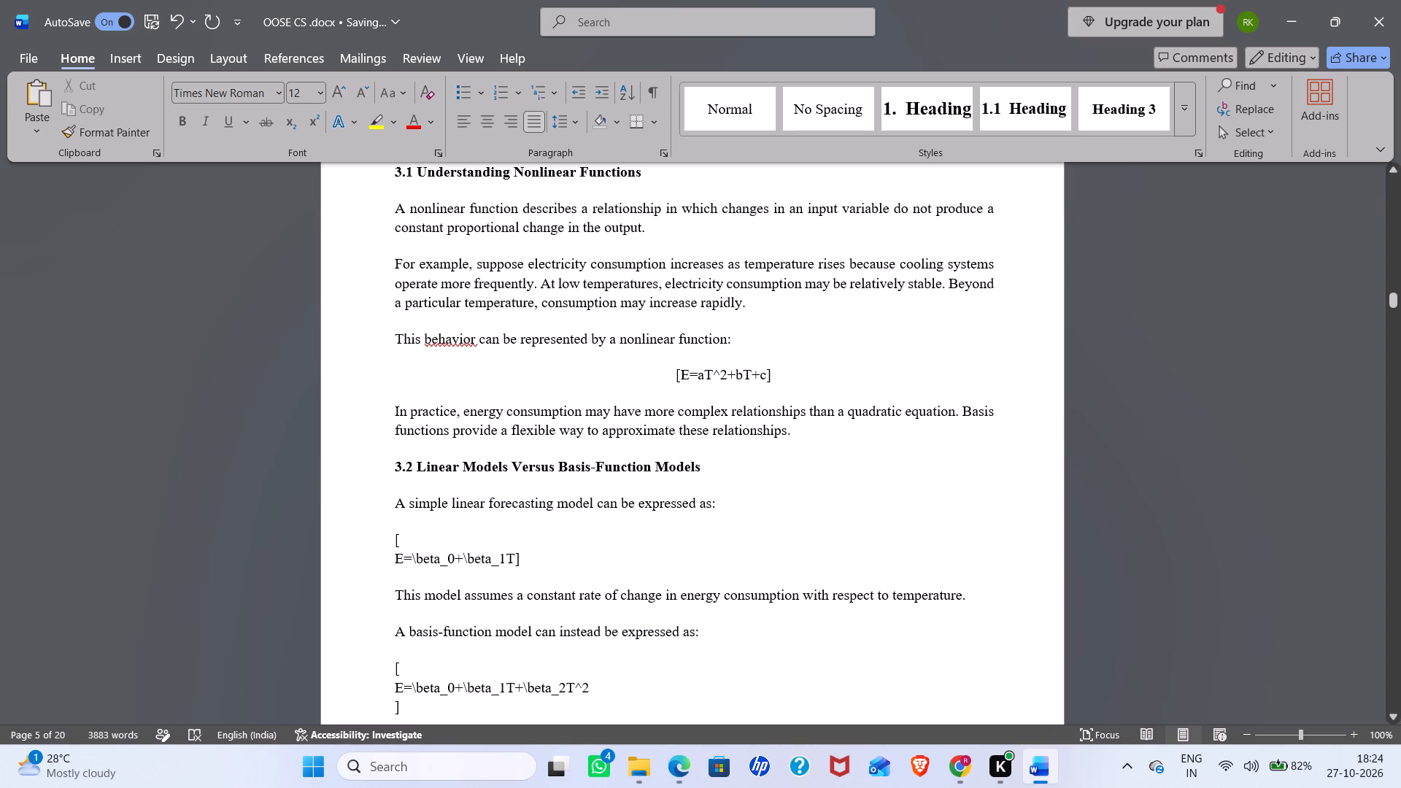
key(BackSpace)
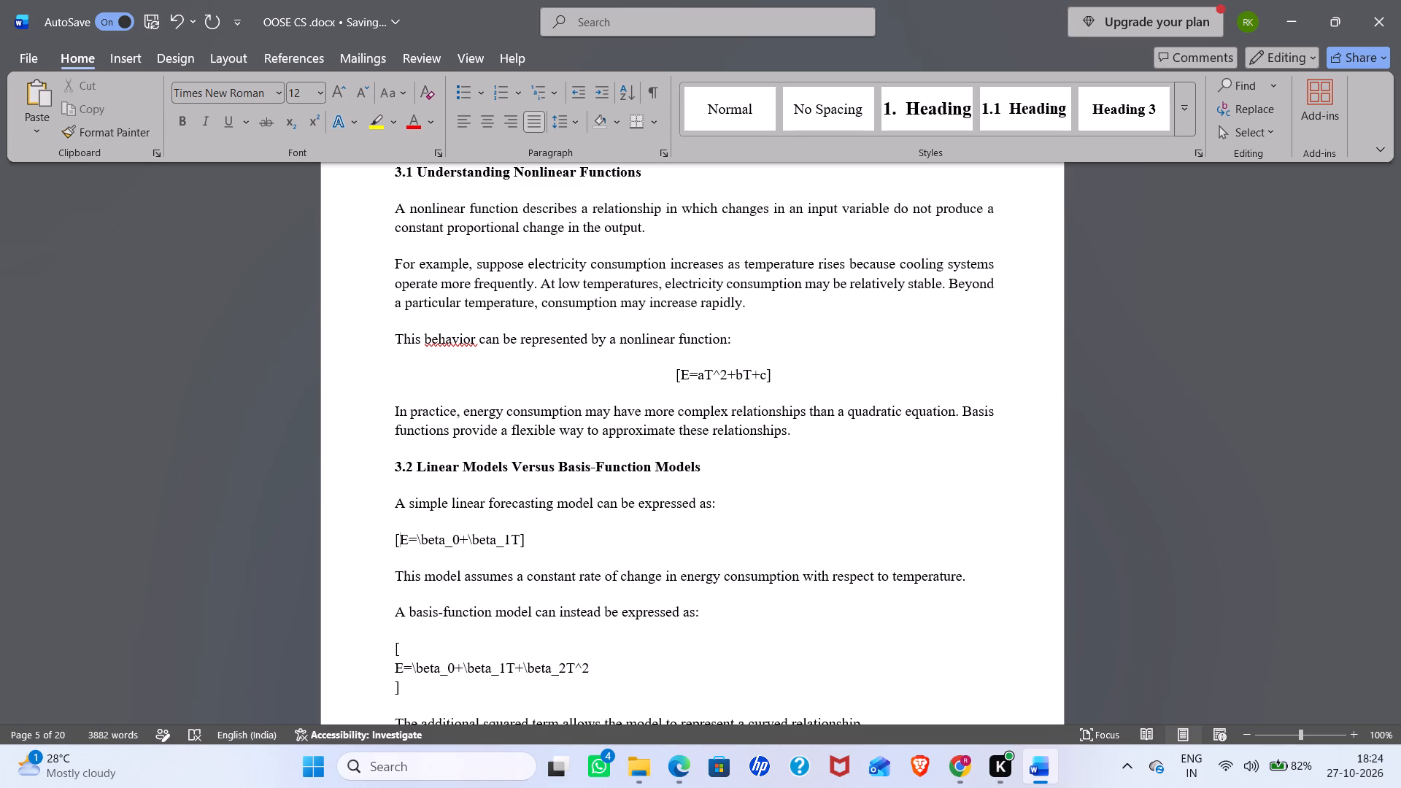
Shift the equation [E=\beta_0+\beta_1T] to about the middle of its line with leading spaces.
key(Left)
key(space)
key(space)
key(space)
key(space)
key(space)
key(space)
key(space)
key(space)
key(space)
key(space)
key(space)
key(space)
key(space)
key(space)
key(space)
key(space)
key(space)
key(space)
key(space)
key(space)
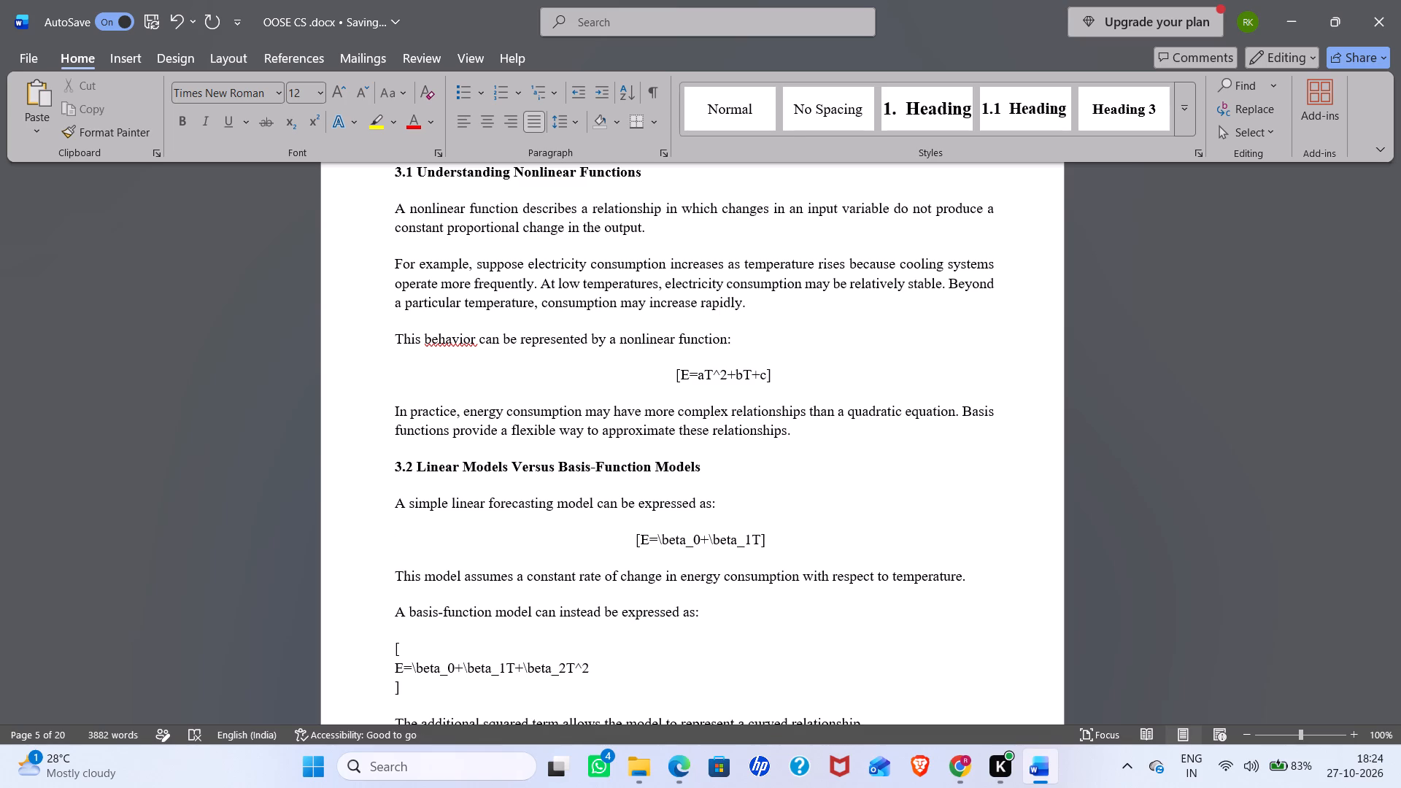
key(space)
key(space)
key(space)
key(space)
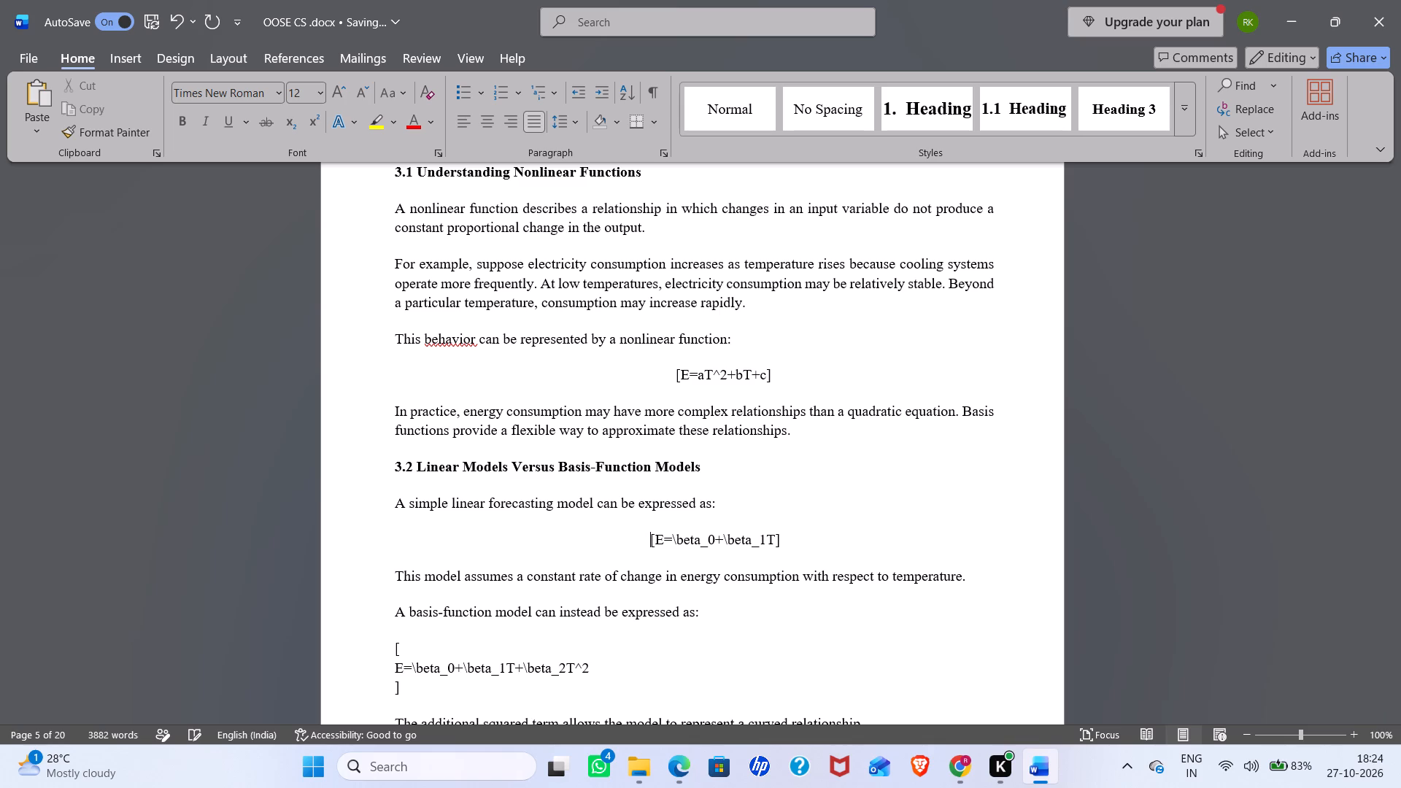
key(space)
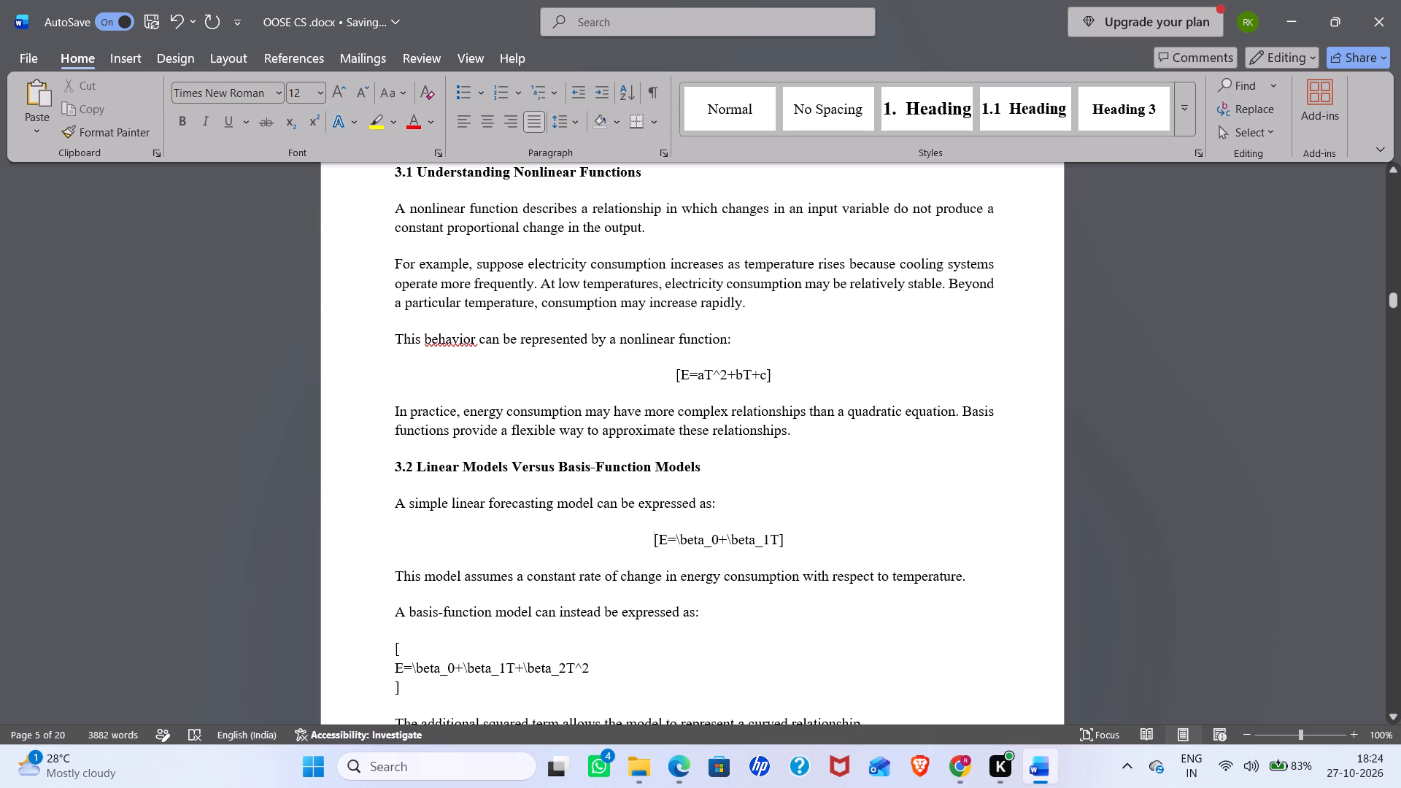
Join the brackets and the basis-function model equation E=\beta_0+\beta_1T+\beta_2T^2 onto a single line.
click(393, 690)
key(backslash)
key(BackSpace)
key(BackSpace)
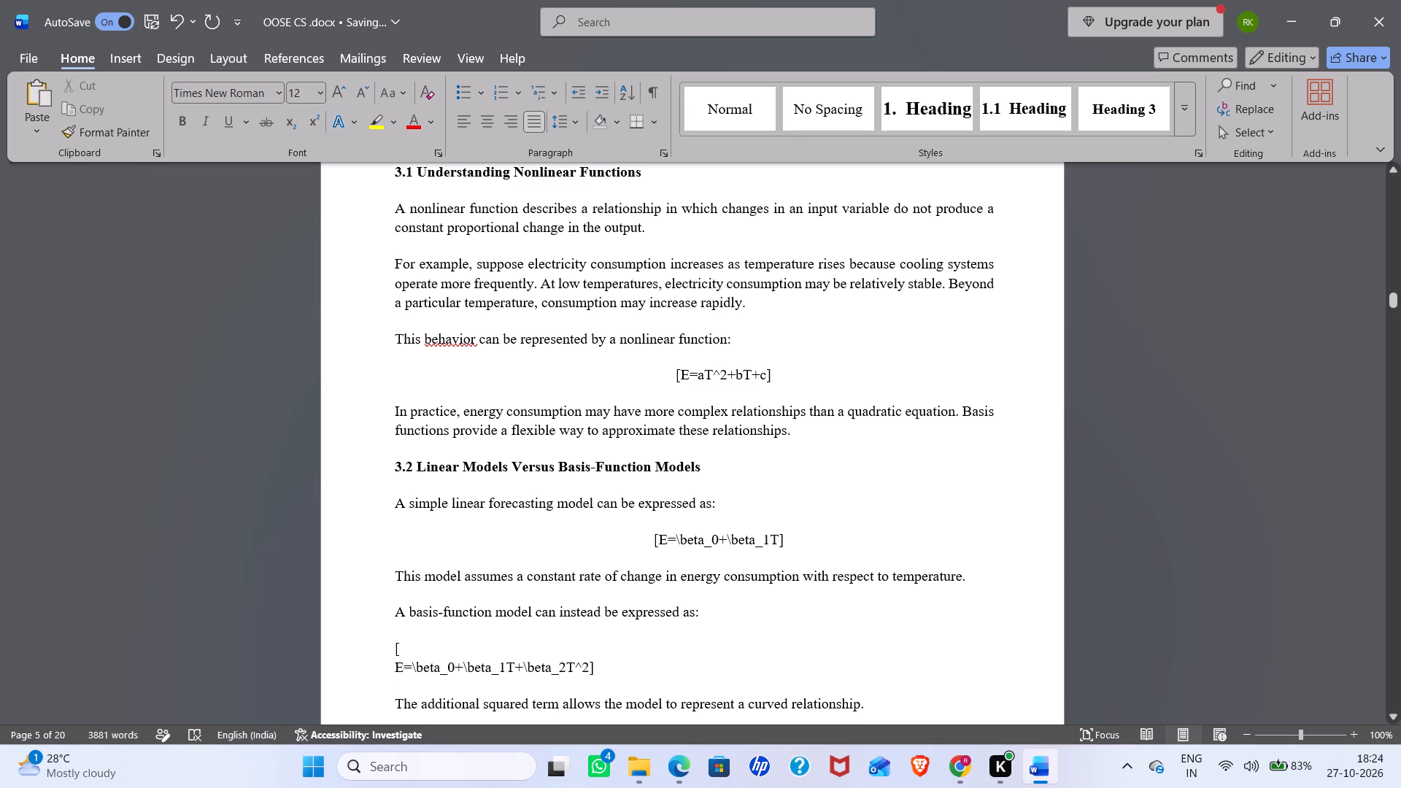
click(398, 666)
key(BackSpace)
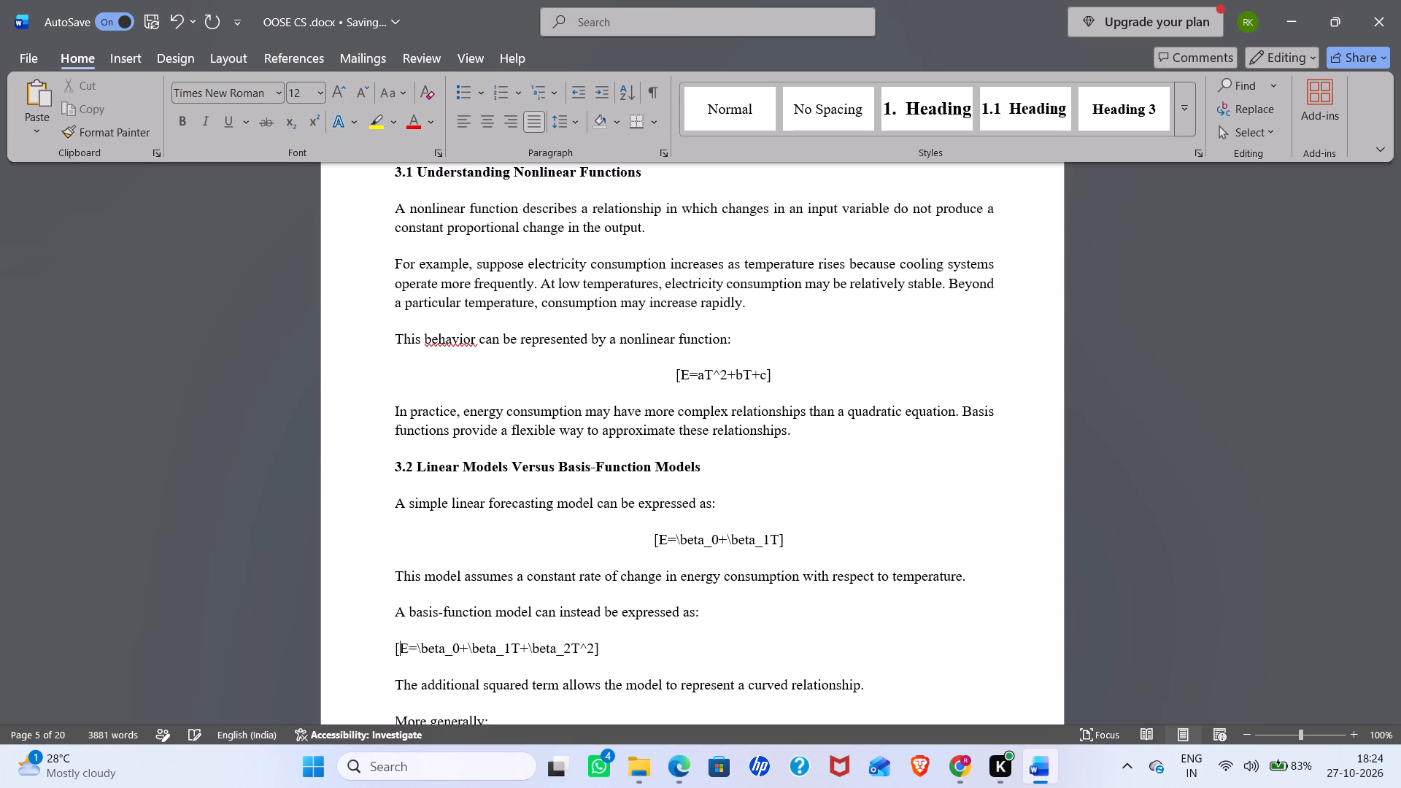
Shift the equation [E=\beta_0+\beta_1T+\beta_2T^2] to about the middle of its line with leading spaces.
key(Left)
key(space)
key(space)
key(space)
key(space)
key(space)
key(space)
key(space)
key(space)
key(space)
key(space)
key(space)
key(space)
key(space)
key(space)
key(space)
key(space)
key(space)
key(space)
key(space)
key(space)
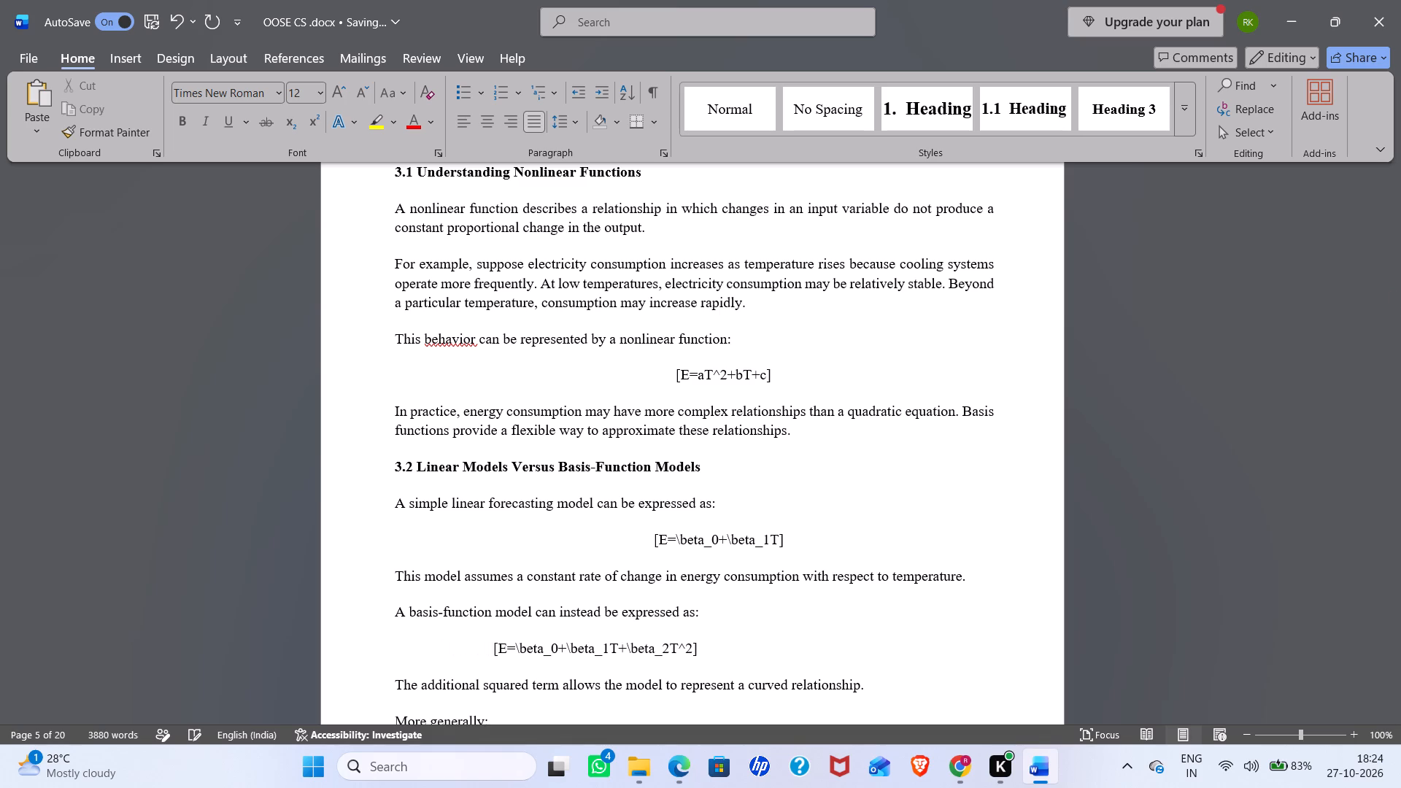
key(space)
key(space)
key(space)
key(space)
key(space)
key(space)
key(space)
key(space)
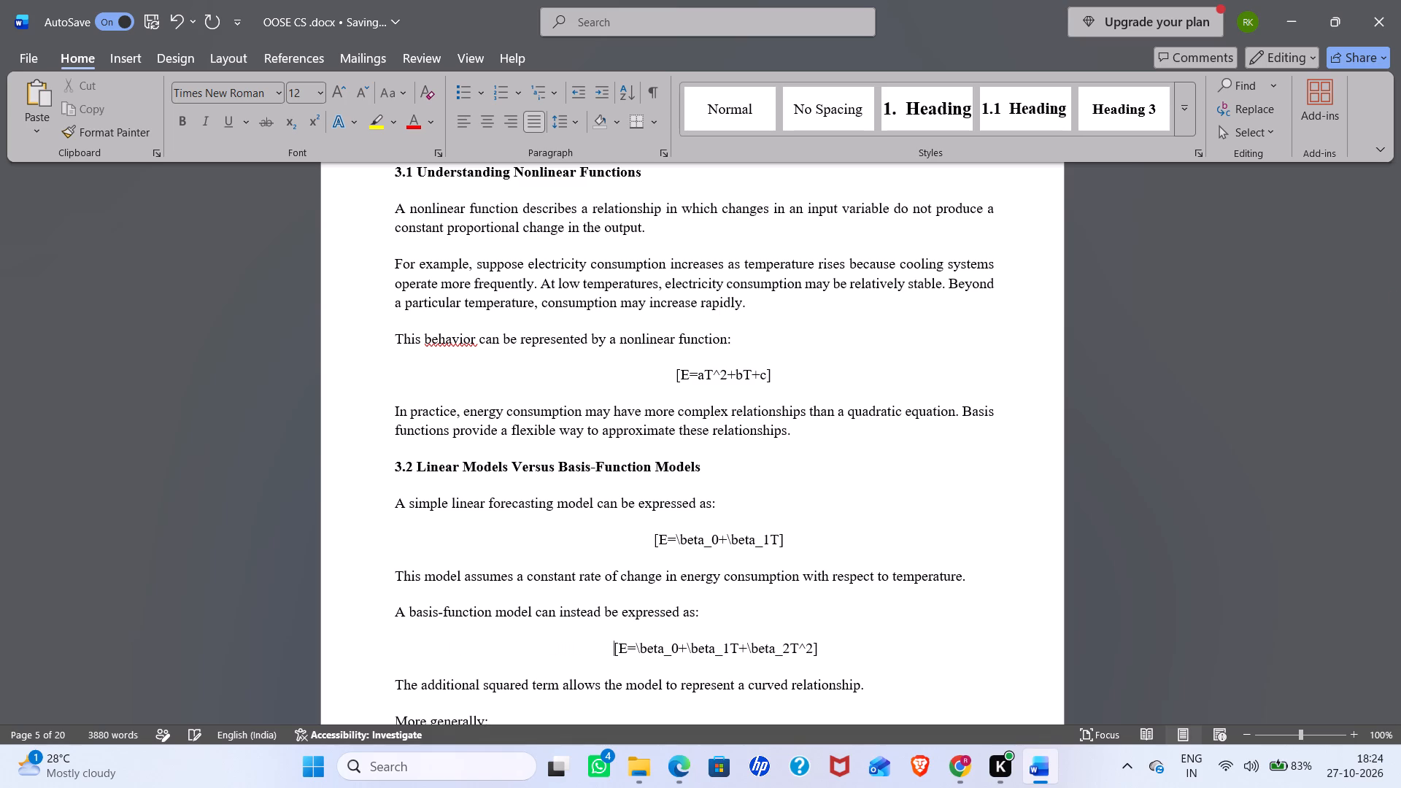
Delete the section 3.2 text from The additional squared term through More generally: and the bracketed general equation below it.
scroll(575, 627, up, 1)
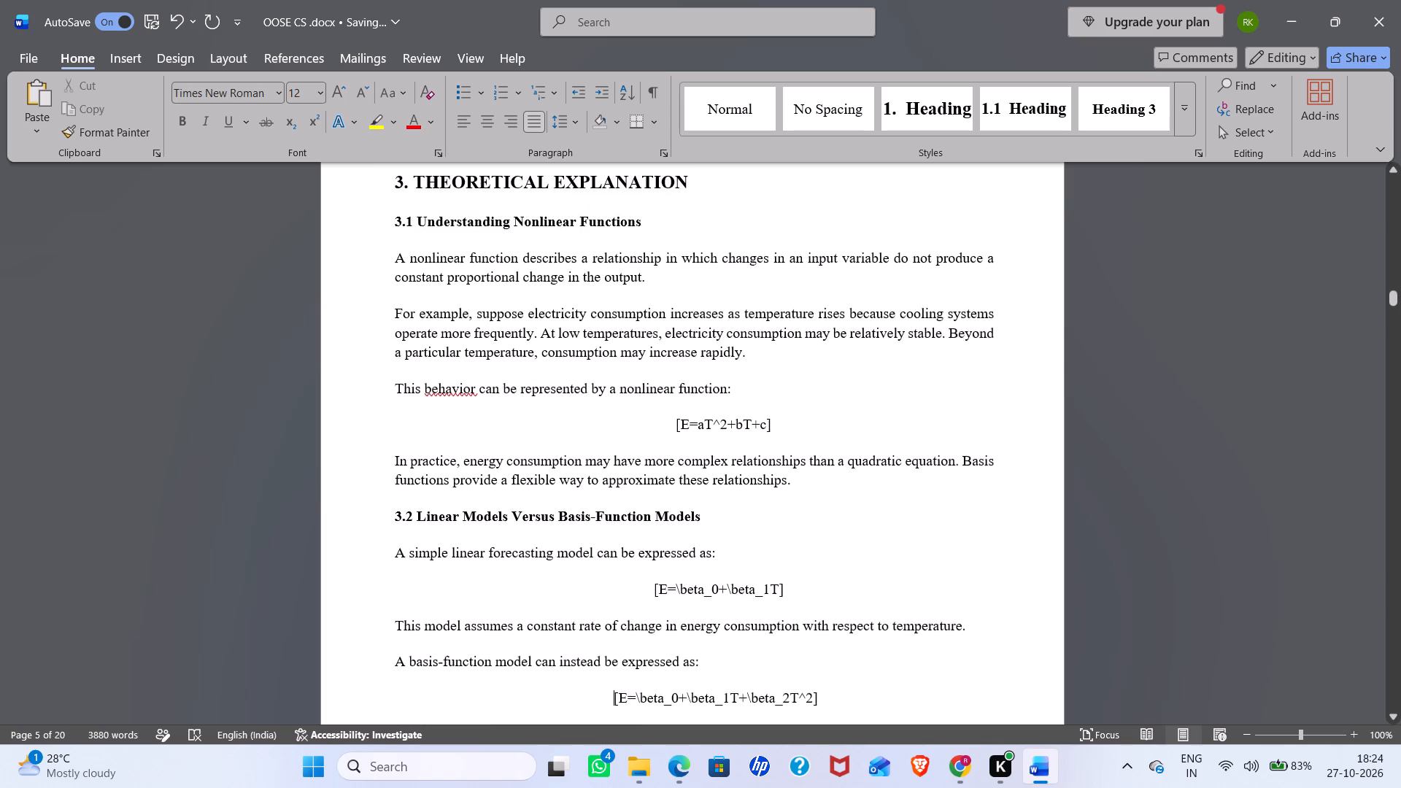
scroll(575, 627, up, 1)
scroll(575, 627, down, 1)
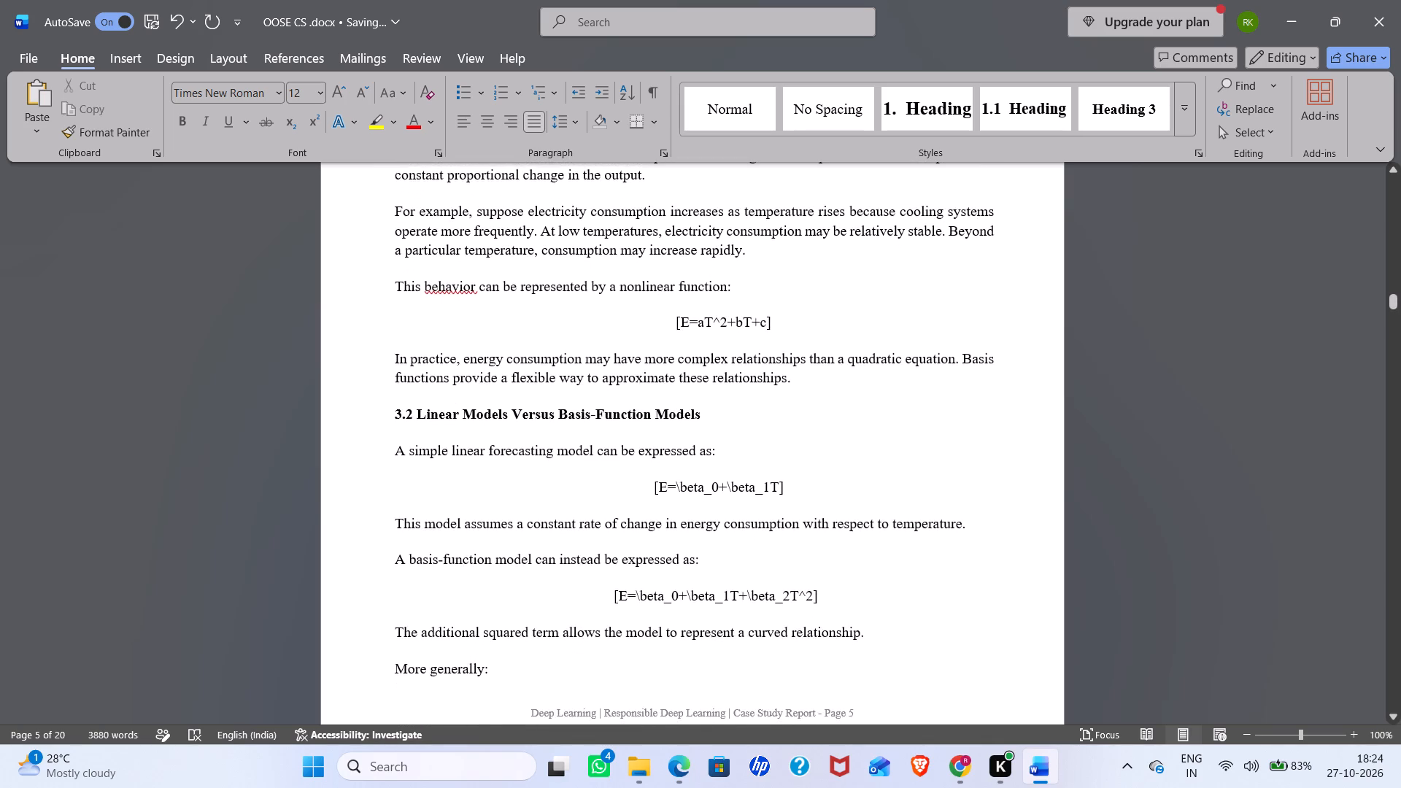
scroll(575, 627, down, 2)
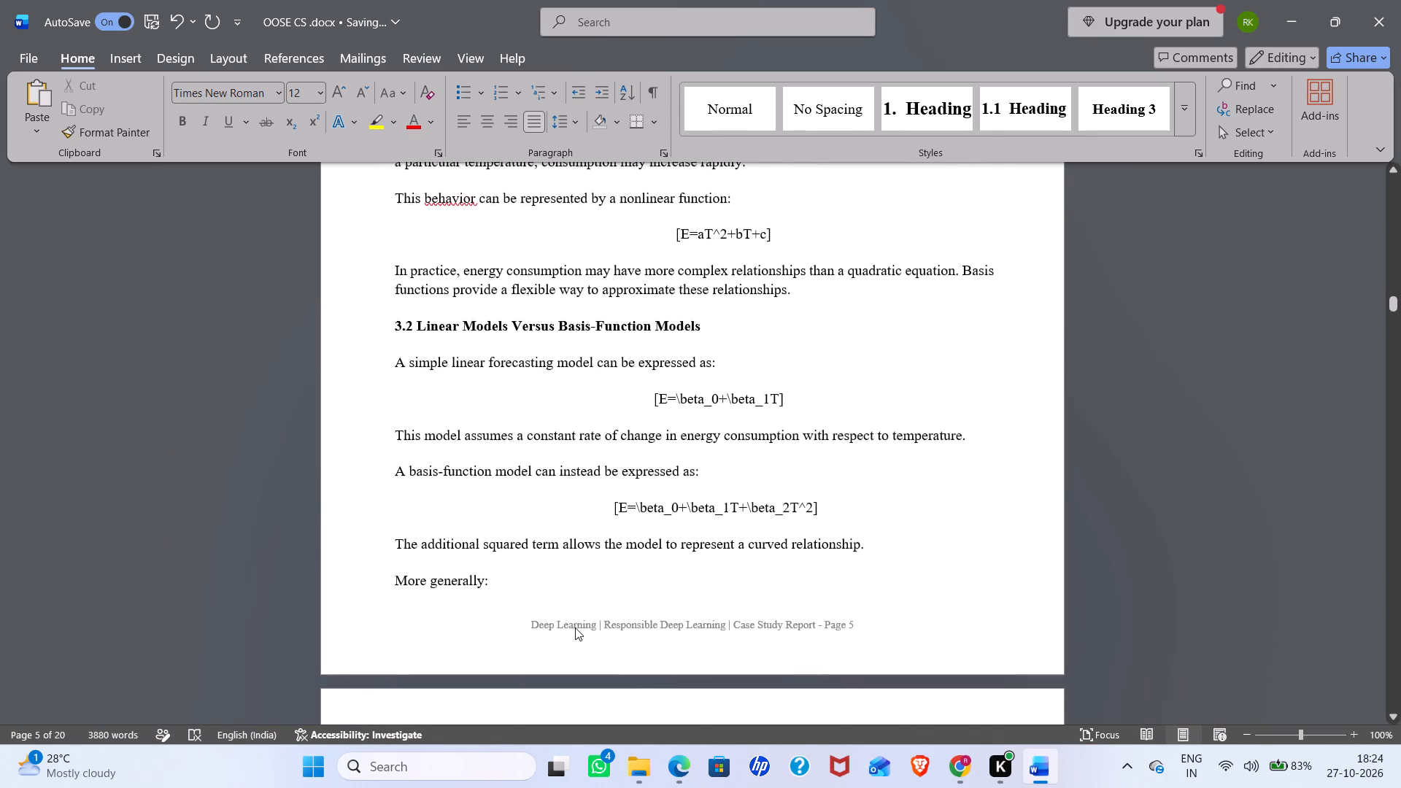
scroll(575, 627, down, 1)
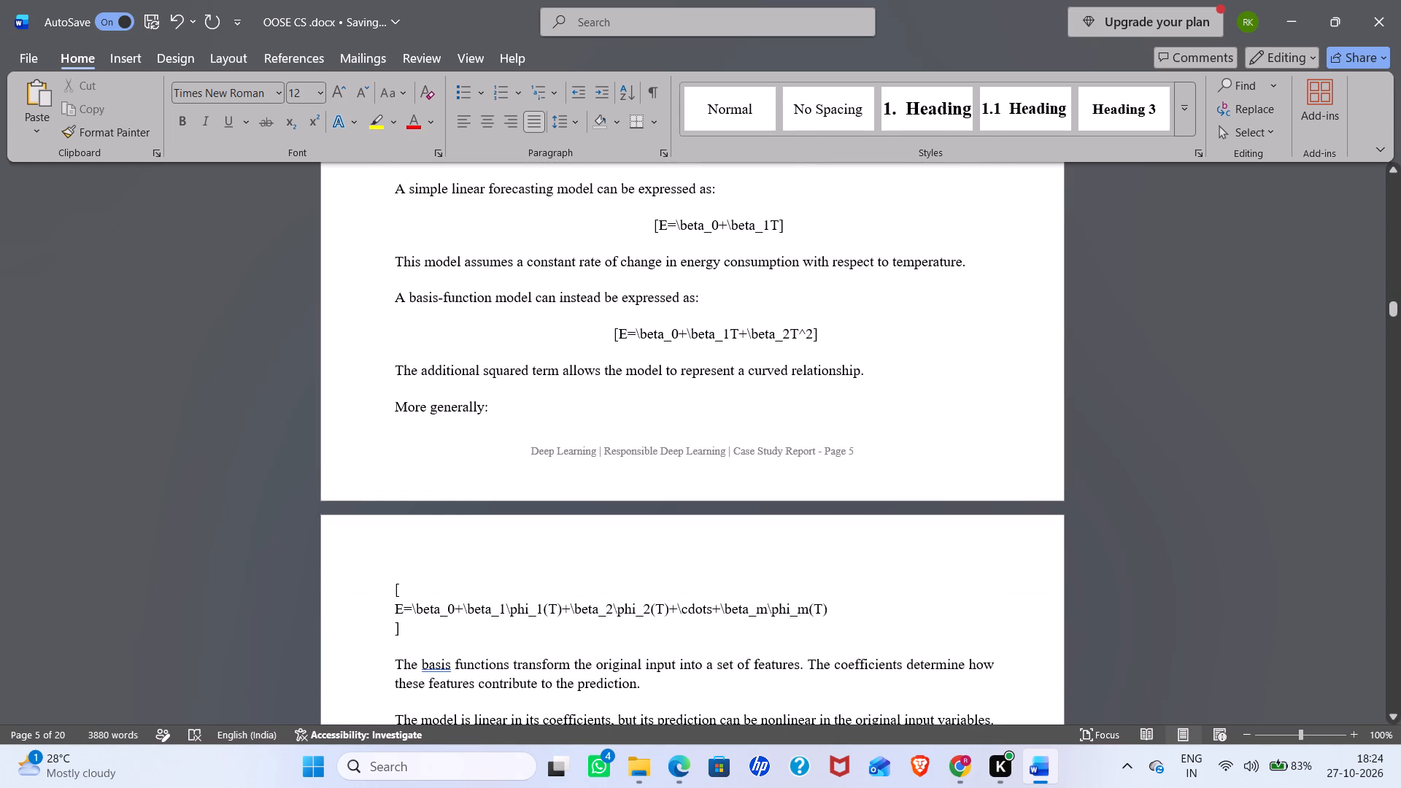
drag(395, 365, 458, 641)
key(BackSpace)
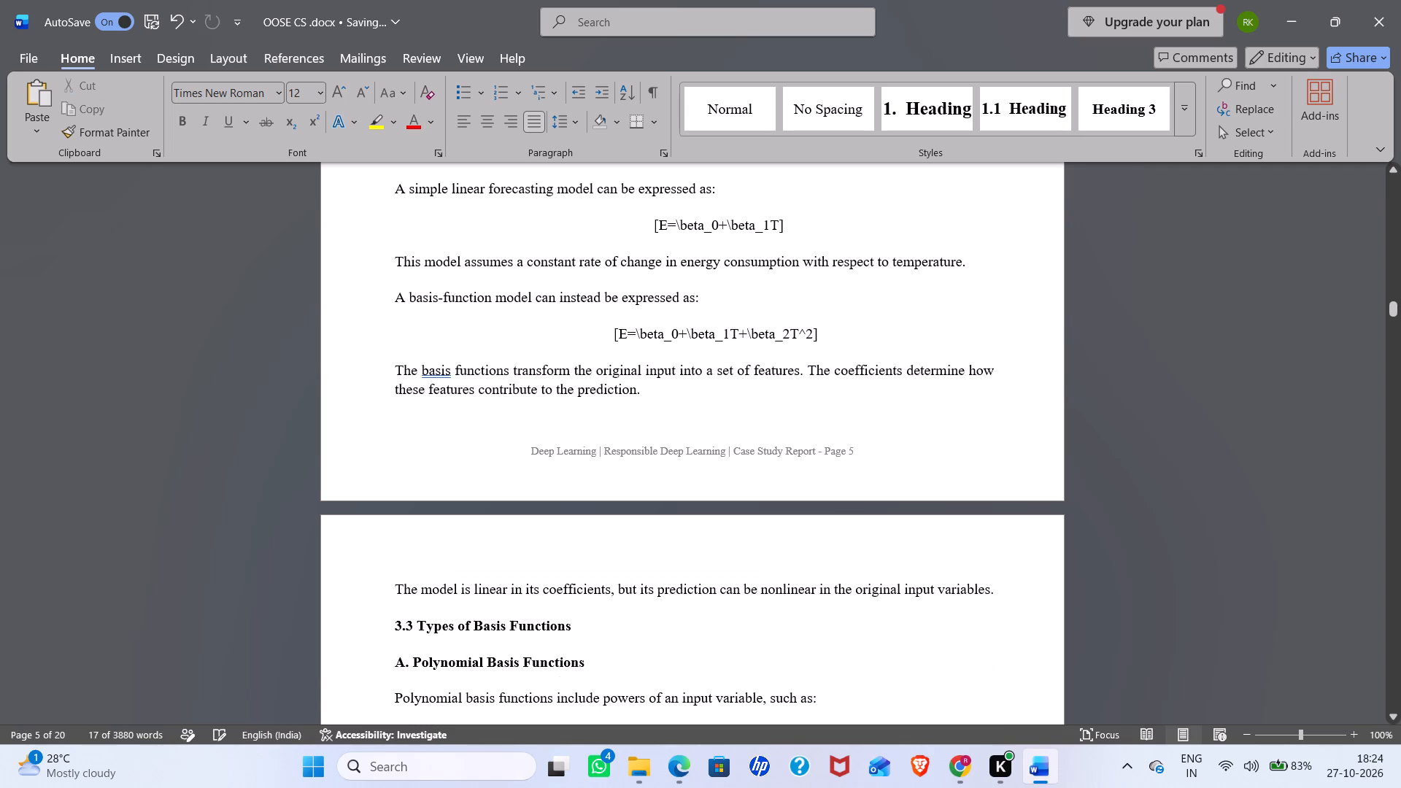
Set the font size of the heading 3.3 Types of Basis Functions to 15.
scroll(556, 628, down, 1)
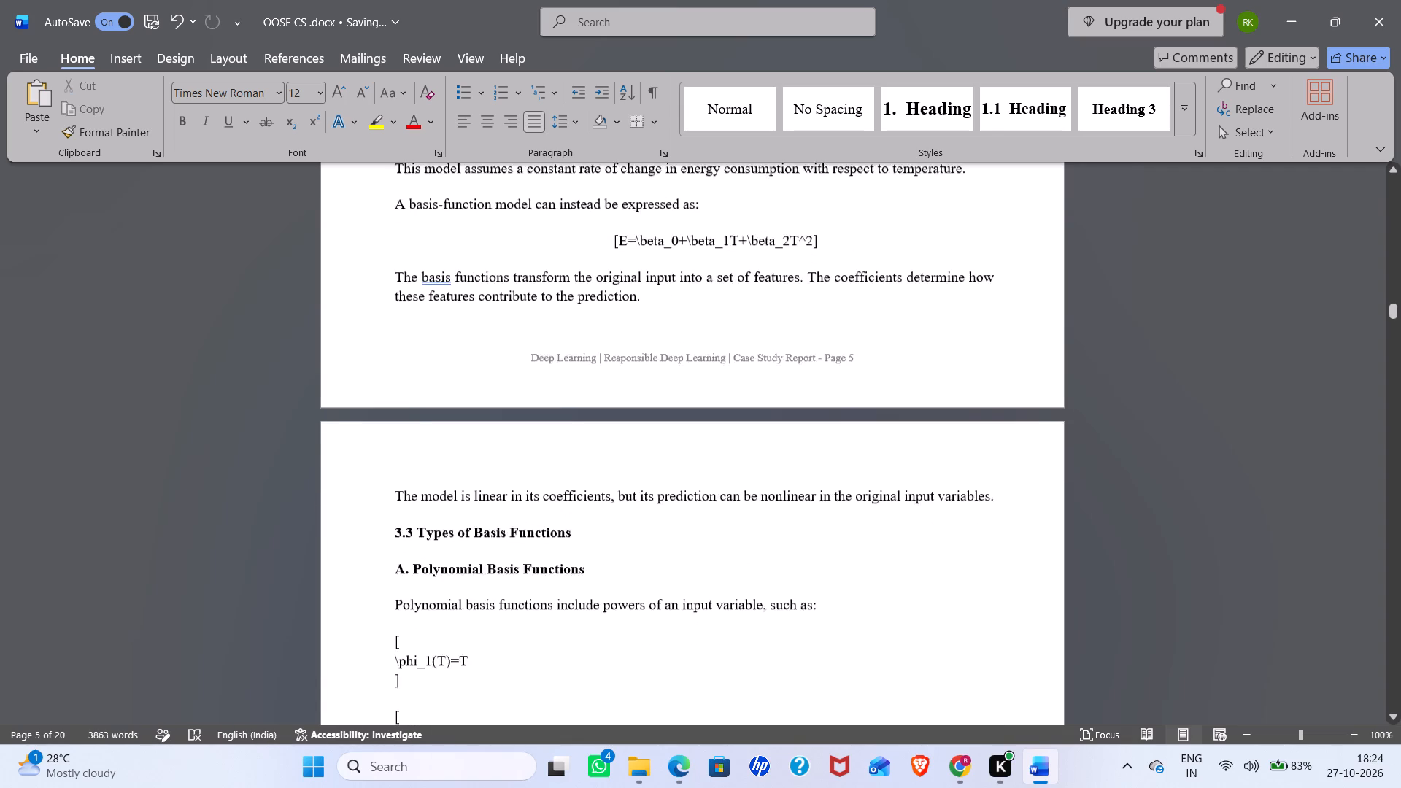
scroll(556, 628, down, 1)
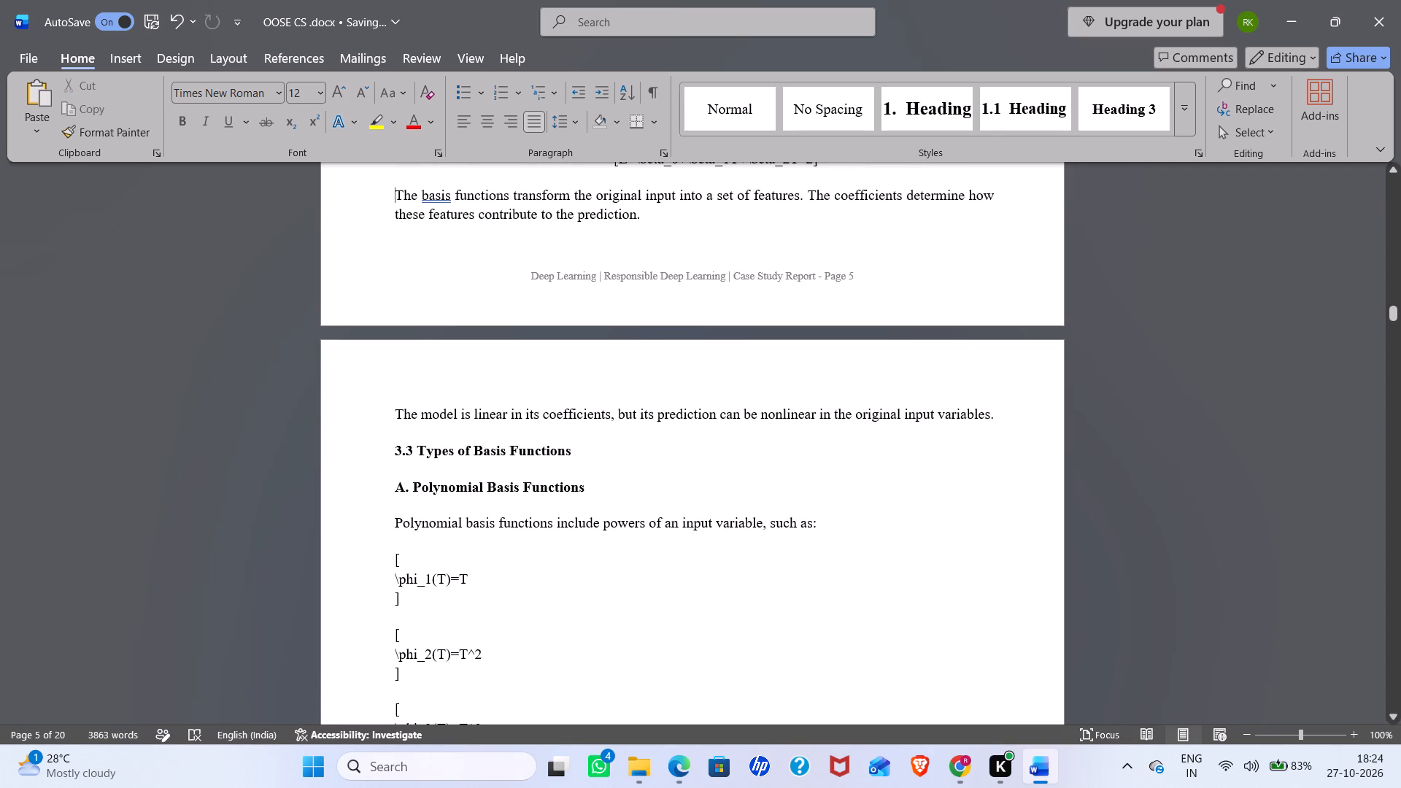
drag(575, 448, 396, 441)
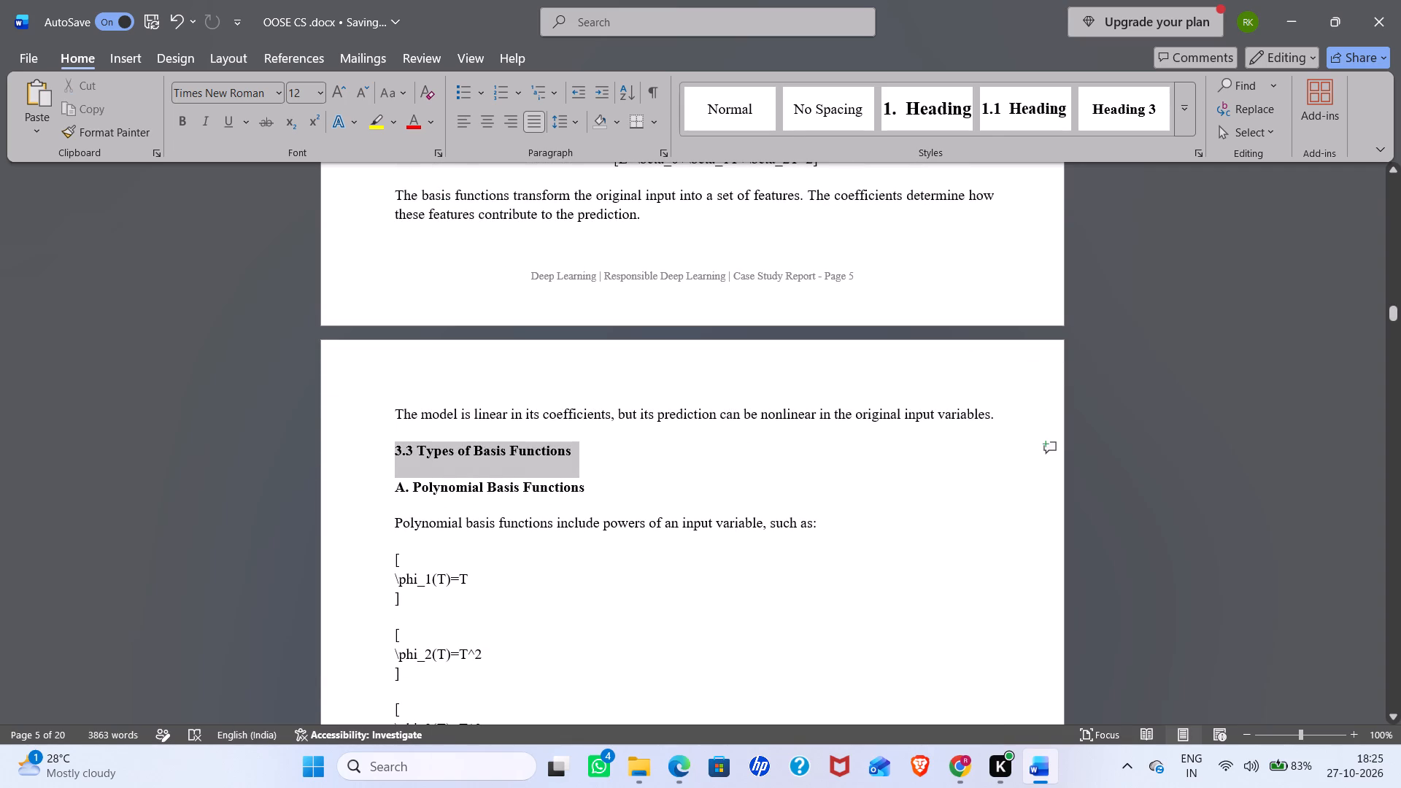
drag(396, 441, 391, 441)
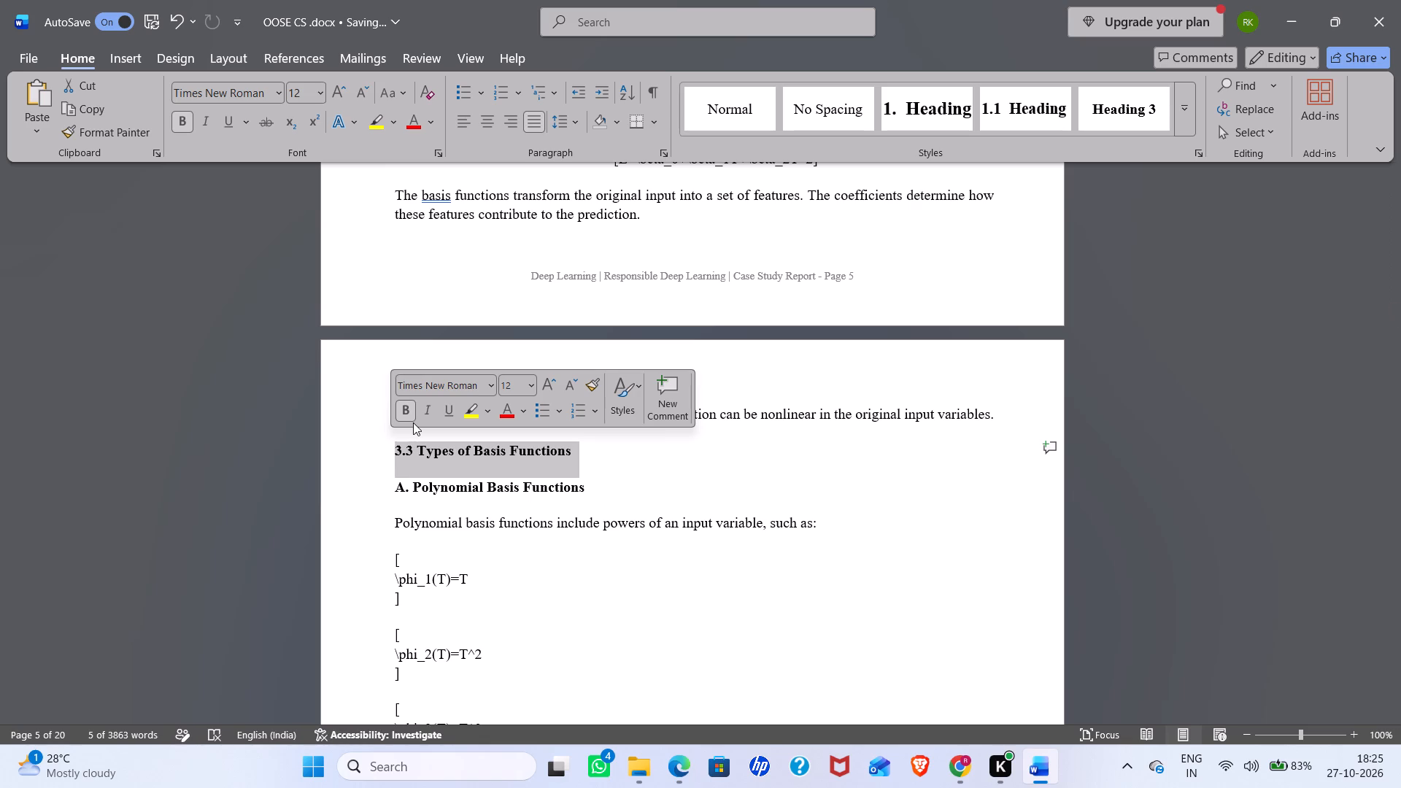
click(509, 379)
text(15)
key(Return)
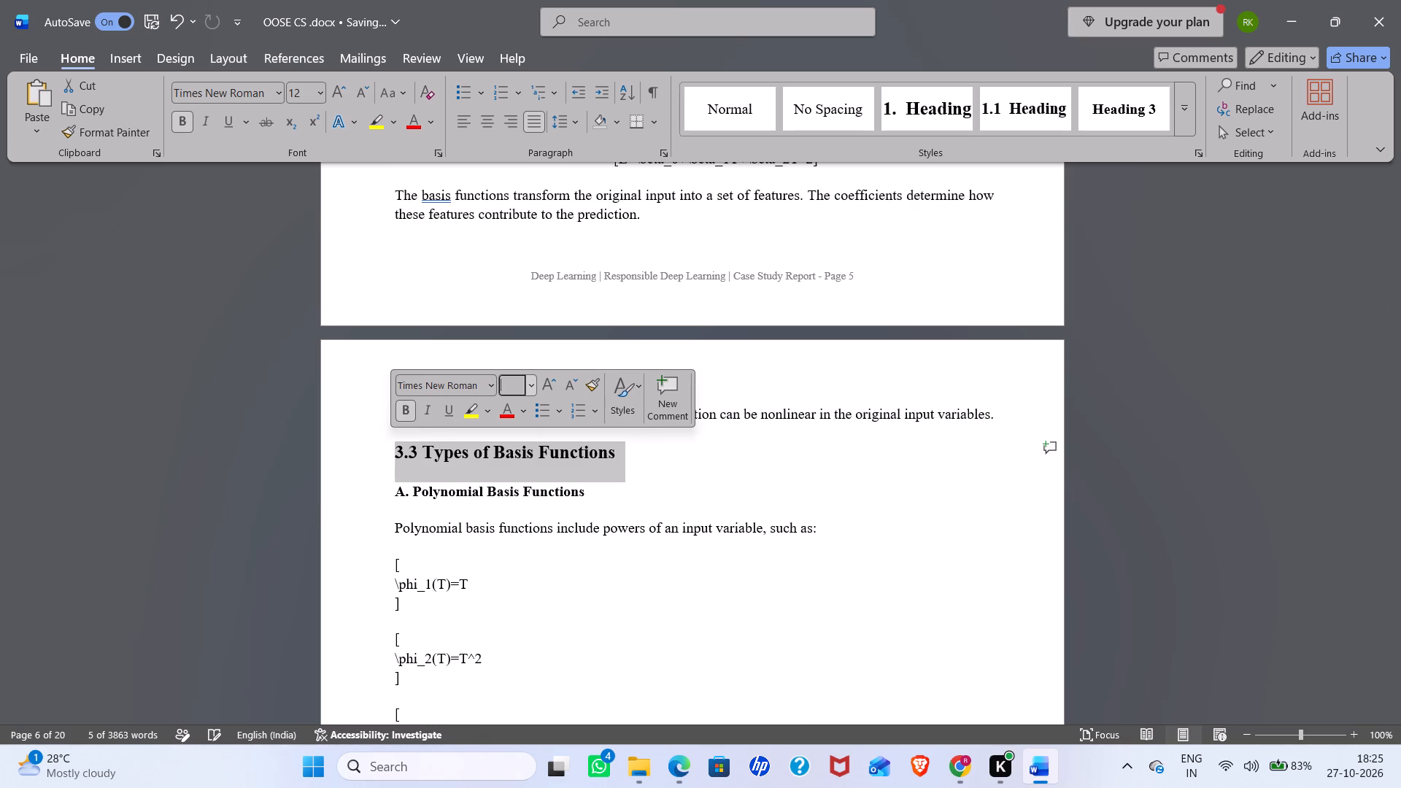
click(555, 482)
Set the font size of the heading 3.2 Linear Models Versus Basis-Function Models to 15.
scroll(555, 482, up, 2)
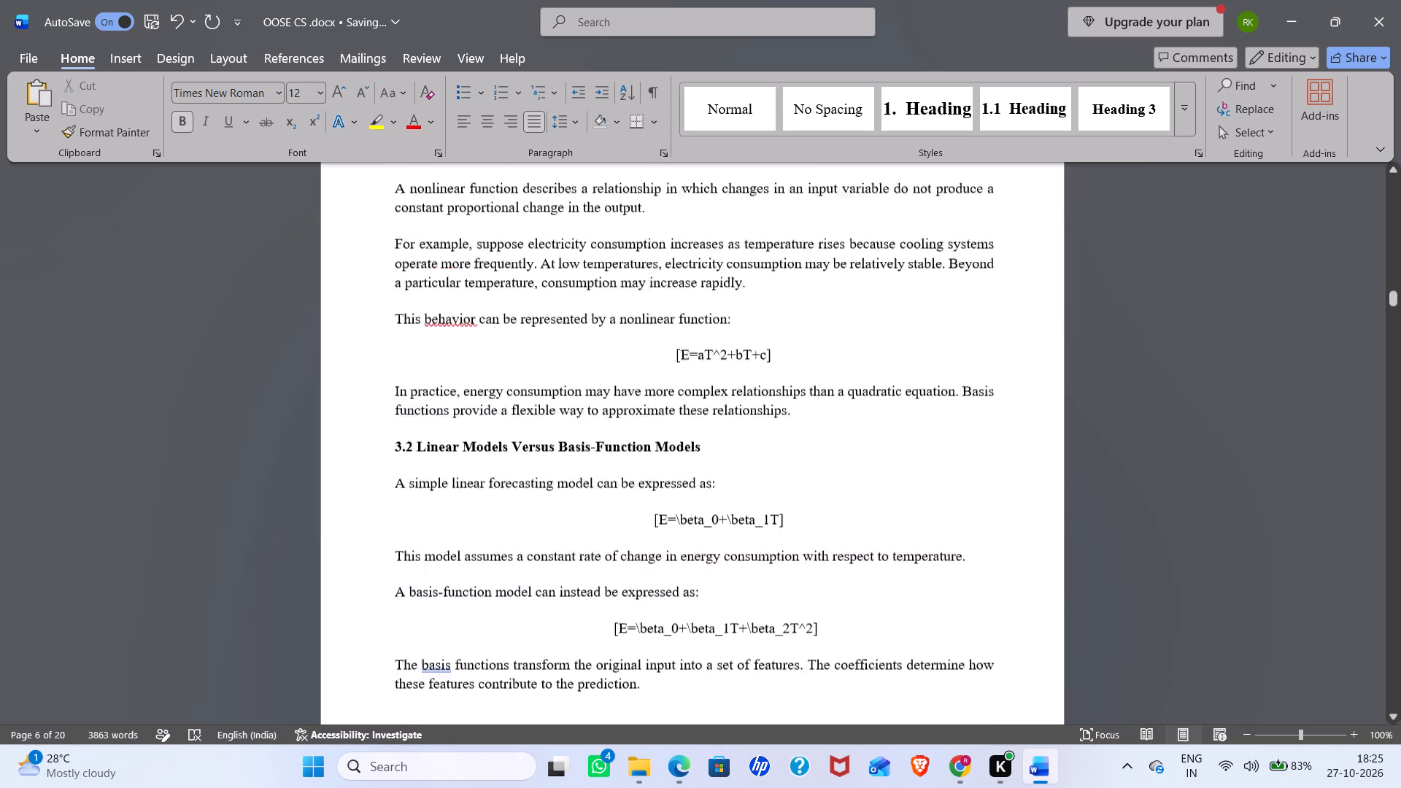
scroll(555, 482, up, 1)
drag(706, 549, 466, 526)
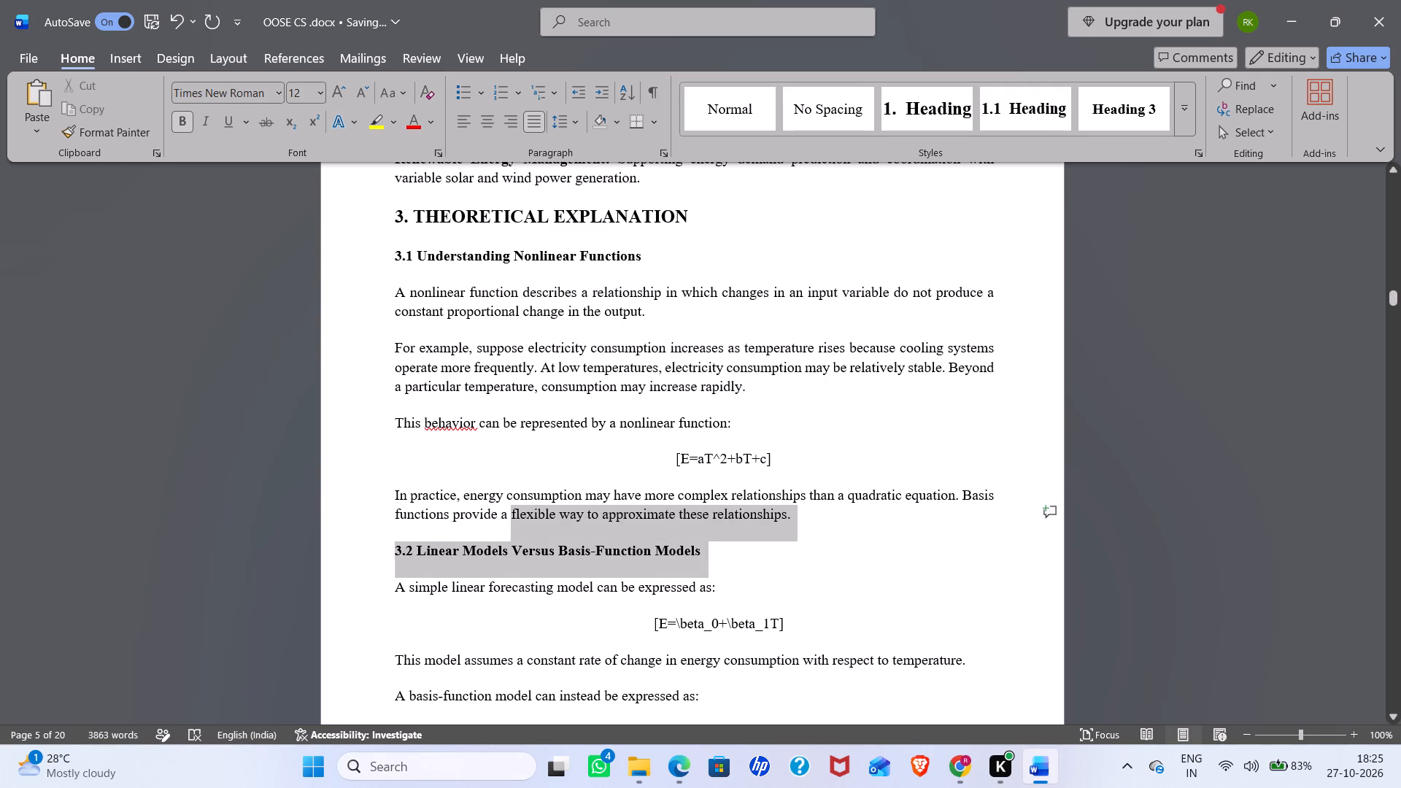
drag(466, 526, 395, 555)
key(1)
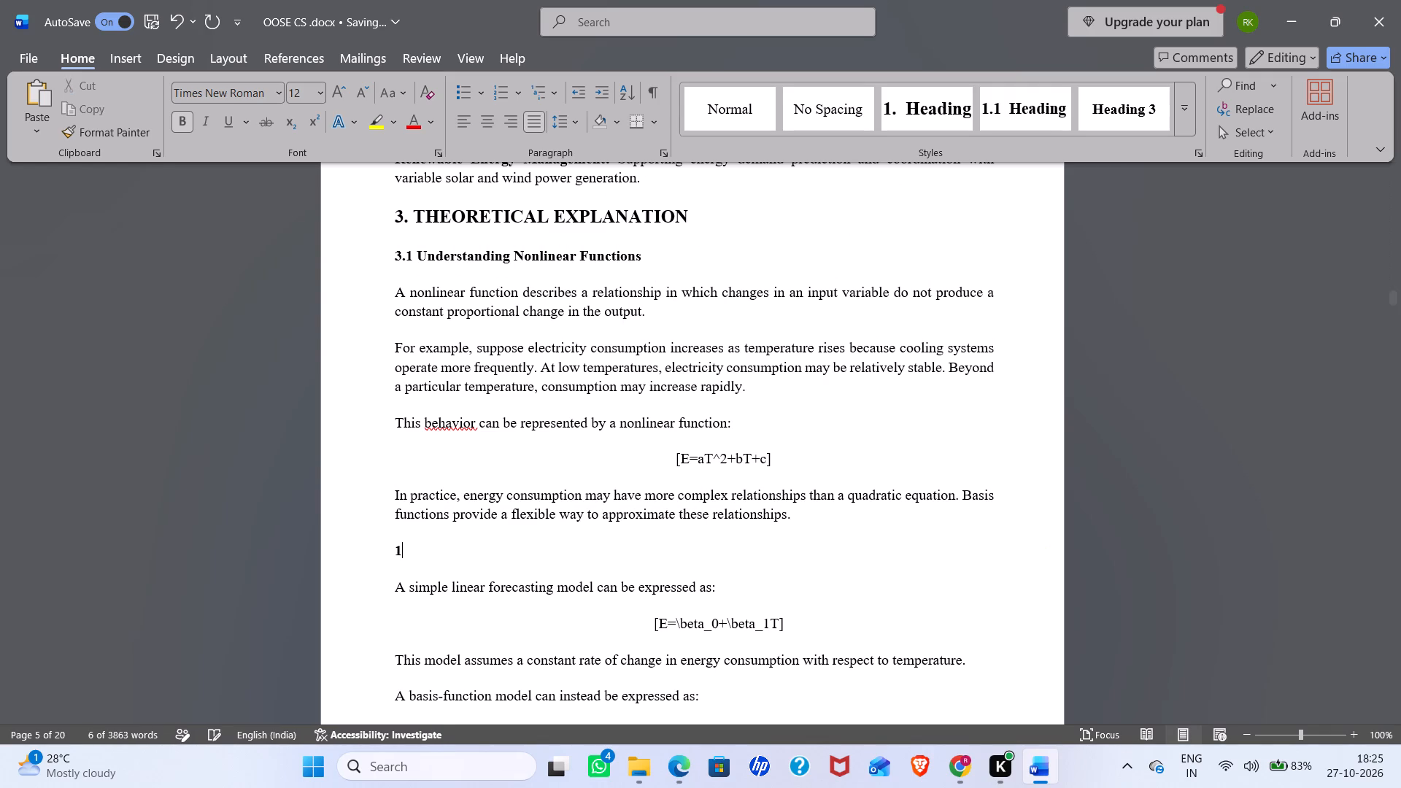
key(ctrl+z)
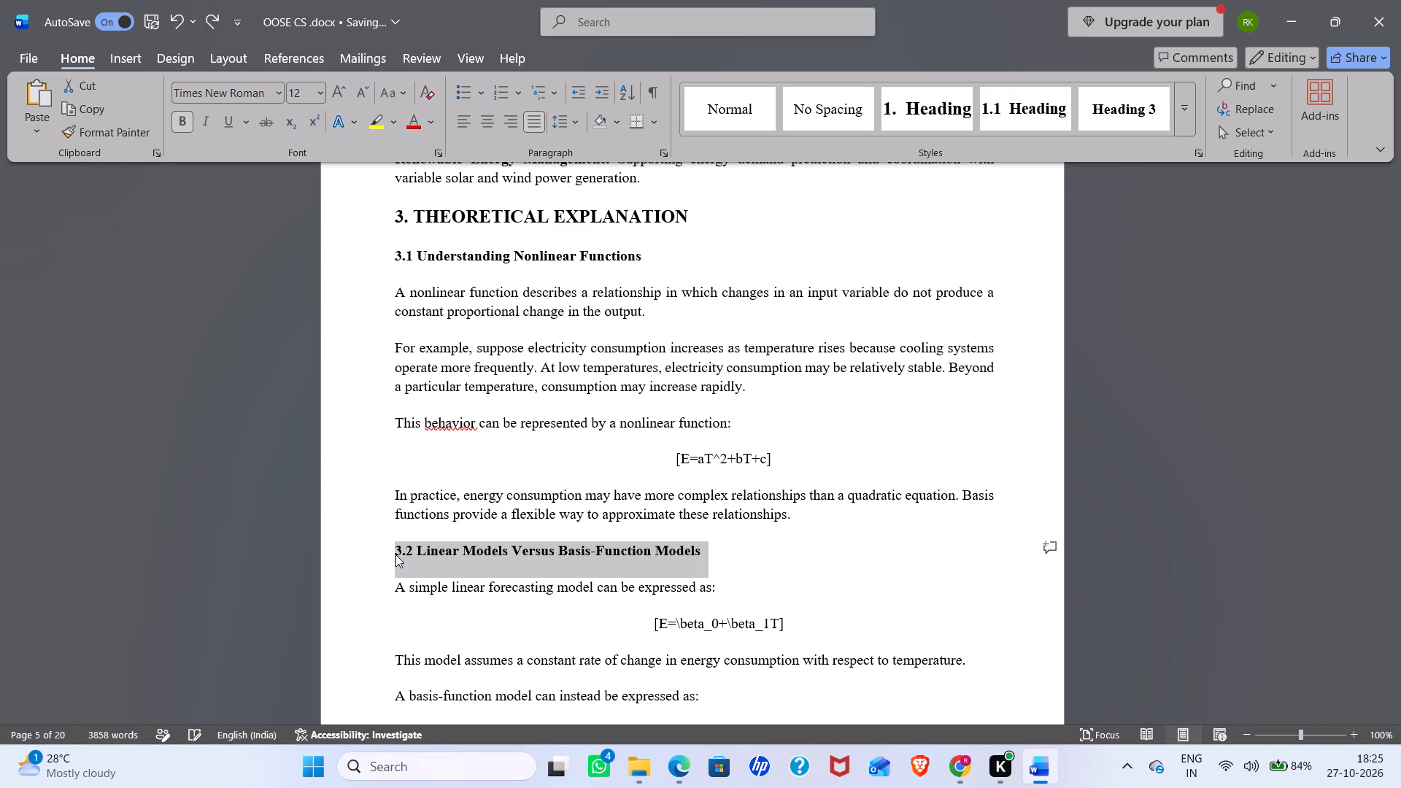
click(306, 100)
text(15)
key(ctrl+z)
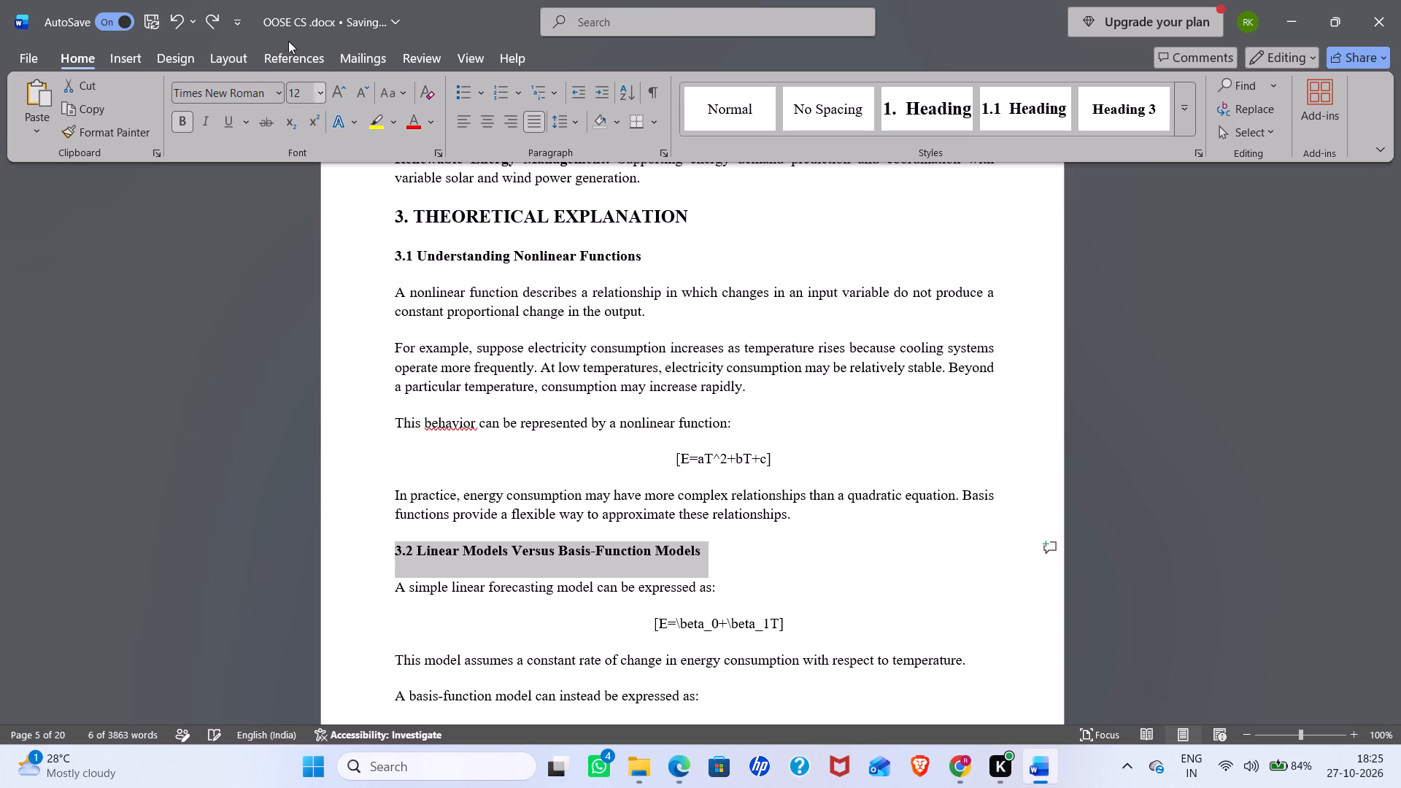
click(298, 84)
click(298, 90)
text(15)
key(Return)
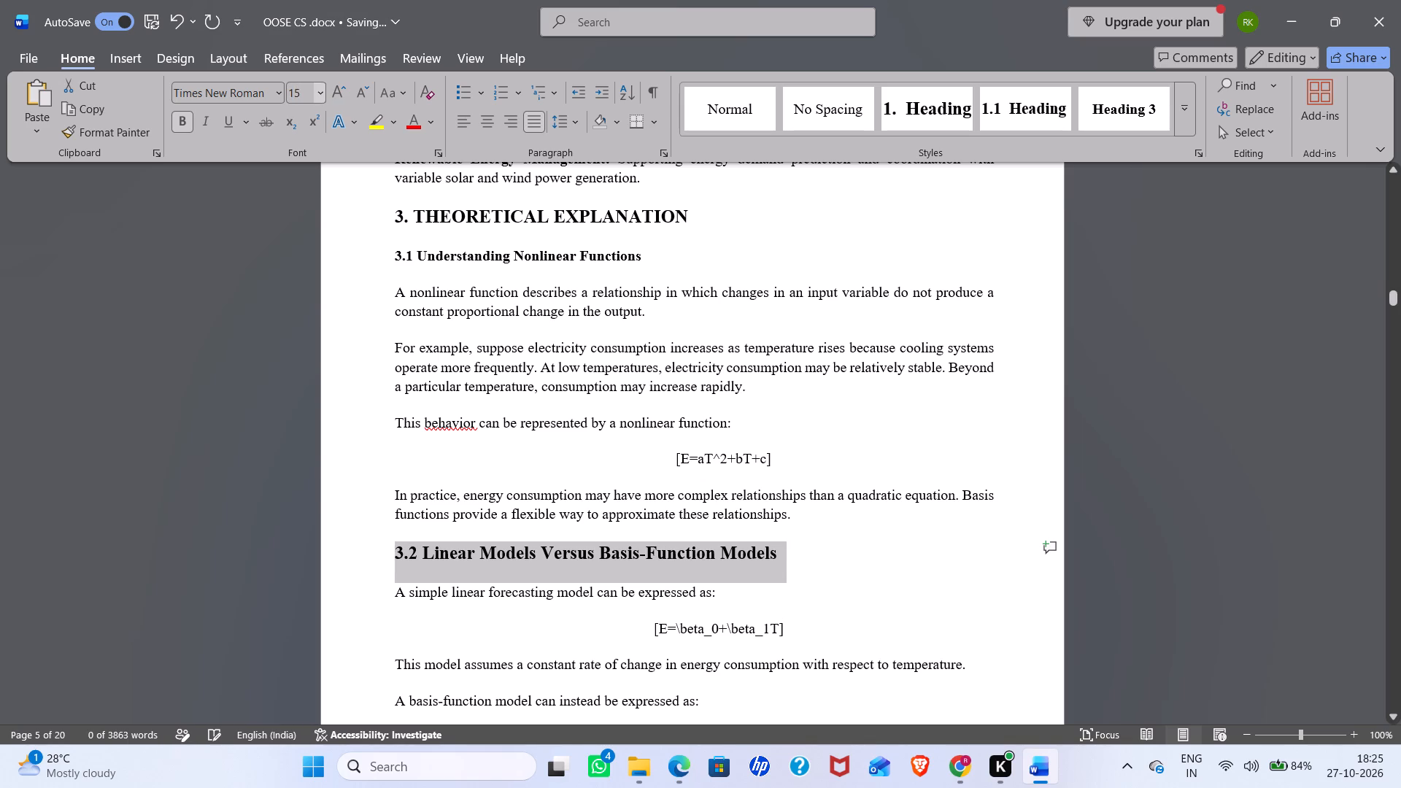
click(479, 320)
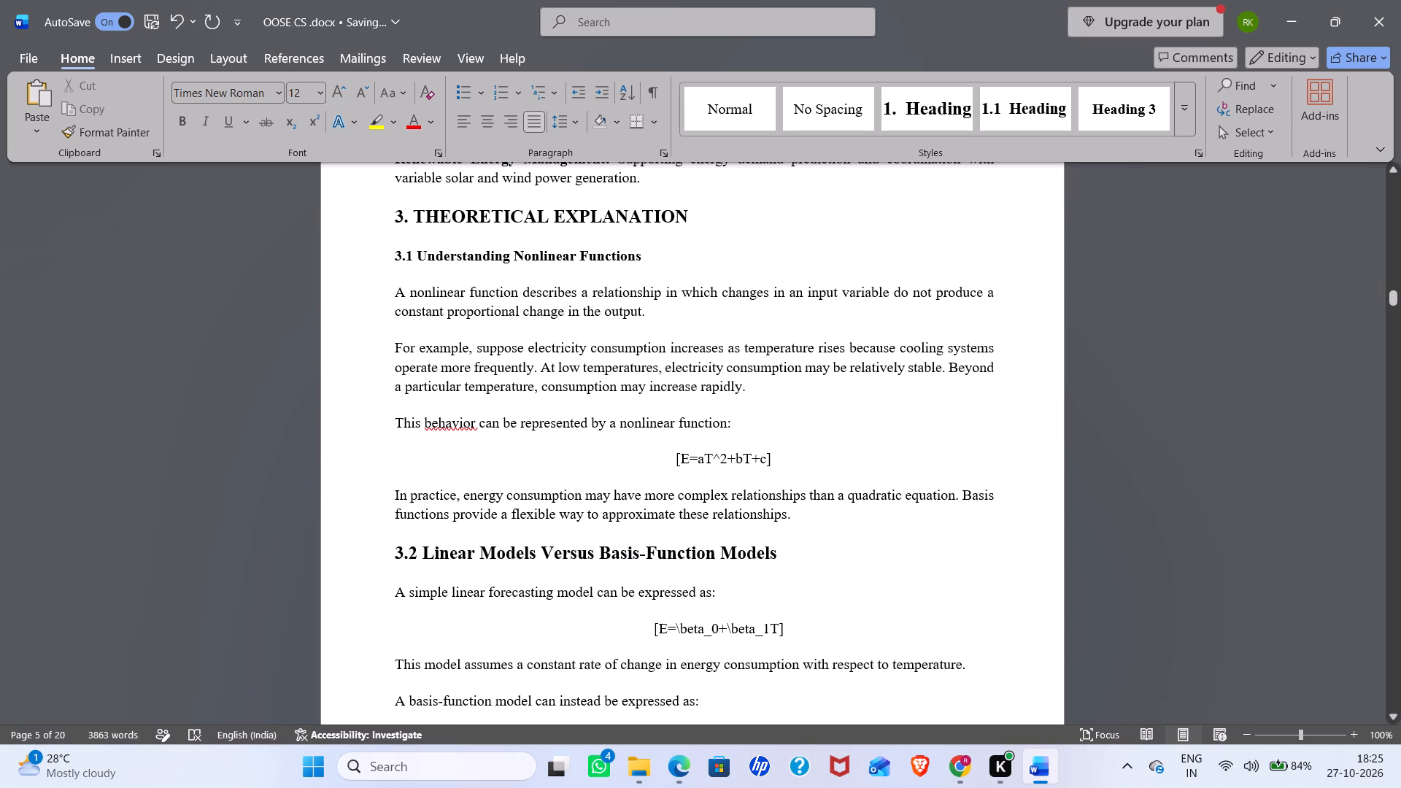
Set the font size of the heading 3.1 Understanding Nonlinear Functions to 15.
drag(649, 257, 605, 254)
drag(605, 254, 391, 252)
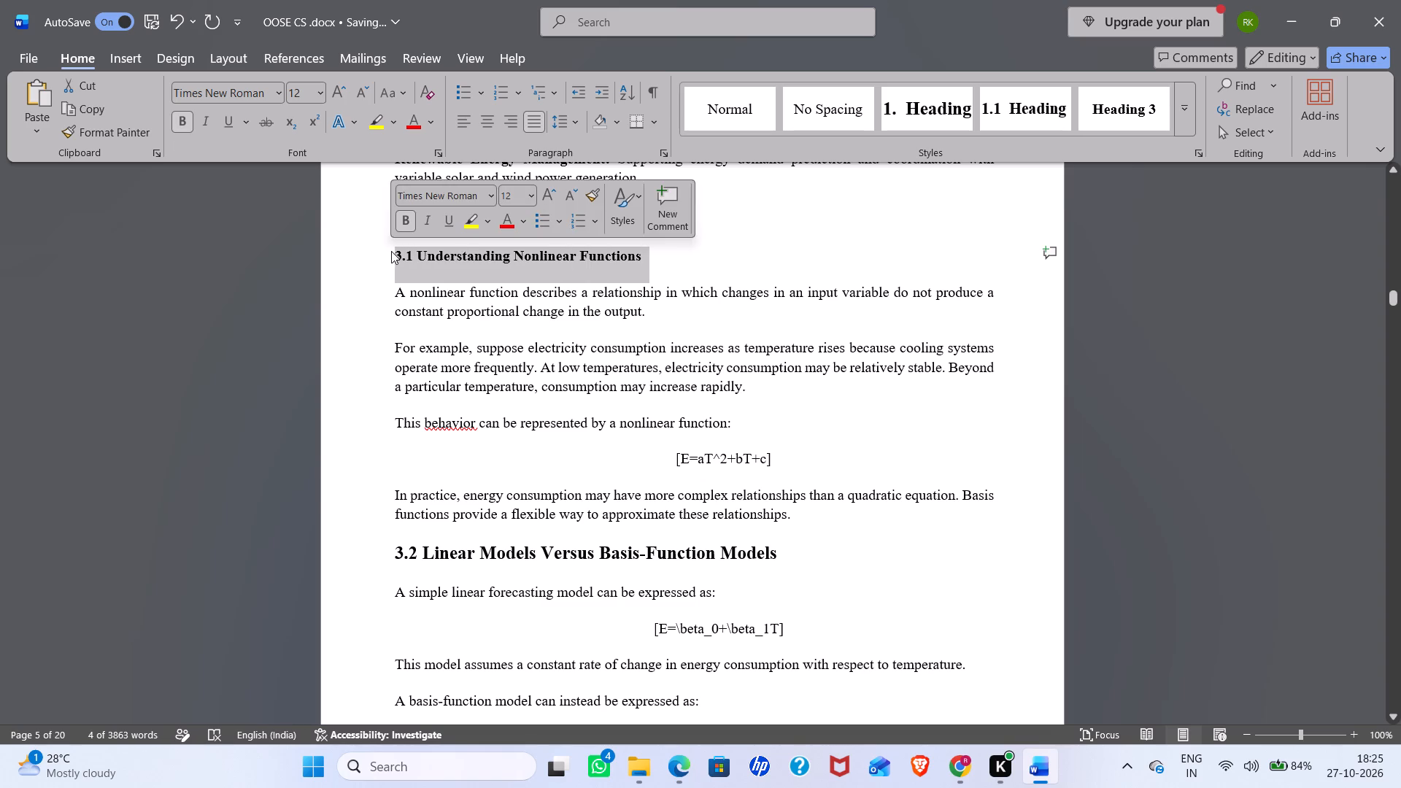
click(508, 193)
text(15)
key(Return)
click(549, 306)
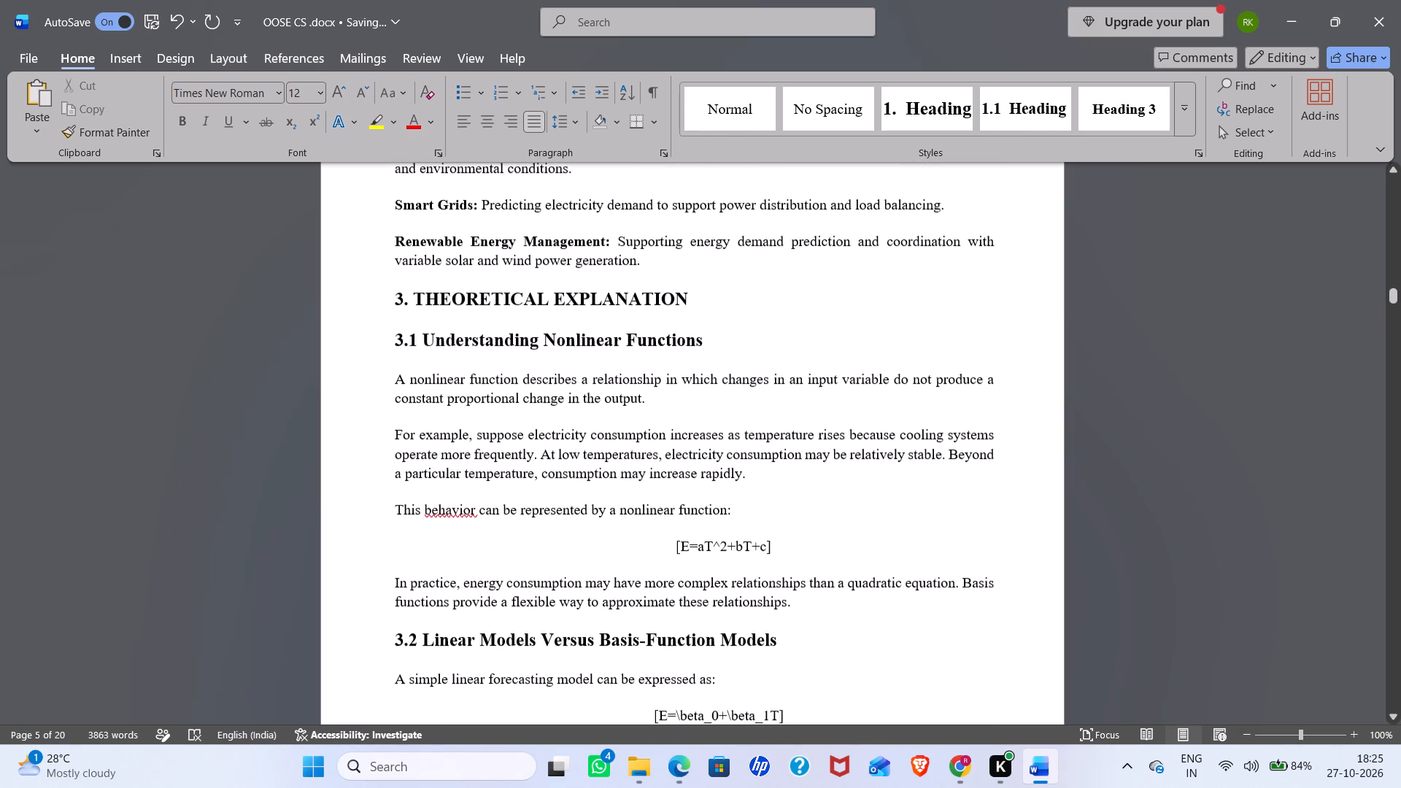
Delete the paragraph beginning The basis functions transform the original input, keeping The model is linear in its coefficients on its own line.
scroll(638, 360, down, 2)
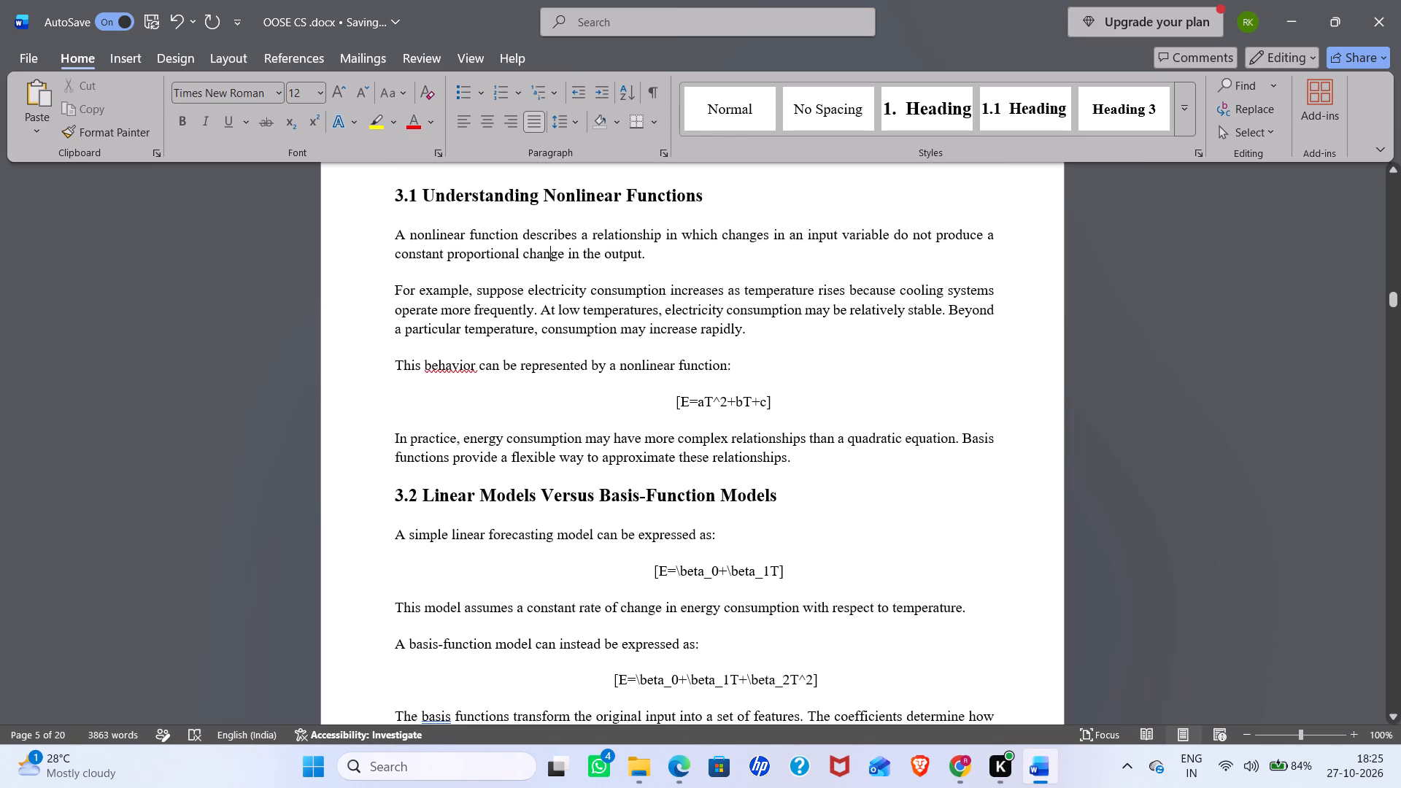
scroll(637, 436, down, 2)
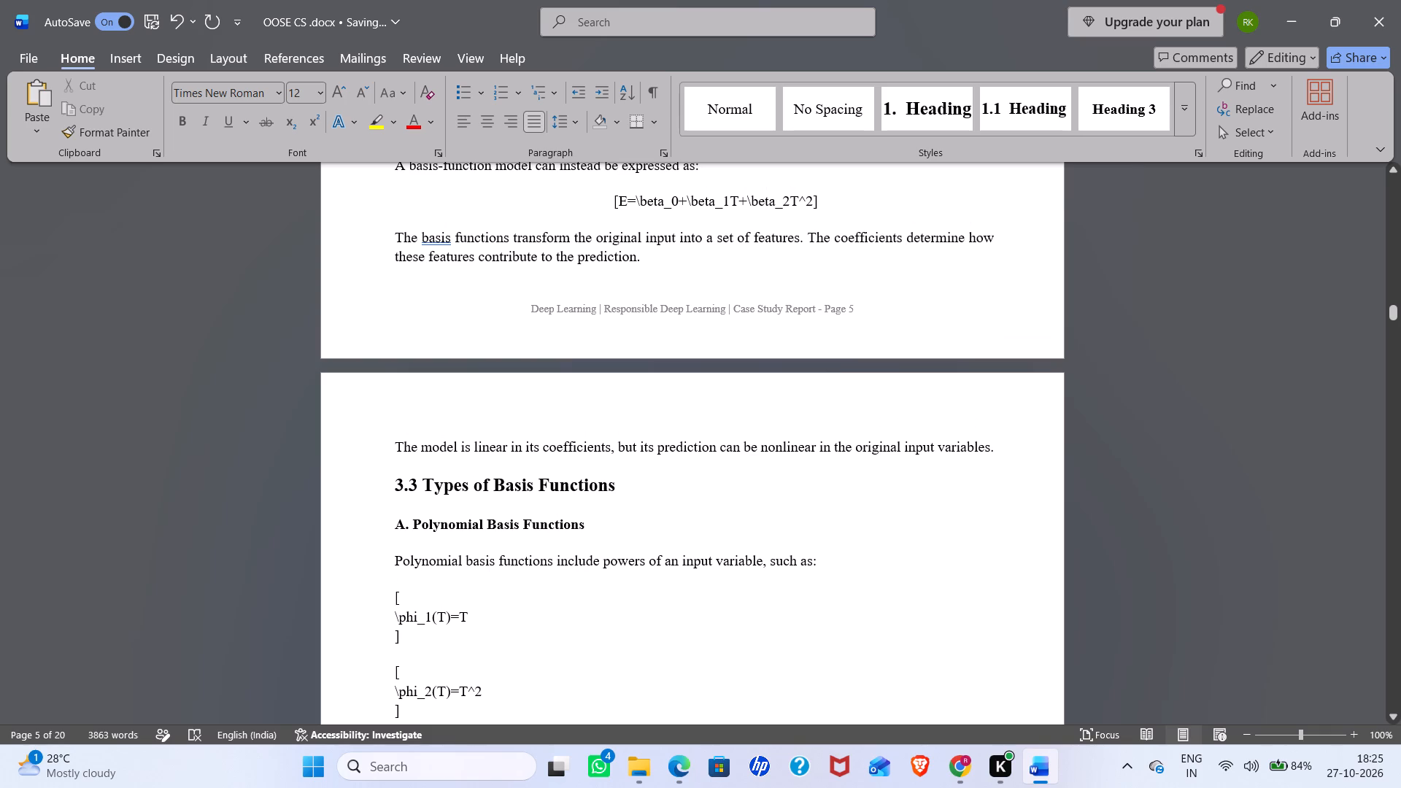
drag(645, 260, 411, 236)
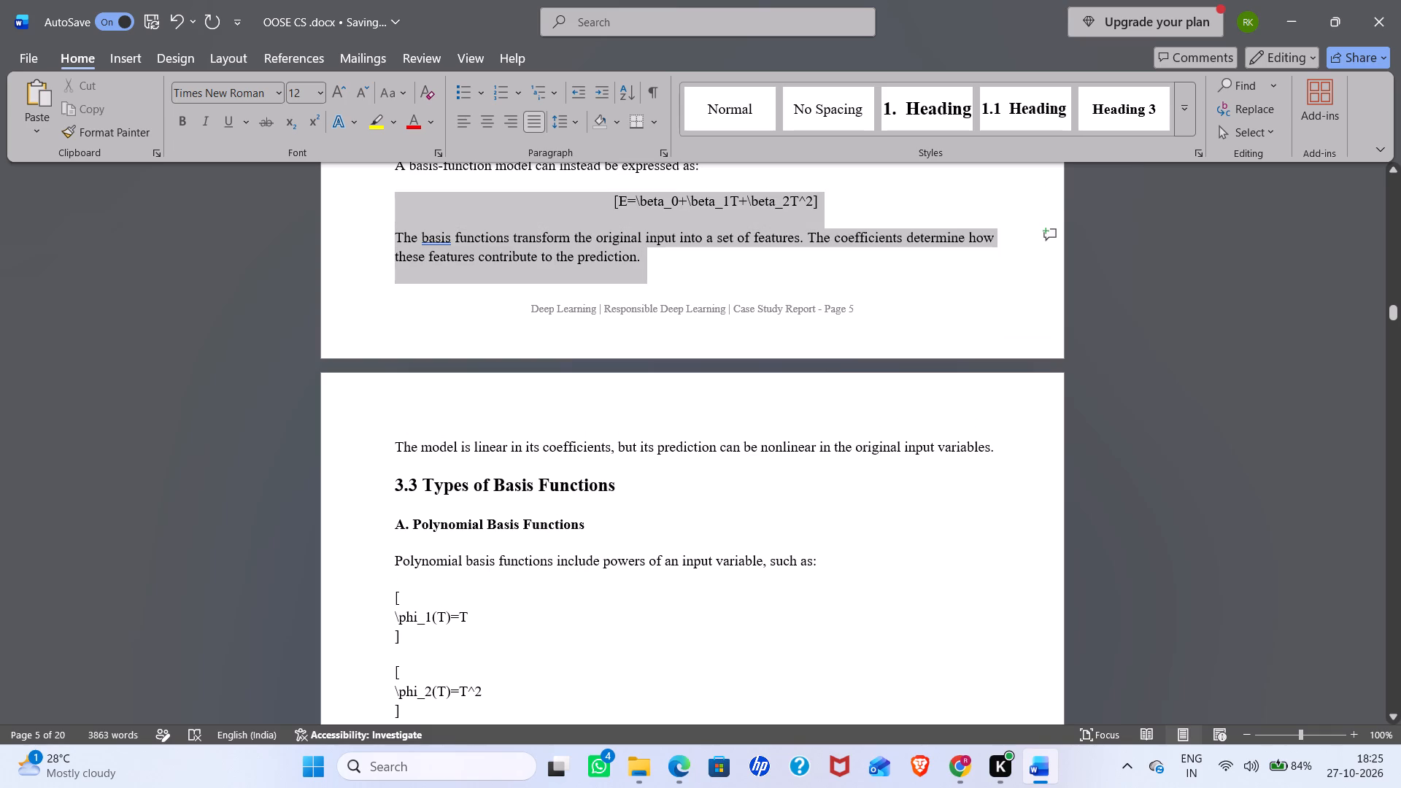
drag(411, 236, 398, 247)
key(BackSpace)
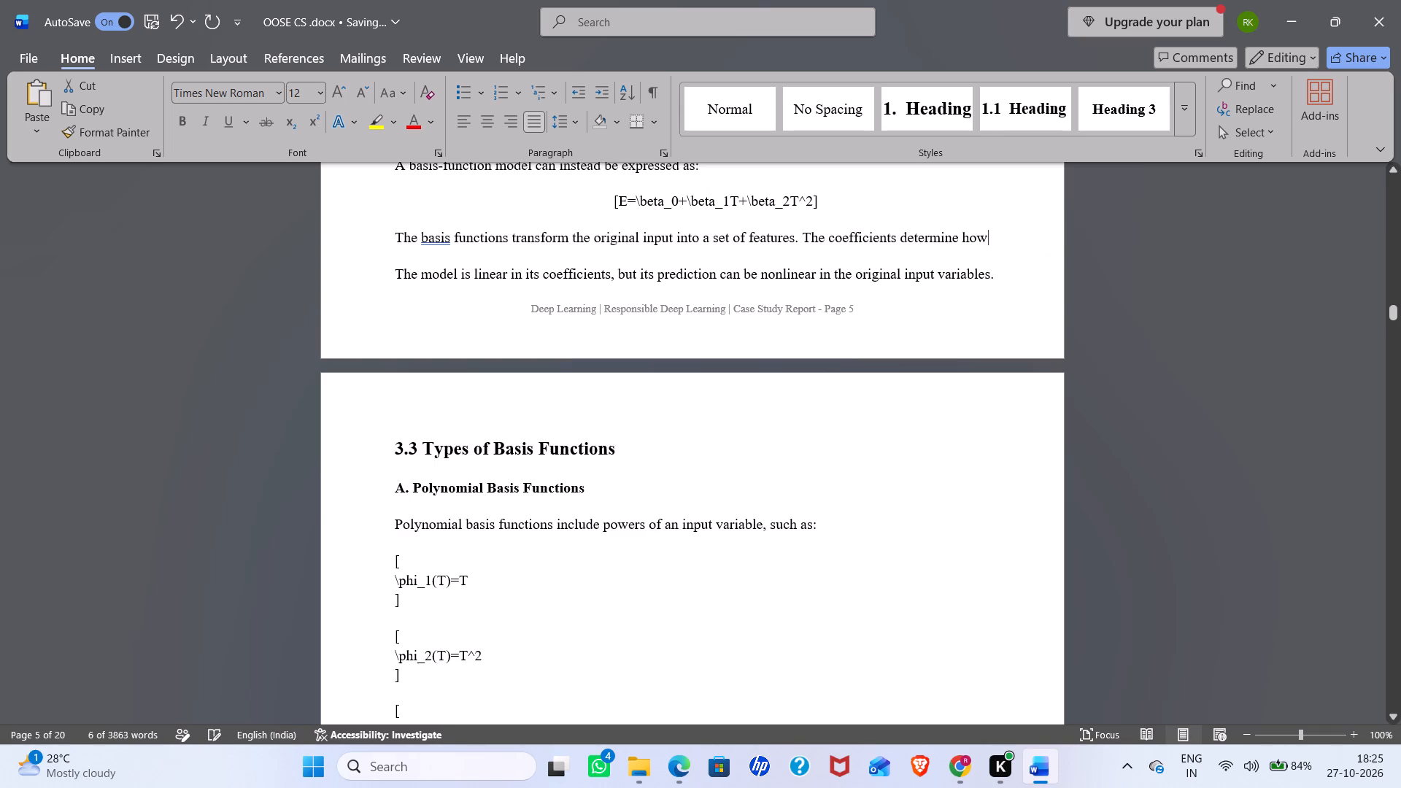
click(395, 231)
drag(395, 231, 395, 231)
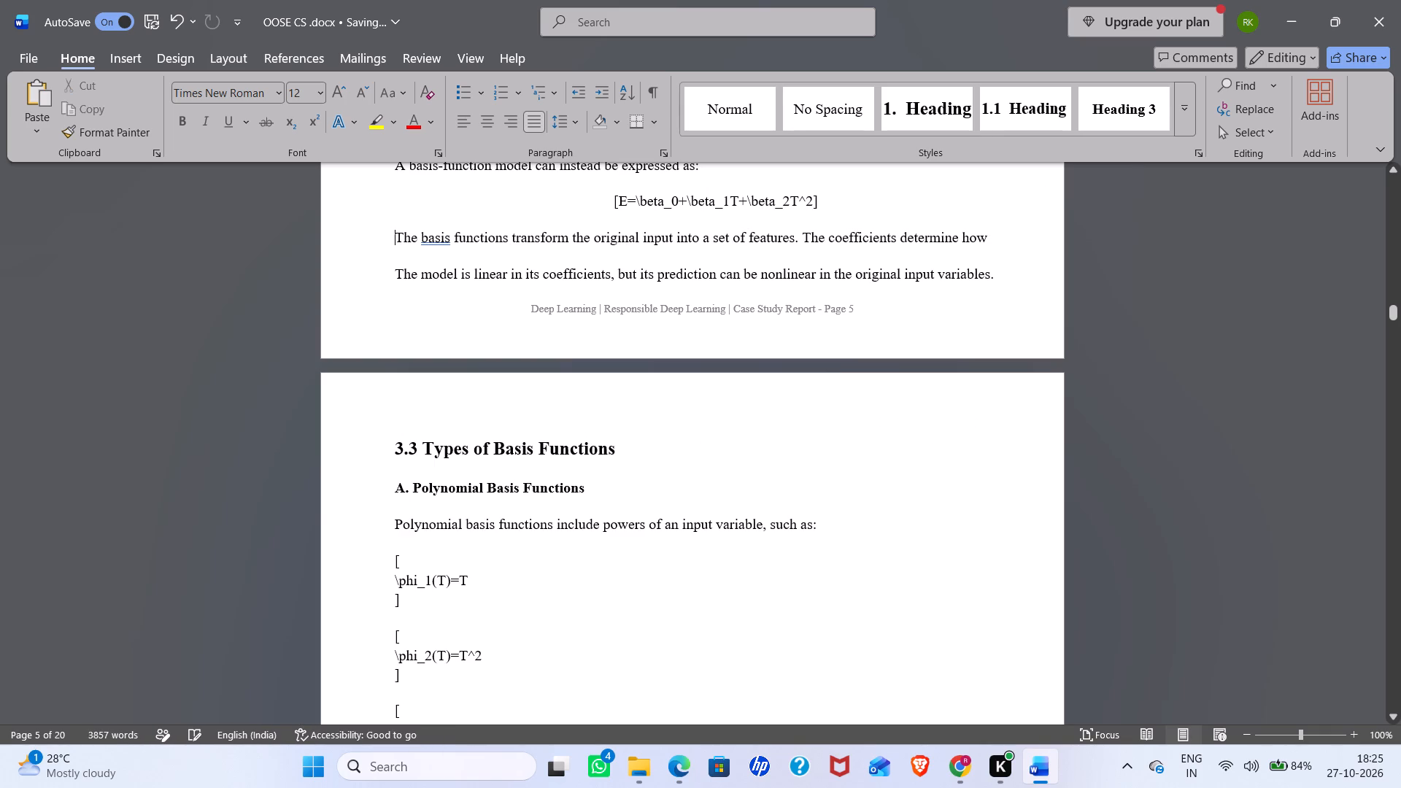
drag(395, 231, 977, 242)
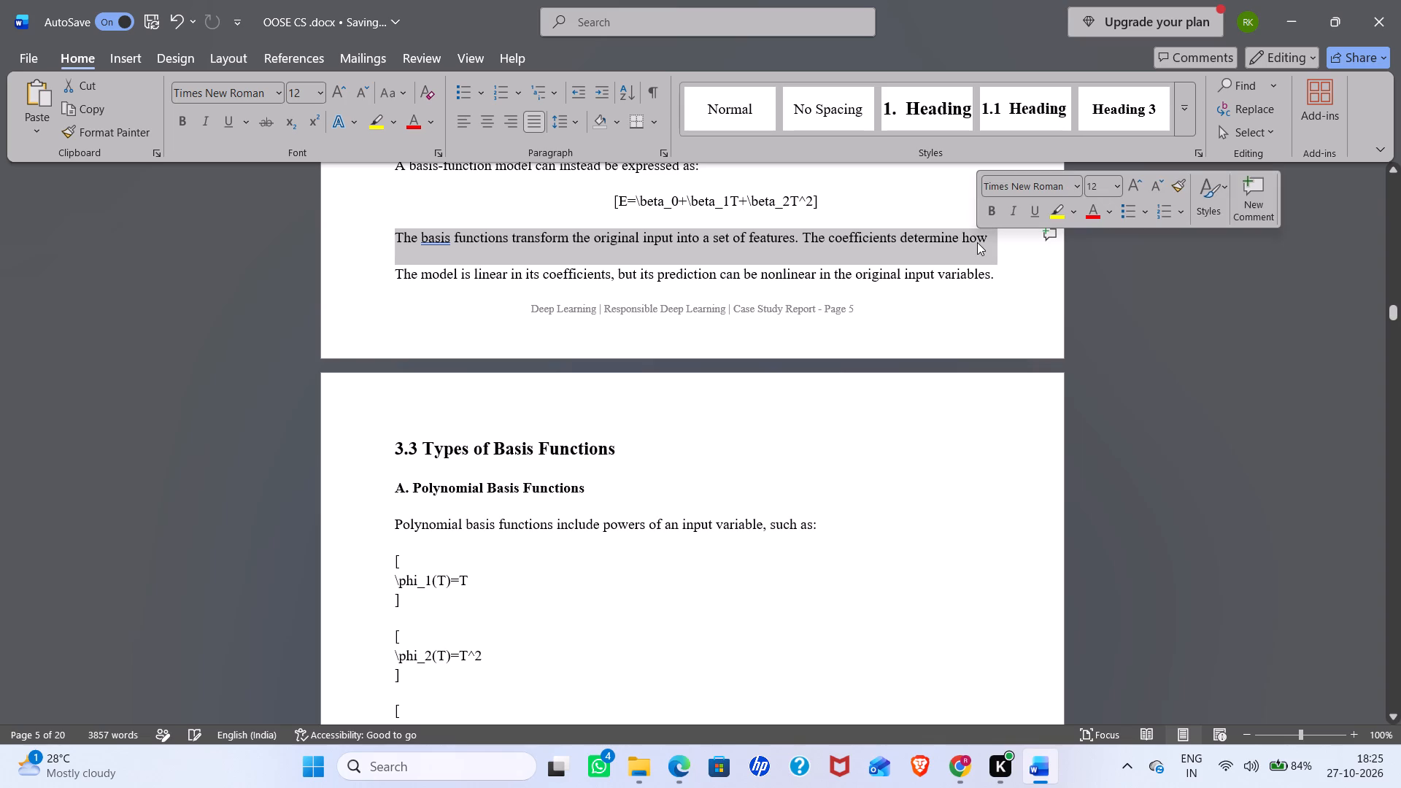
key(BackSpace)
key(BackSpace)
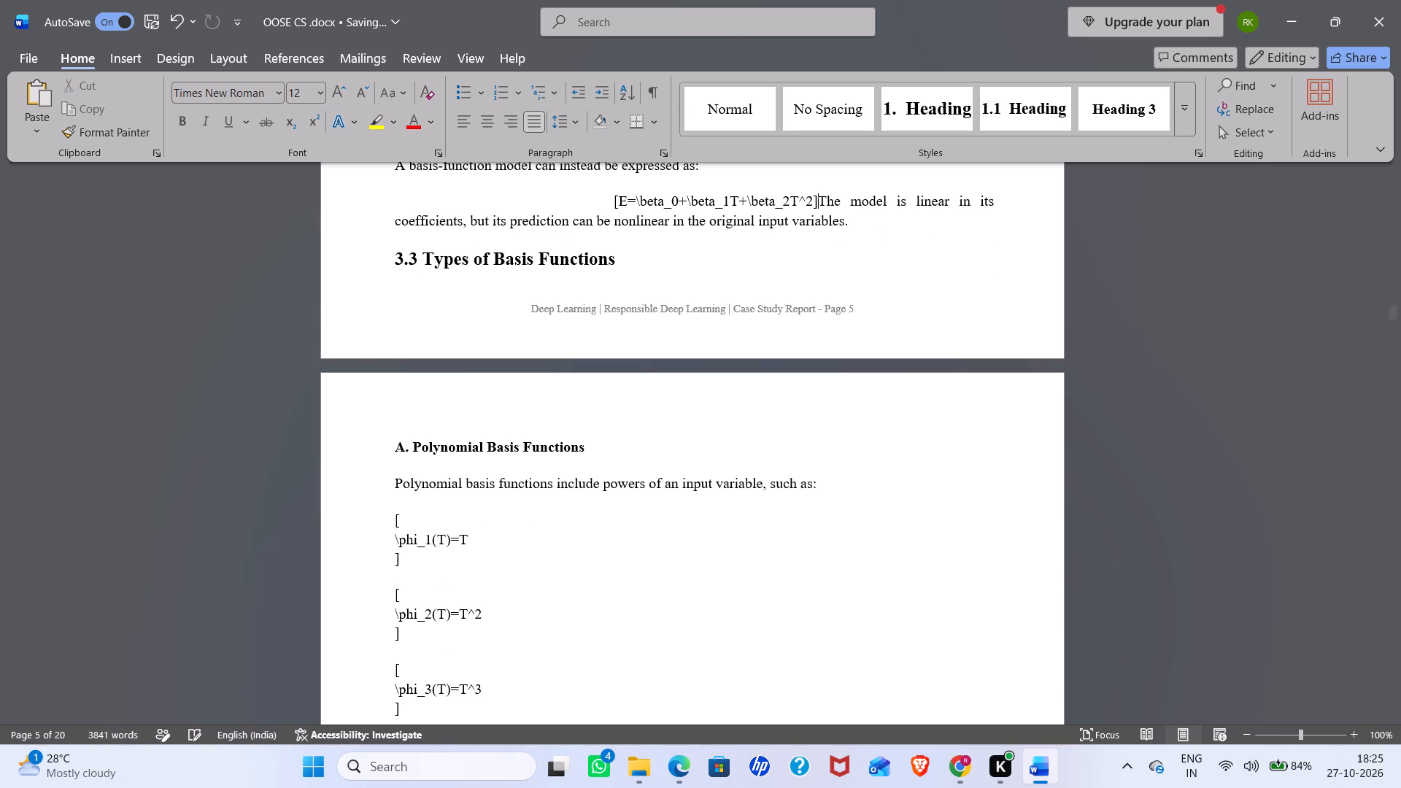
key(Return)
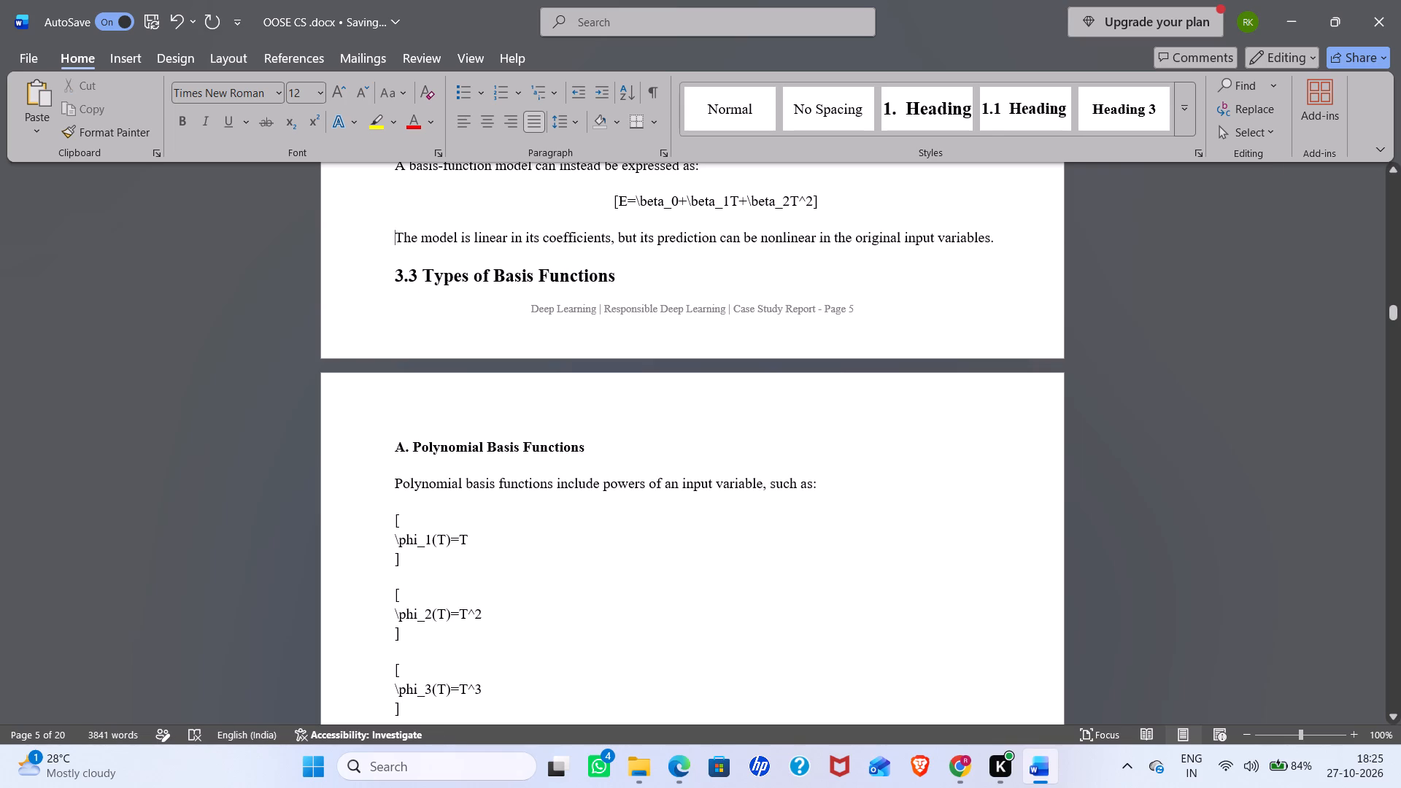
Insert an empty line above the heading 3.3 Types of Basis Functions so it starts on the following page.
key(Down)
key(Return)
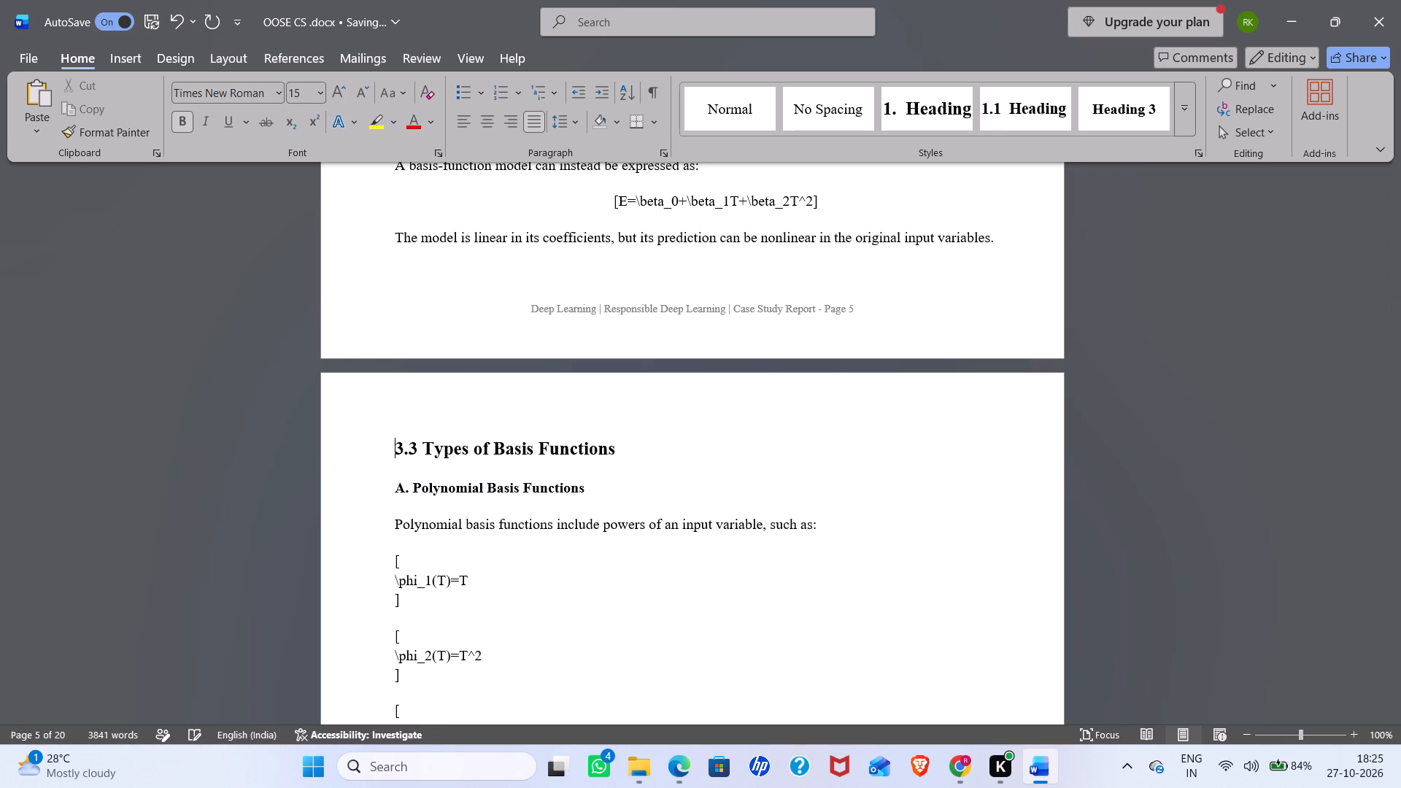
Join the brackets and the first polynomial basis function \phi_1(T)=T onto a single line.
scroll(539, 437, down, 1)
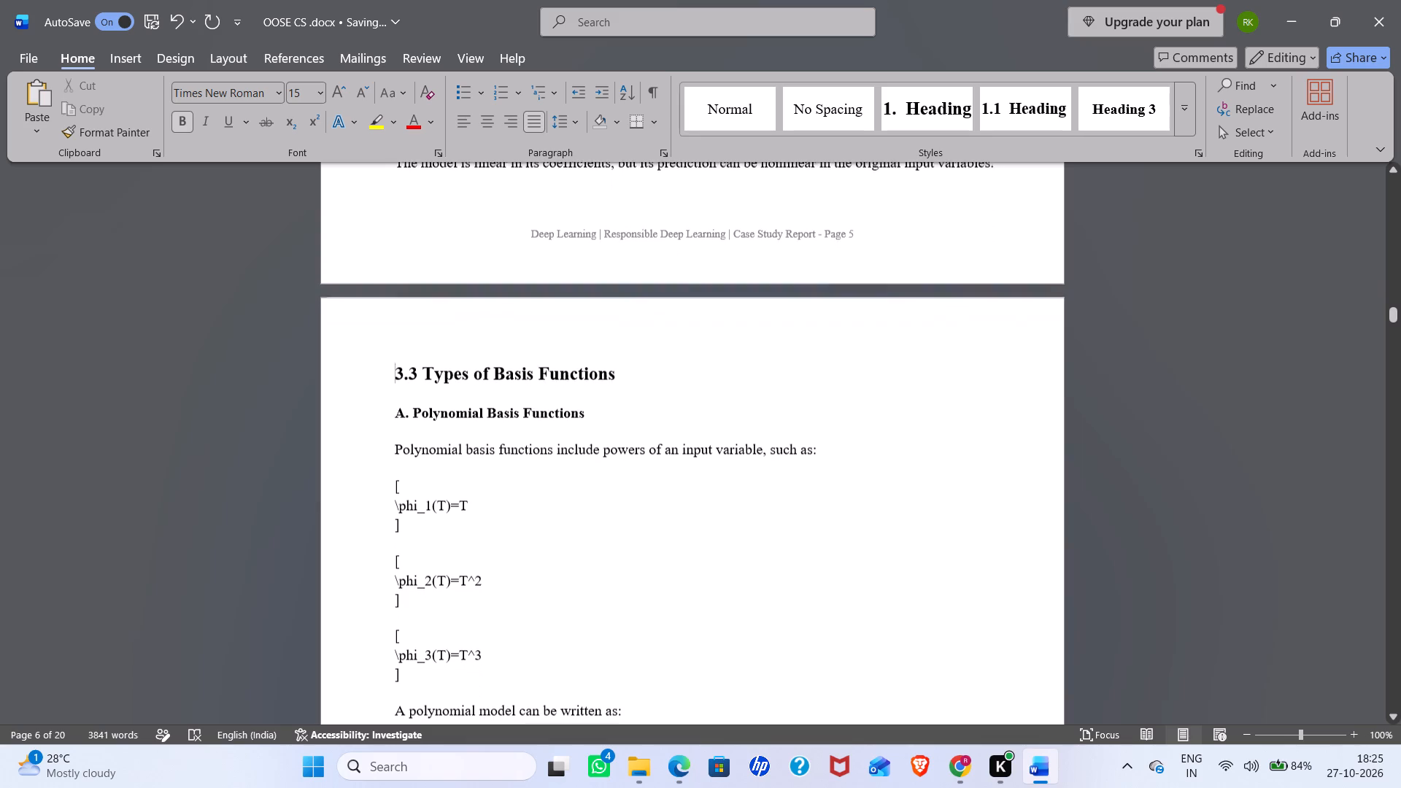
scroll(539, 437, down, 2)
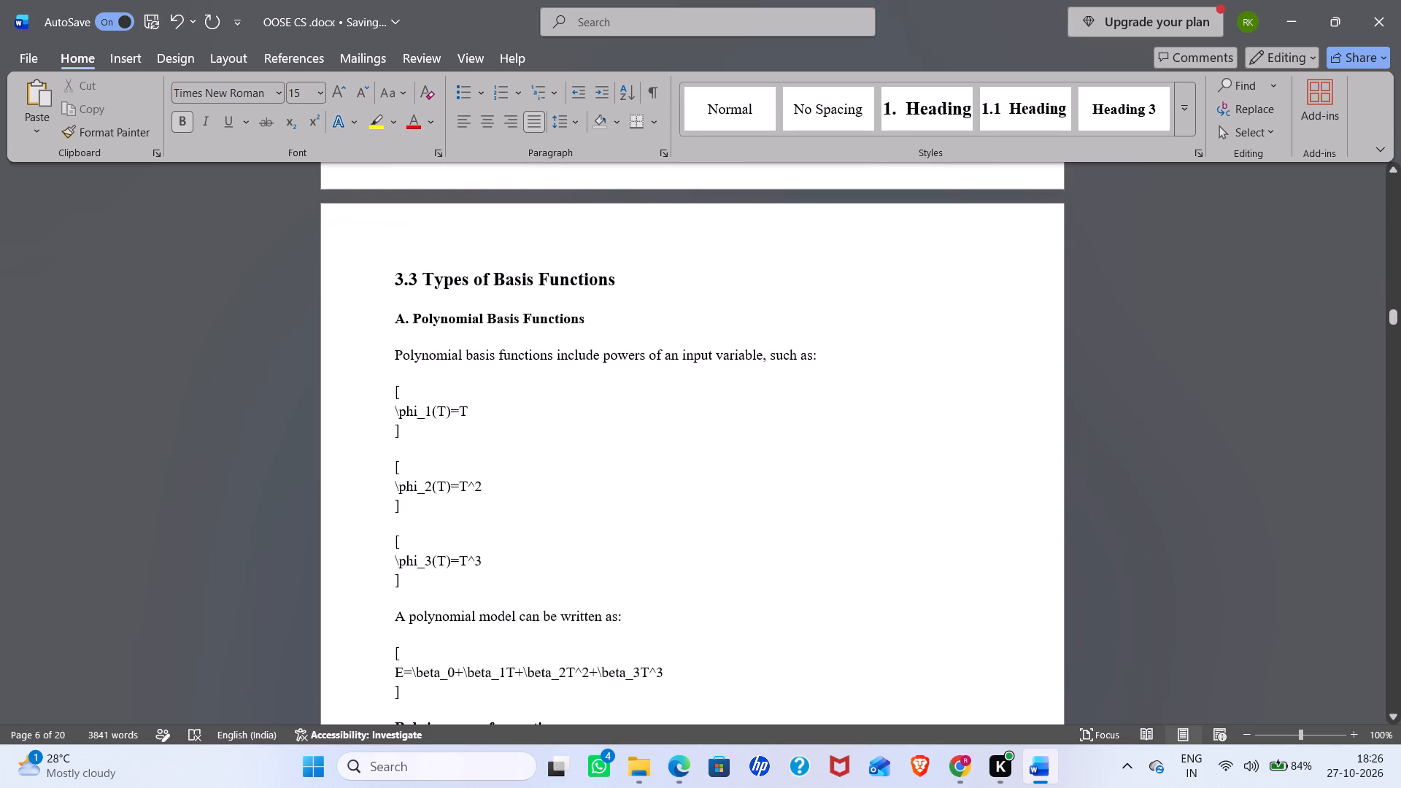
click(390, 433)
key(BackSpace)
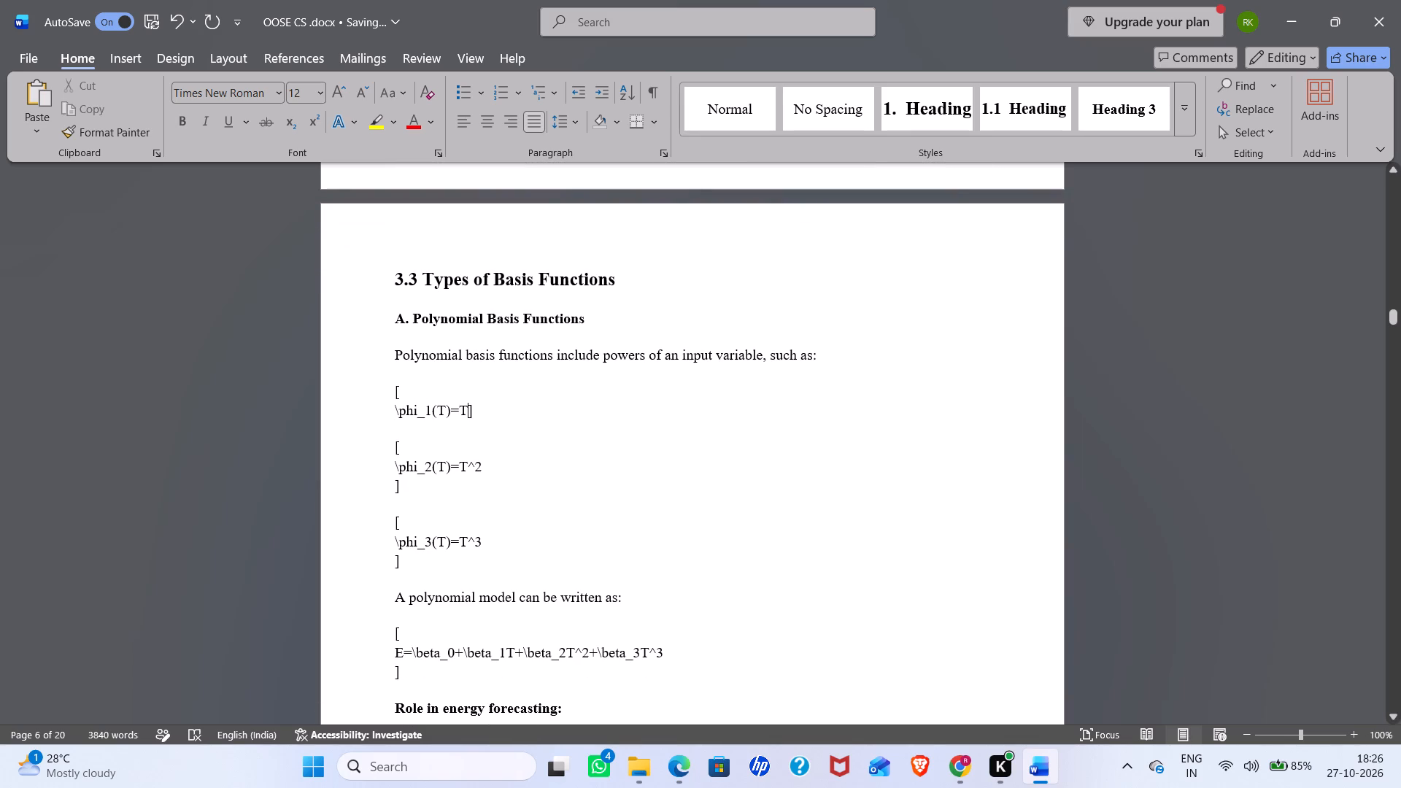
click(395, 404)
key(BackSpace)
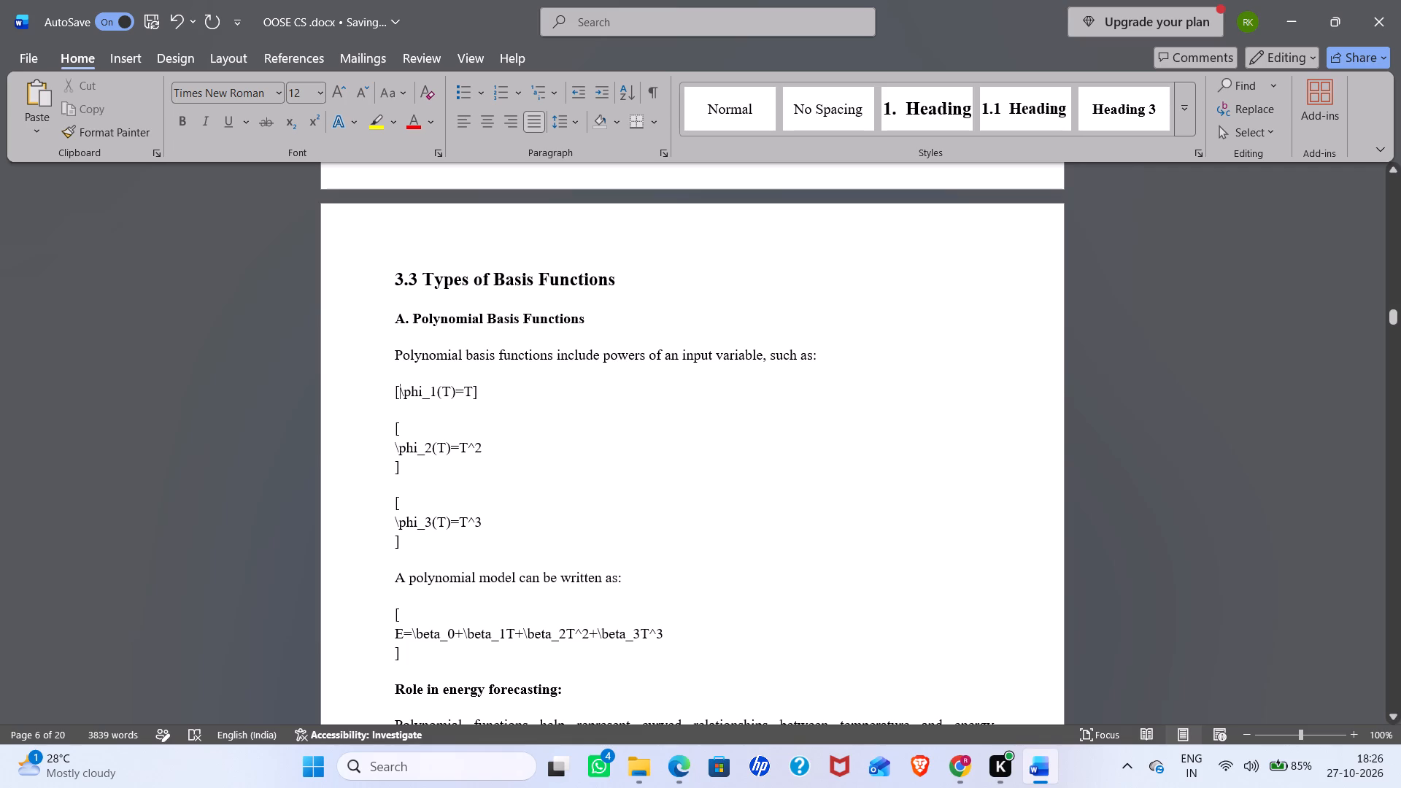
Delete section 3.3 Types of Basis Functions entirely, from its heading through the last limitation bullet before heading 3.4.
scroll(396, 474, down, 1)
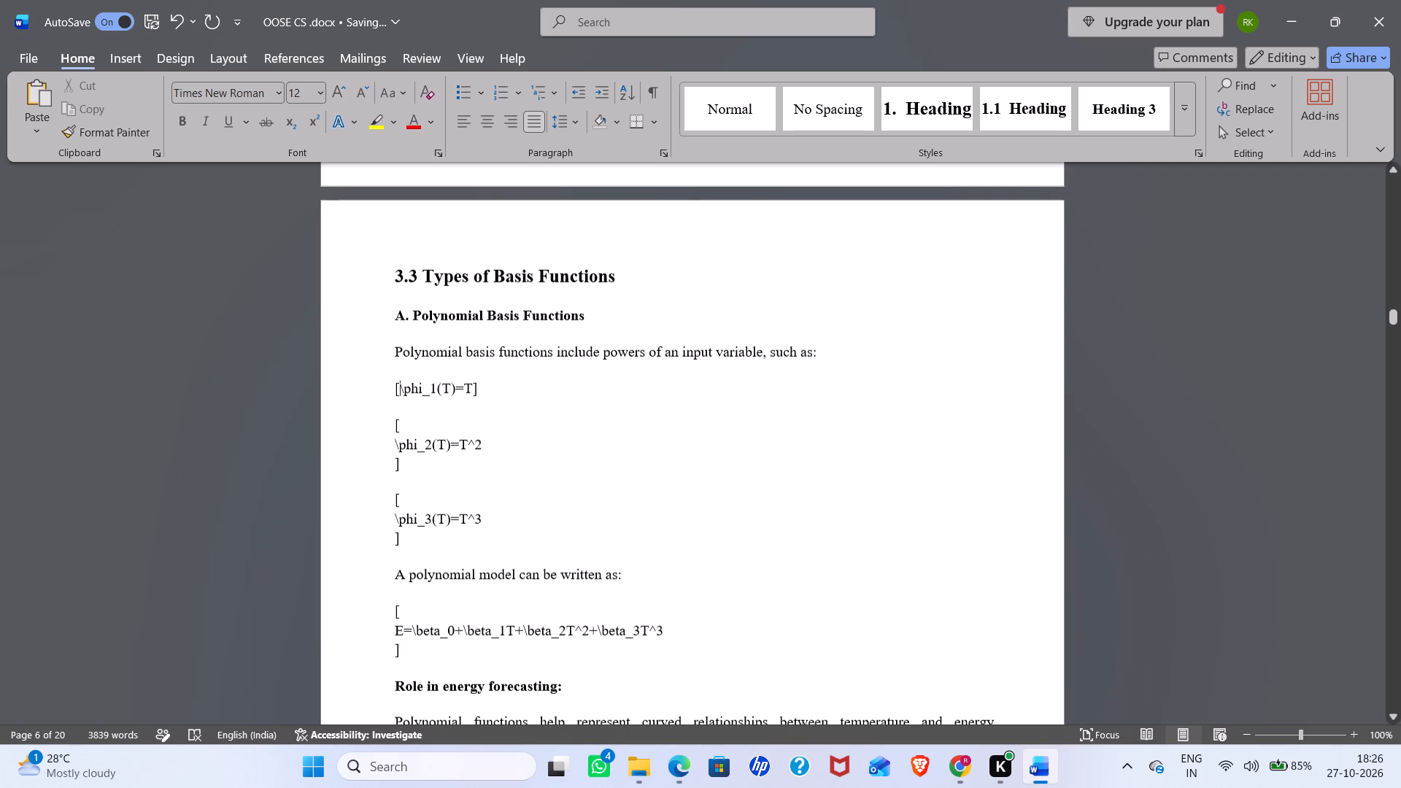
drag(391, 269, 454, 441)
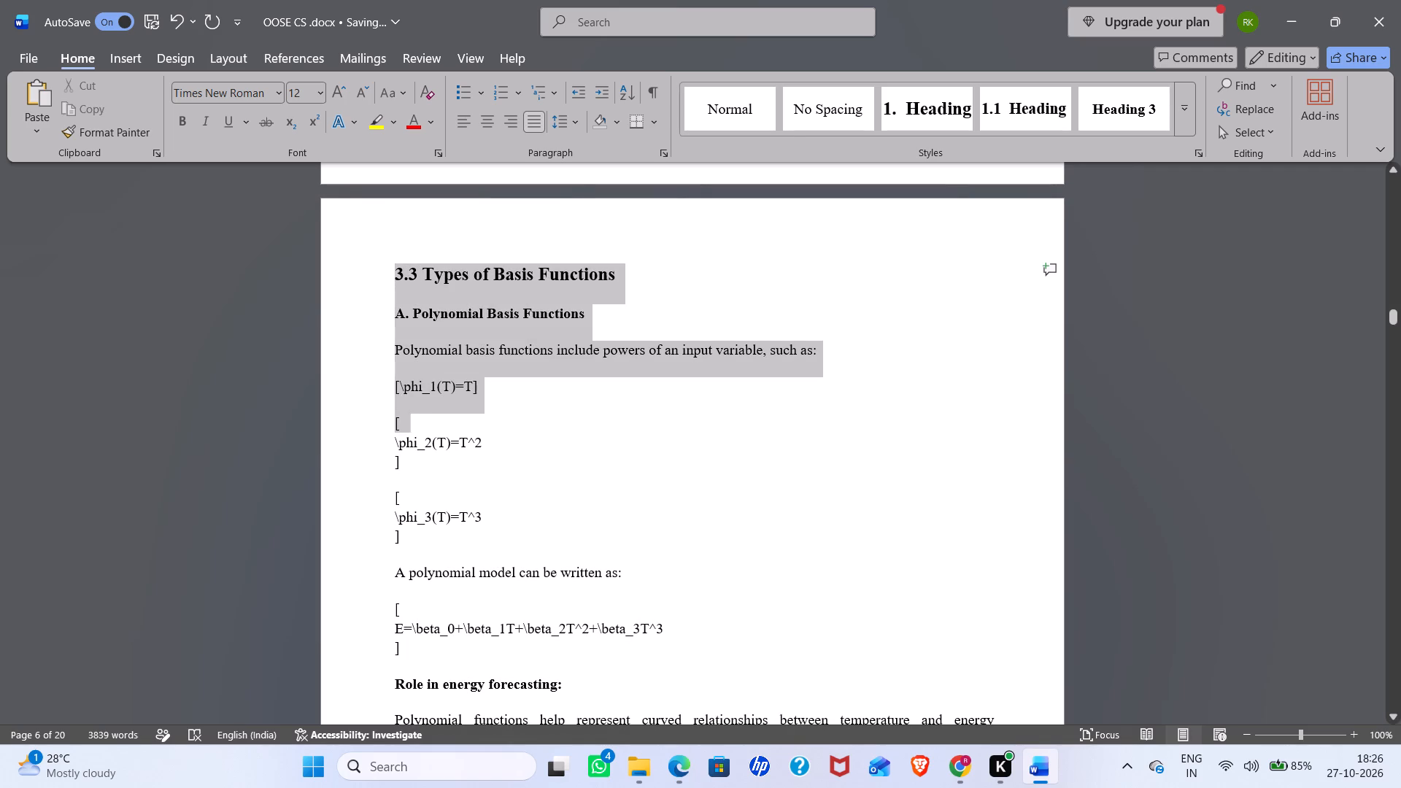
drag(454, 441, 559, 734)
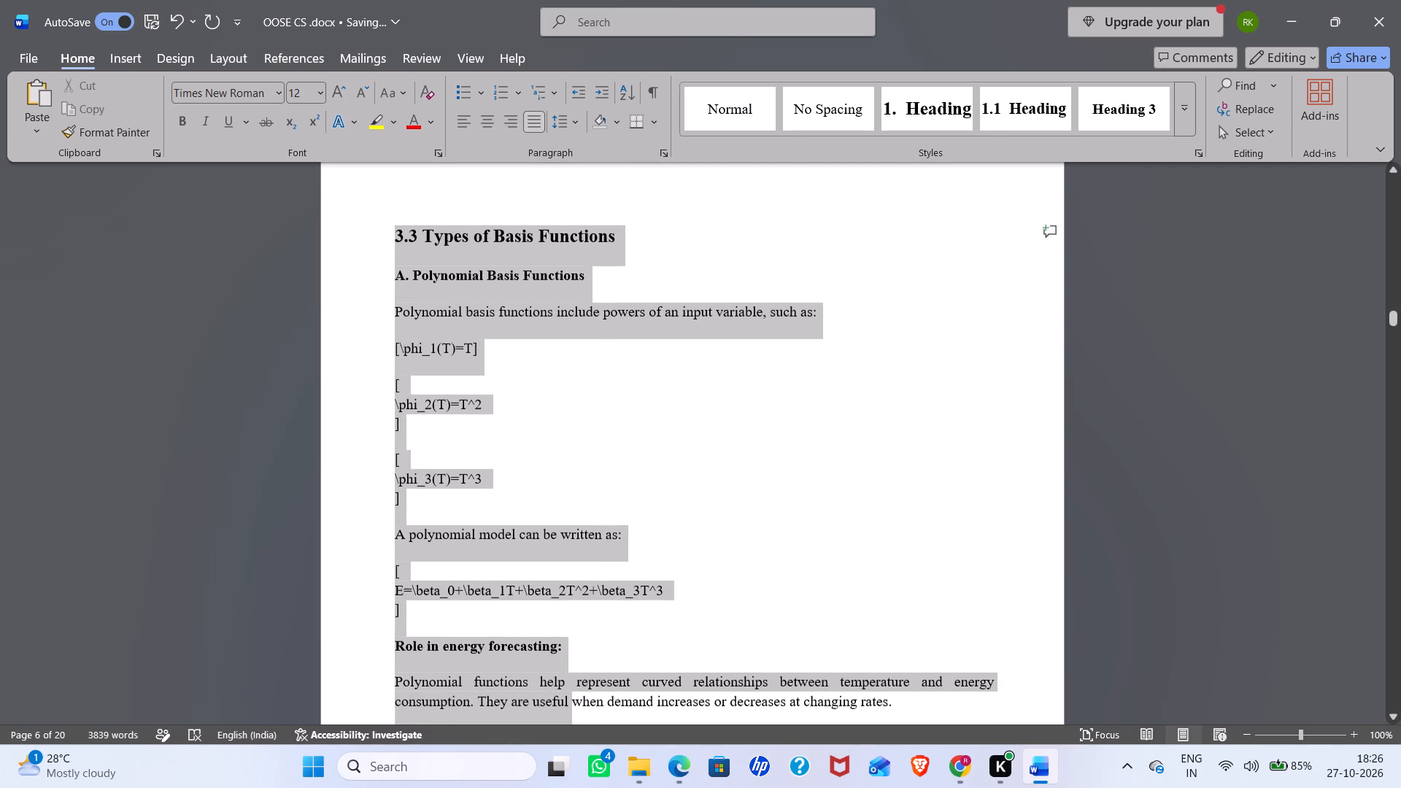
drag(559, 734, 533, 719)
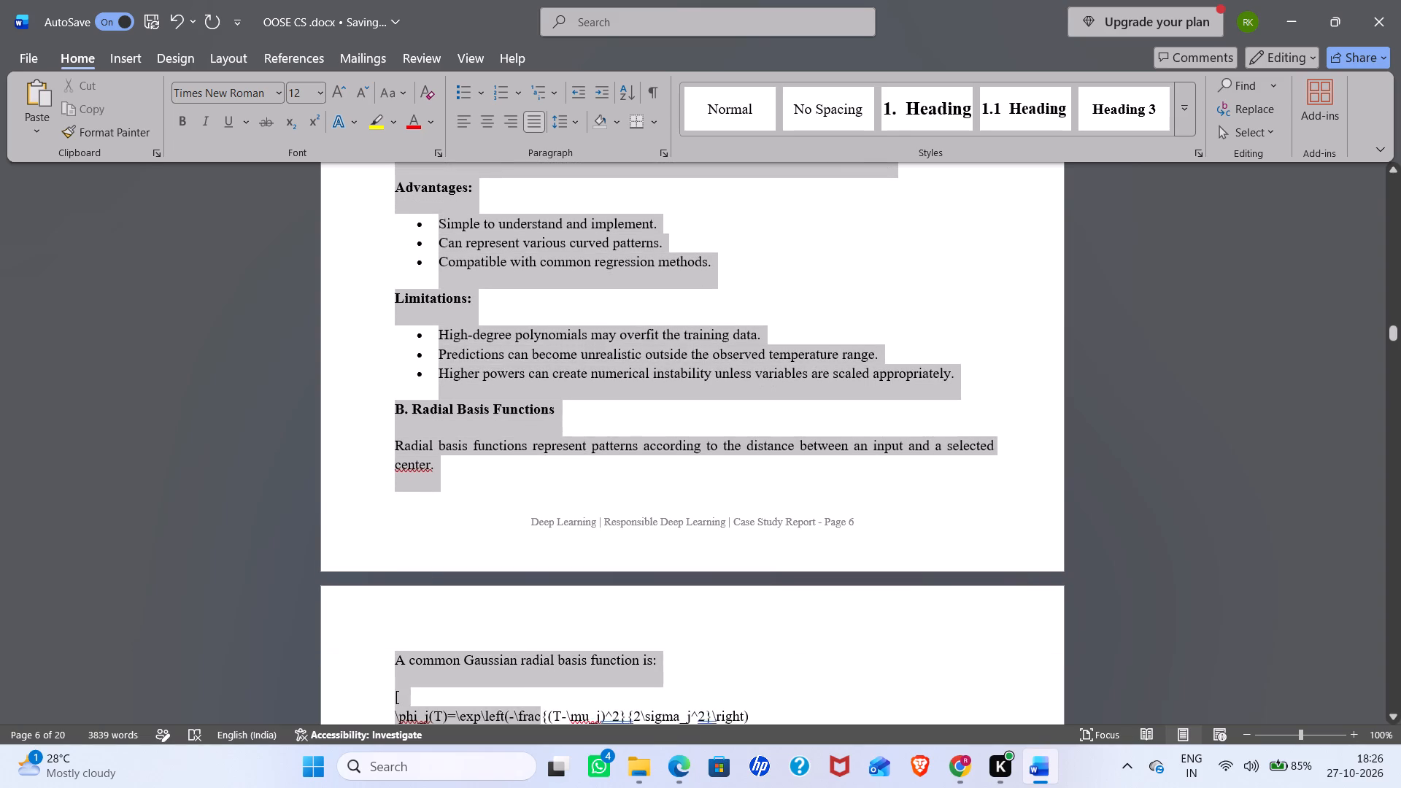
drag(533, 719, 536, 725)
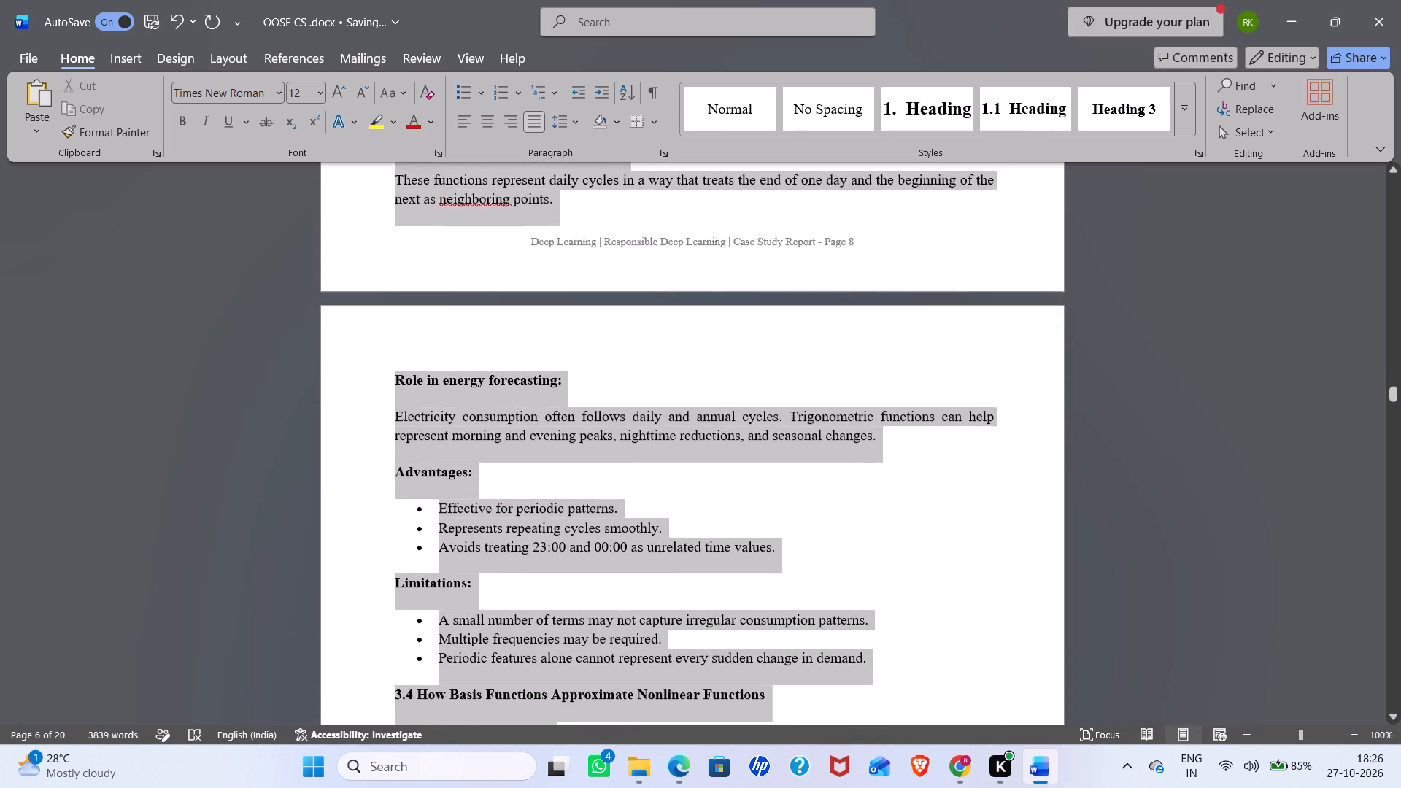
drag(536, 725, 707, 352)
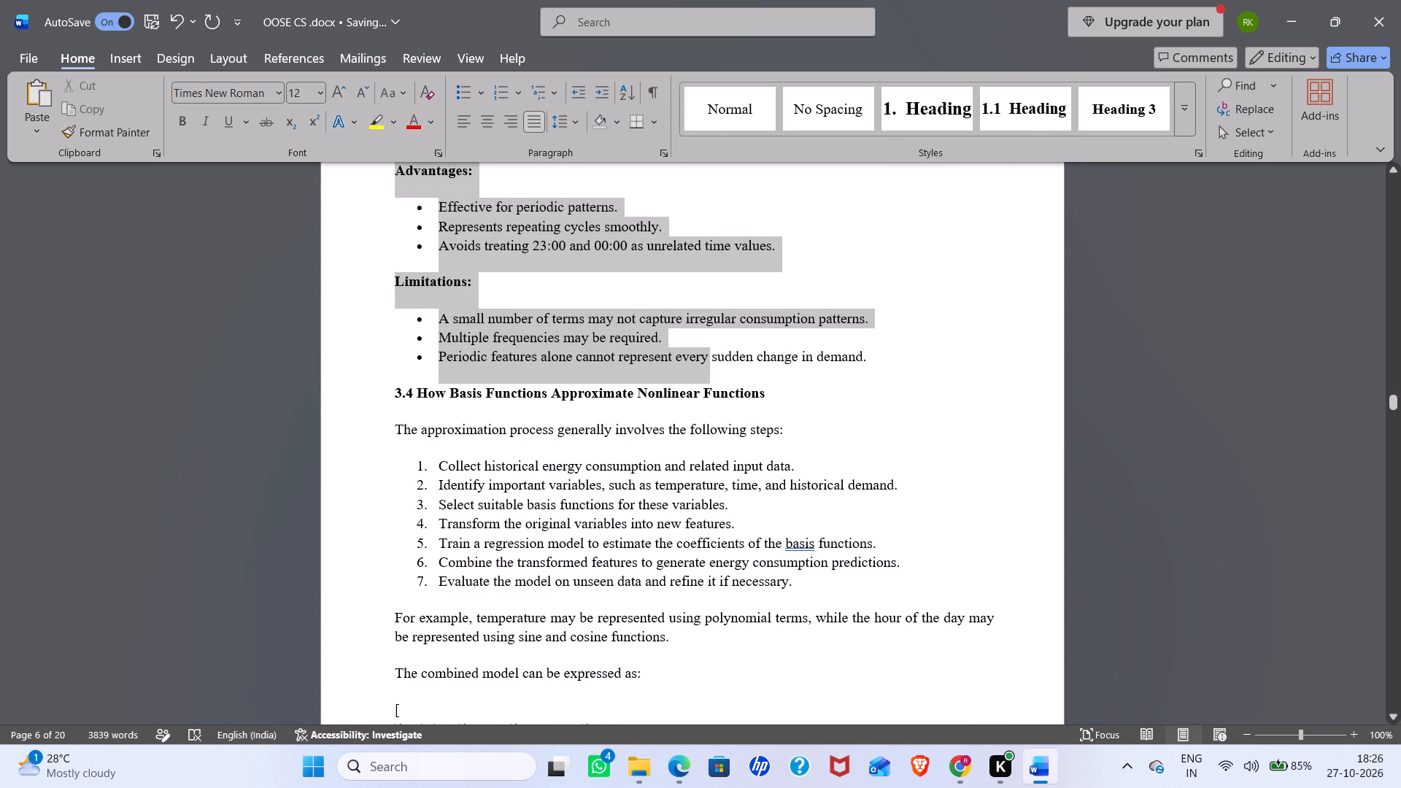
drag(707, 352, 909, 354)
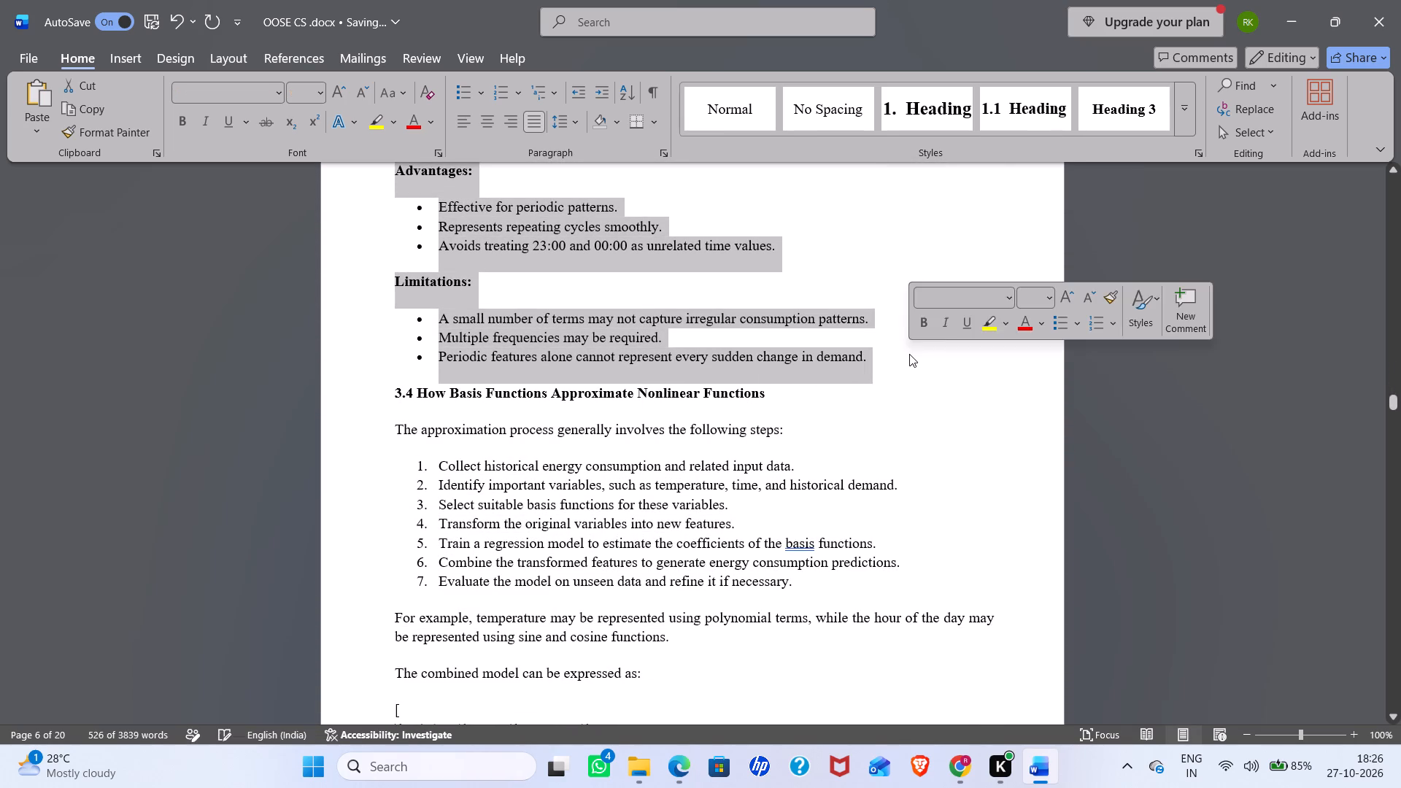
key(BackSpace)
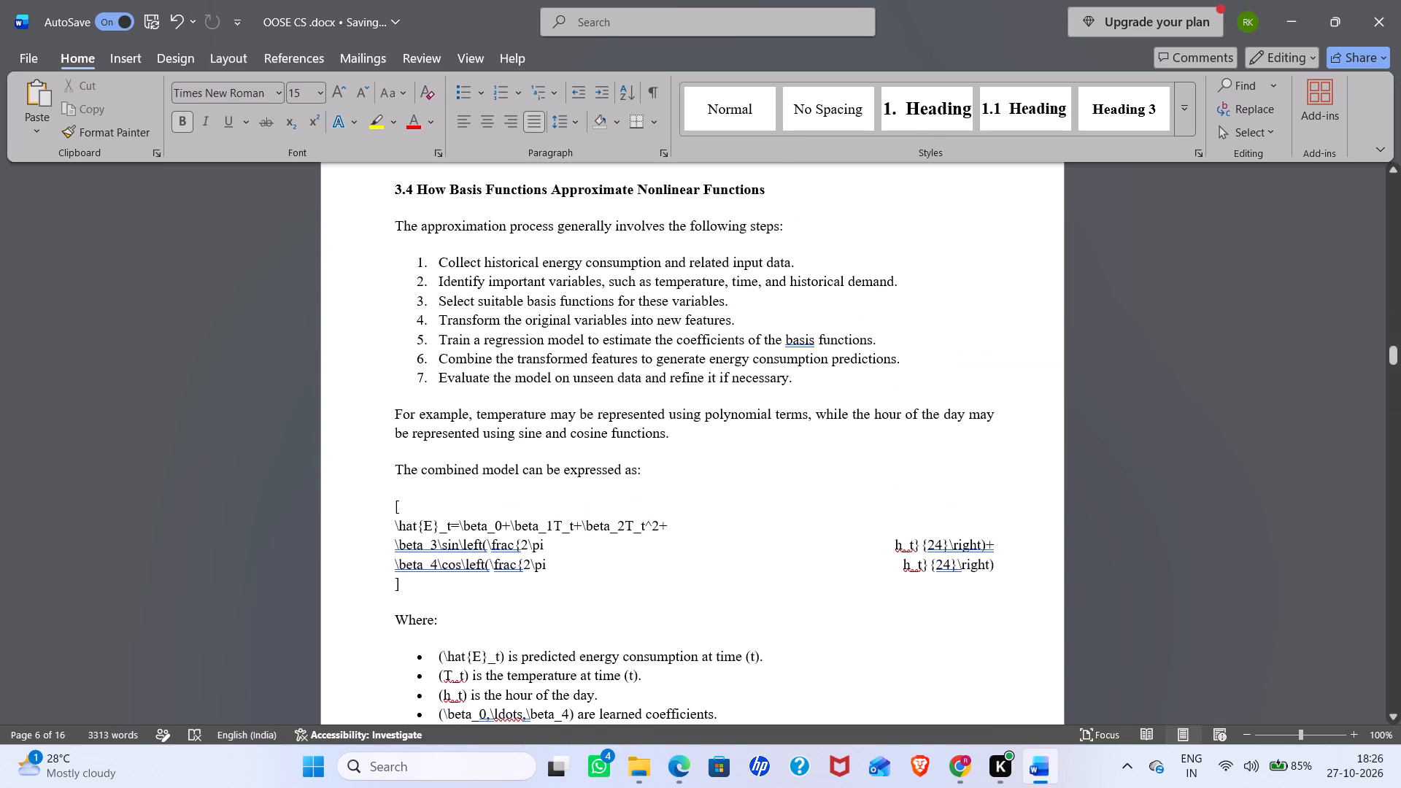
Delete everything from heading 3.4 How Basis Functions Approximate Nonlinear Functions through the end of the old Maintainability And Flexibility section.
scroll(874, 391, up, 1)
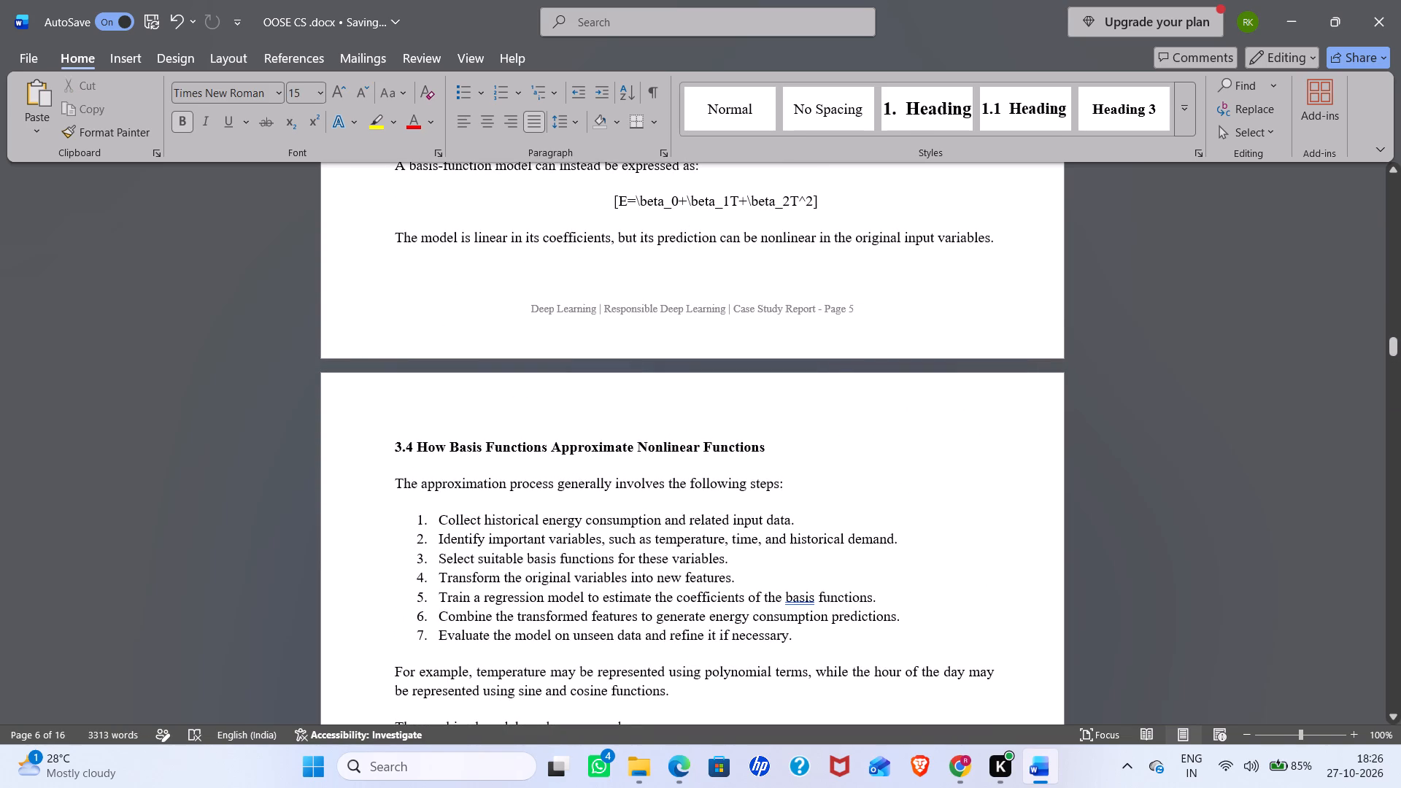
key(Right)
key(Right)
key(Right)
drag(393, 449, 553, 611)
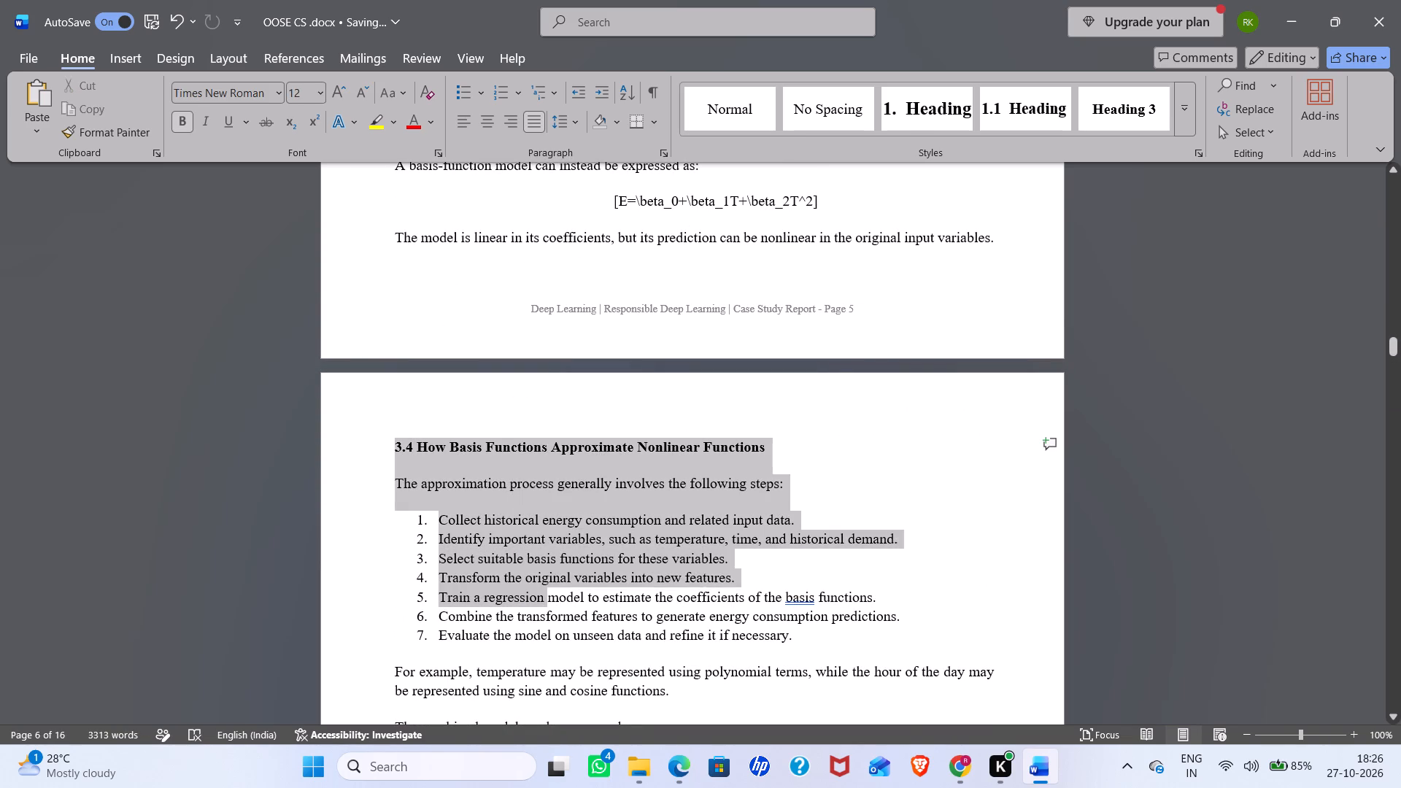
drag(553, 611, 603, 671)
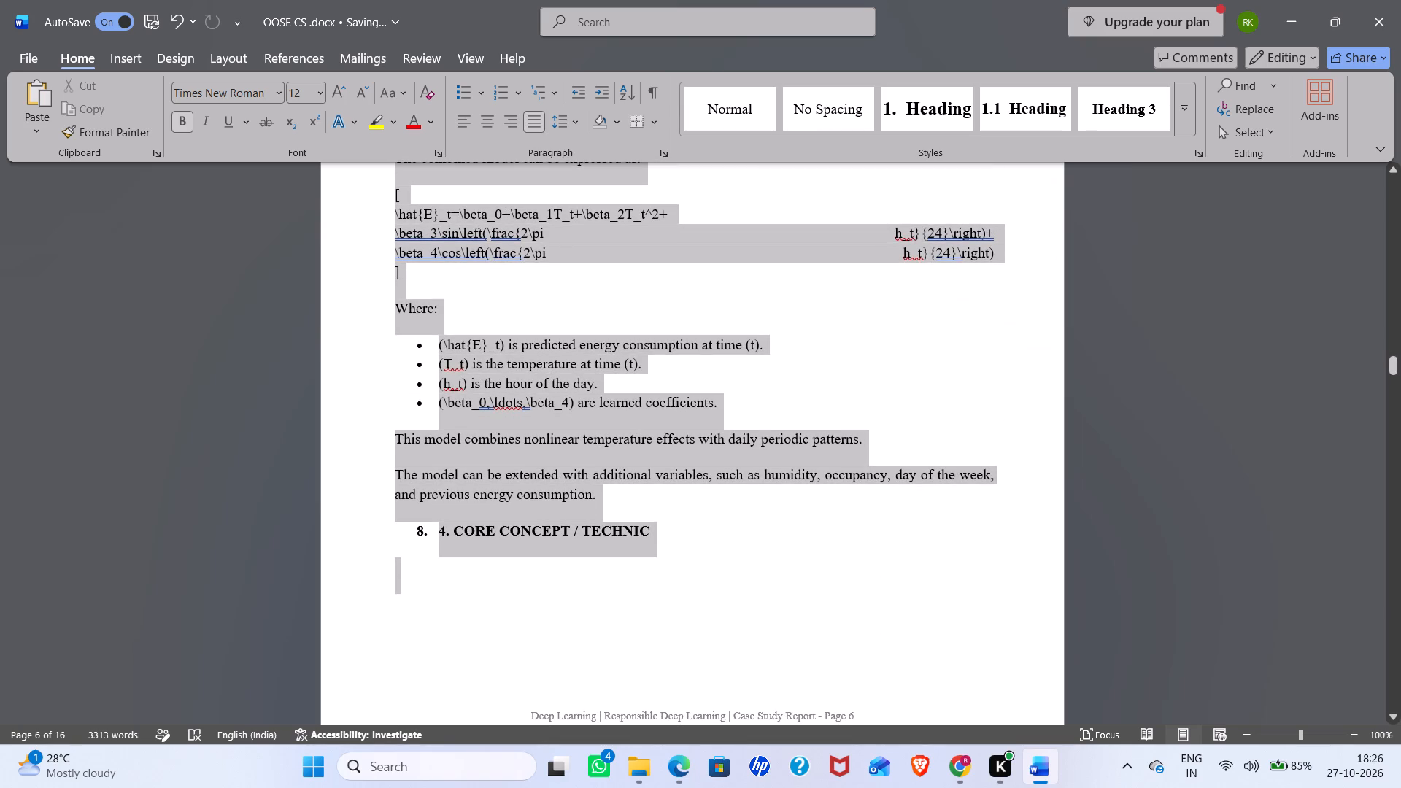
drag(603, 671, 611, 725)
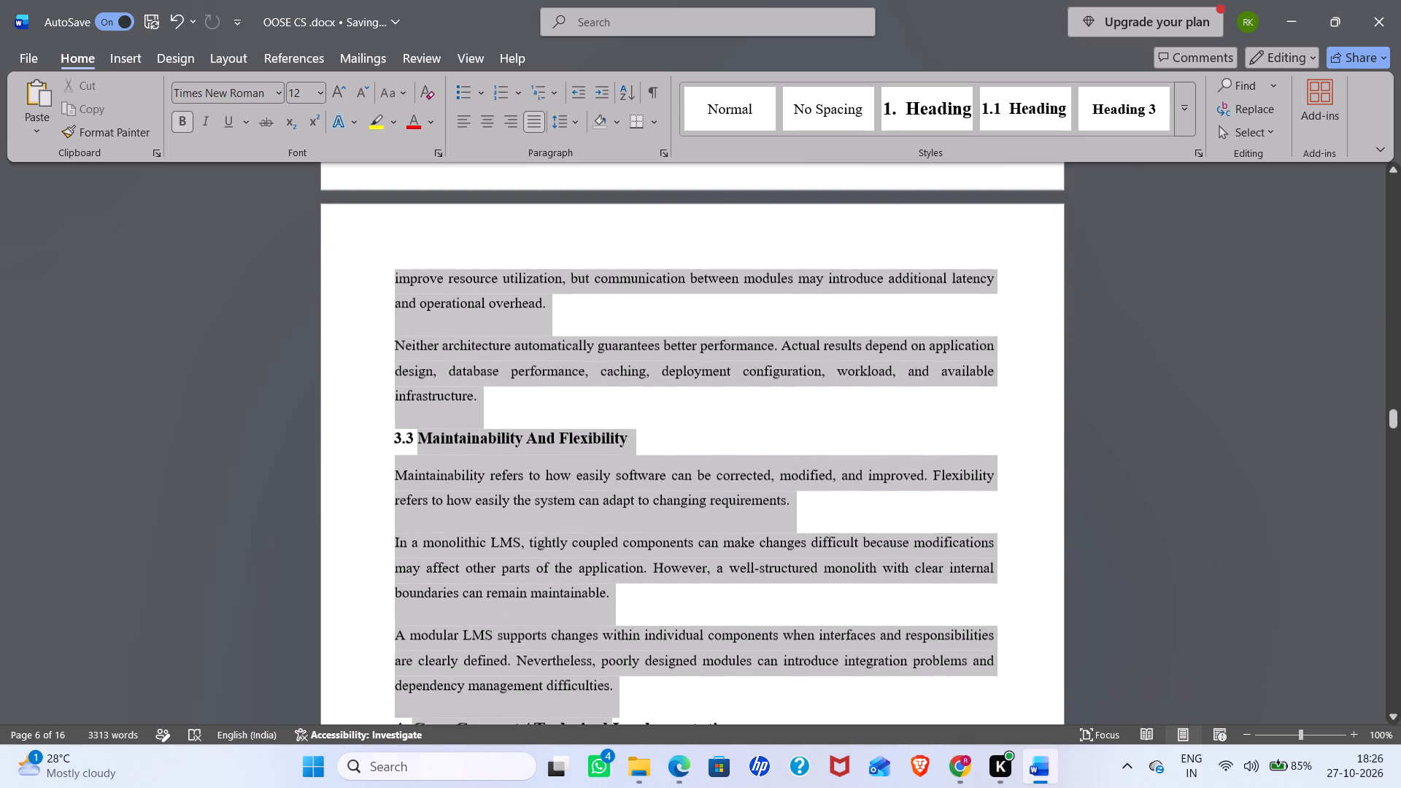
drag(611, 725, 601, 454)
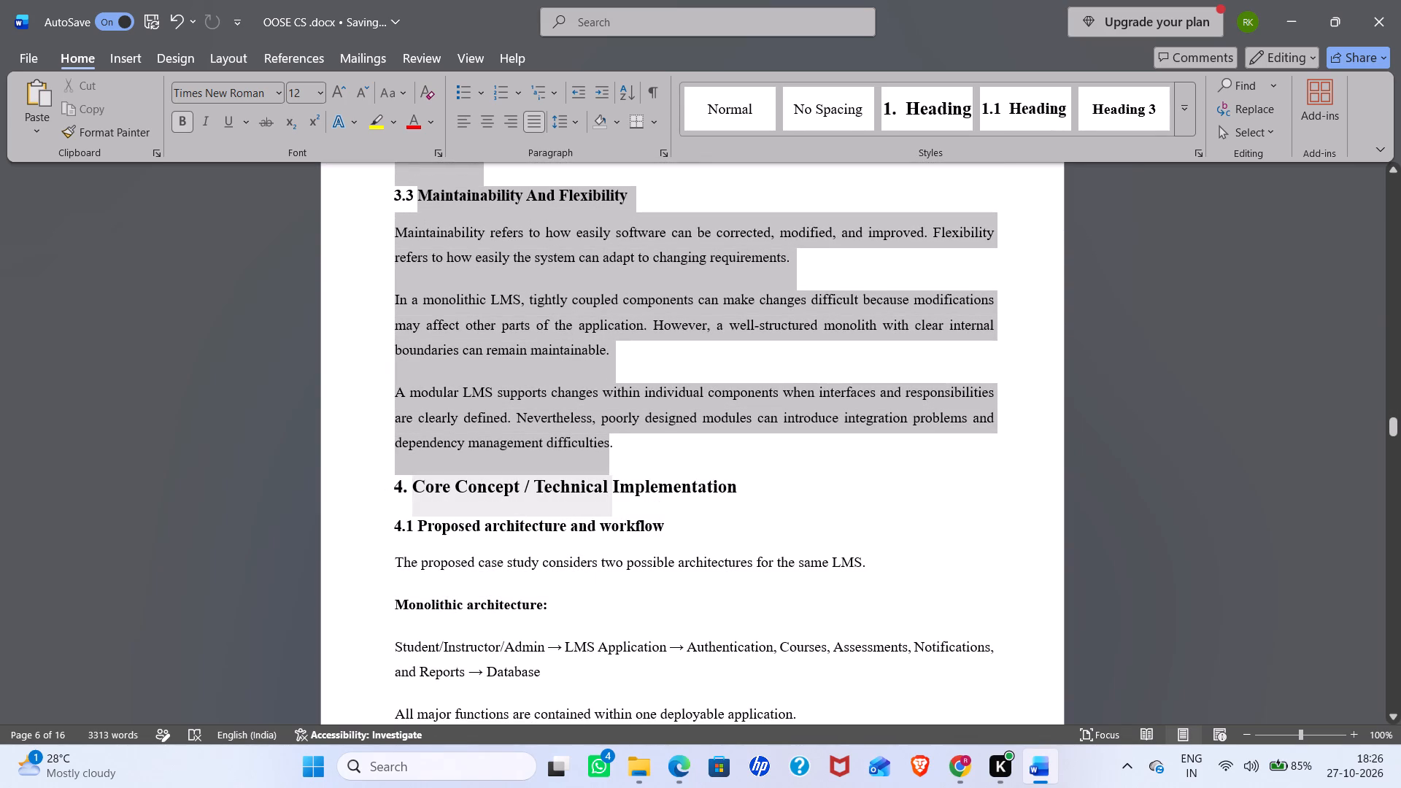
drag(601, 454, 617, 443)
key(BackSpace)
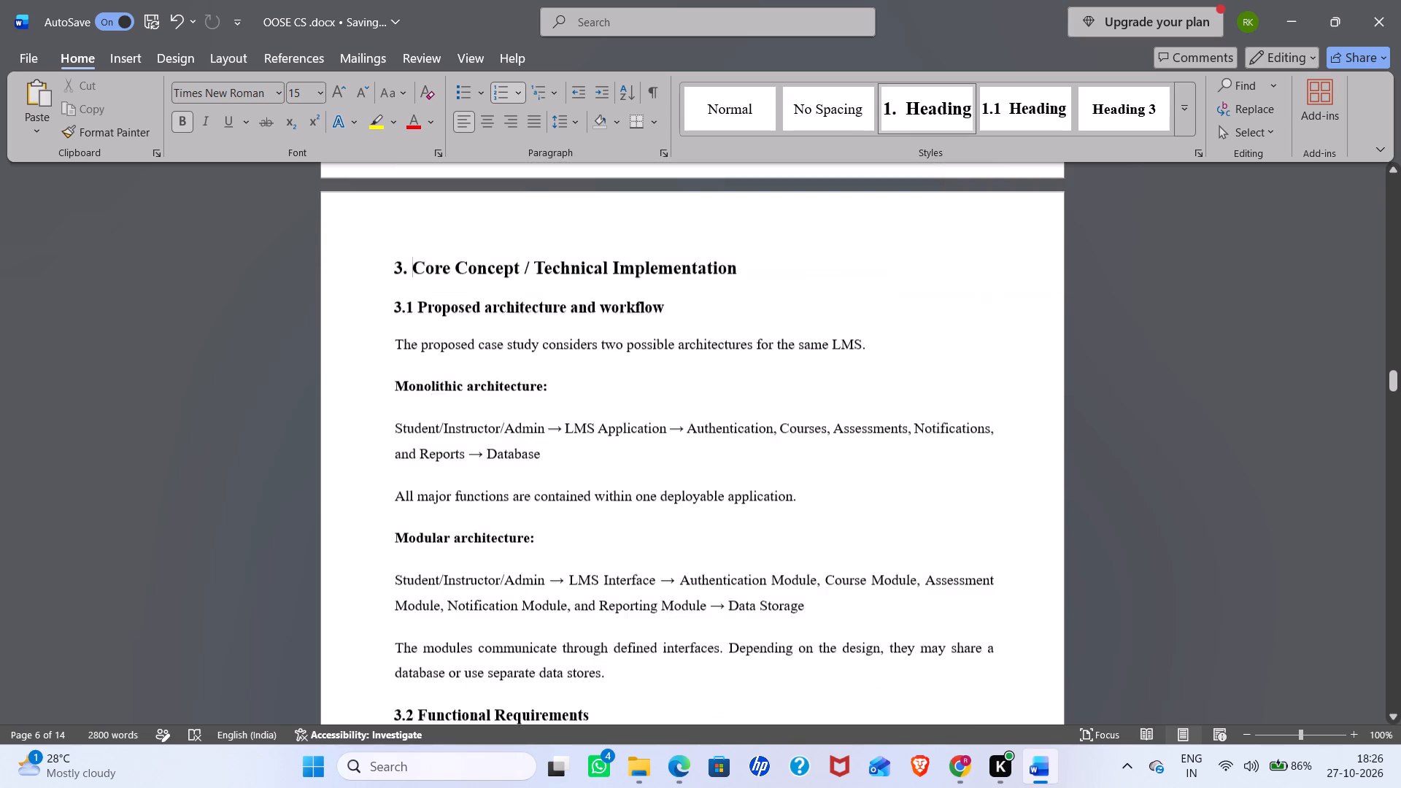
Replace the Core Concept / Technical Implementation heading's automatic number with a plain 4. aligned to the text margin, undoing the automatic list formatting.
scroll(617, 443, up, 4)
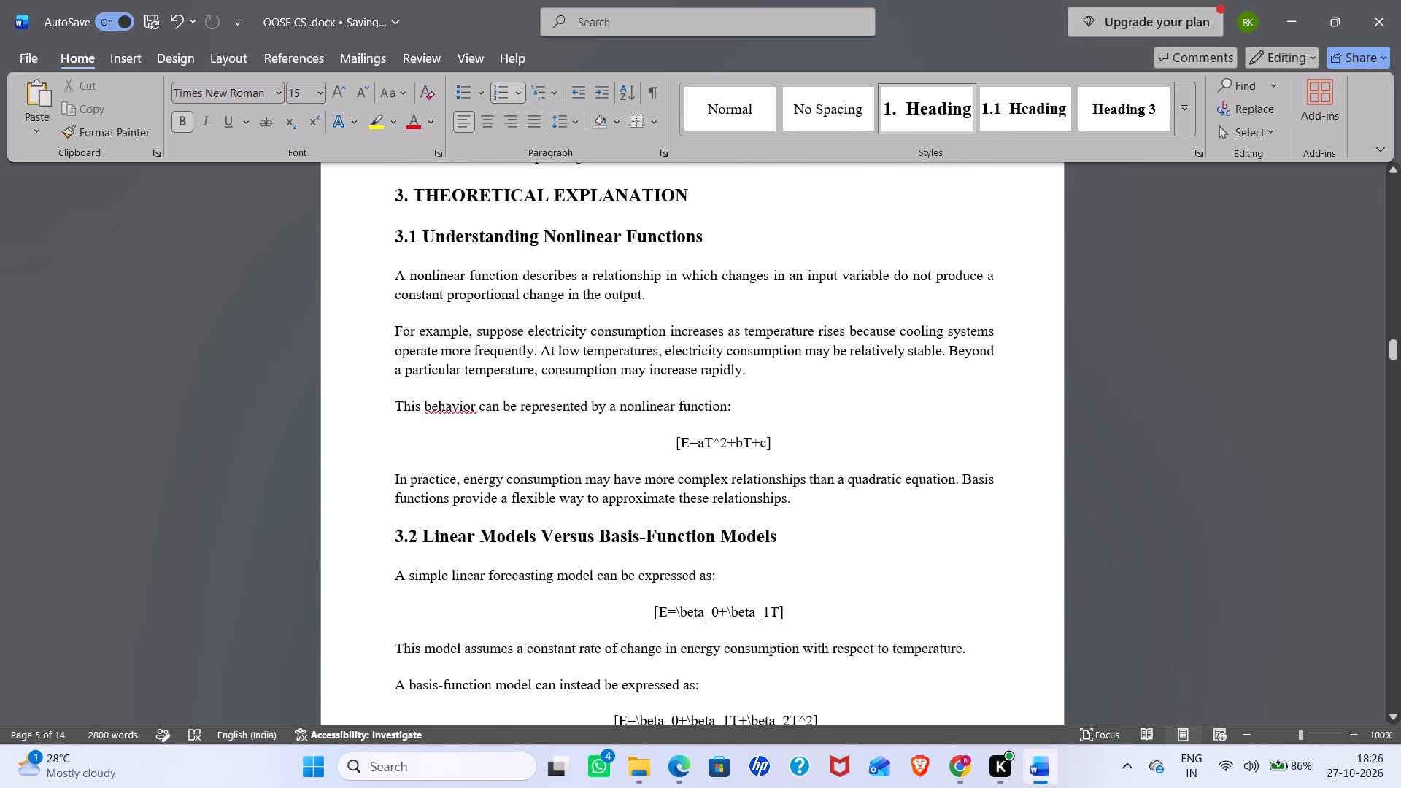
scroll(617, 443, up, 1)
scroll(617, 443, down, 1)
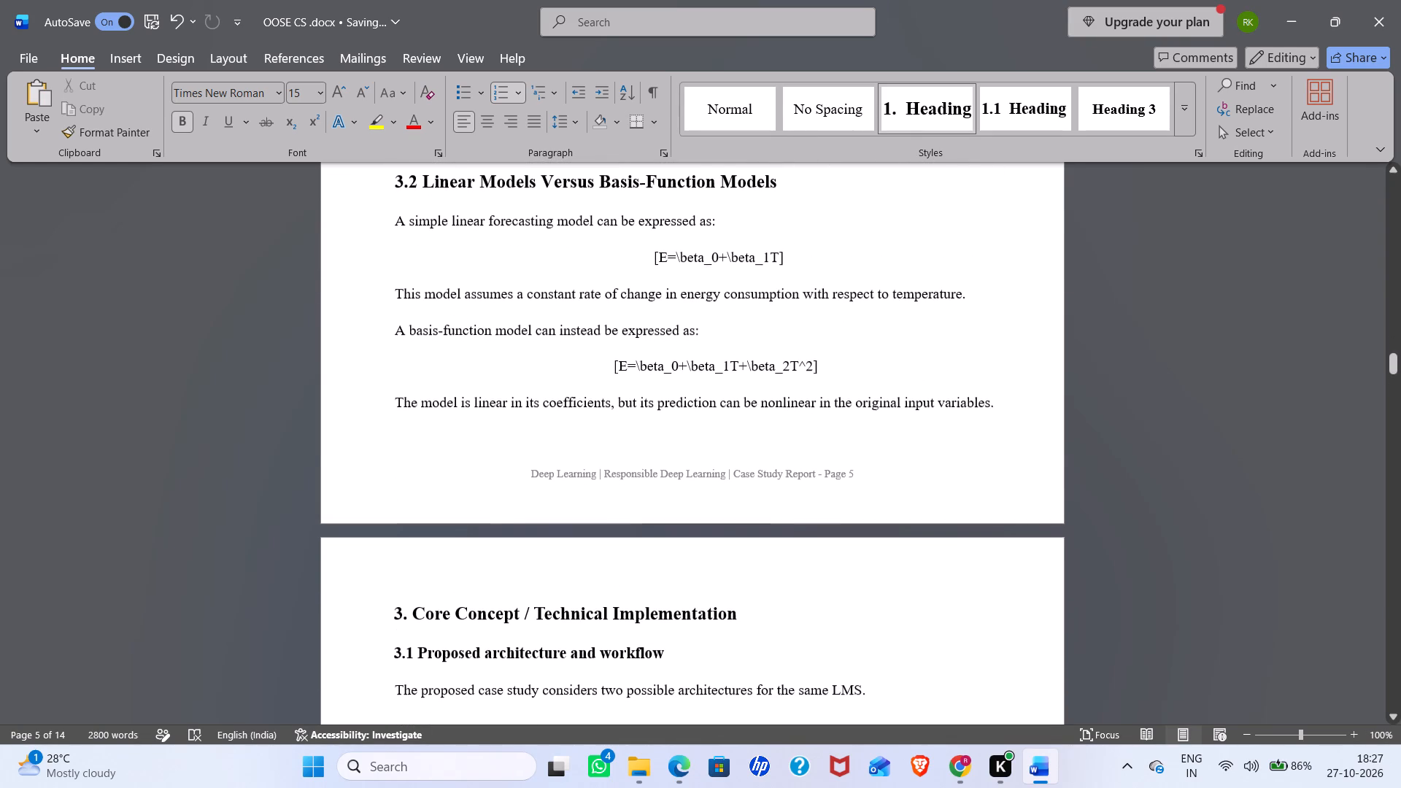
key(BackSpace)
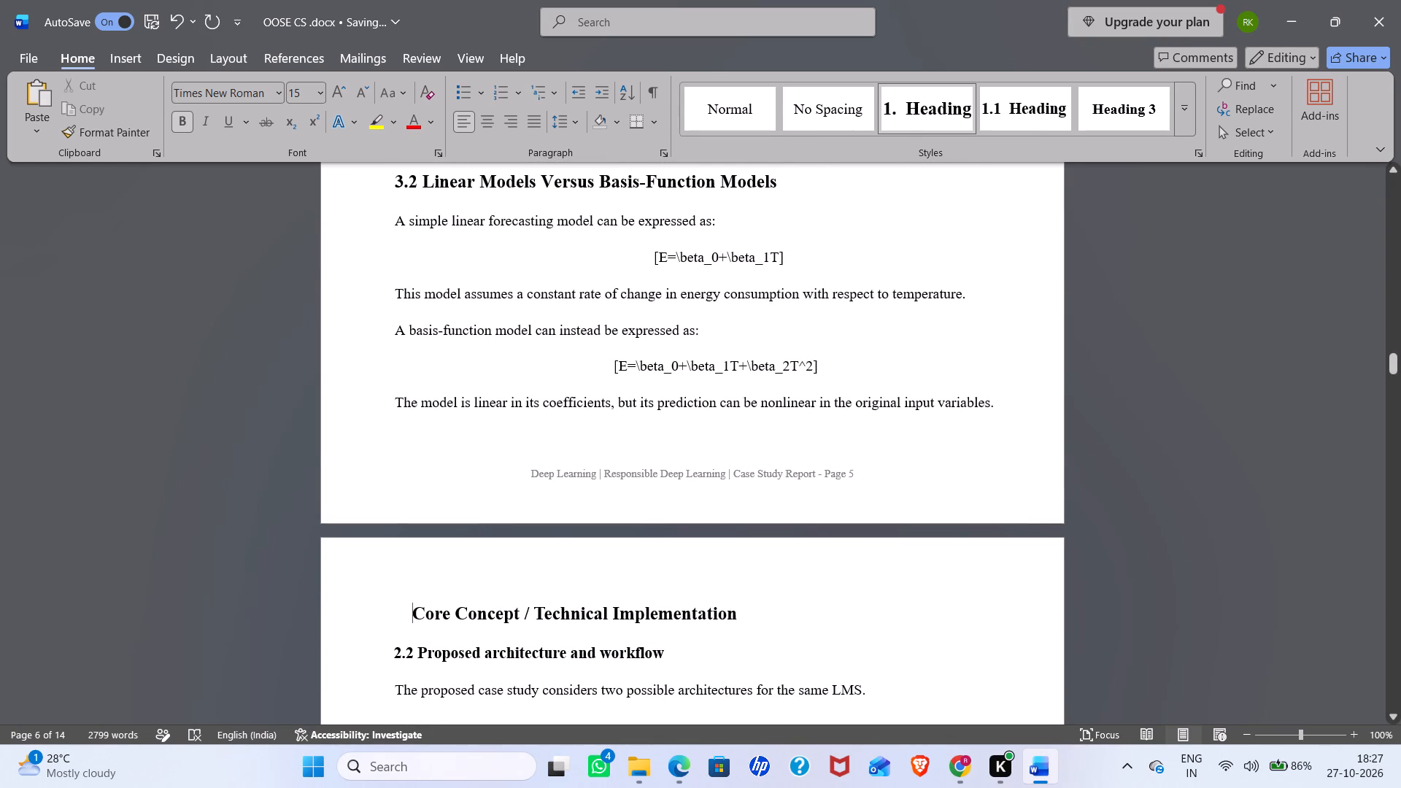
text(4.)
key(Left)
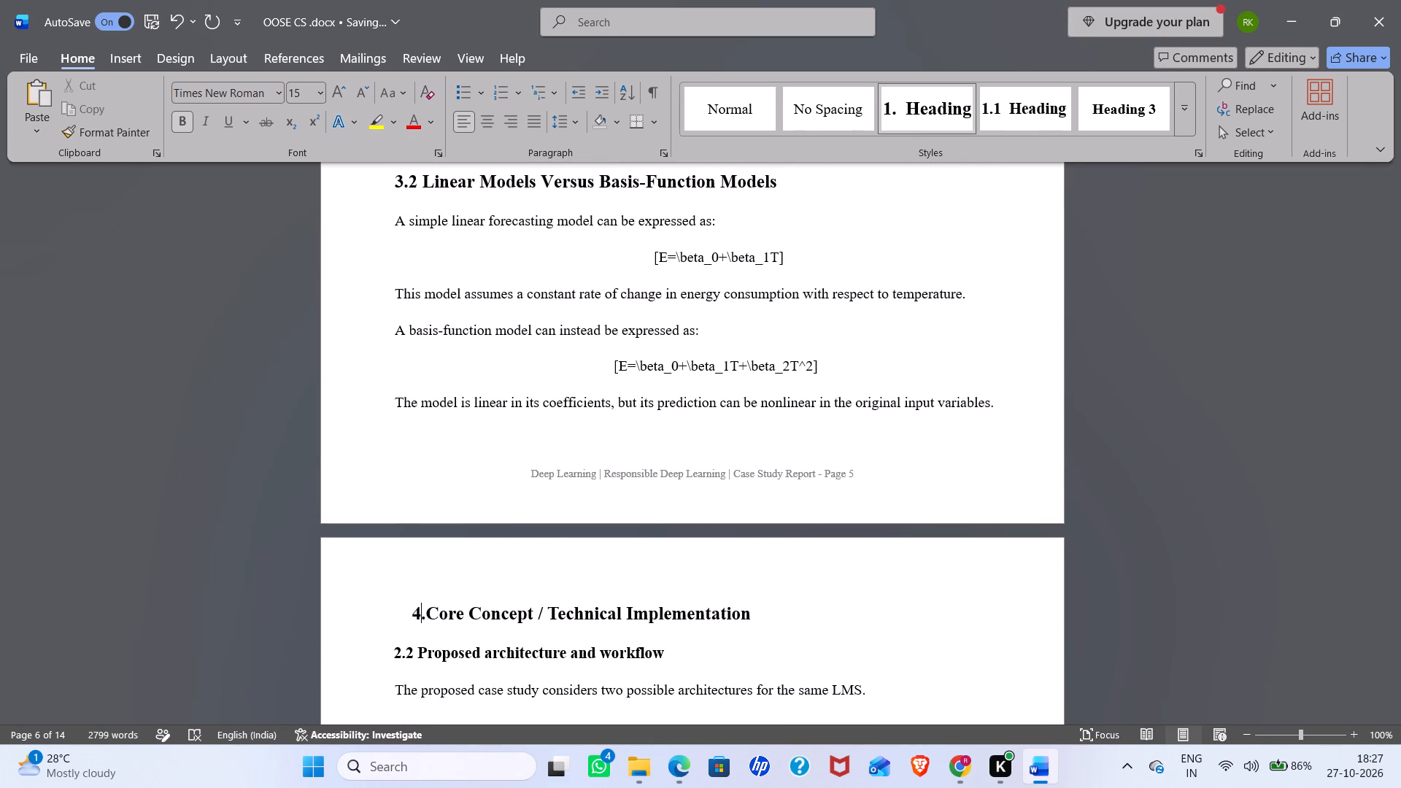
key(Left)
key(space)
key(BackSpace)
key(BackSpace)
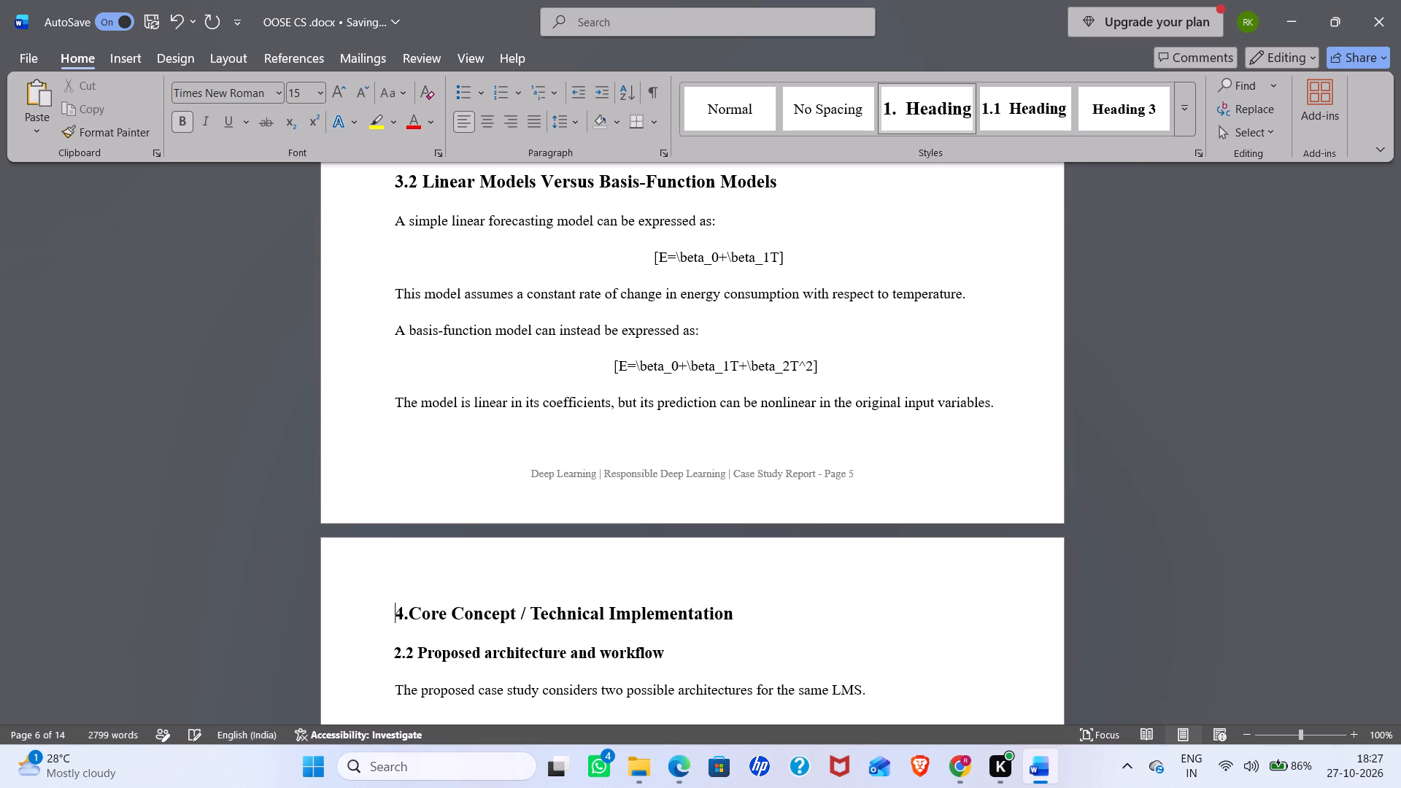
key(BackSpace)
key(Right)
key(Right)
key(space)
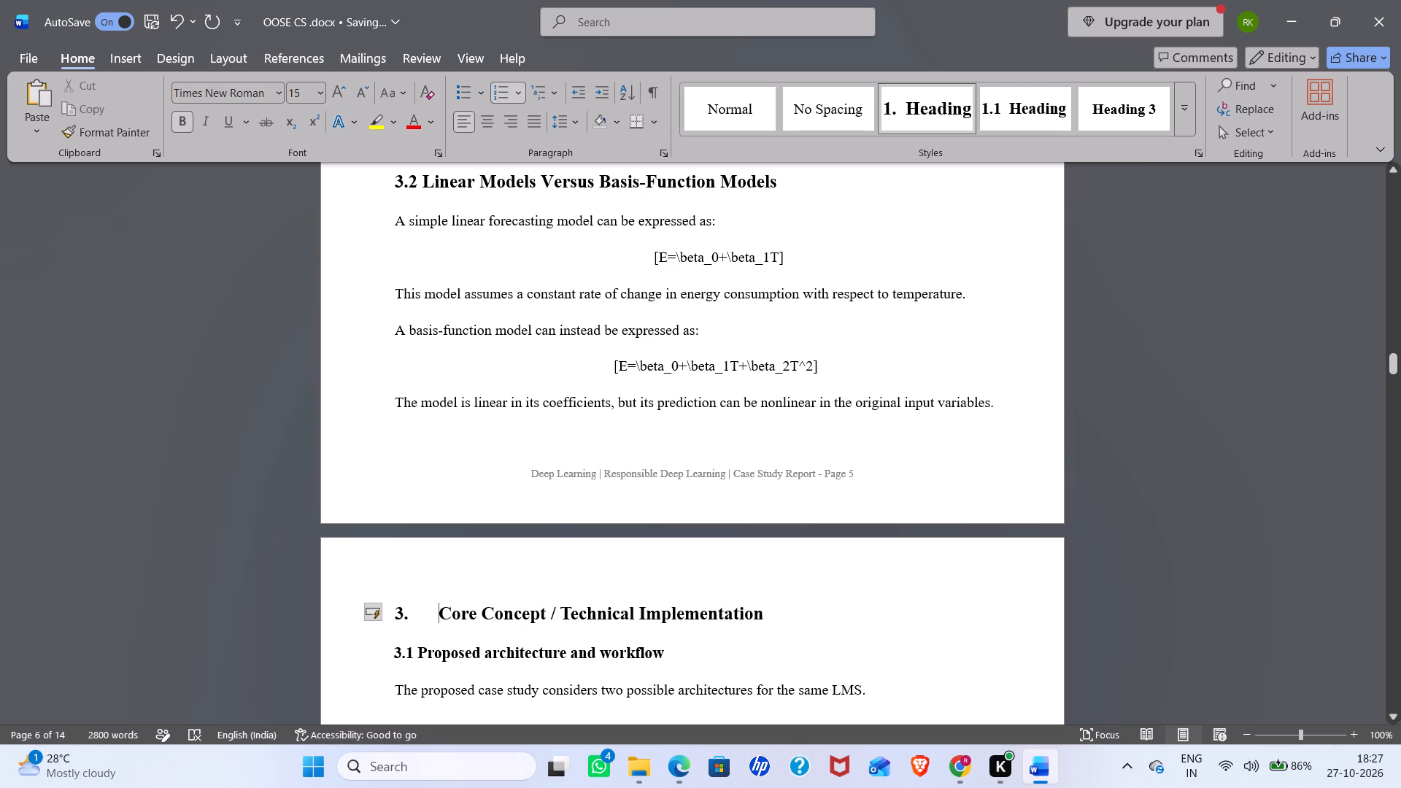
key(ctrl+z)
scroll(474, 524, down, 1)
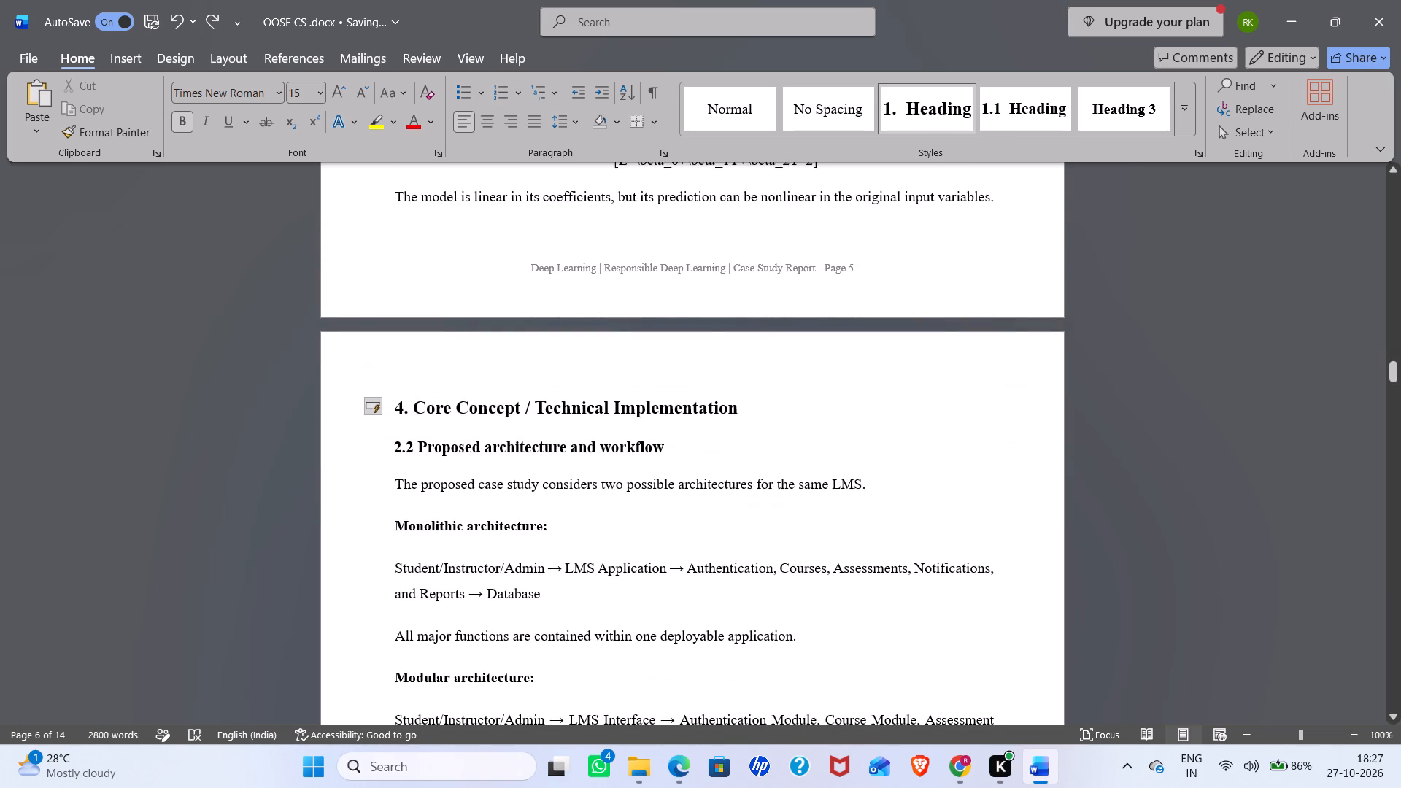
scroll(474, 524, down, 1)
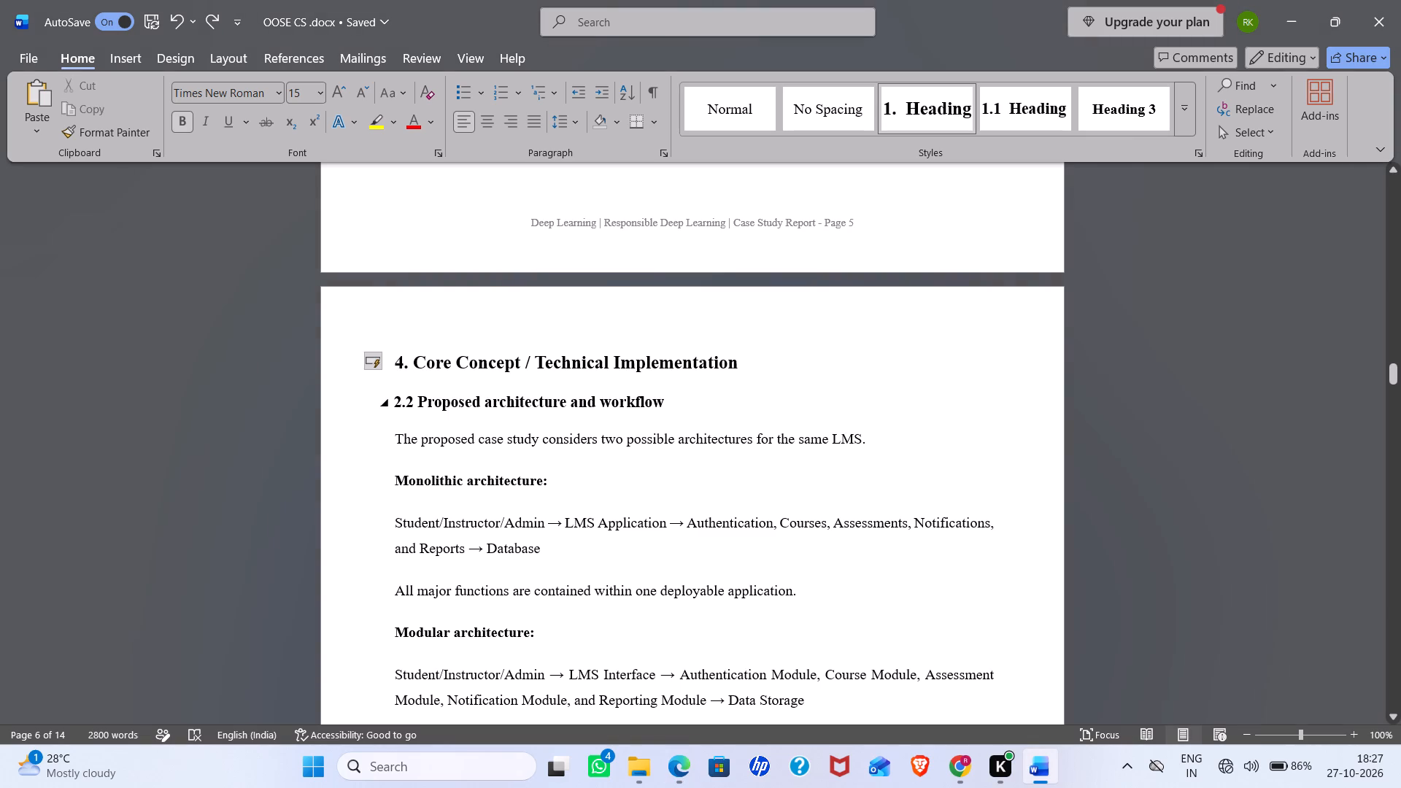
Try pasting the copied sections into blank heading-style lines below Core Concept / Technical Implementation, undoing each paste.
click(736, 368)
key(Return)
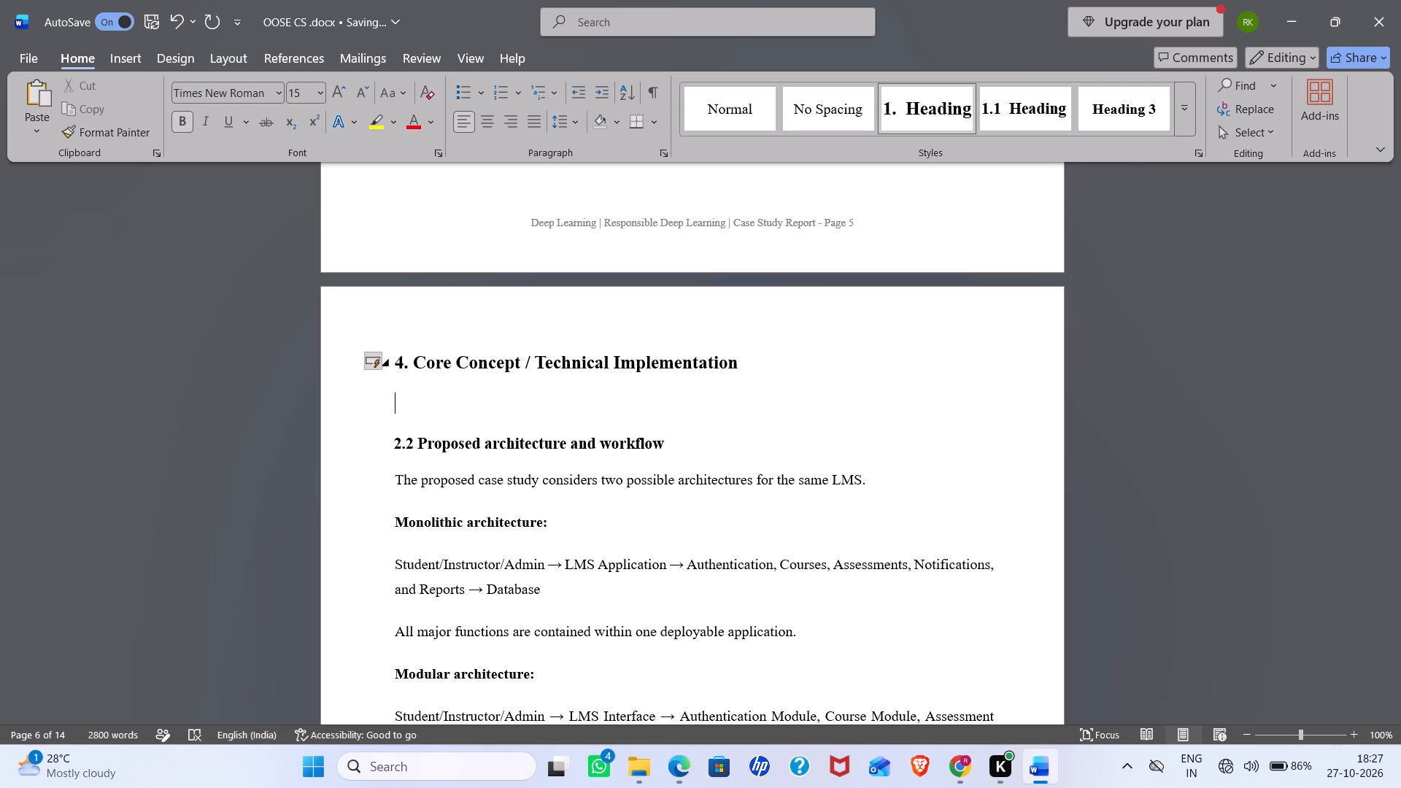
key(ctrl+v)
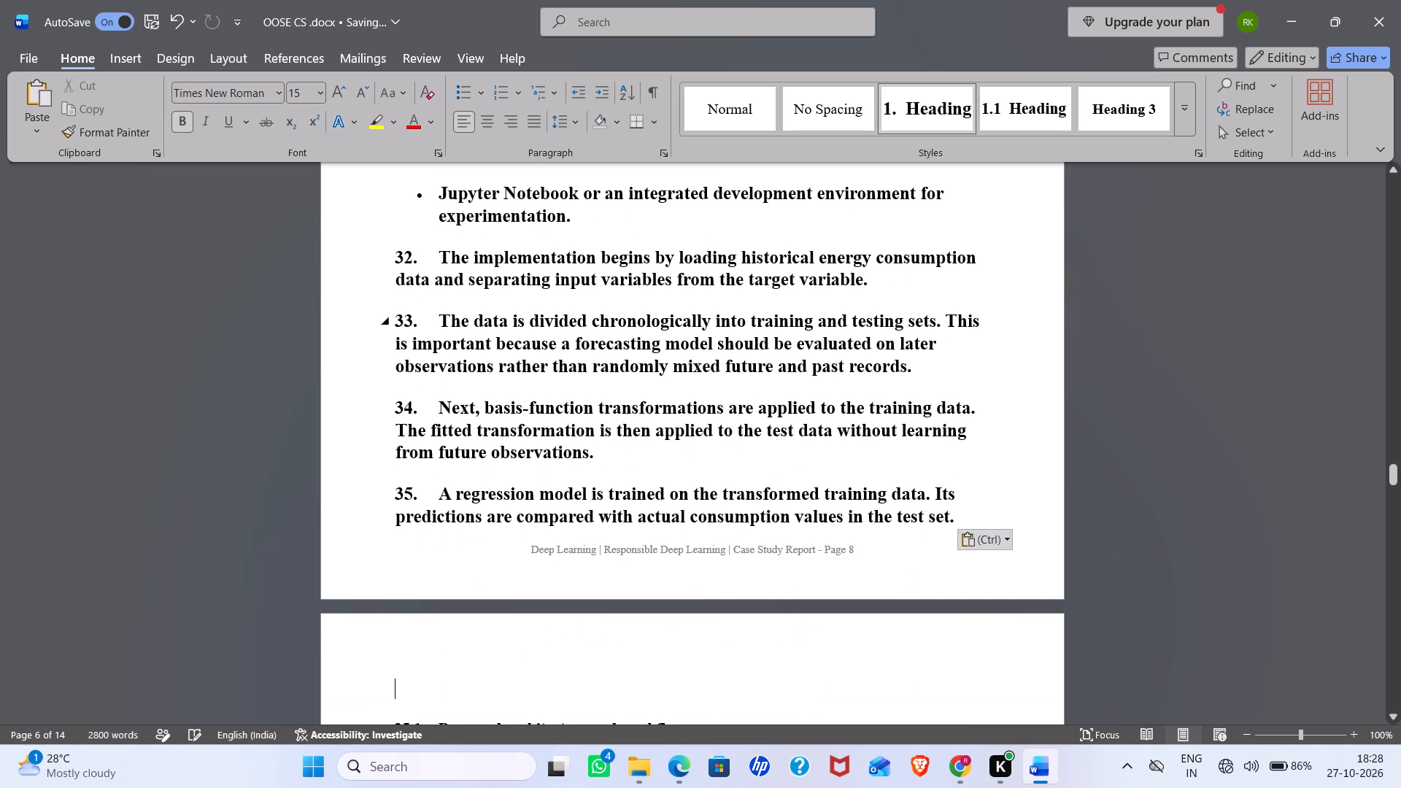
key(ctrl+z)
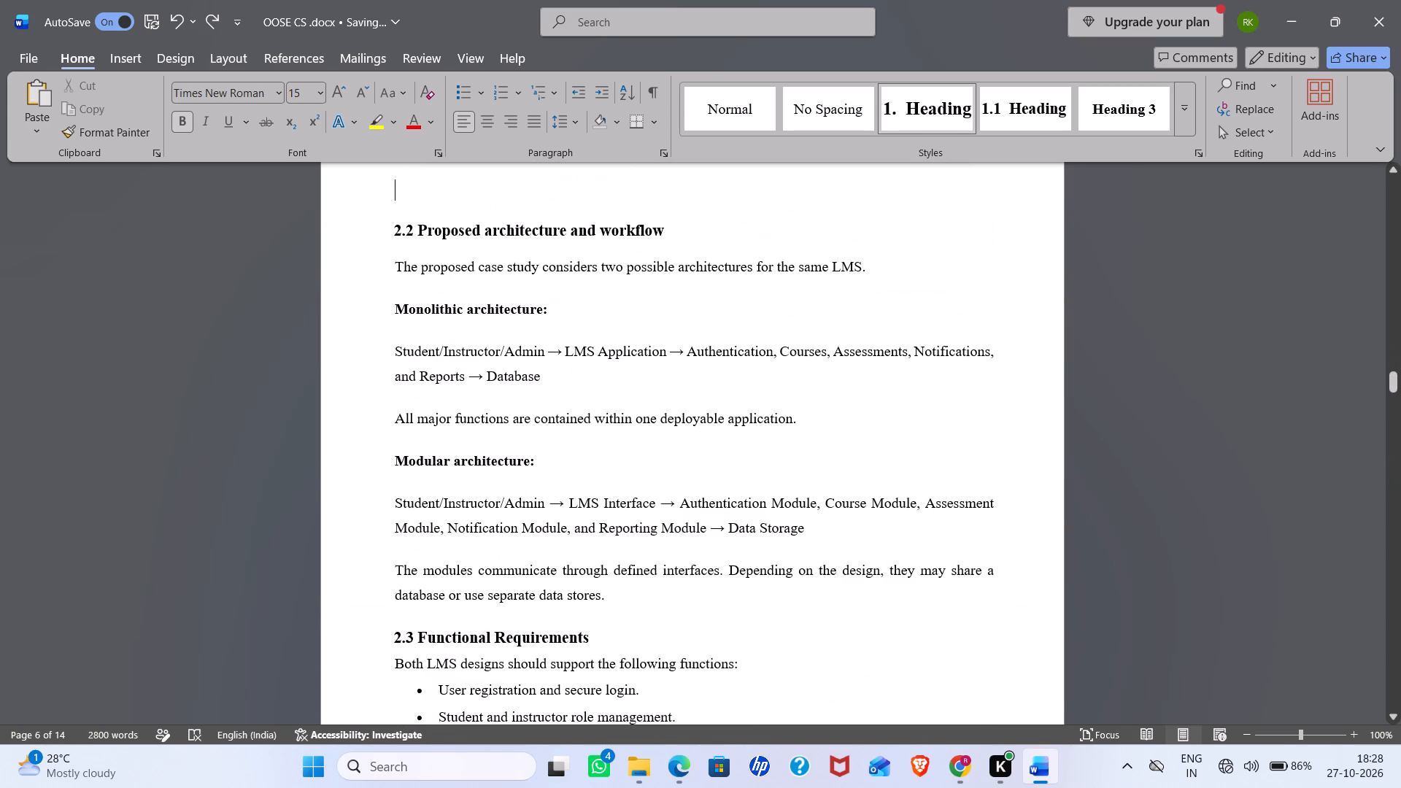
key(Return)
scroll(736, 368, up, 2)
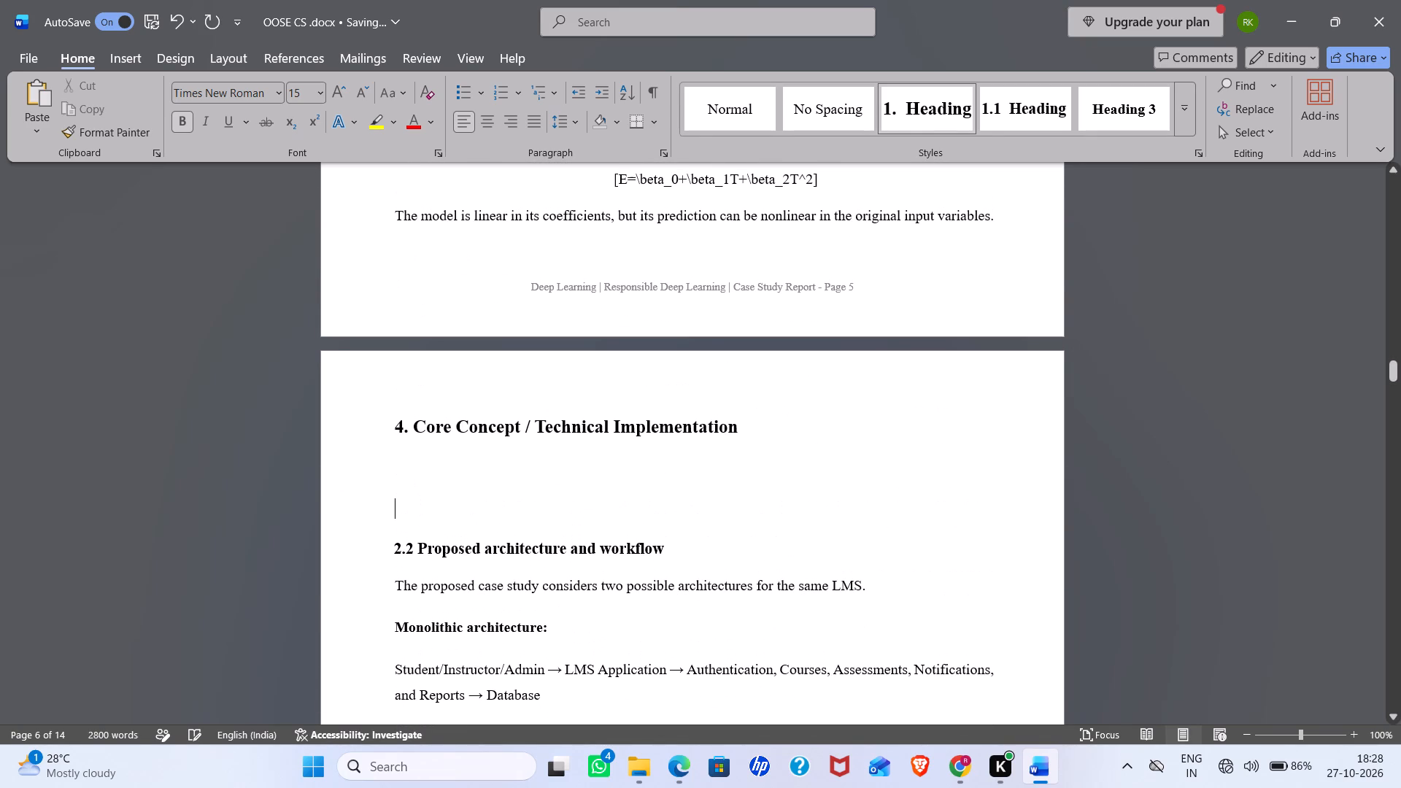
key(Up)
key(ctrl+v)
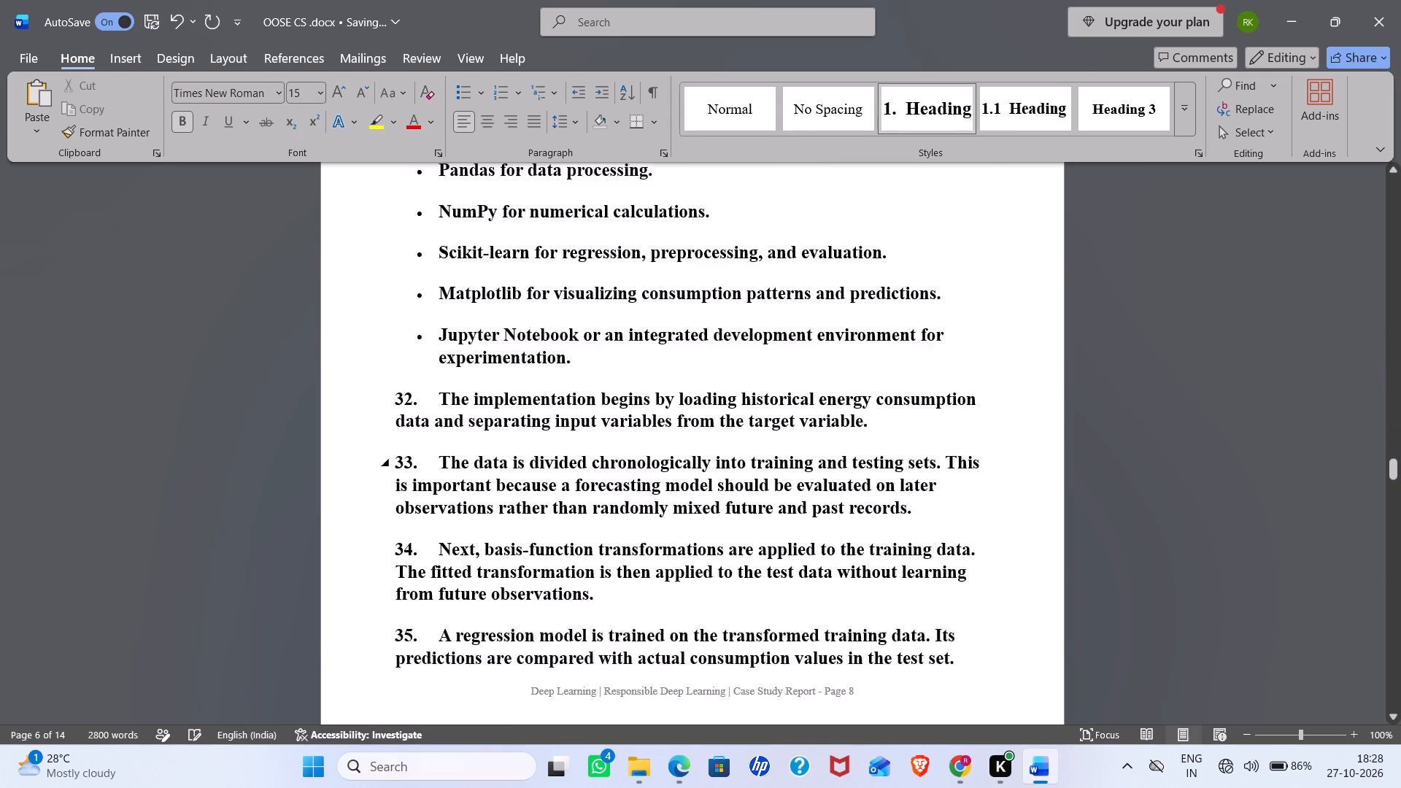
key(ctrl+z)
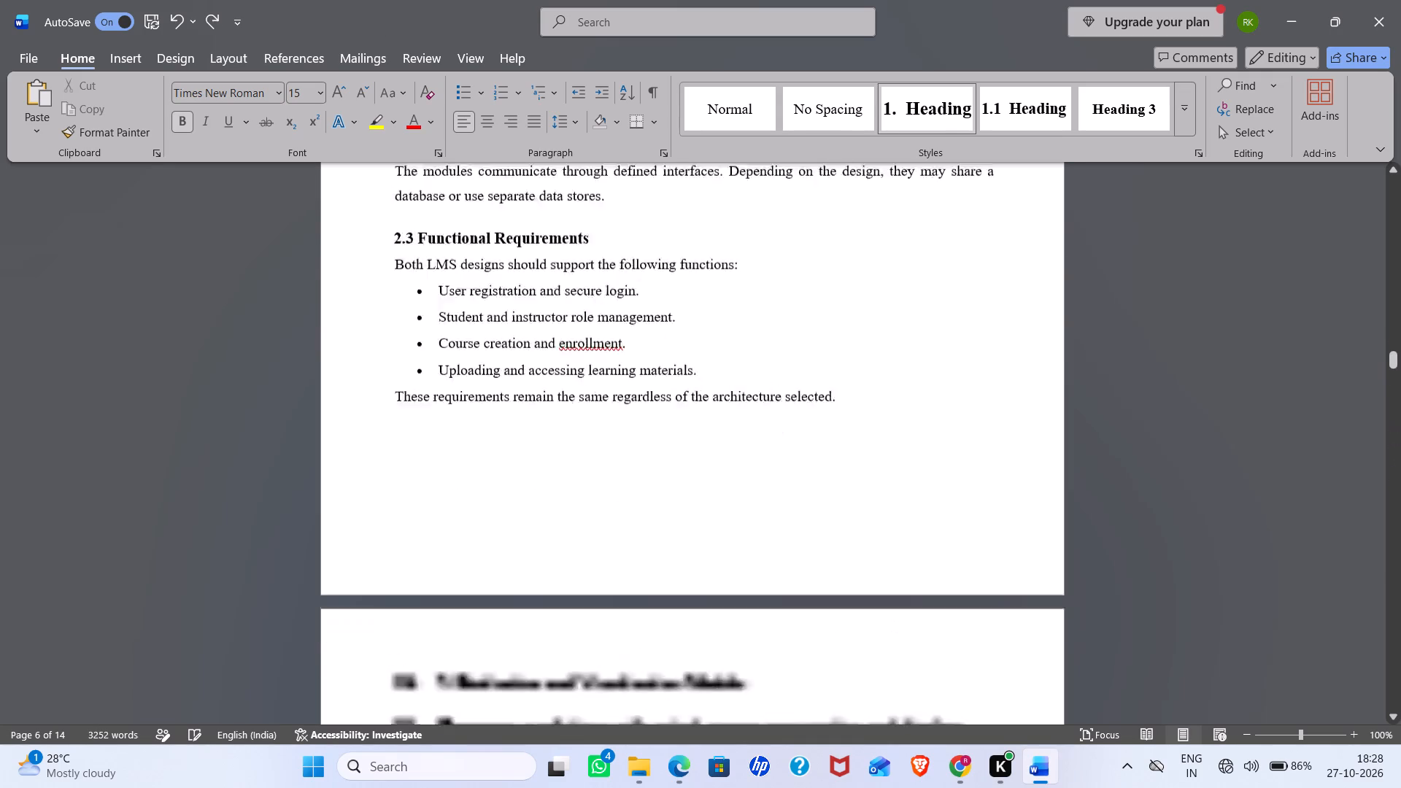
Start a Normal-style line with .zx below the Core Concept / Technical Implementation heading and paste the copied sections after it.
scroll(736, 368, up, 1)
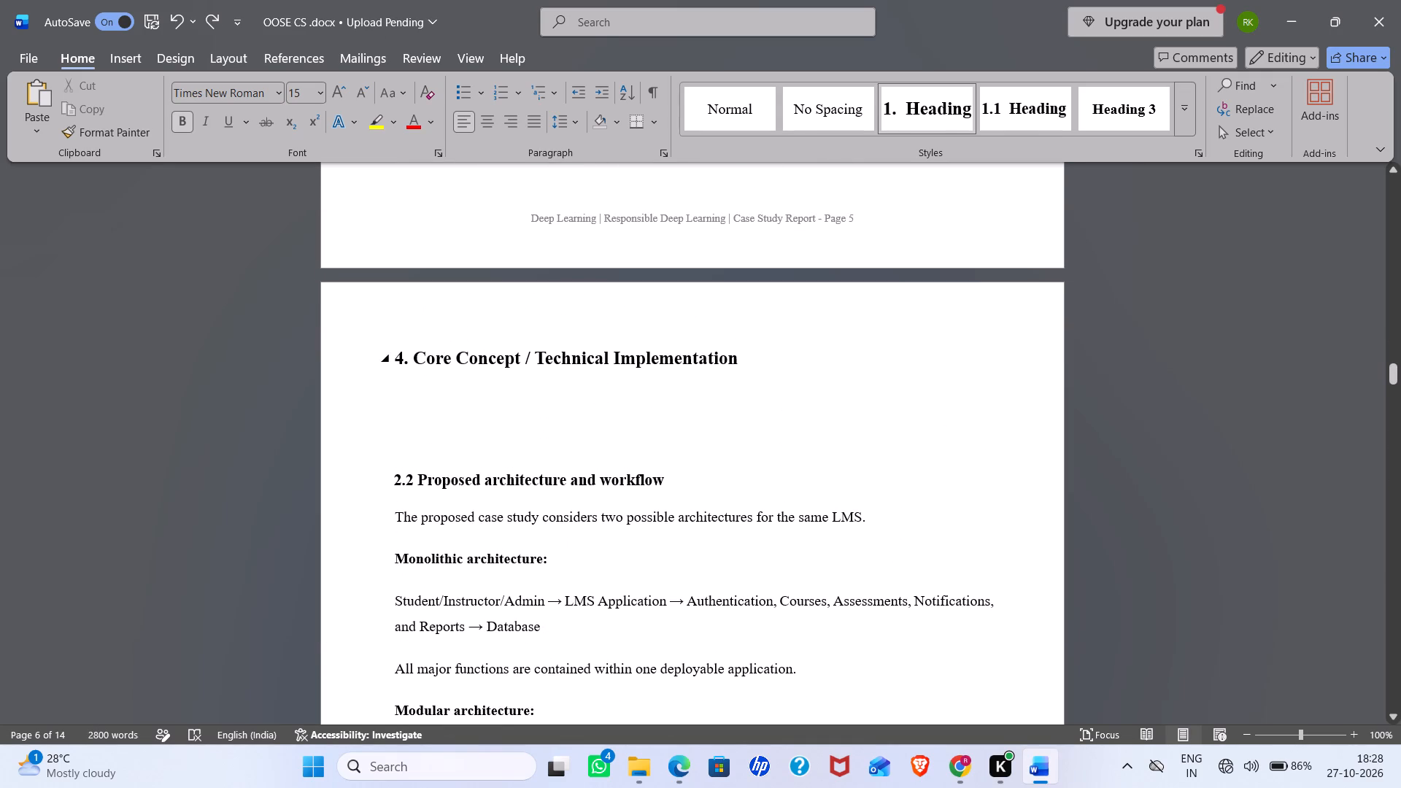
click(745, 352)
key(Return)
text(.zx)
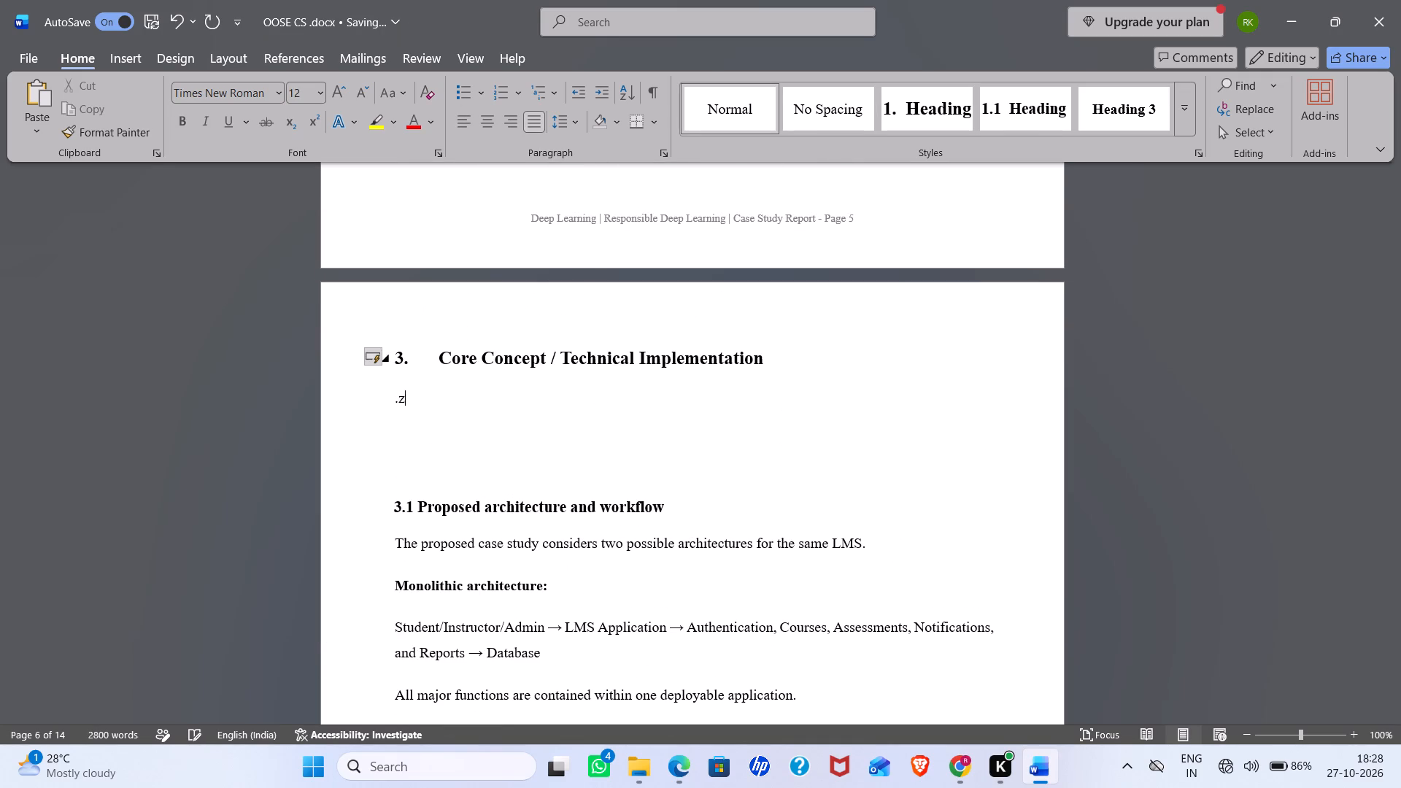
key(space)
key(ctrl+v)
Review the pasted sections and the old LMS content after them, down to heading 5 Real-Life Example / Scenario.
scroll(745, 352, down, 2)
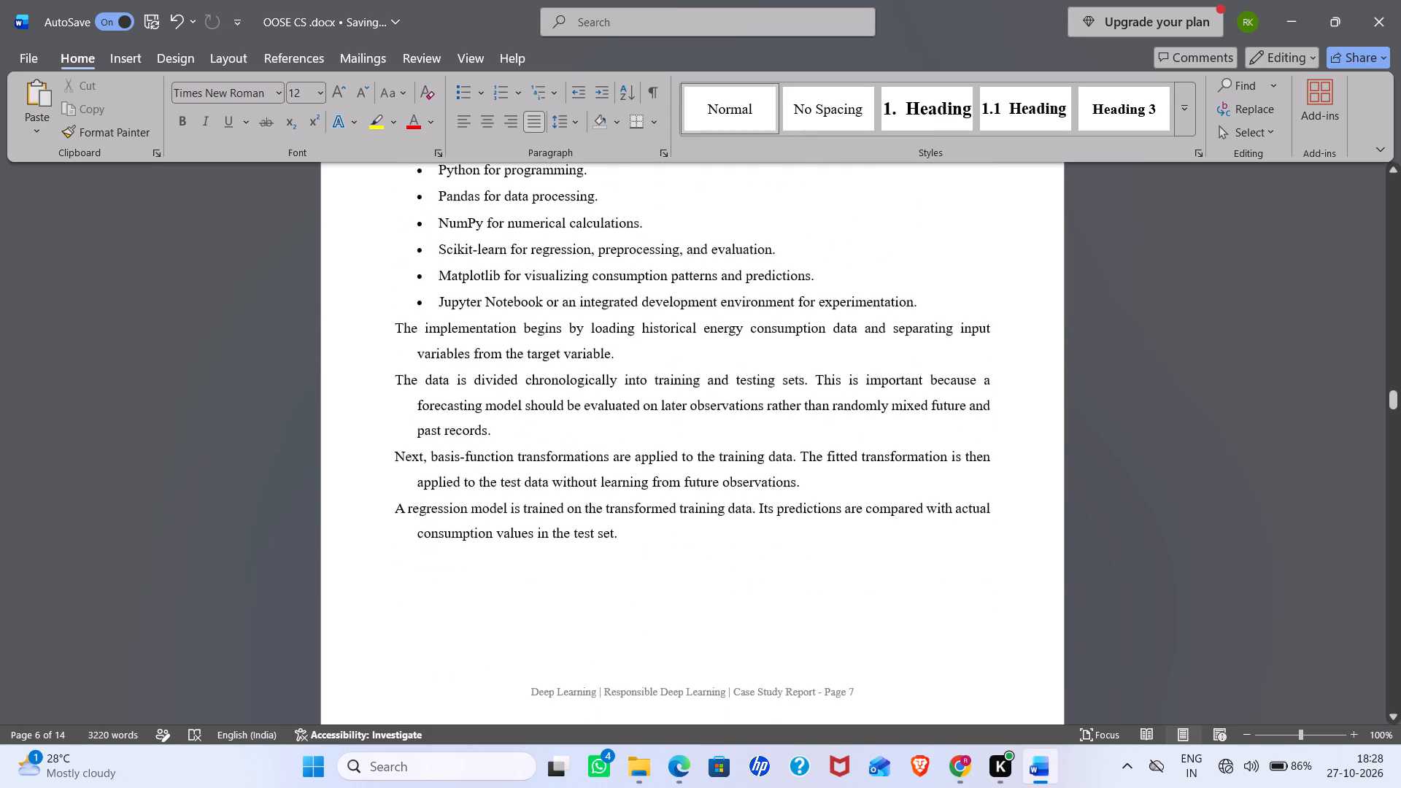
scroll(745, 352, down, 2)
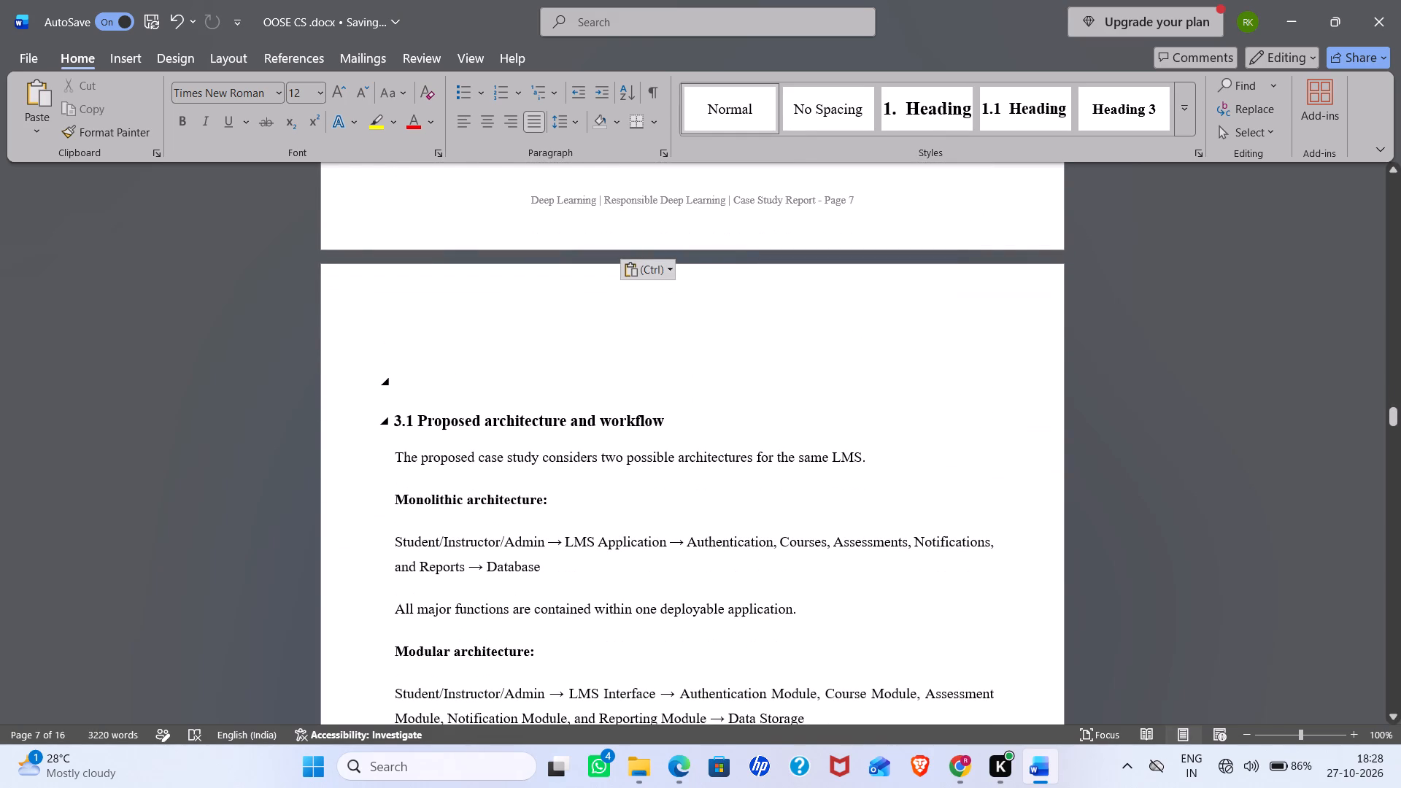
scroll(466, 446, down, 3)
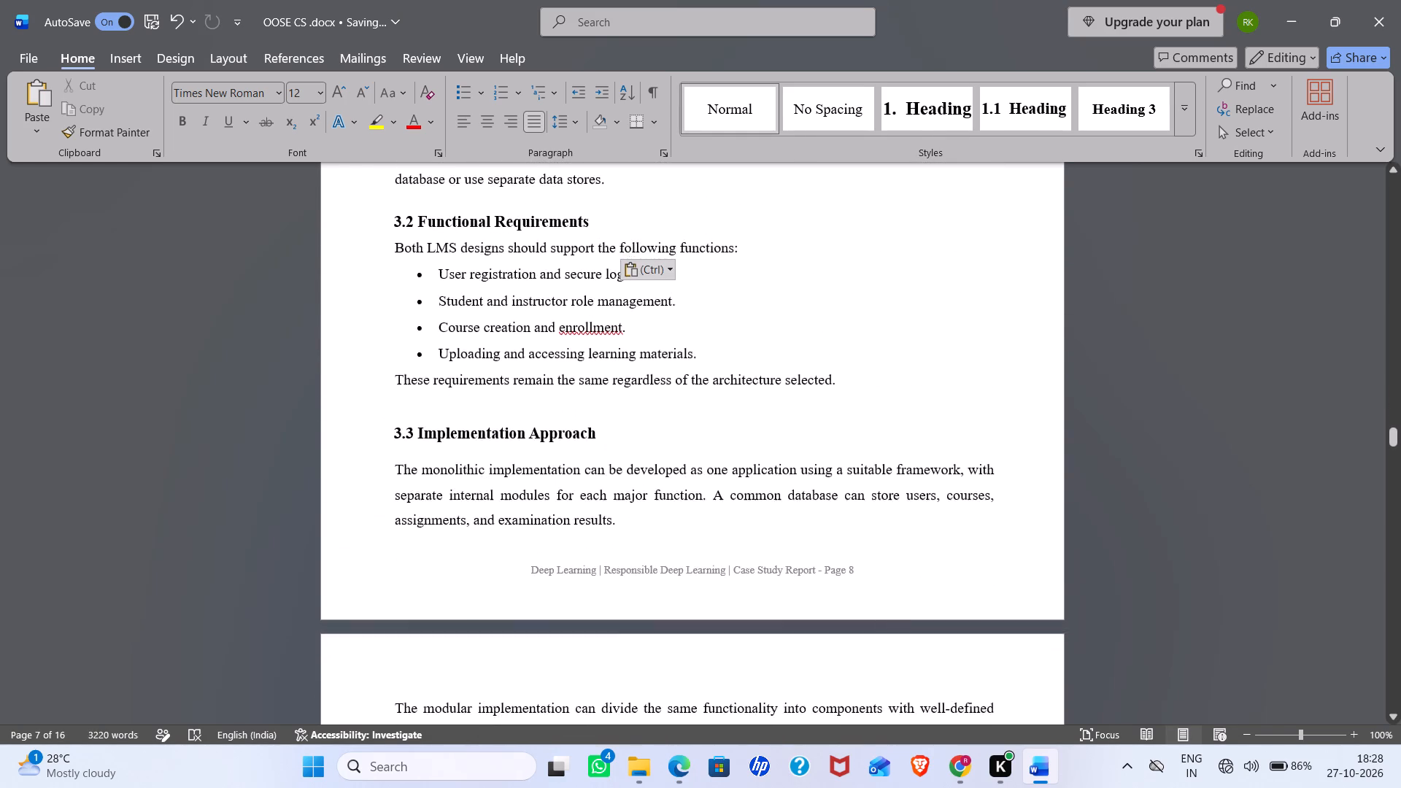
scroll(466, 446, down, 5)
scroll(466, 446, up, 1)
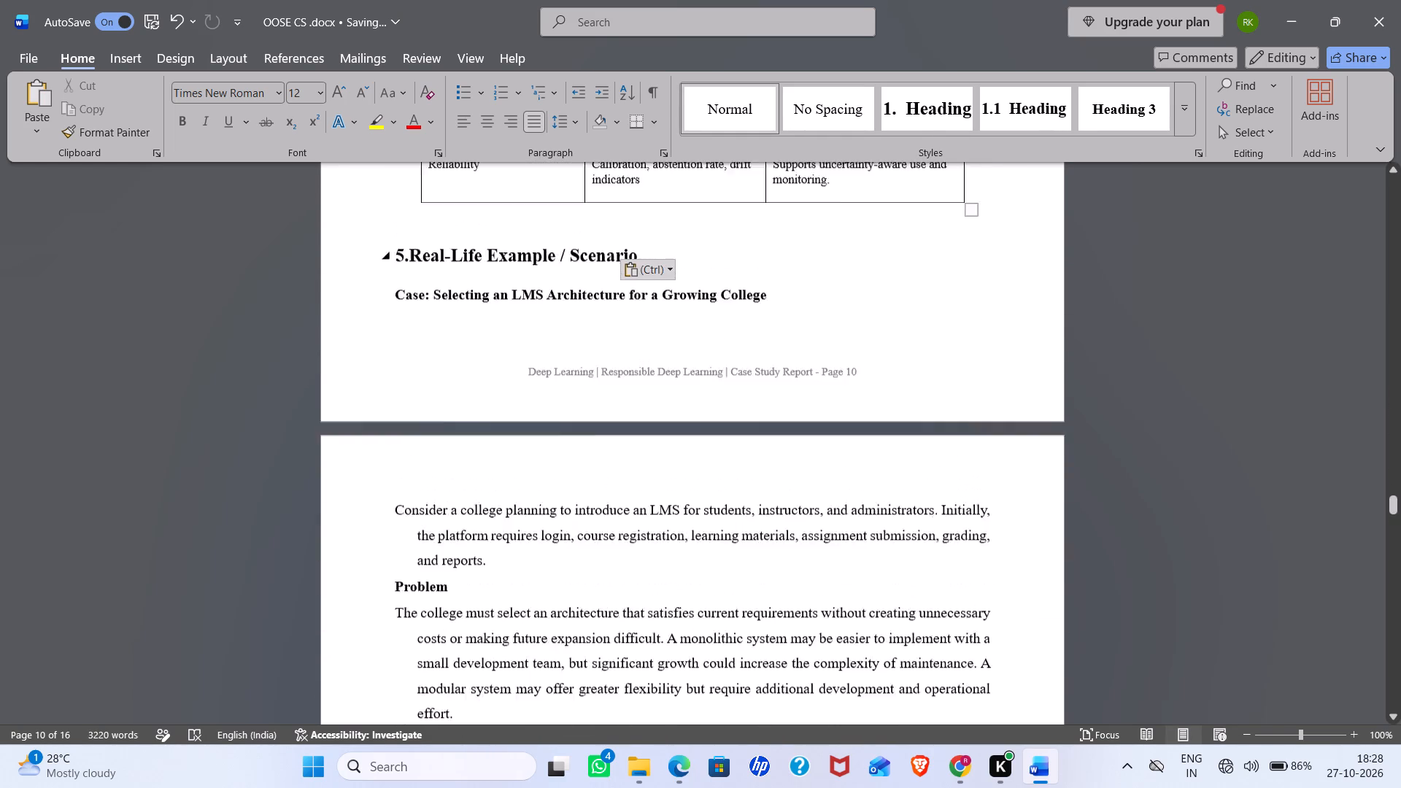
scroll(466, 446, up, 9)
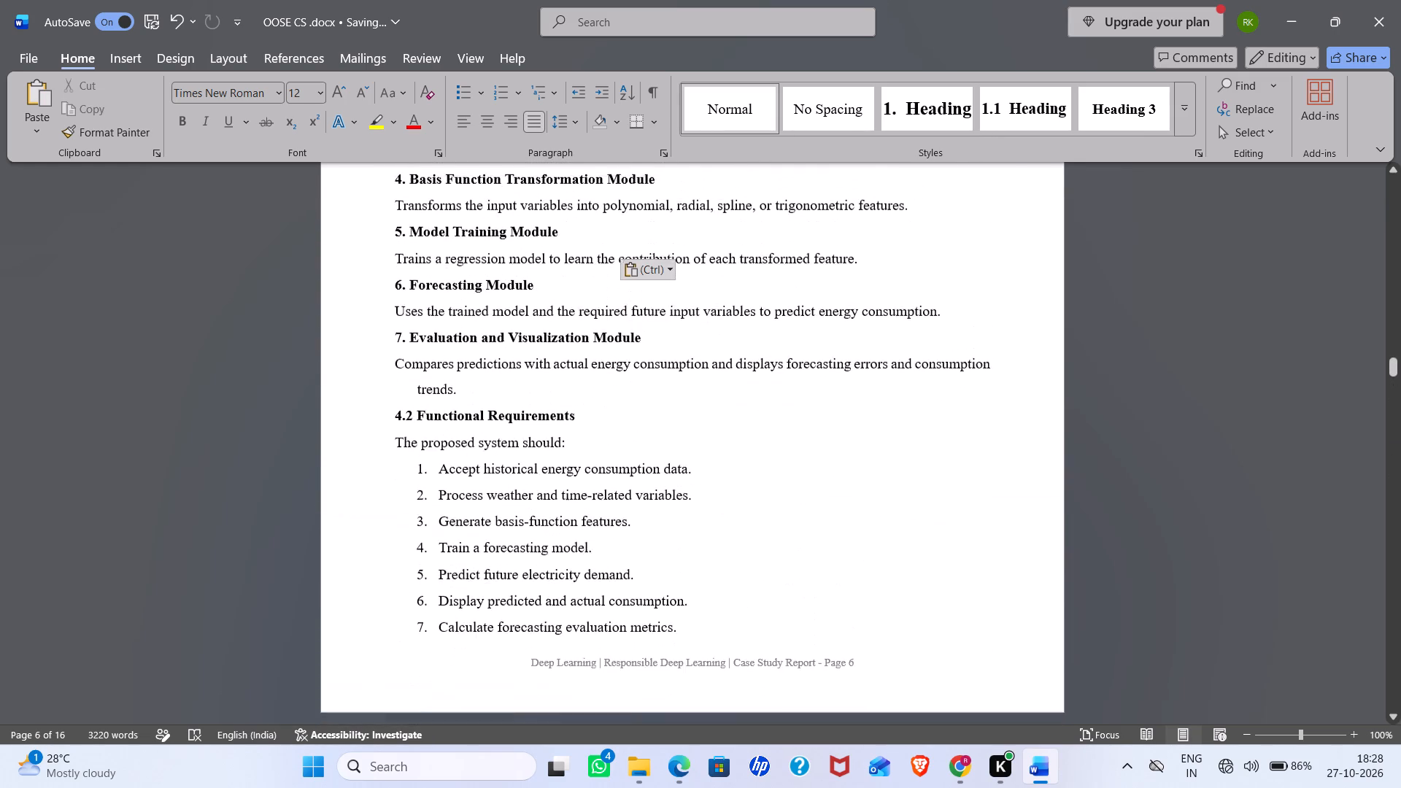
scroll(466, 446, up, 1)
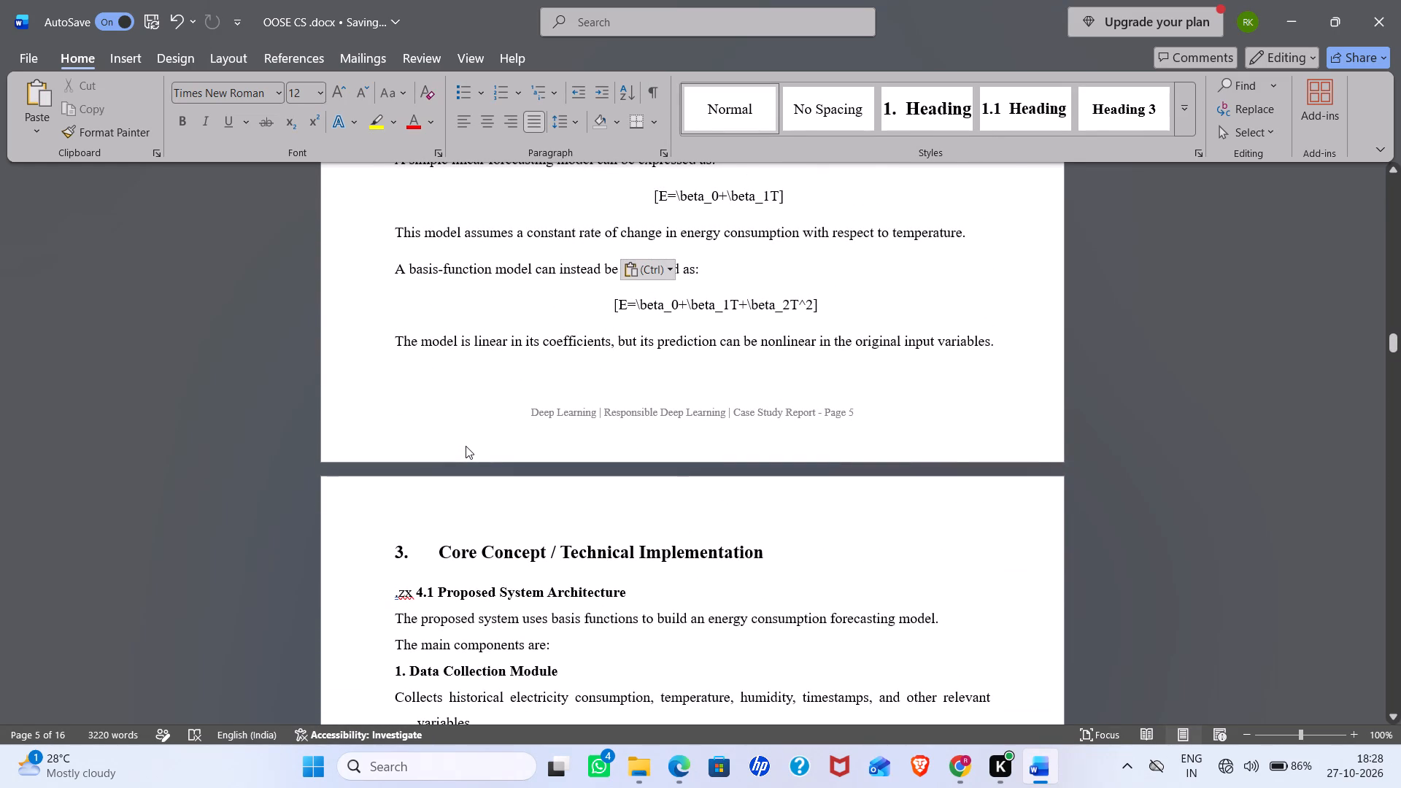
Delete the stray .zx text in front of the 4.1 Proposed System Architecture heading.
scroll(466, 446, down, 1)
click(418, 409)
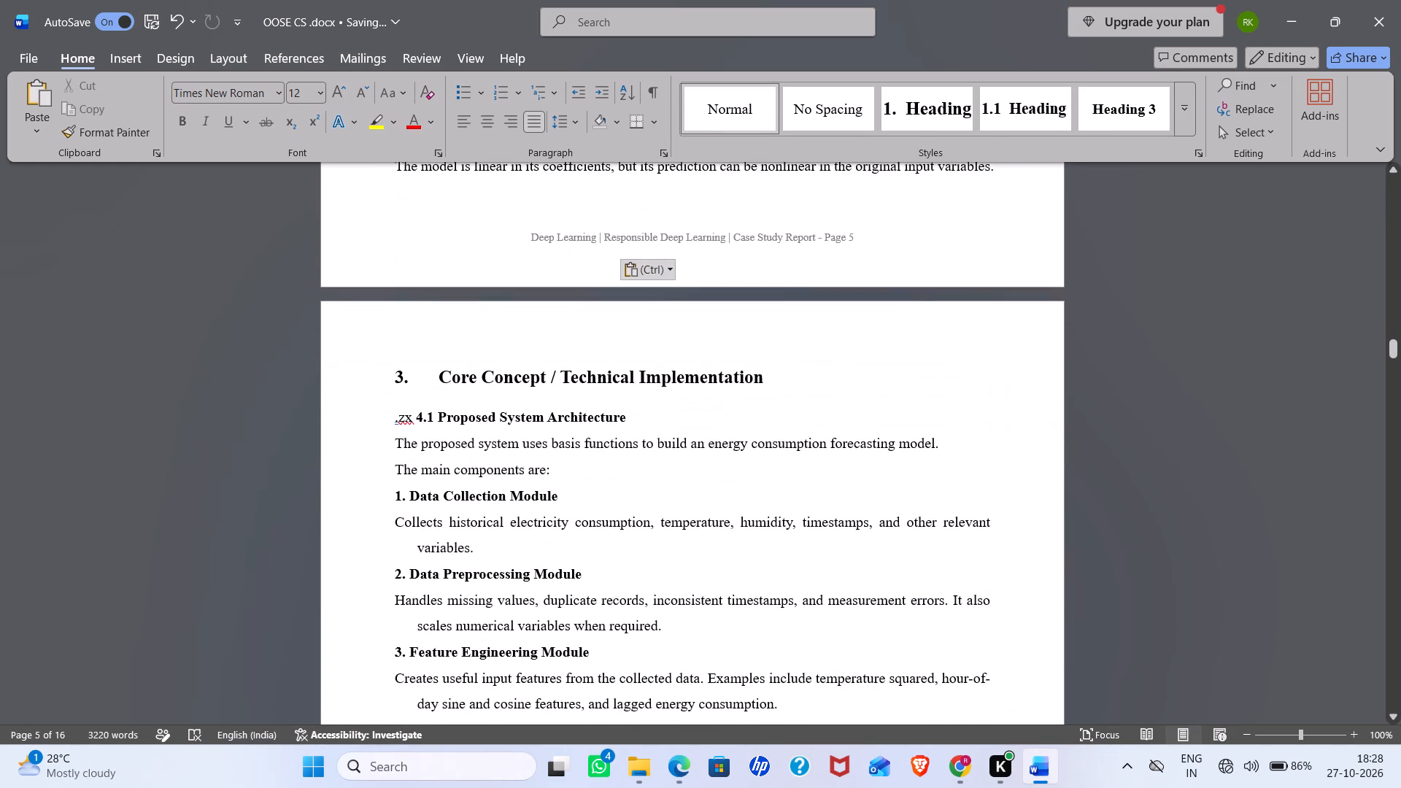
key(BackSpace)
key(BackSpace)
key(BackSpace)
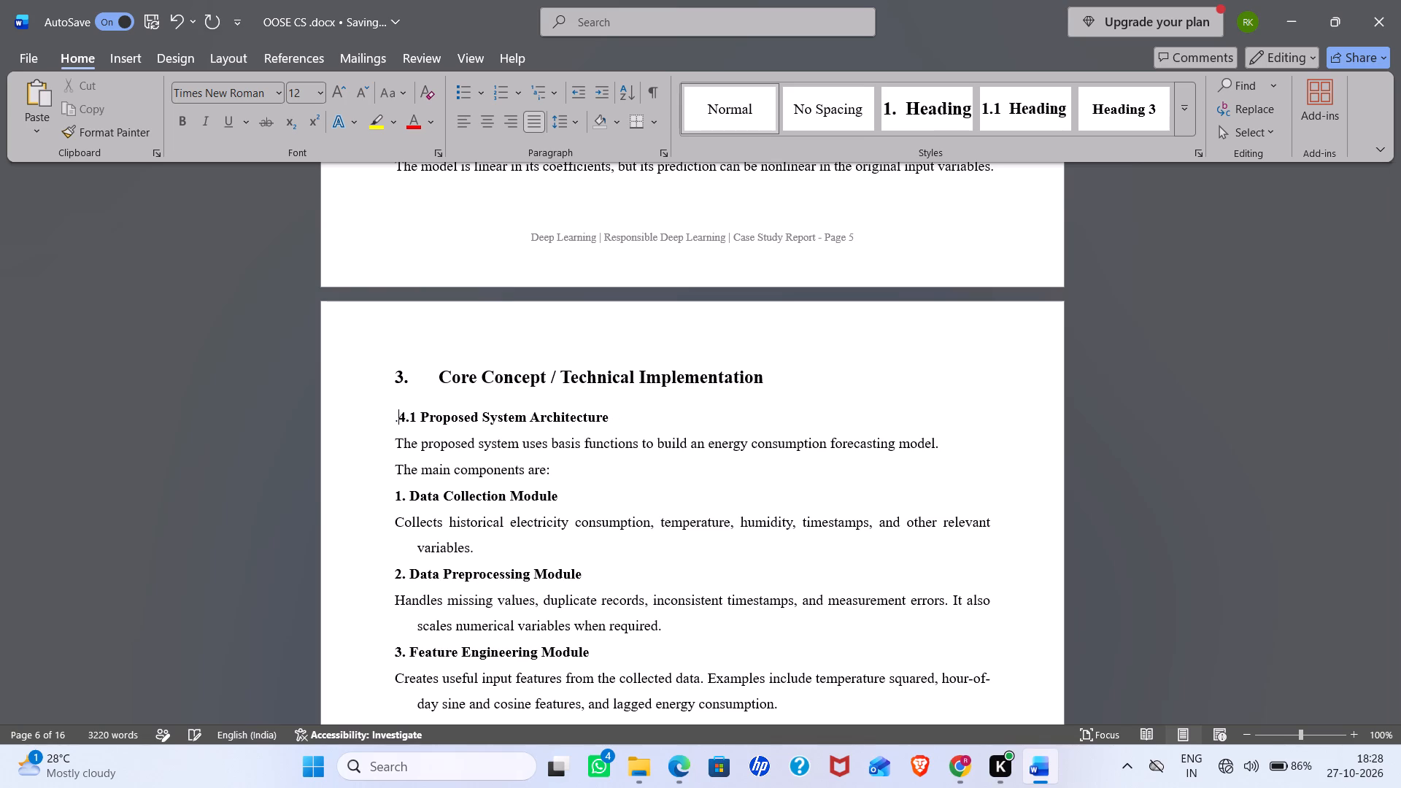
key(BackSpace)
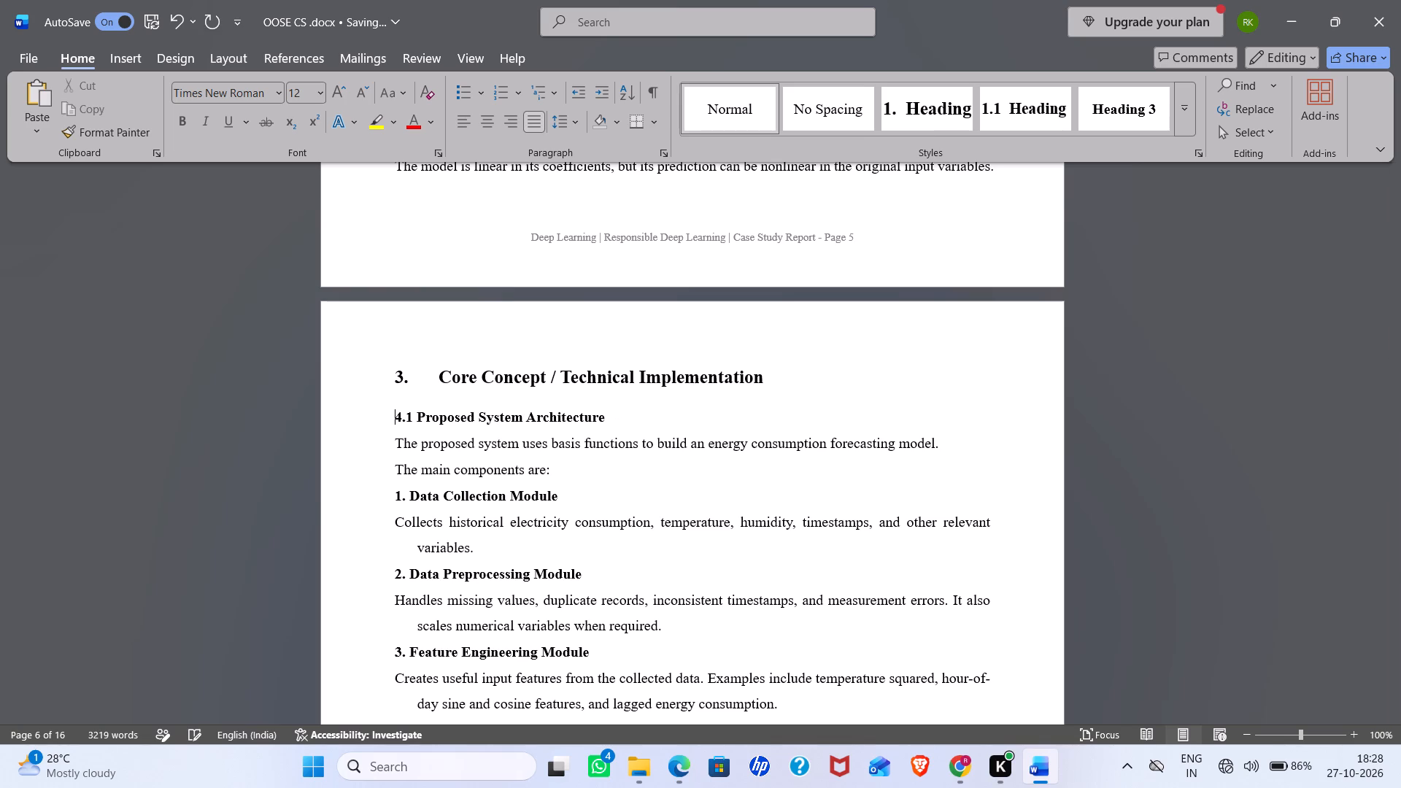
key(BackSpace)
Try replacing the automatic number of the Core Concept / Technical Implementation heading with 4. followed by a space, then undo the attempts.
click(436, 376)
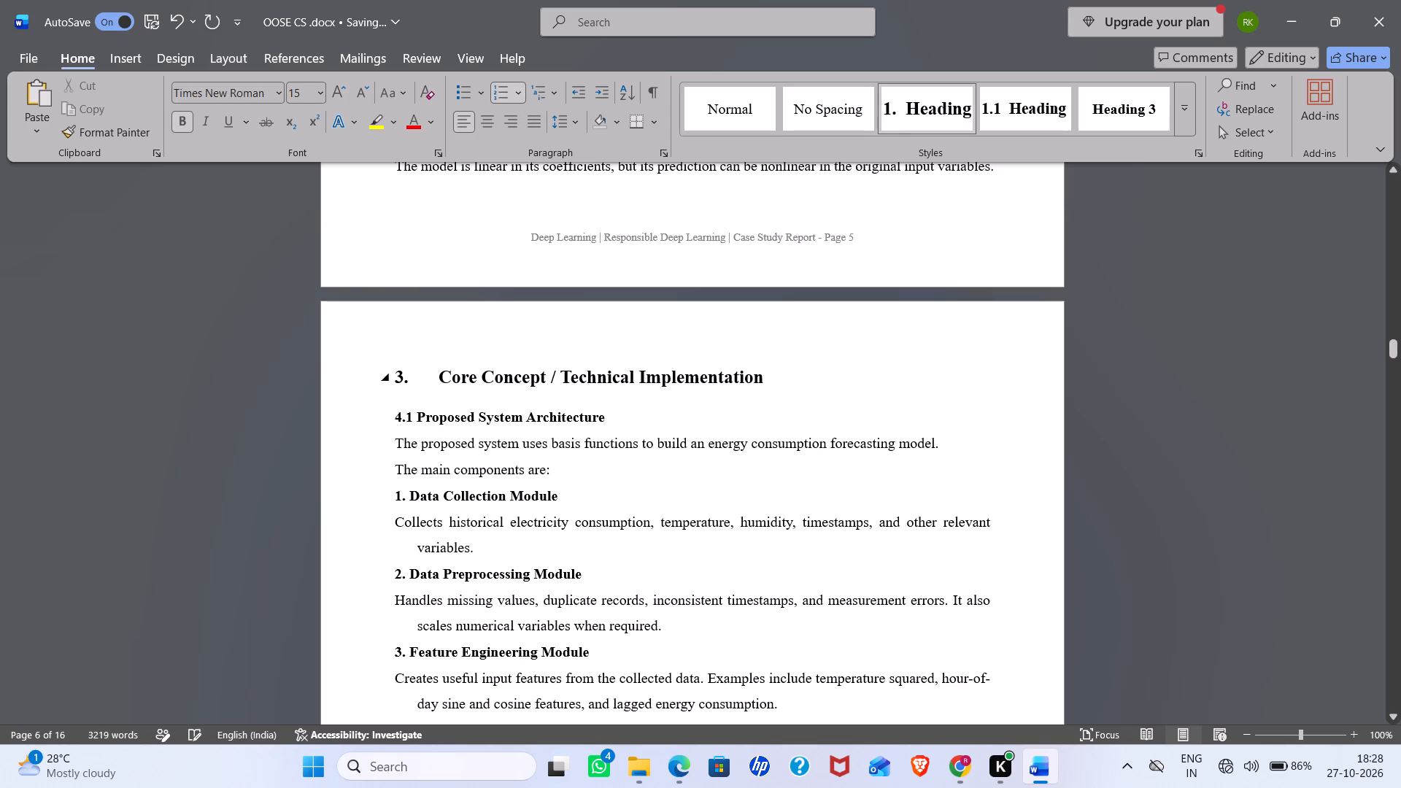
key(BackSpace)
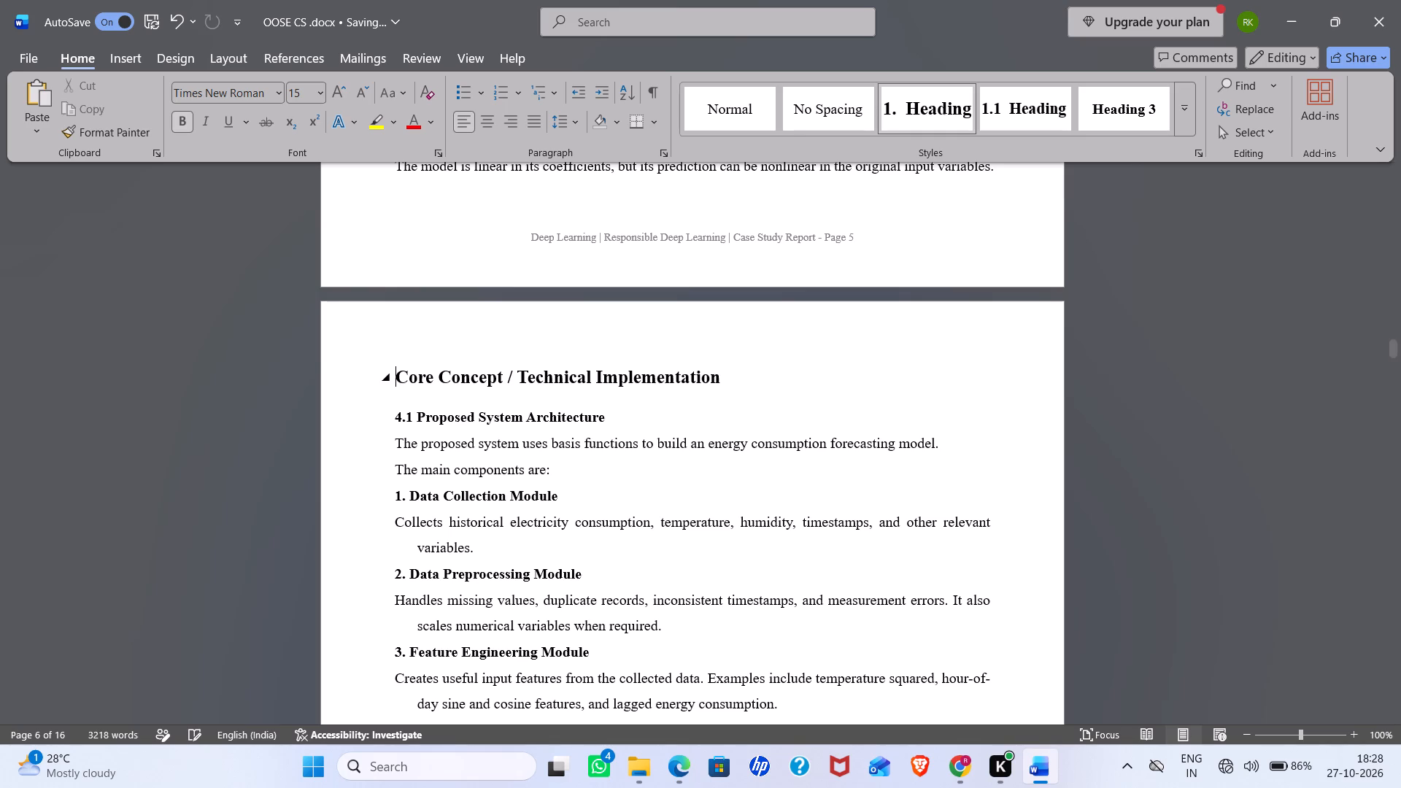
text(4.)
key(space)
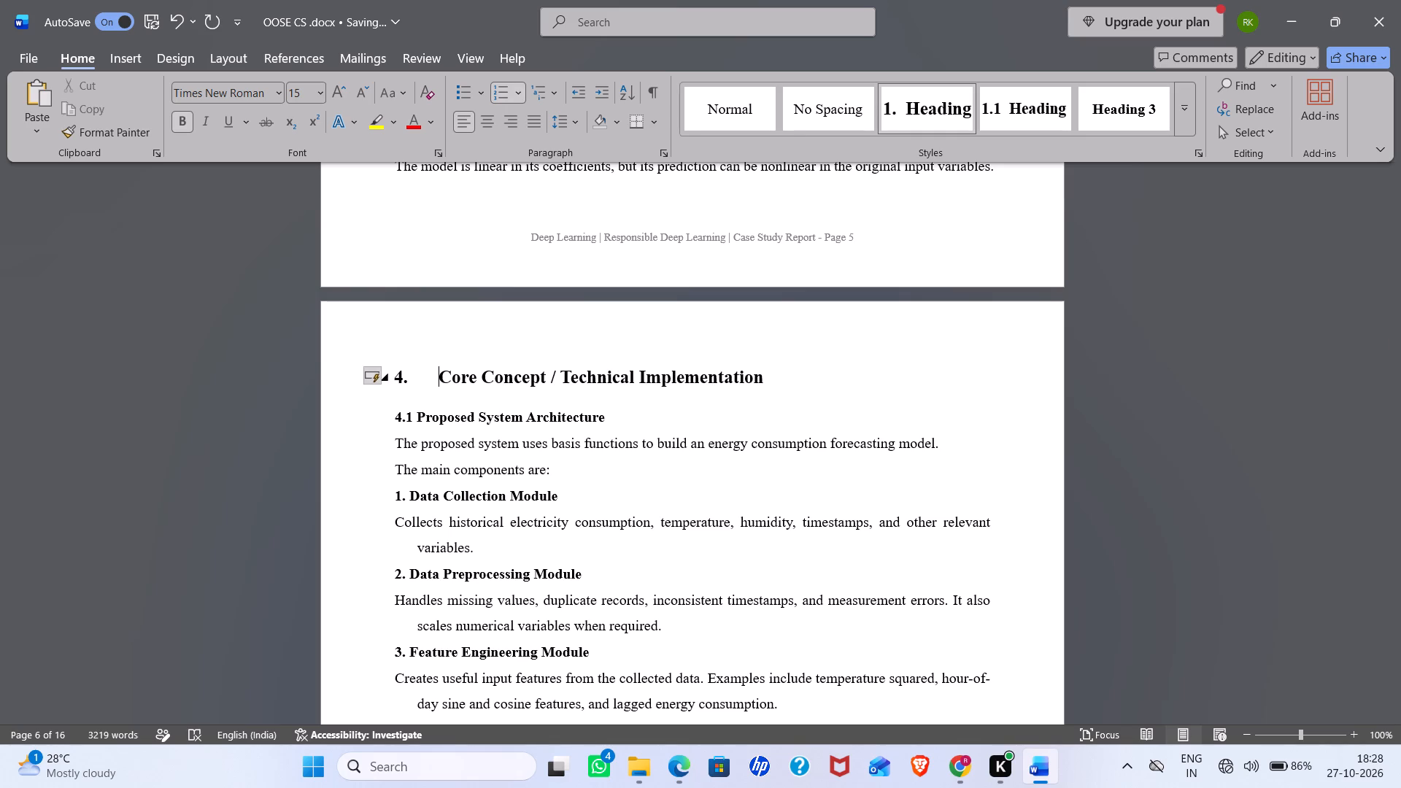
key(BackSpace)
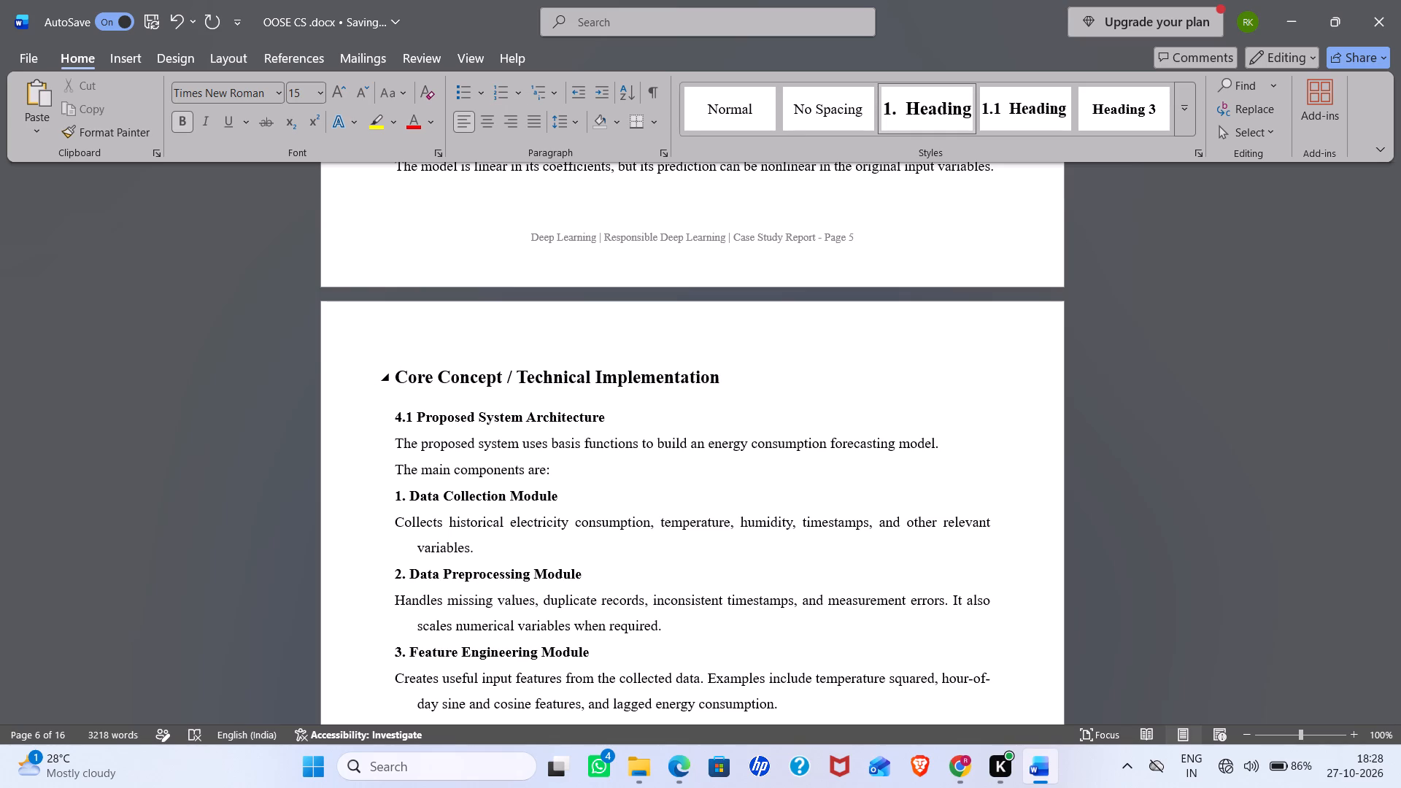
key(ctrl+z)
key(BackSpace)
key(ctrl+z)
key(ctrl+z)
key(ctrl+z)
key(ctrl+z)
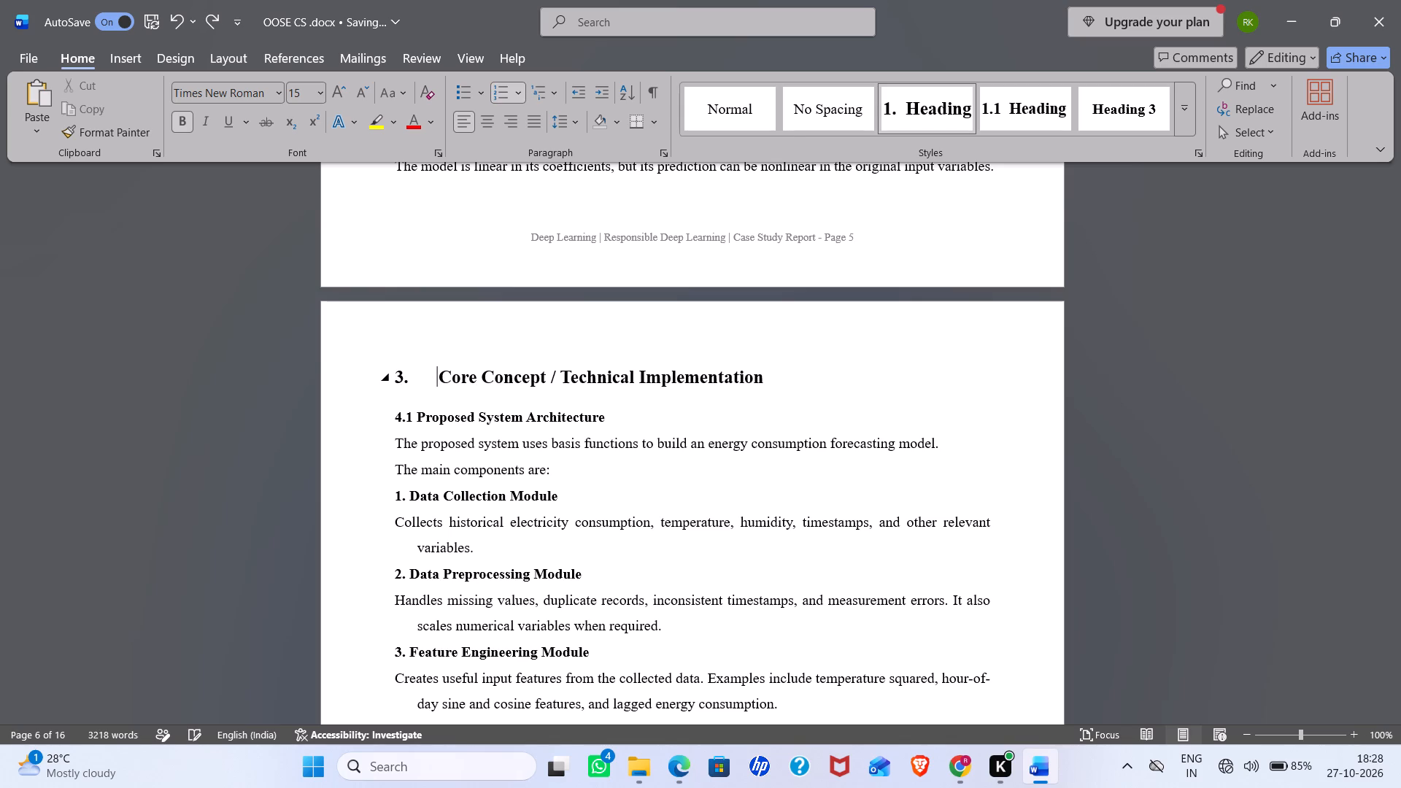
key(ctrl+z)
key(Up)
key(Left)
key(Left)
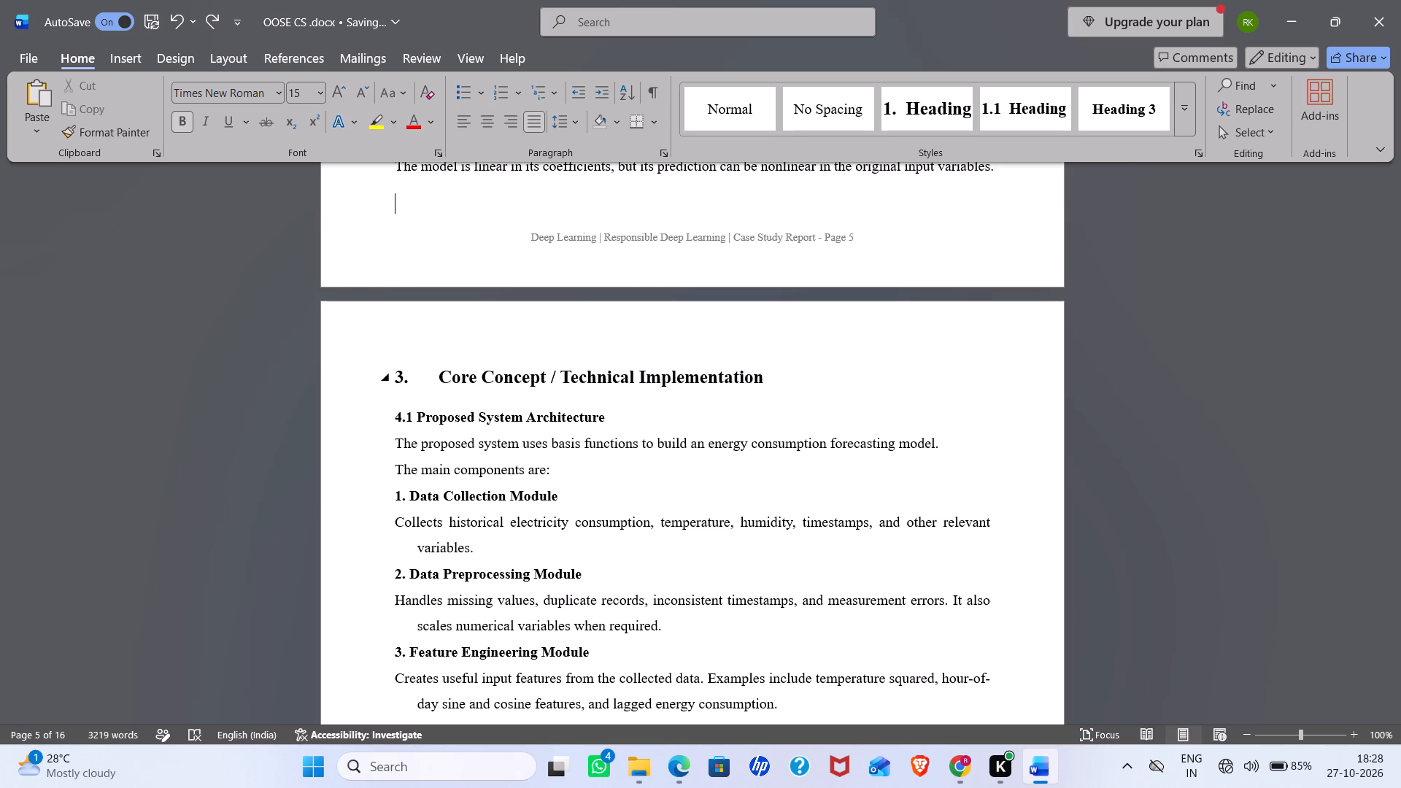
Replace the automatic number of the Core Concept / Technical Implementation heading with a manual 4.
click(436, 374)
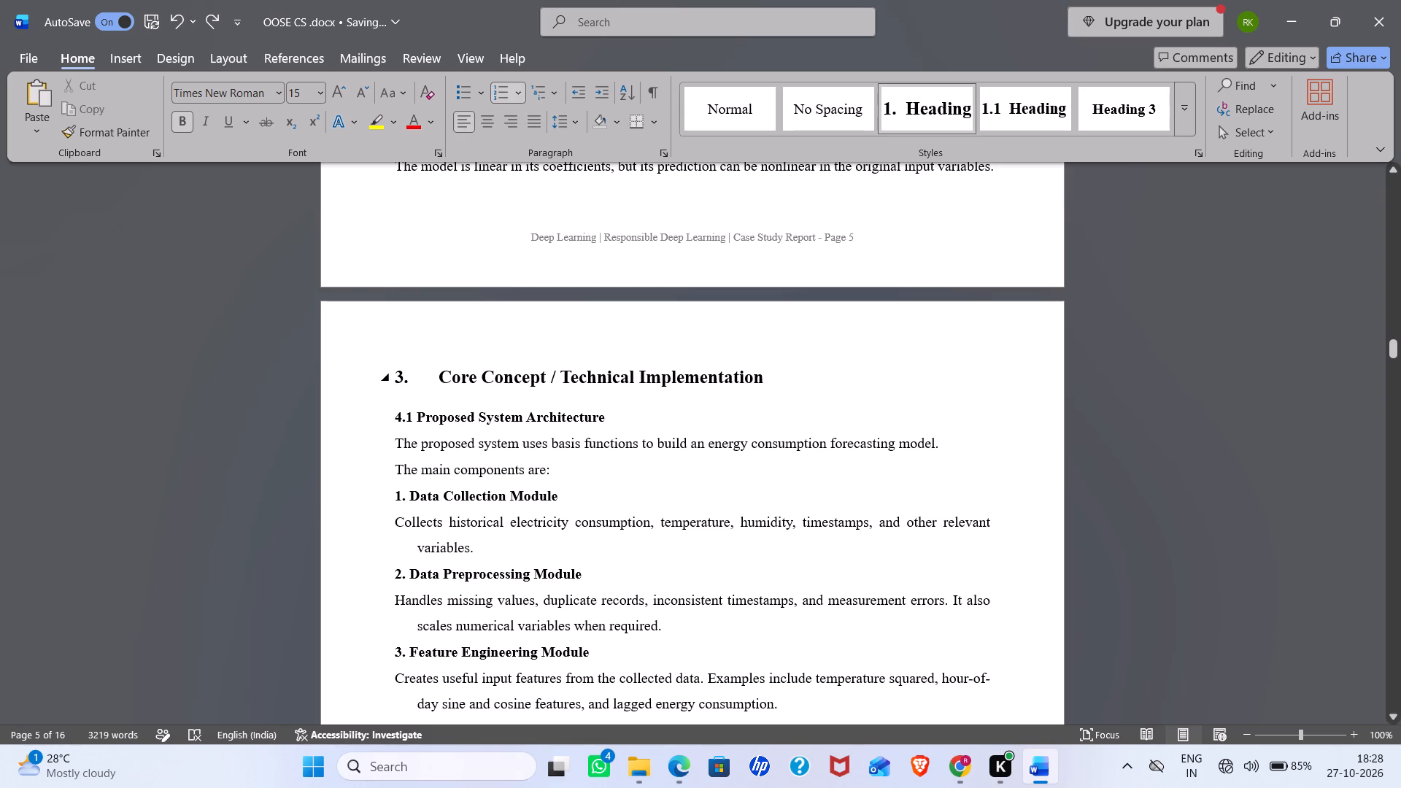
key(BackSpace)
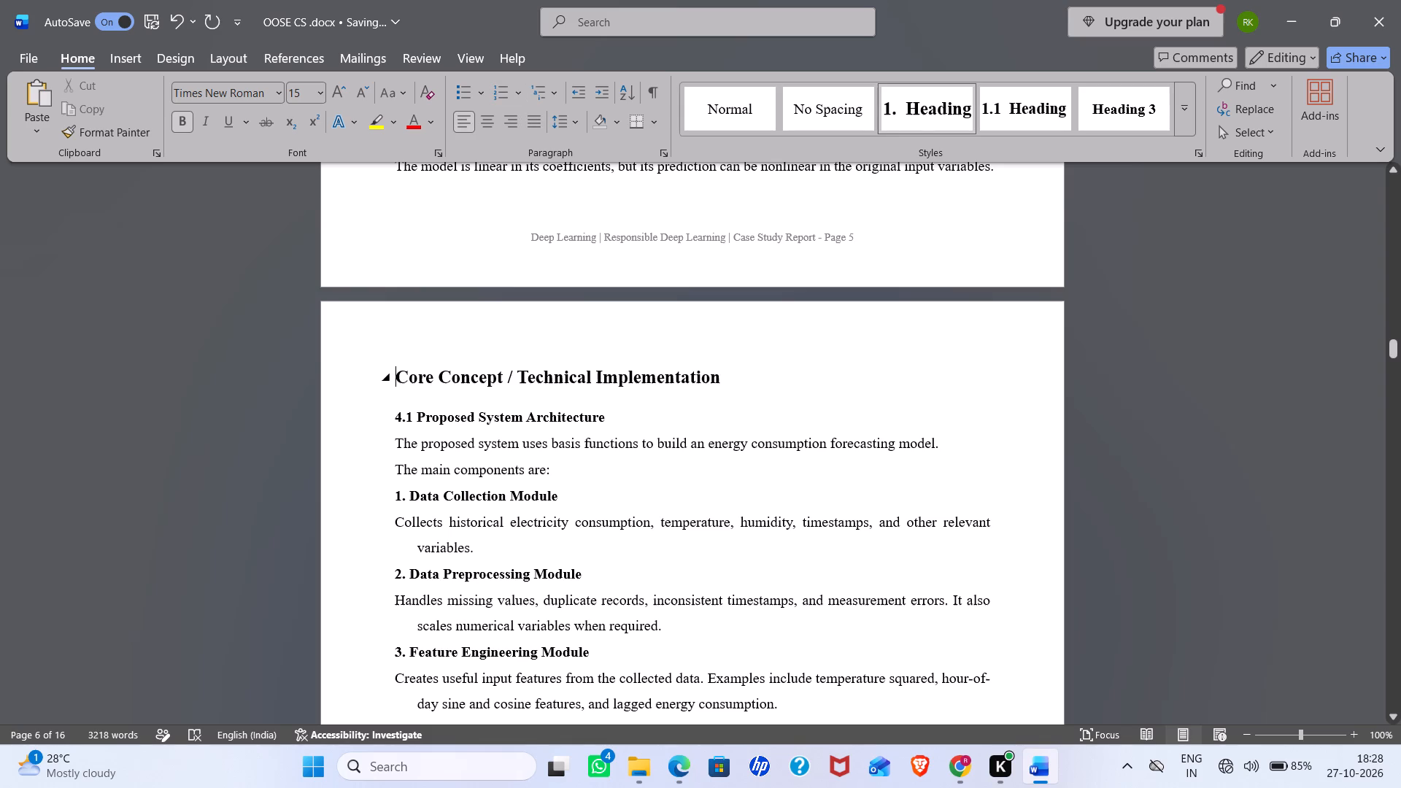
text(4.)
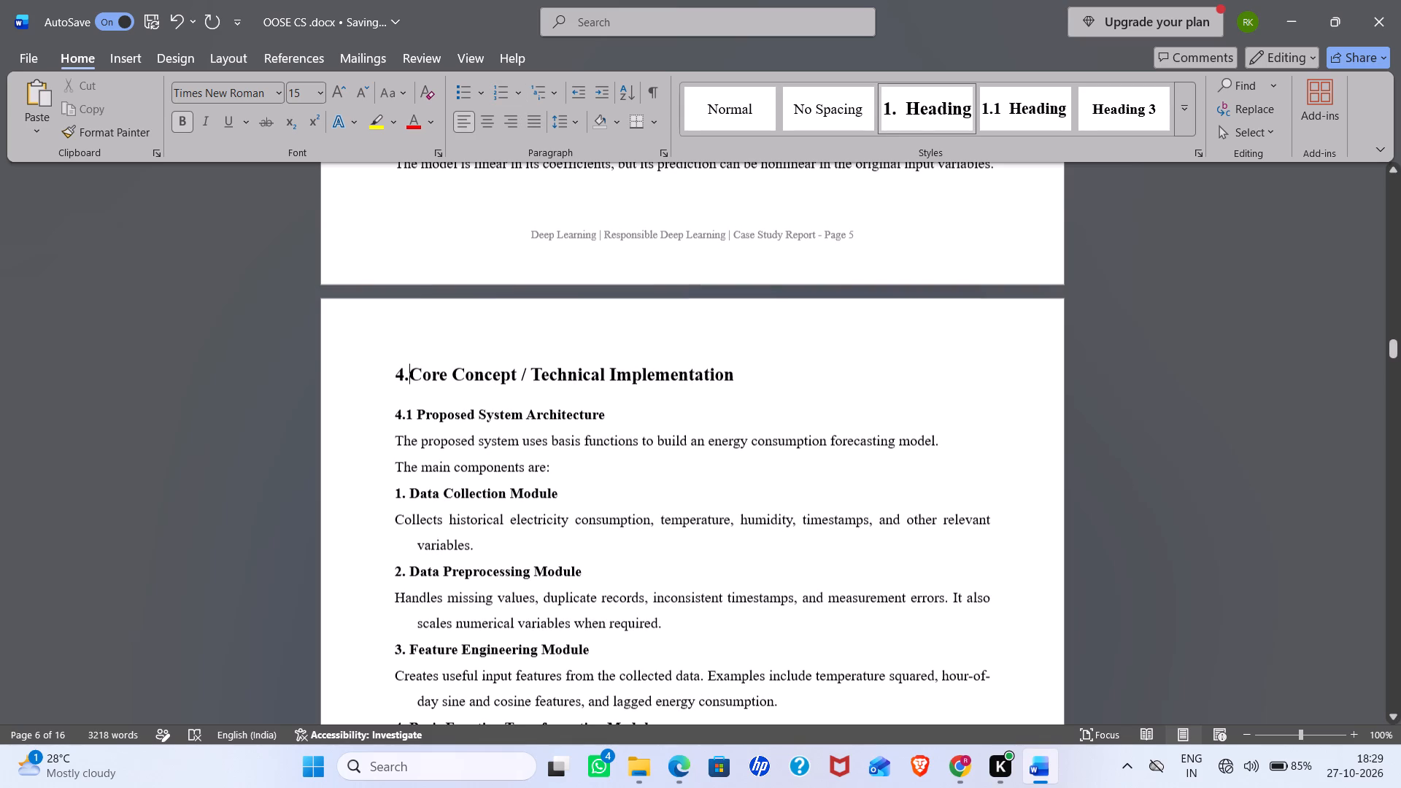
Toggle justification and set 1.15 line spacing for the text from 4.1 Proposed System Architecture to the end of section 4.4.
scroll(452, 492, down, 1)
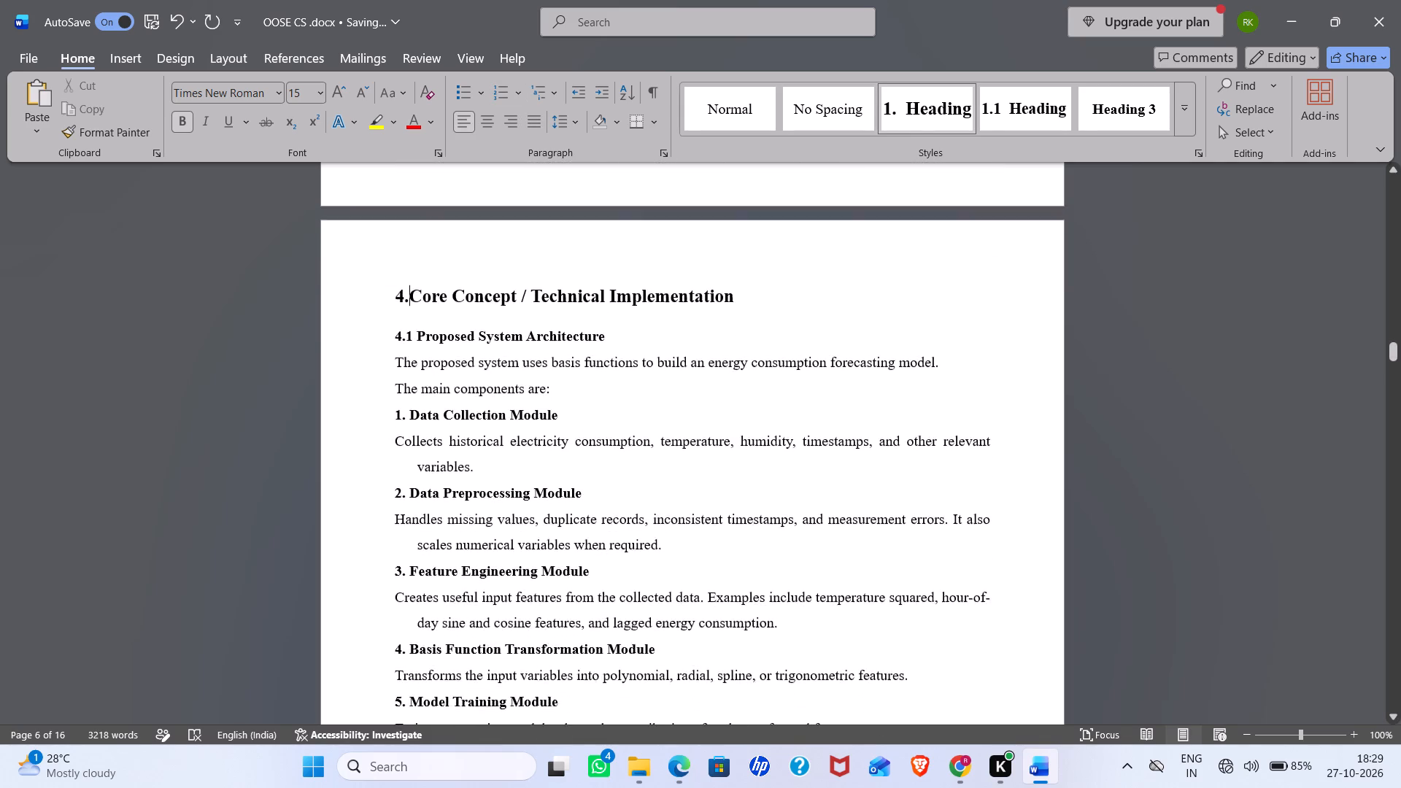
drag(394, 332, 536, 694)
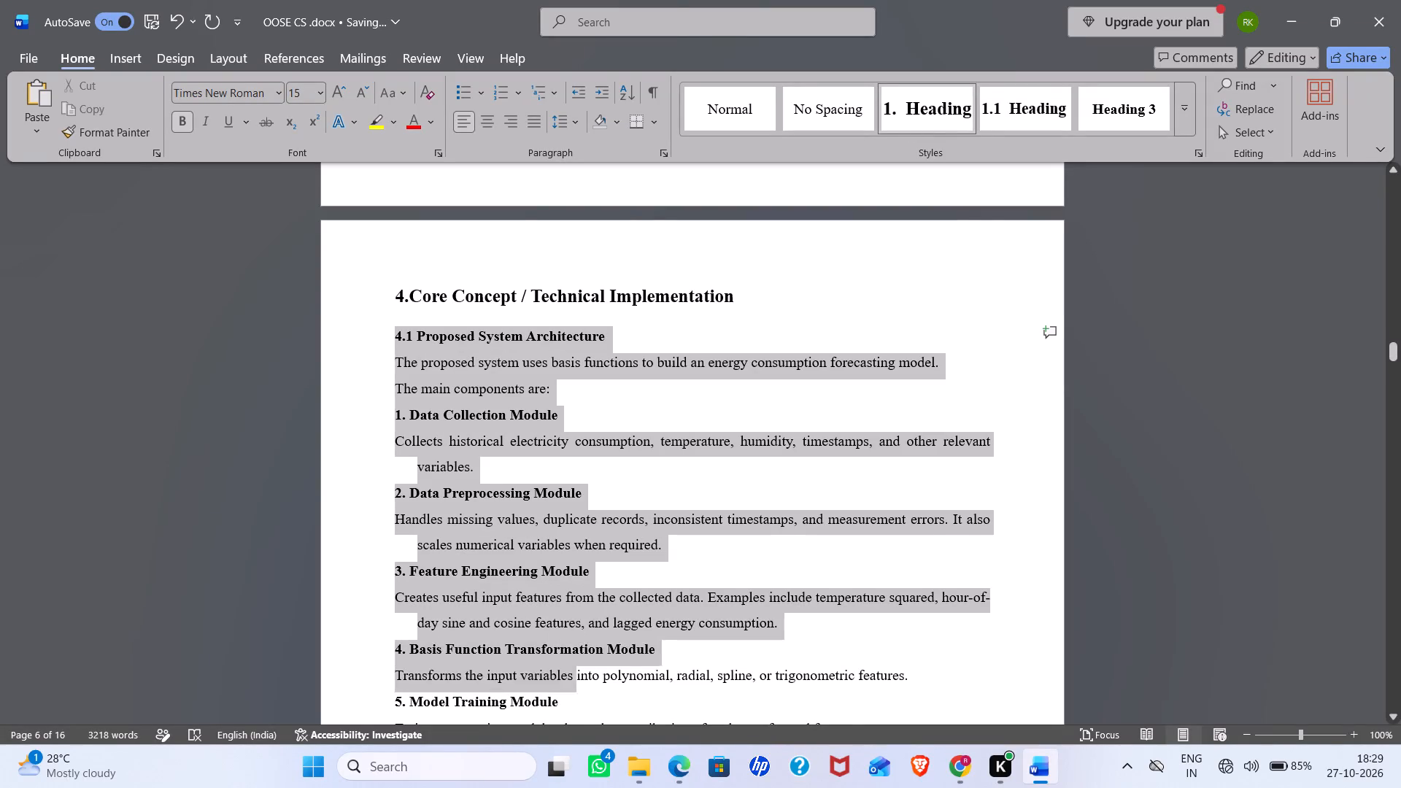
drag(536, 694, 757, 681)
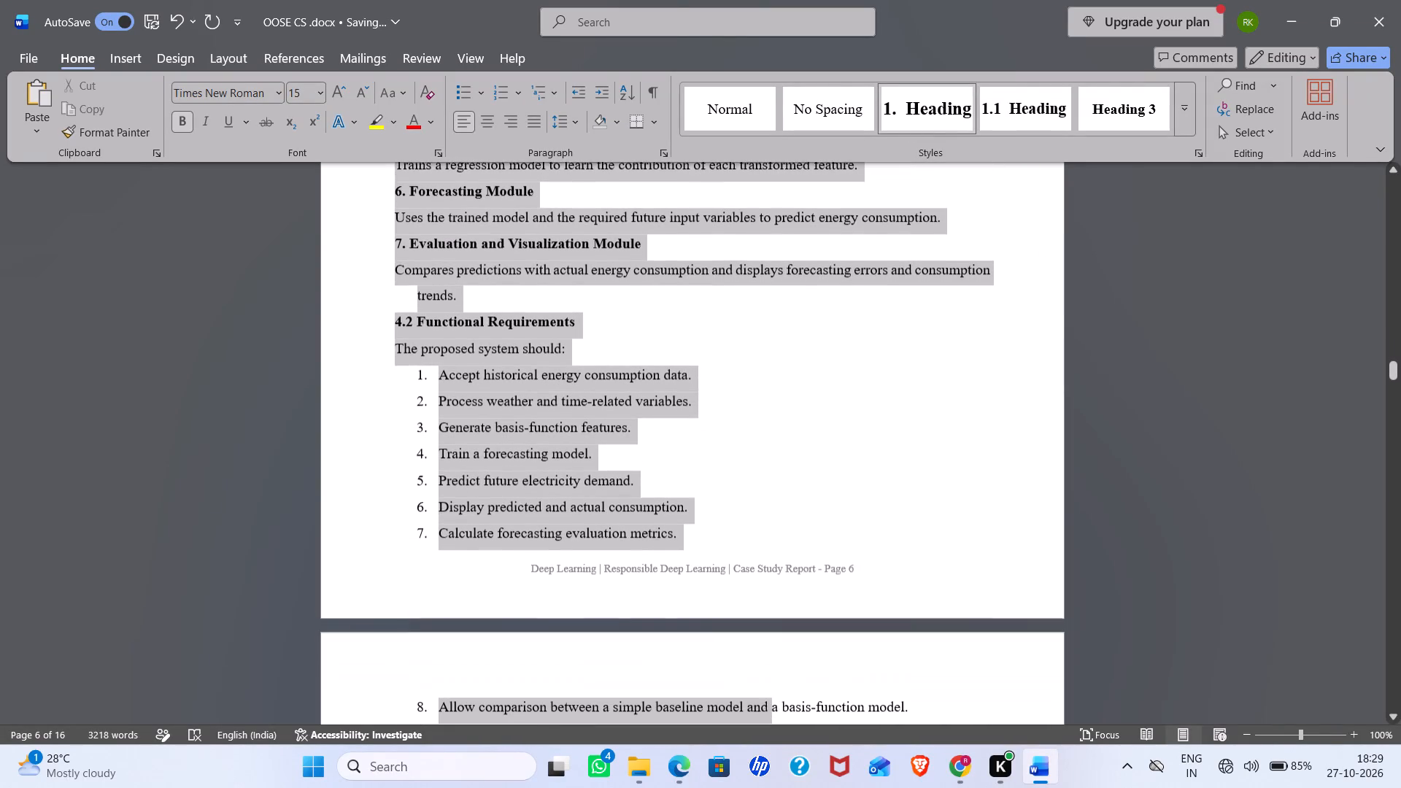
drag(757, 681, 759, 772)
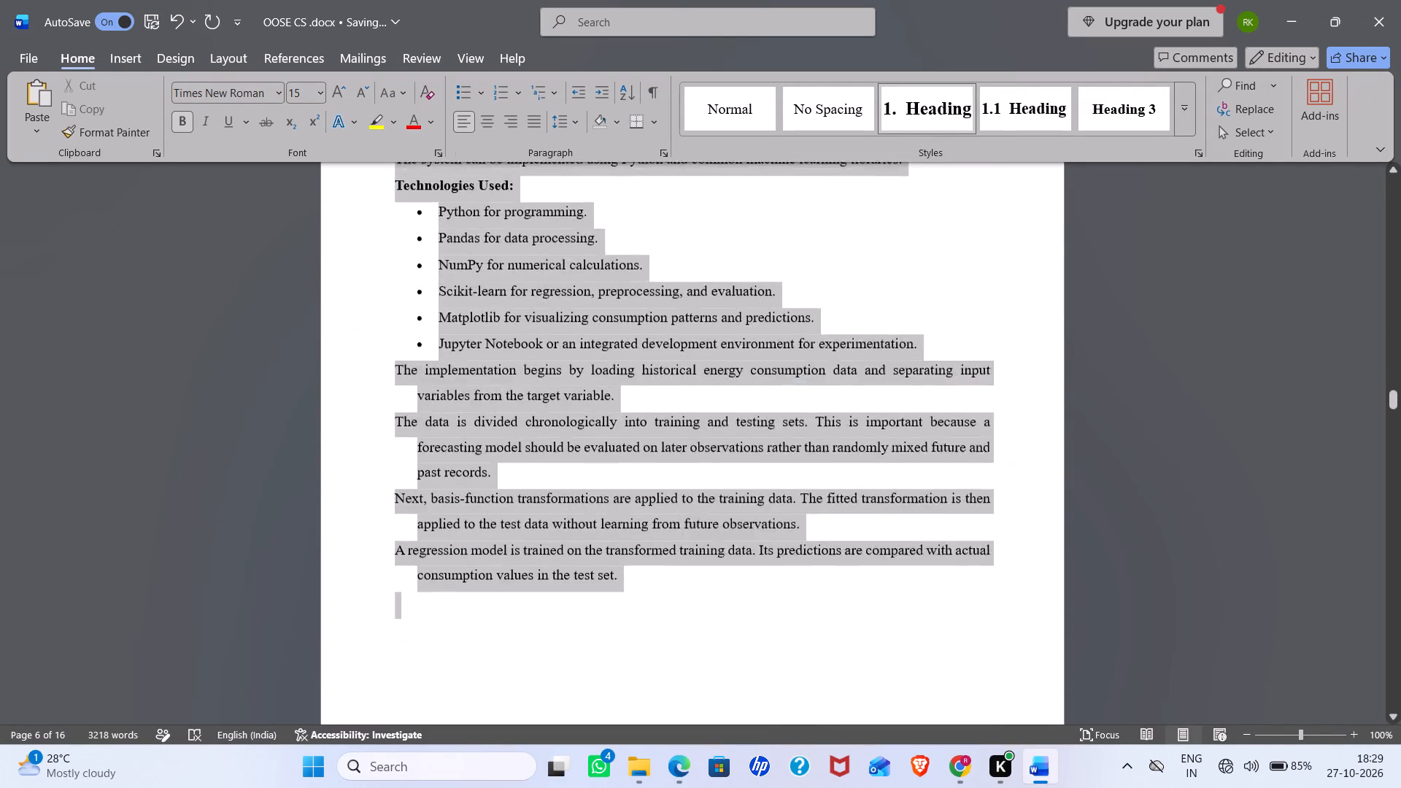
drag(759, 772, 684, 317)
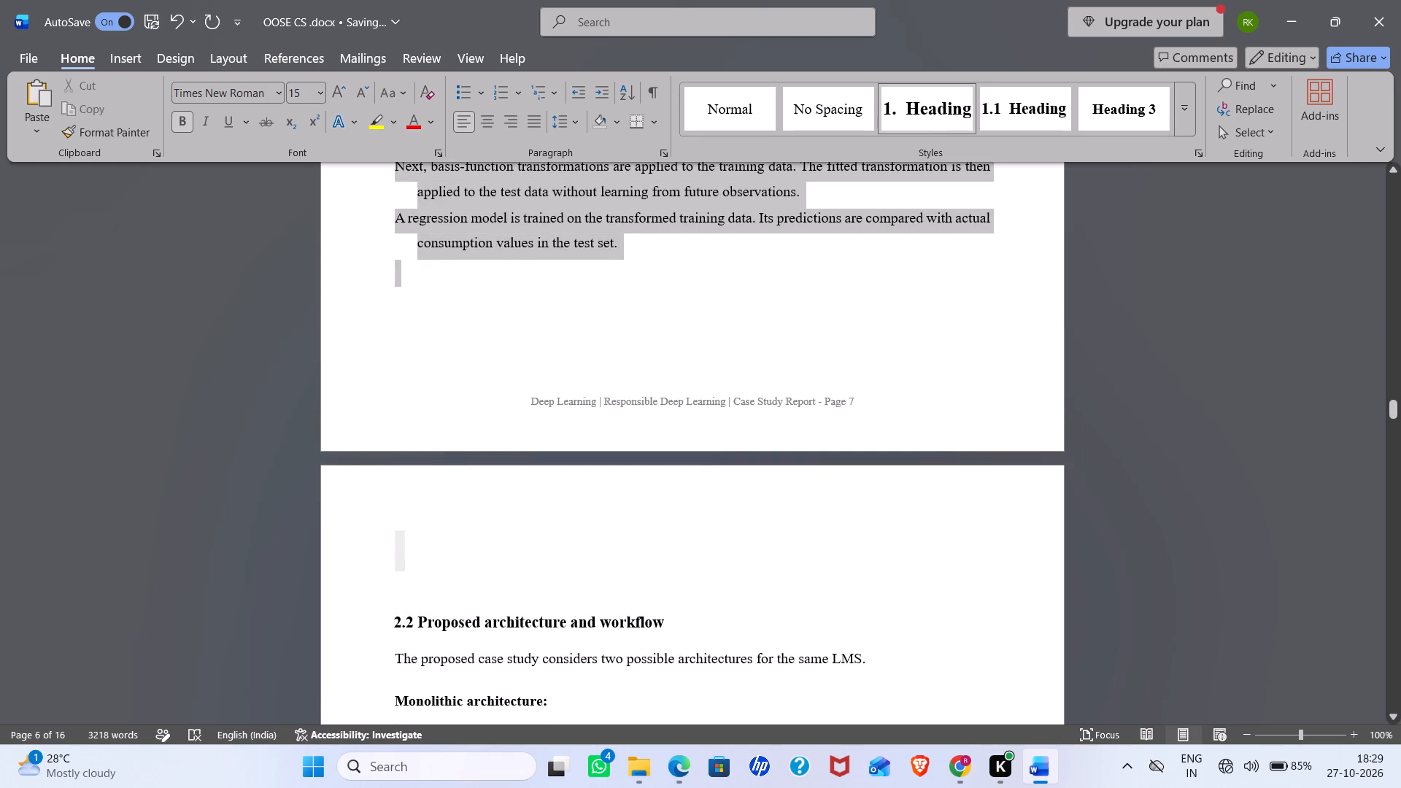
drag(684, 317, 681, 307)
key(ctrl+j)
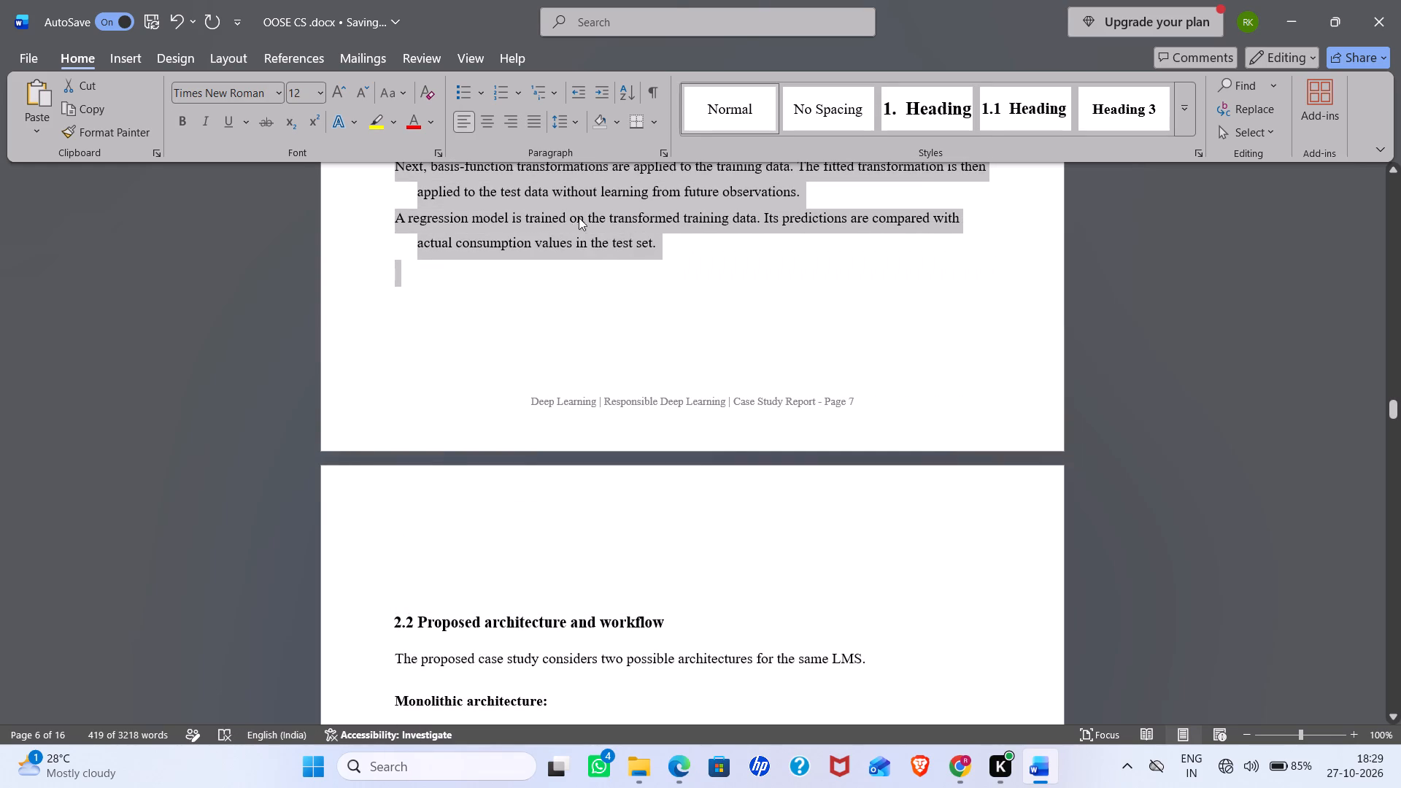
click(582, 120)
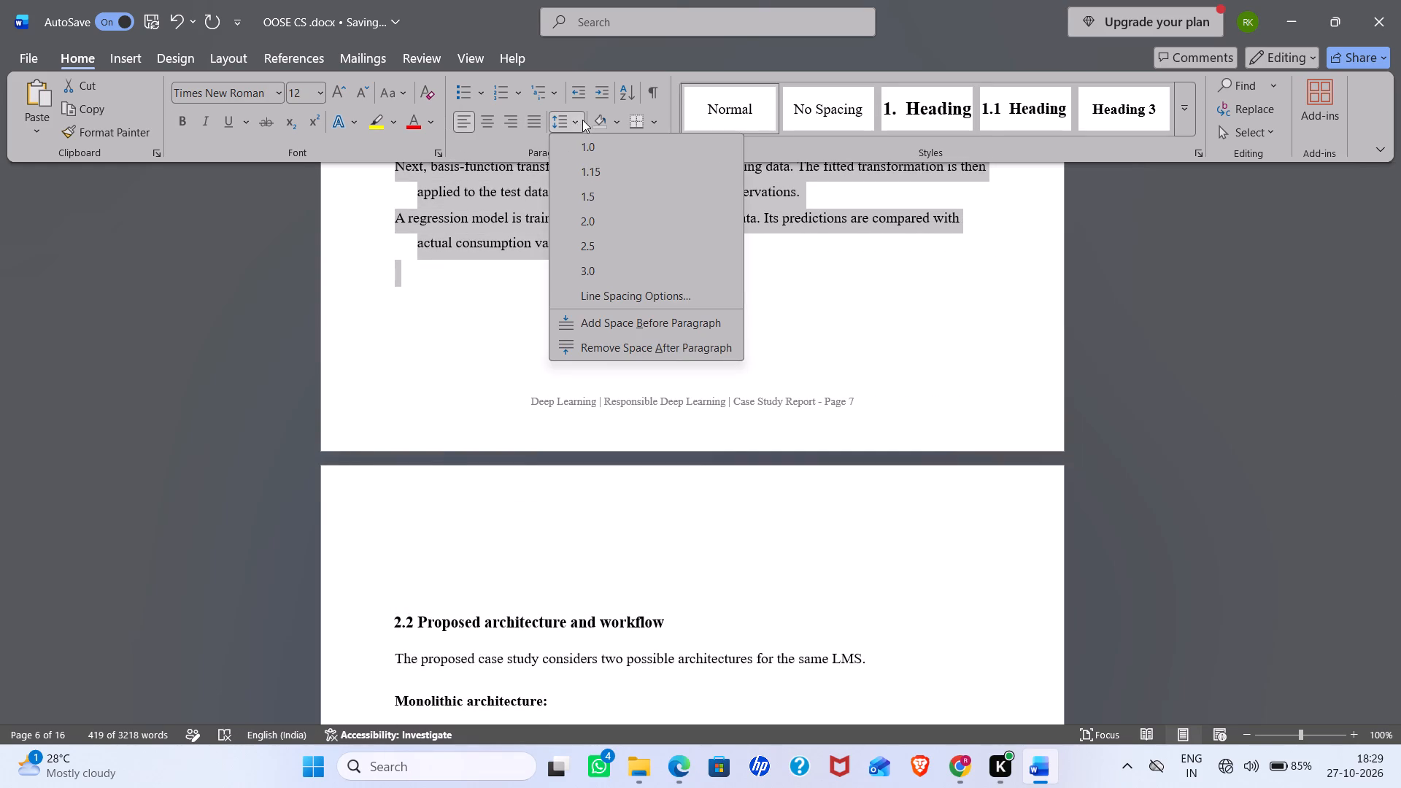
click(590, 172)
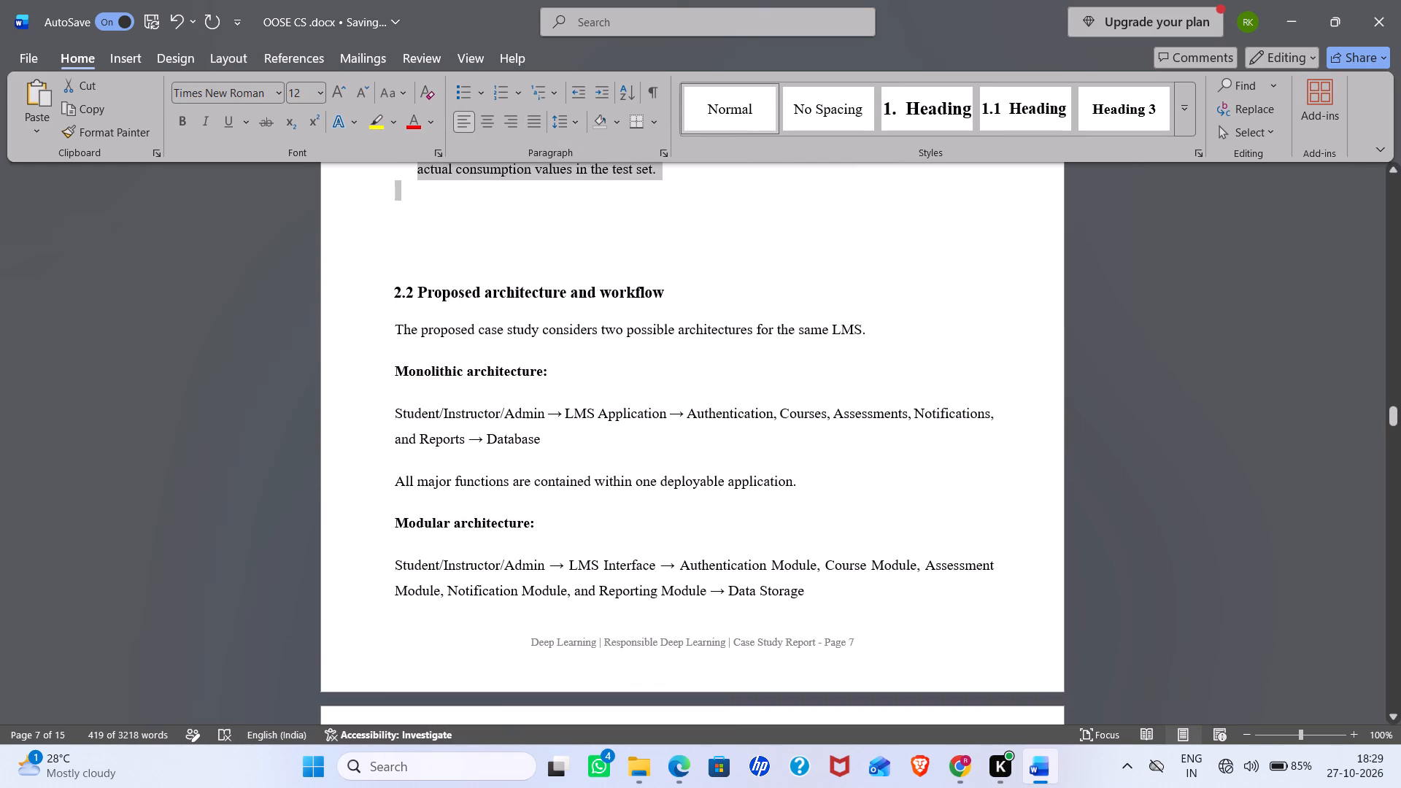
Delete the old LMS content from 2.2 Proposed architecture and workflow down to just before 4.5 Illustrative Pseudocode, including the heading number.
scroll(630, 401, up, 1)
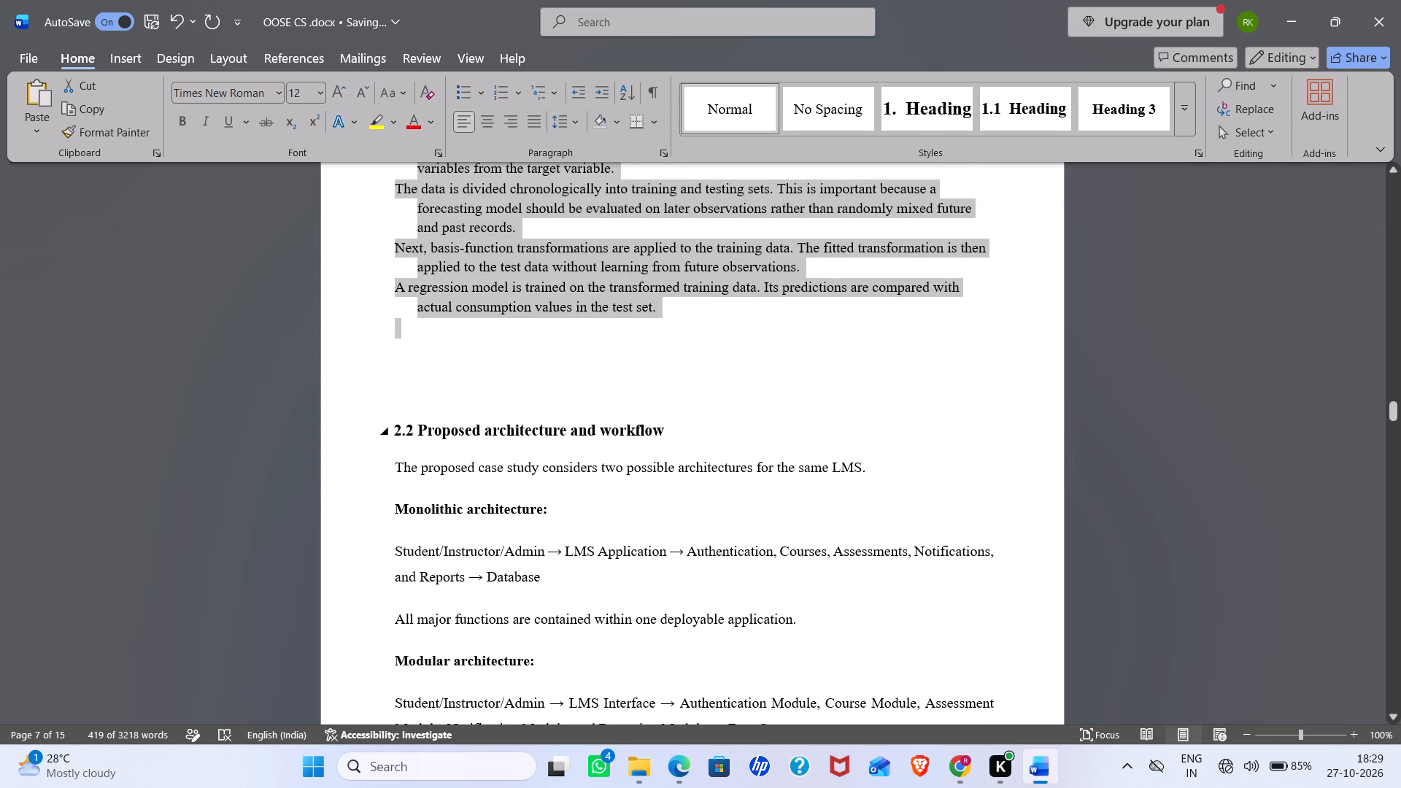
click(417, 428)
key(BackSpace)
key(BackSpace)
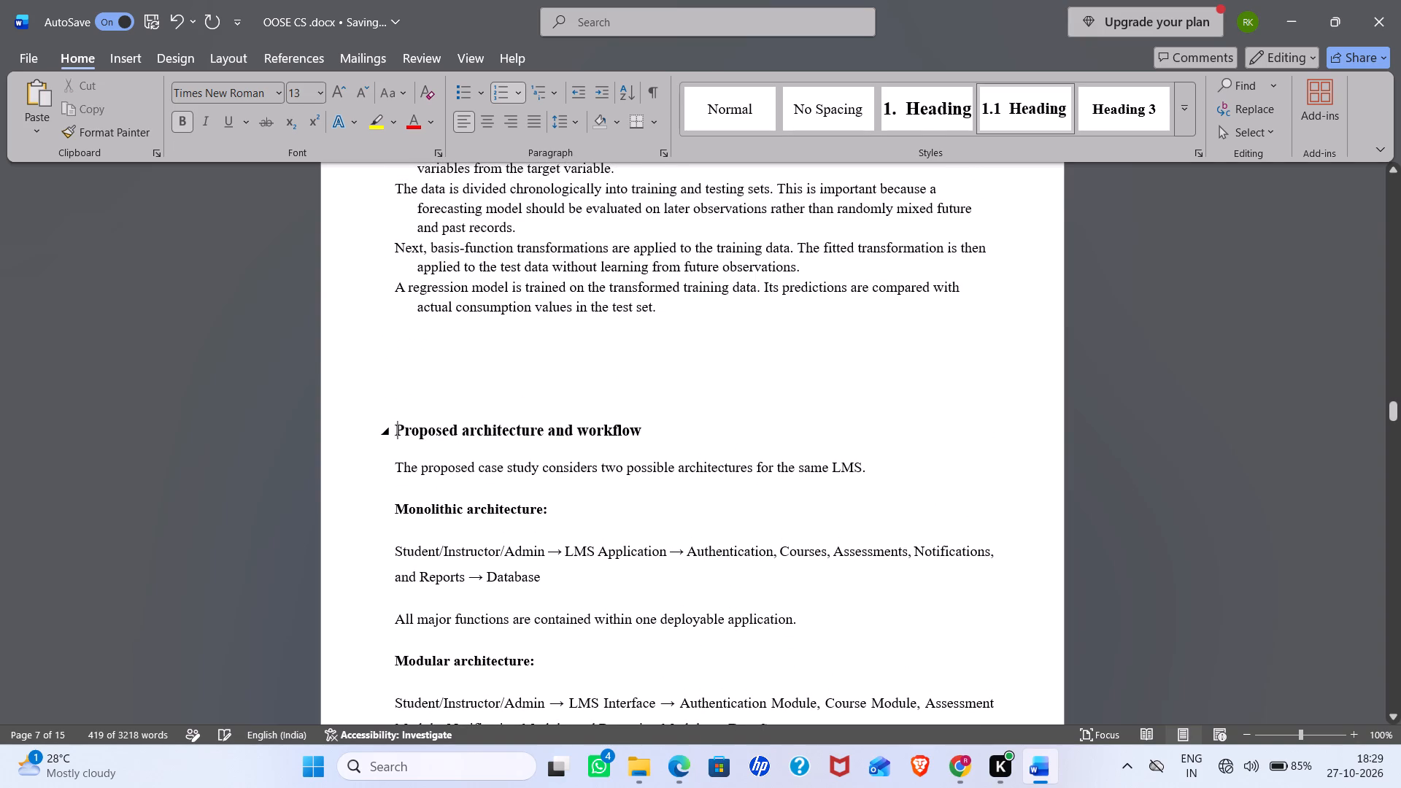
drag(394, 428, 497, 682)
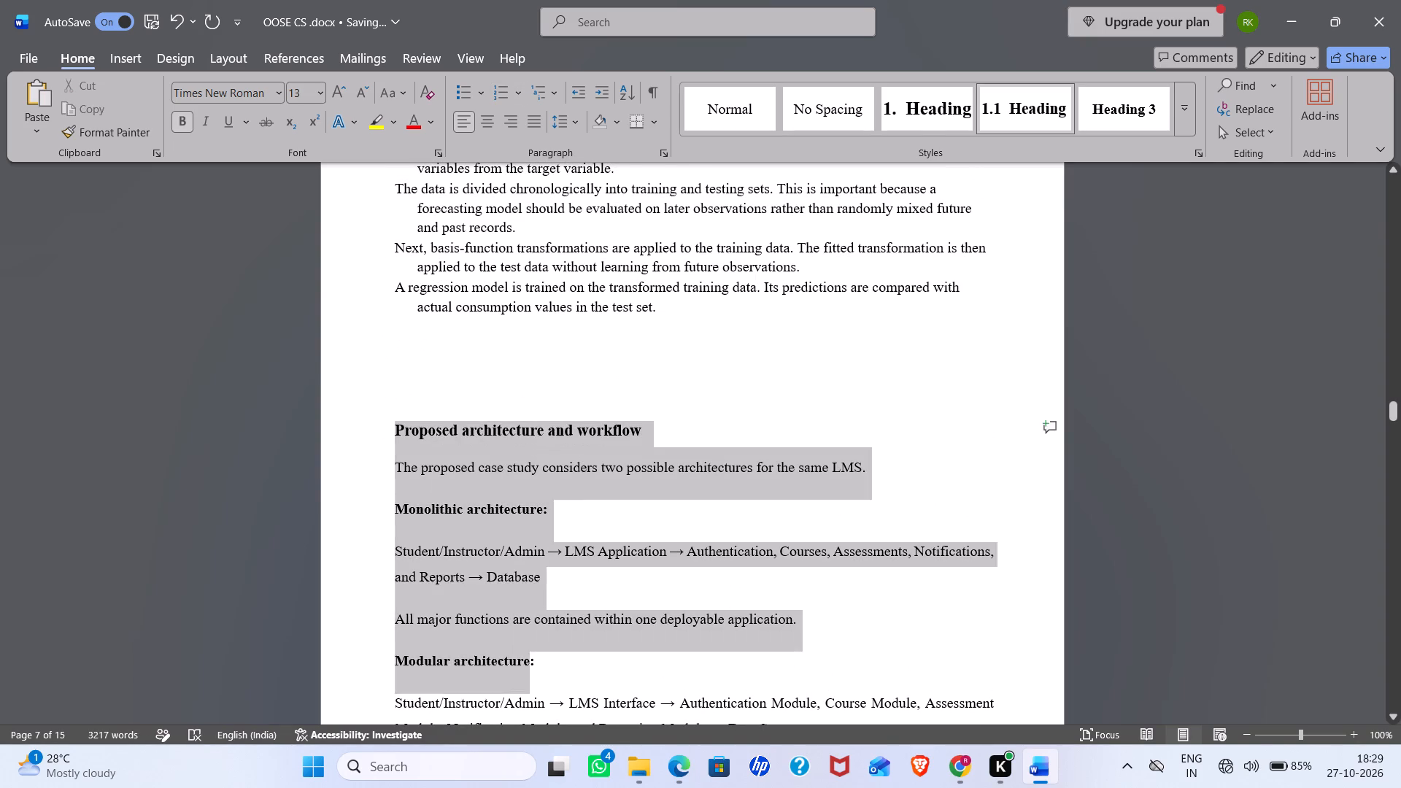
drag(497, 682, 525, 738)
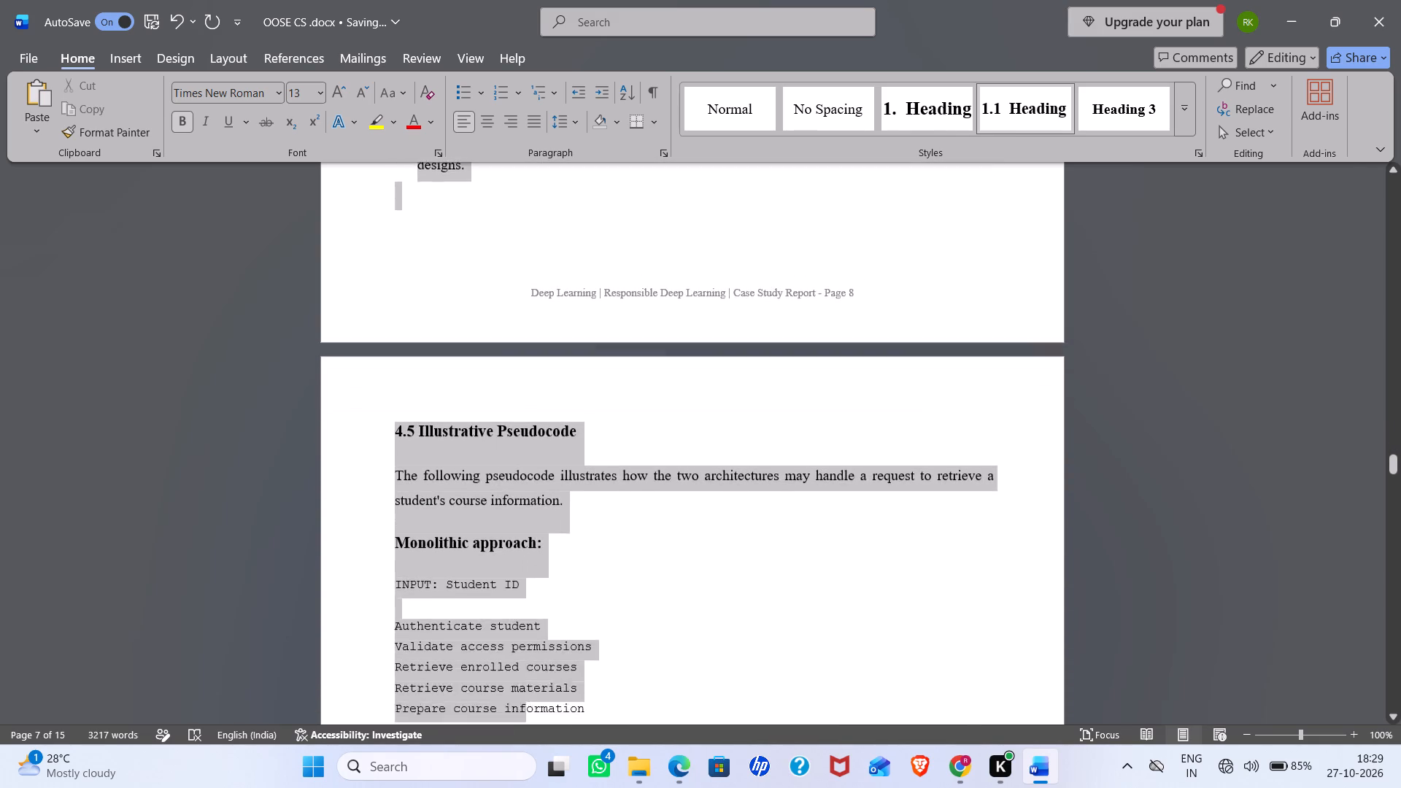
drag(525, 738, 528, 246)
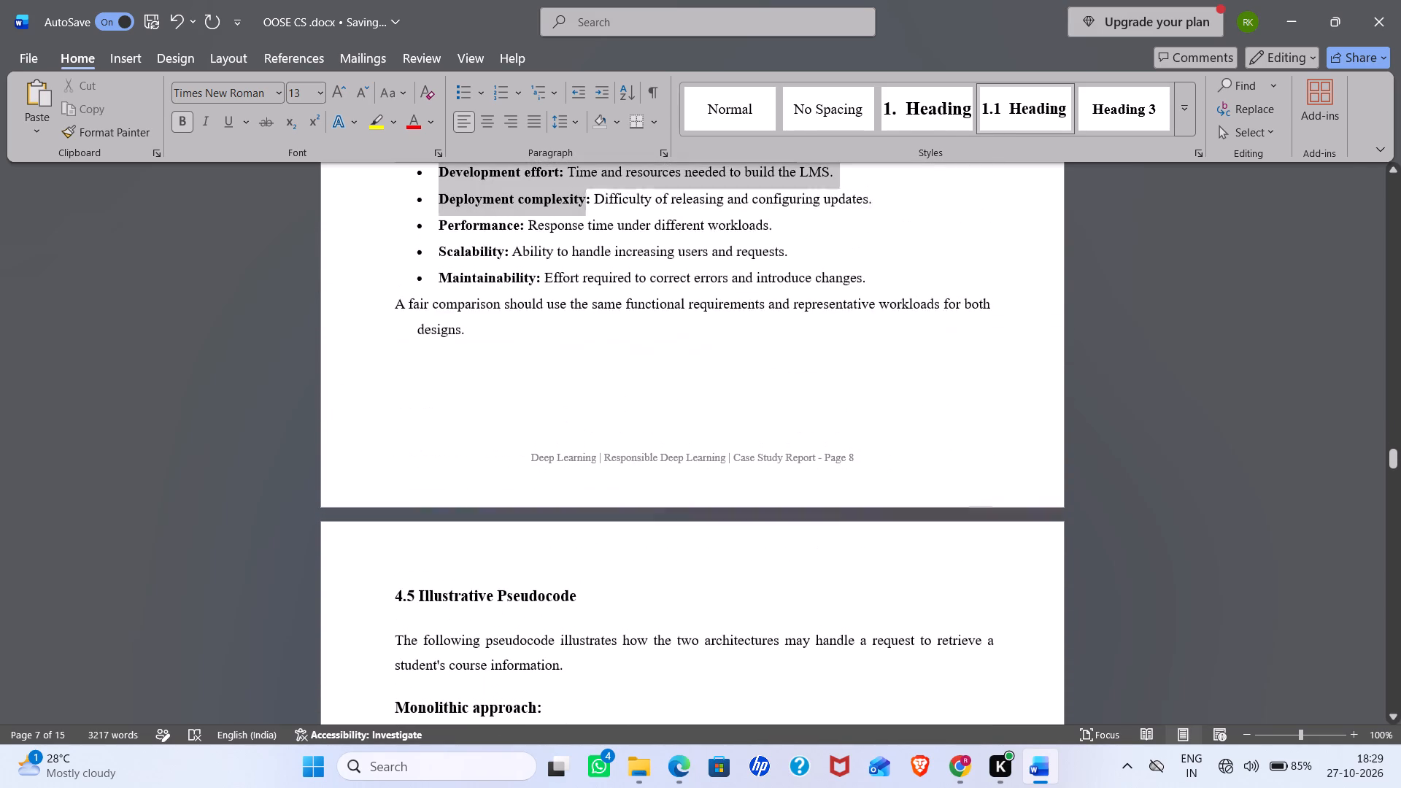
drag(528, 246, 493, 340)
key(BackSpace)
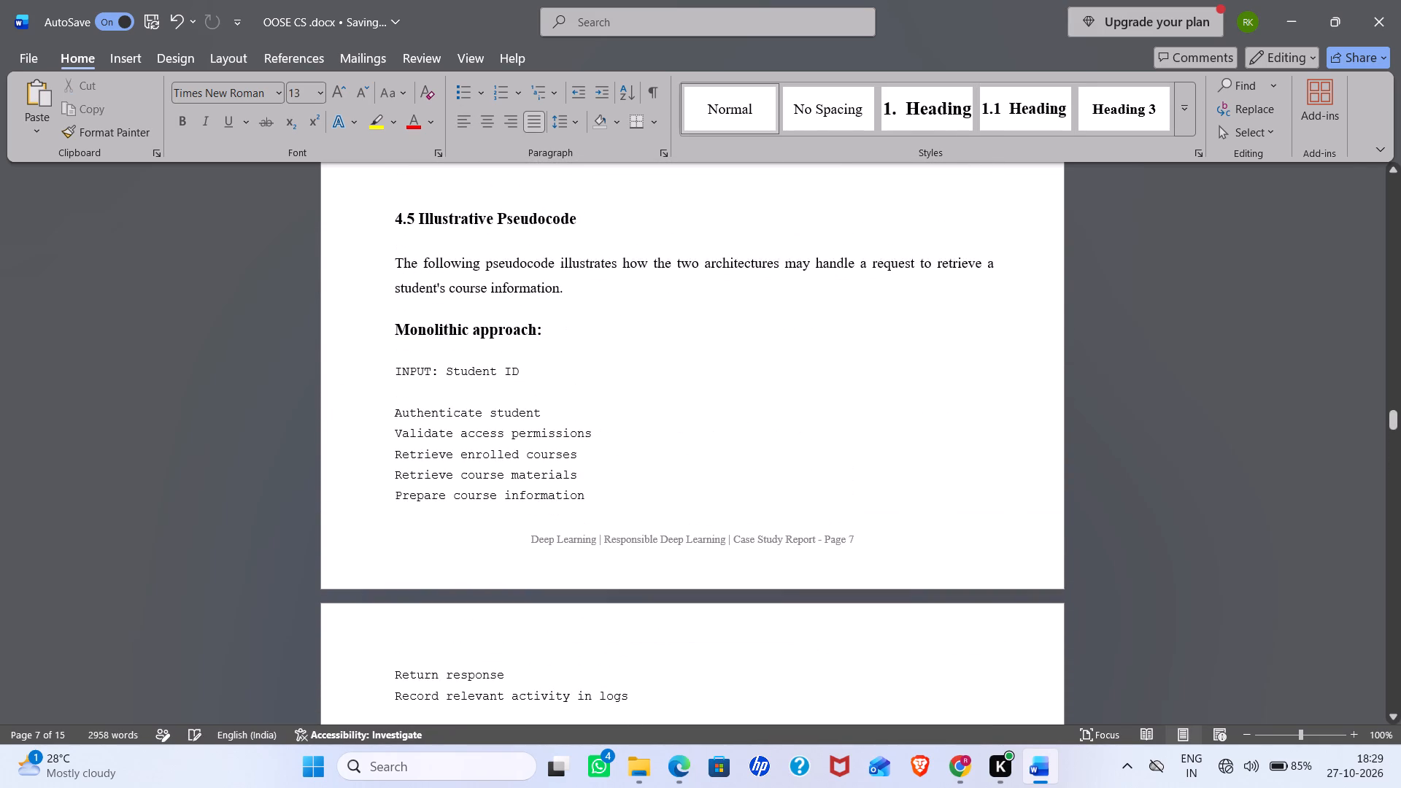
Justify the text from 4.1 Proposed System Architecture to the end of 4.4 Implementation Approach.
scroll(493, 340, up, 2)
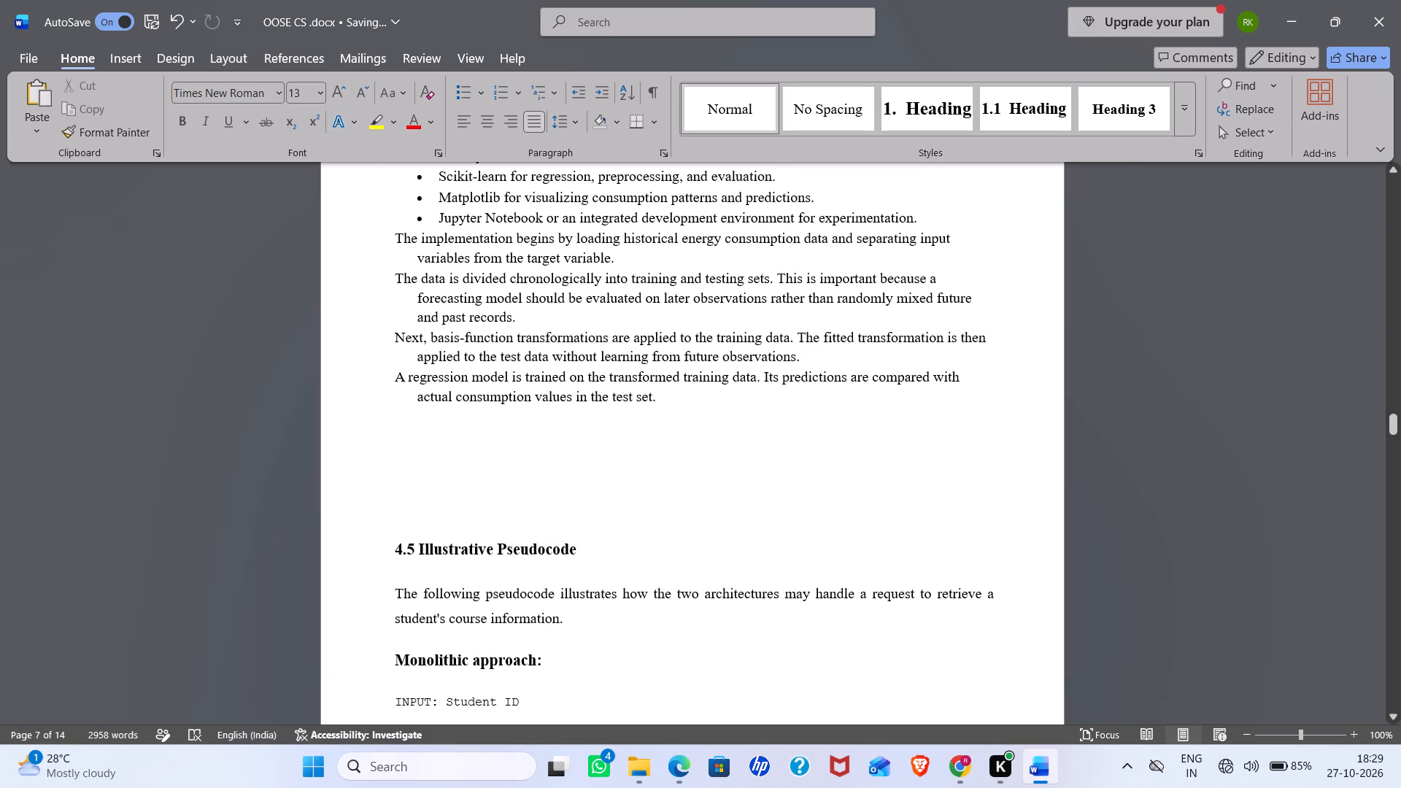
scroll(493, 340, up, 1)
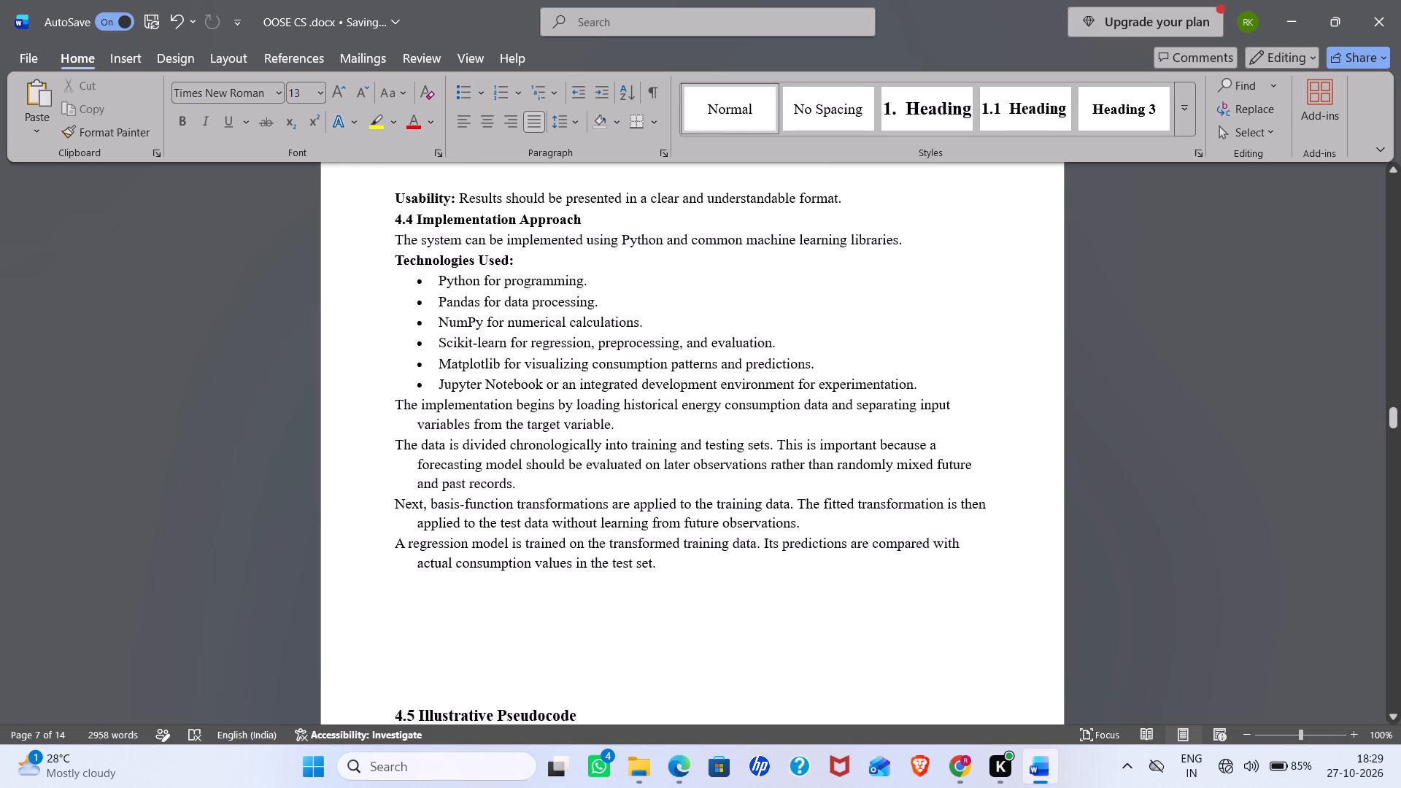
drag(663, 566, 439, 251)
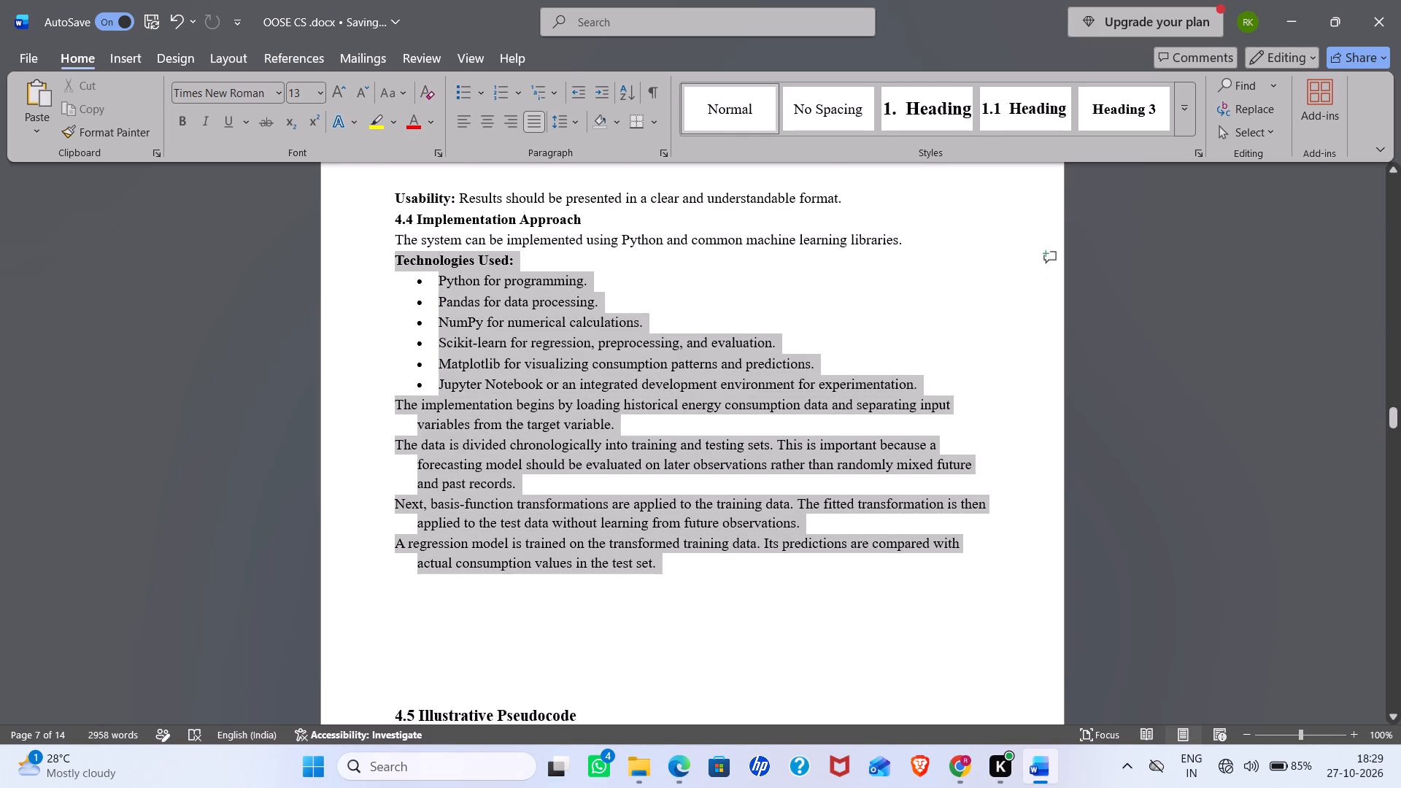
drag(439, 251, 426, 160)
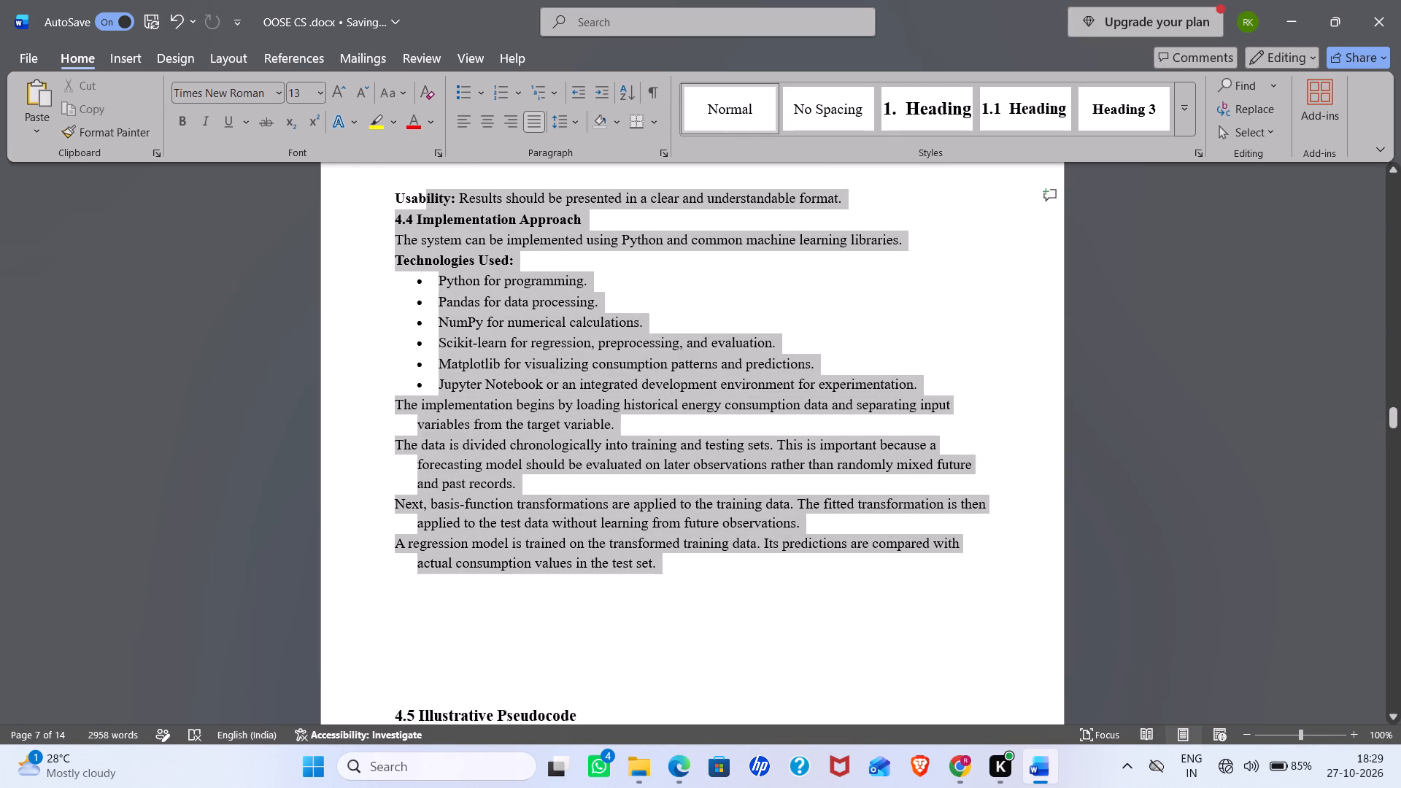
drag(426, 160, 400, 150)
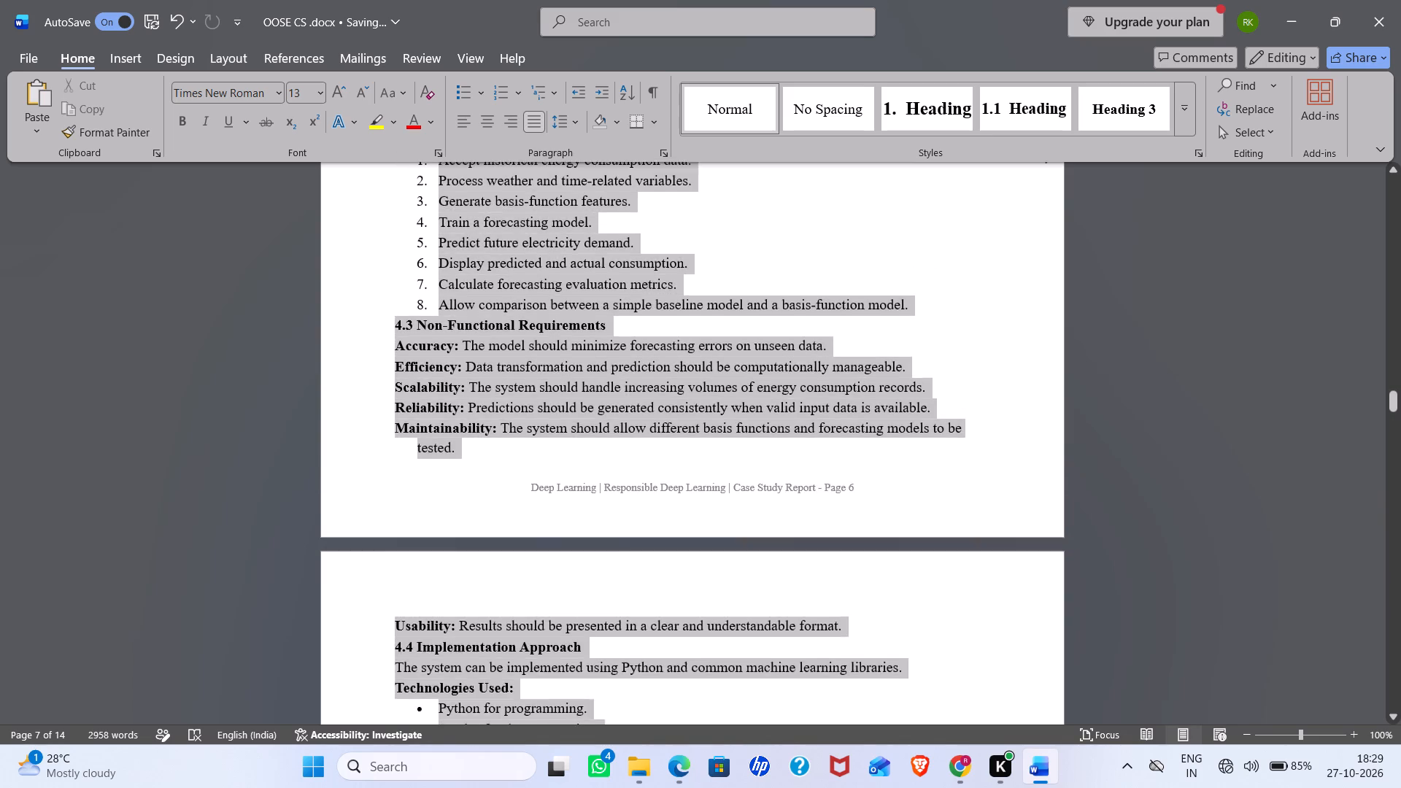
drag(400, 150, 401, 155)
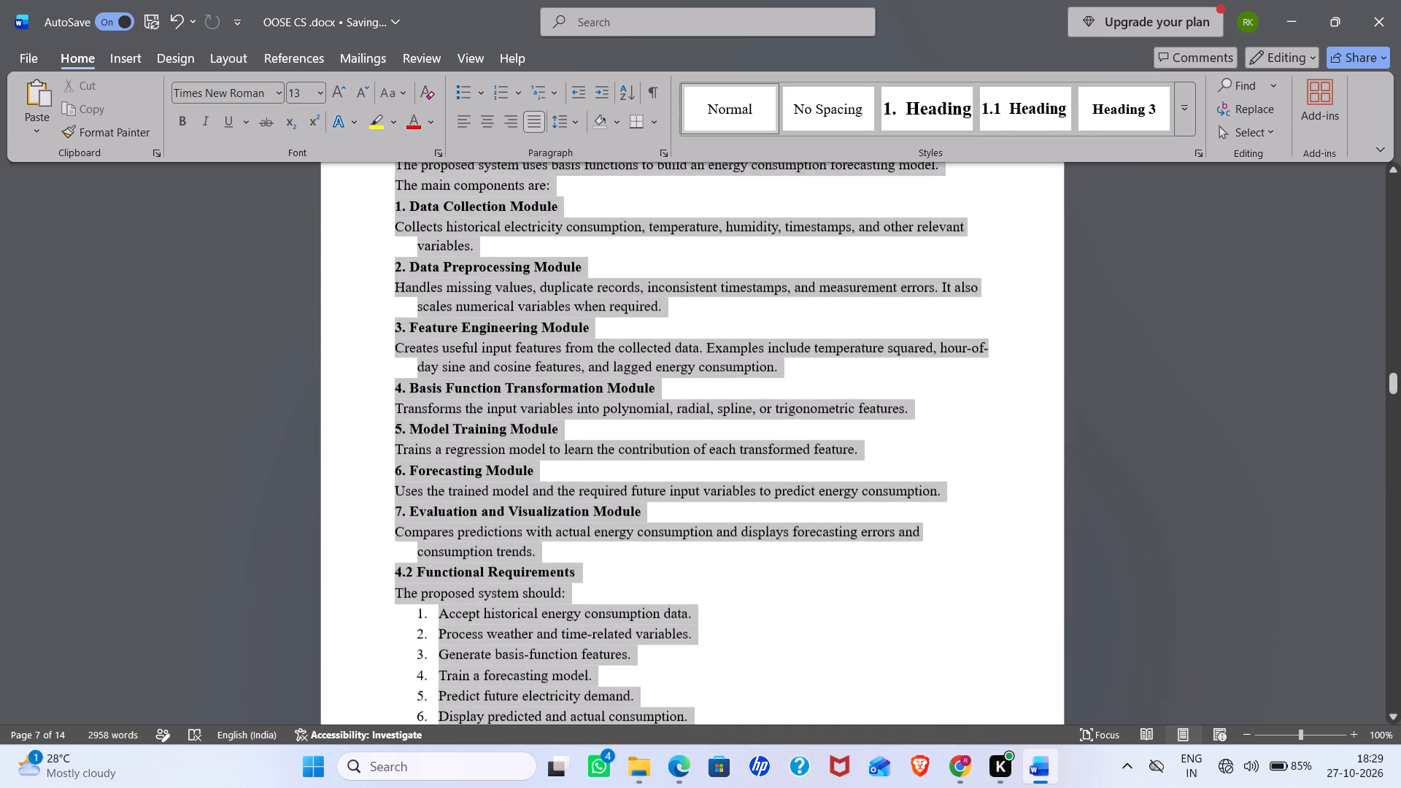
drag(401, 155, 417, 385)
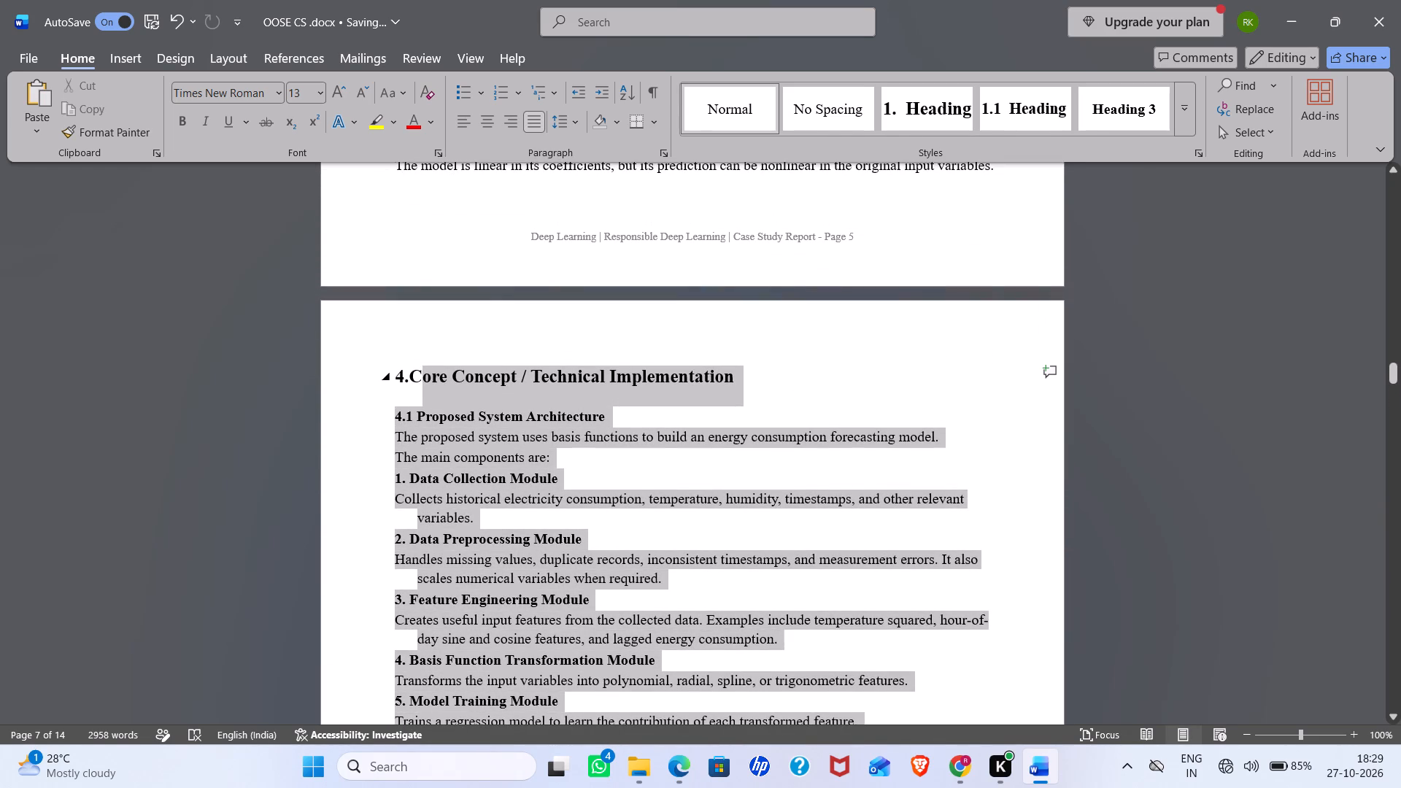
drag(417, 385, 386, 414)
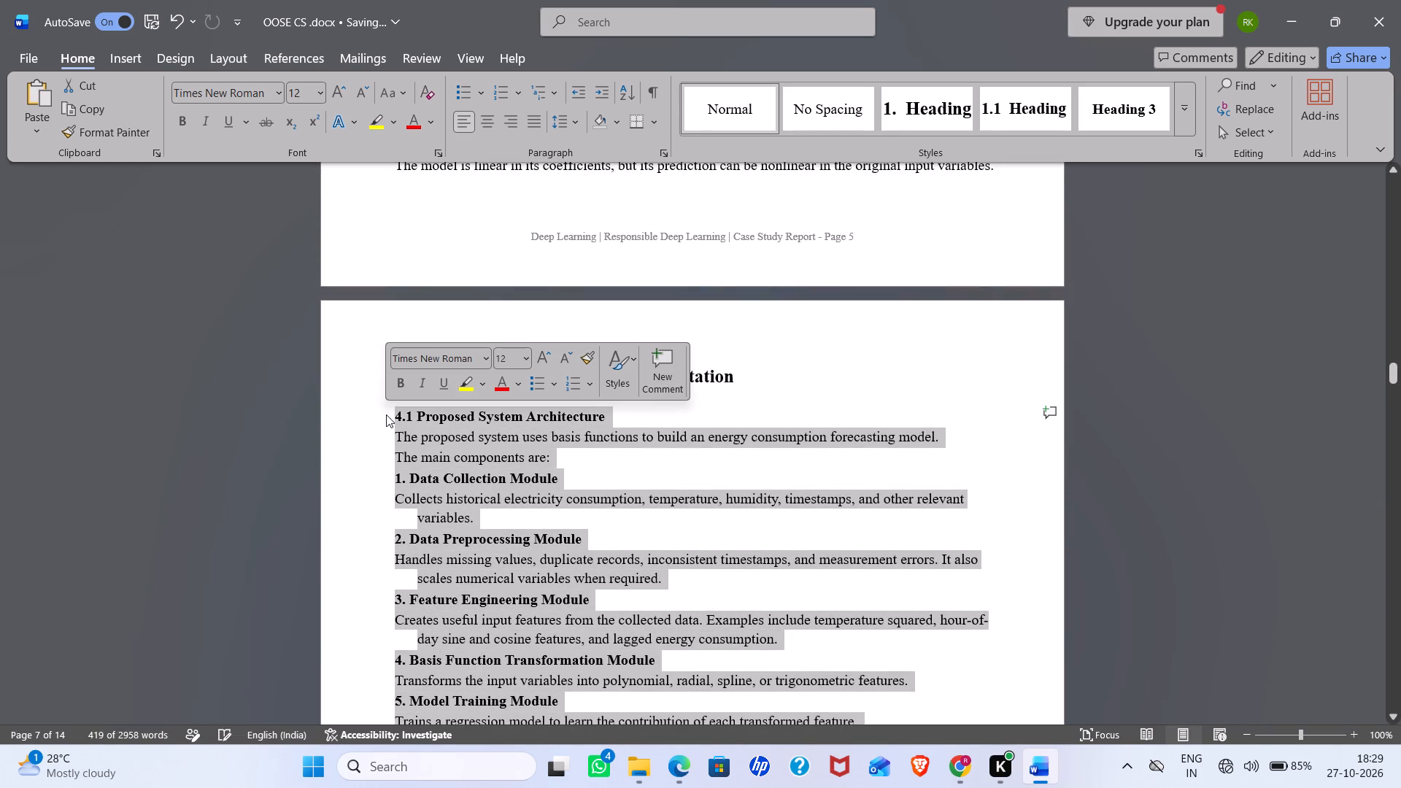
key(ctrl+j)
Delete the end of section 4.4, from the Matplotlib bullet through the paragraph about the regression model's predictions.
scroll(439, 503, down, 5)
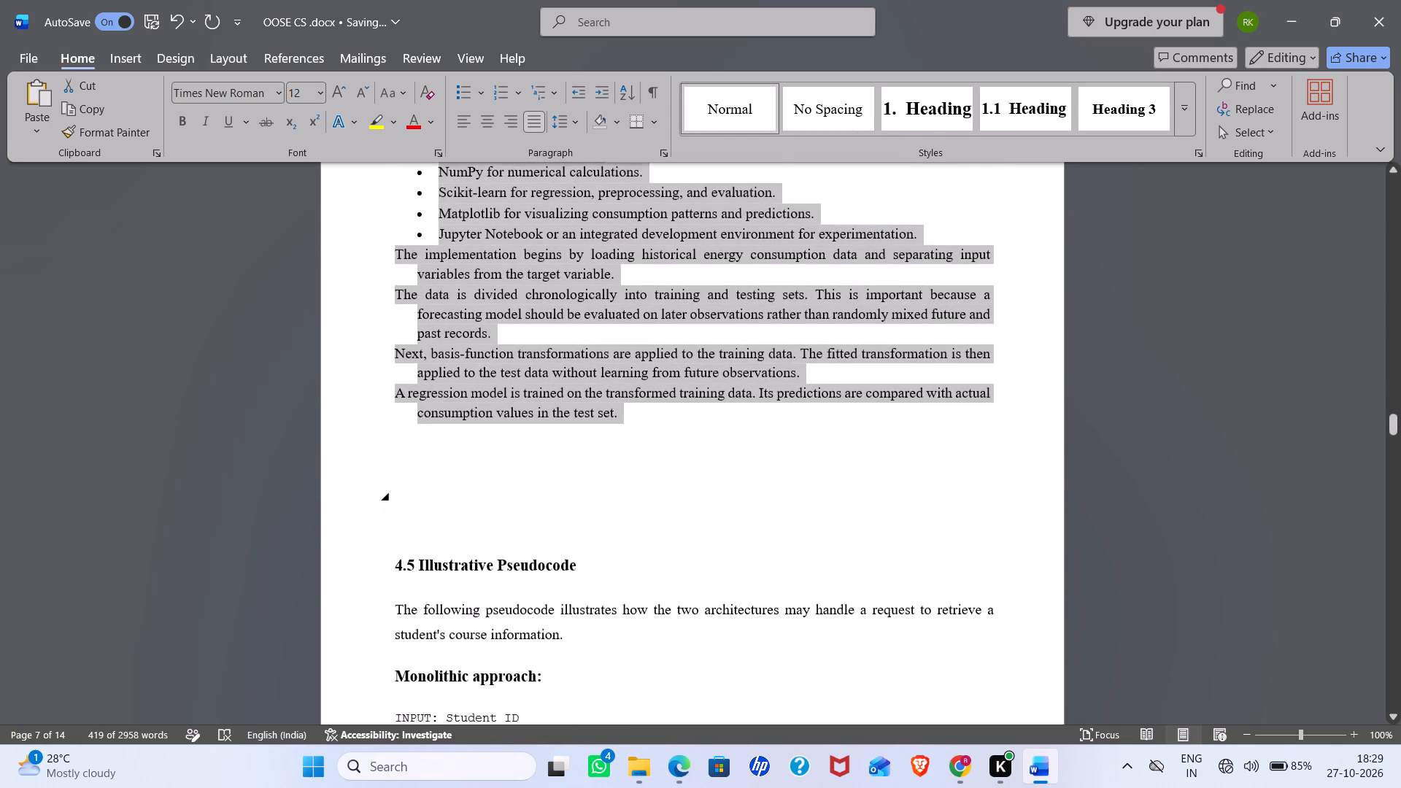
click(439, 503)
scroll(513, 496, up, 1)
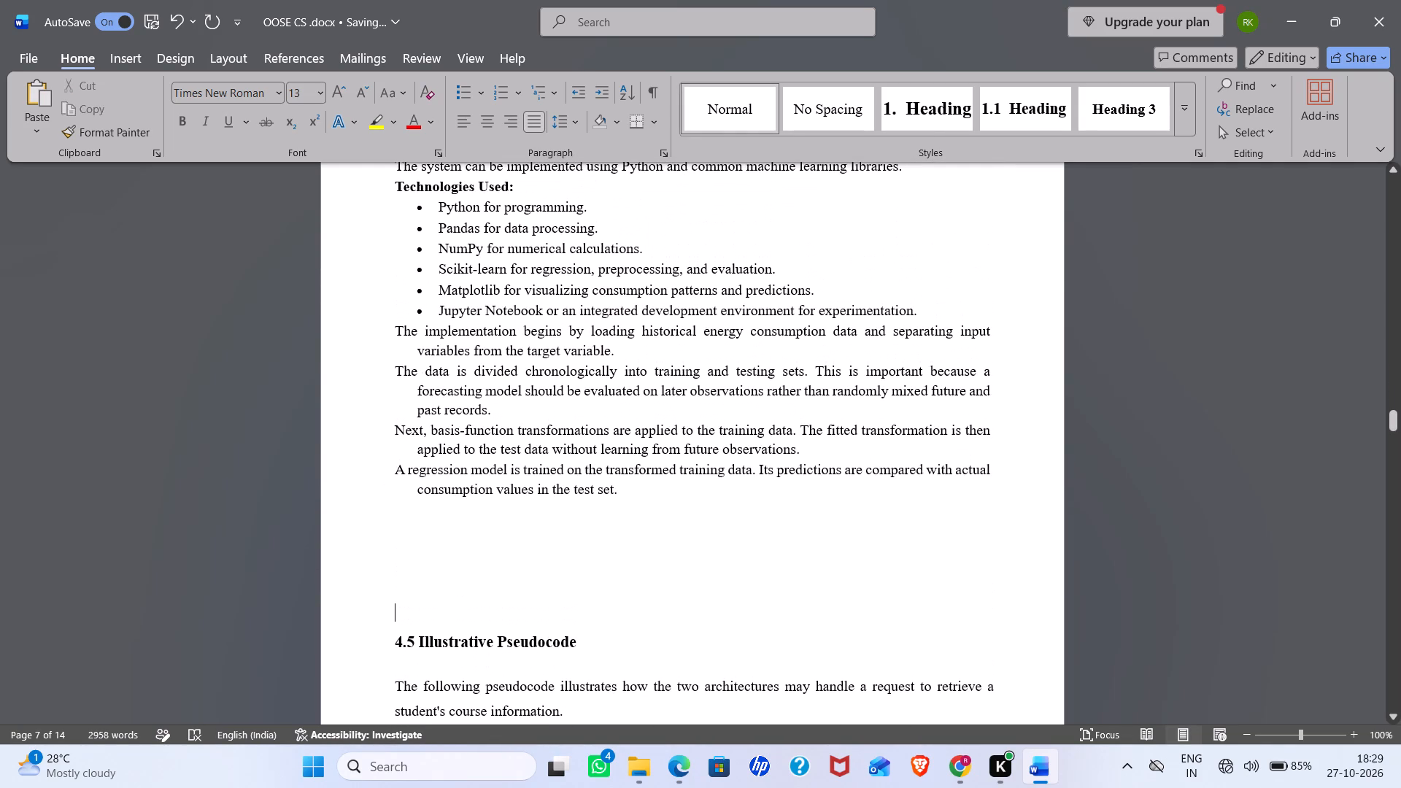
drag(625, 495, 482, 395)
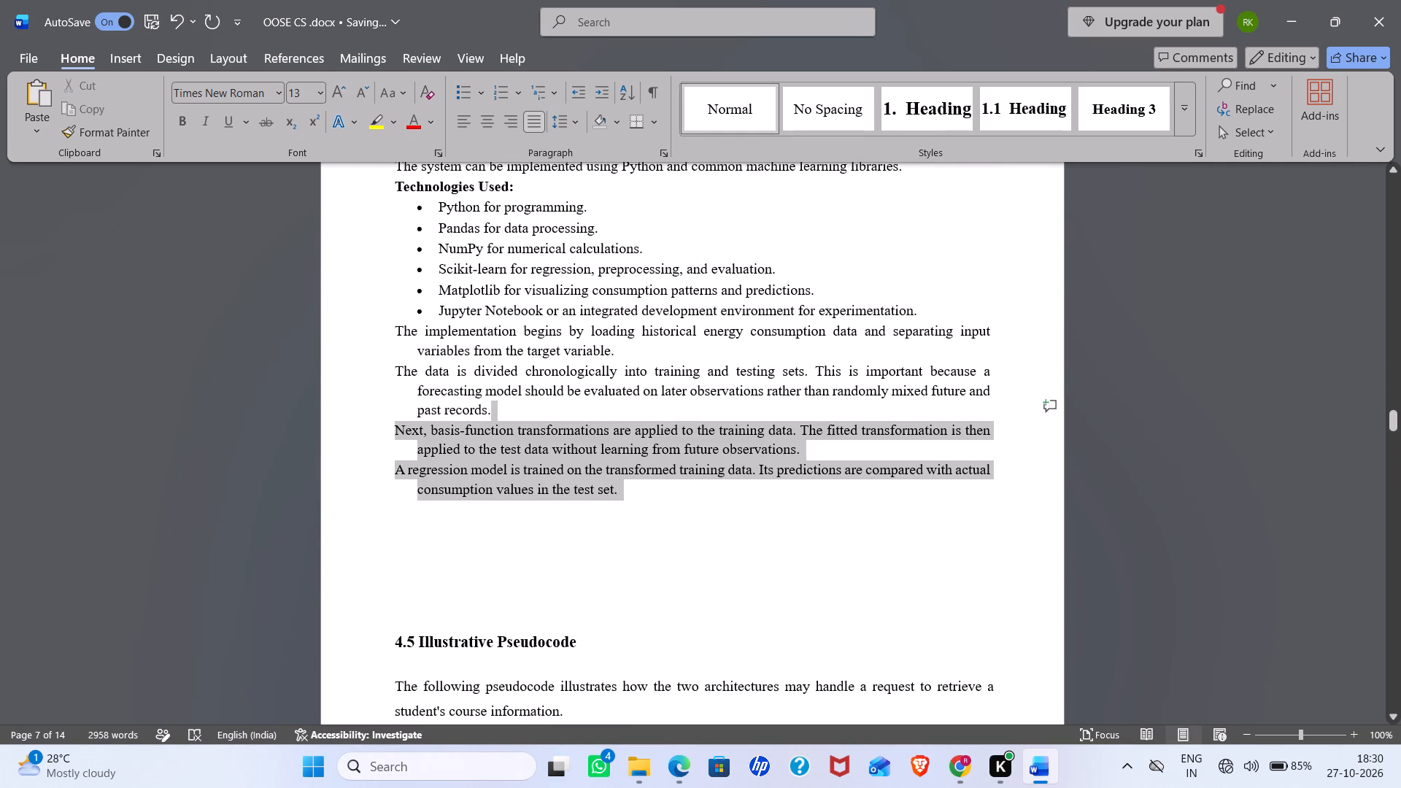
drag(482, 395, 414, 296)
key(BackSpace)
Remove the blank lines between the Scikit-learn bullet and the 4.5 Illustrative Pseudocode heading.
scroll(414, 296, up, 1)
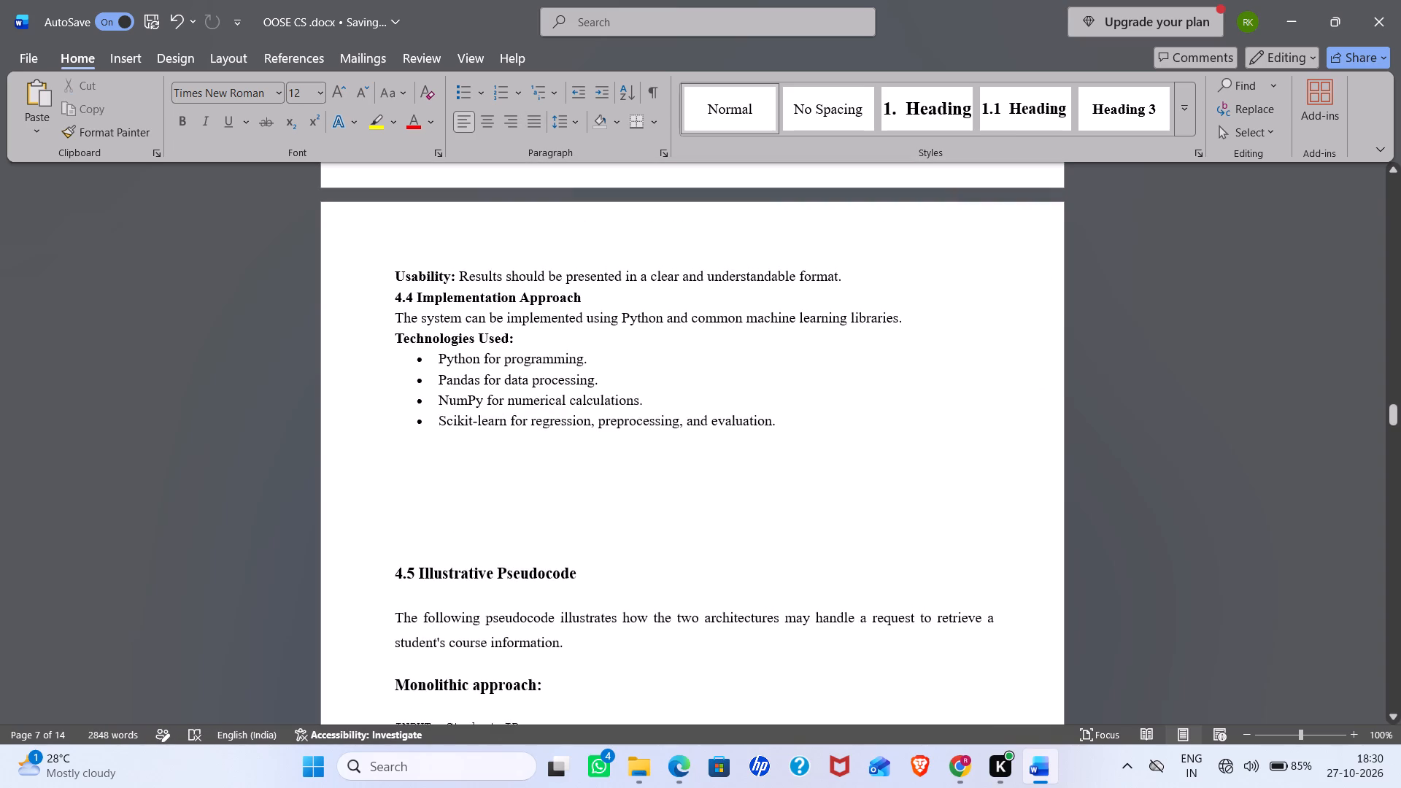
key(Down)
key(Down)
key(Down)
key(Down)
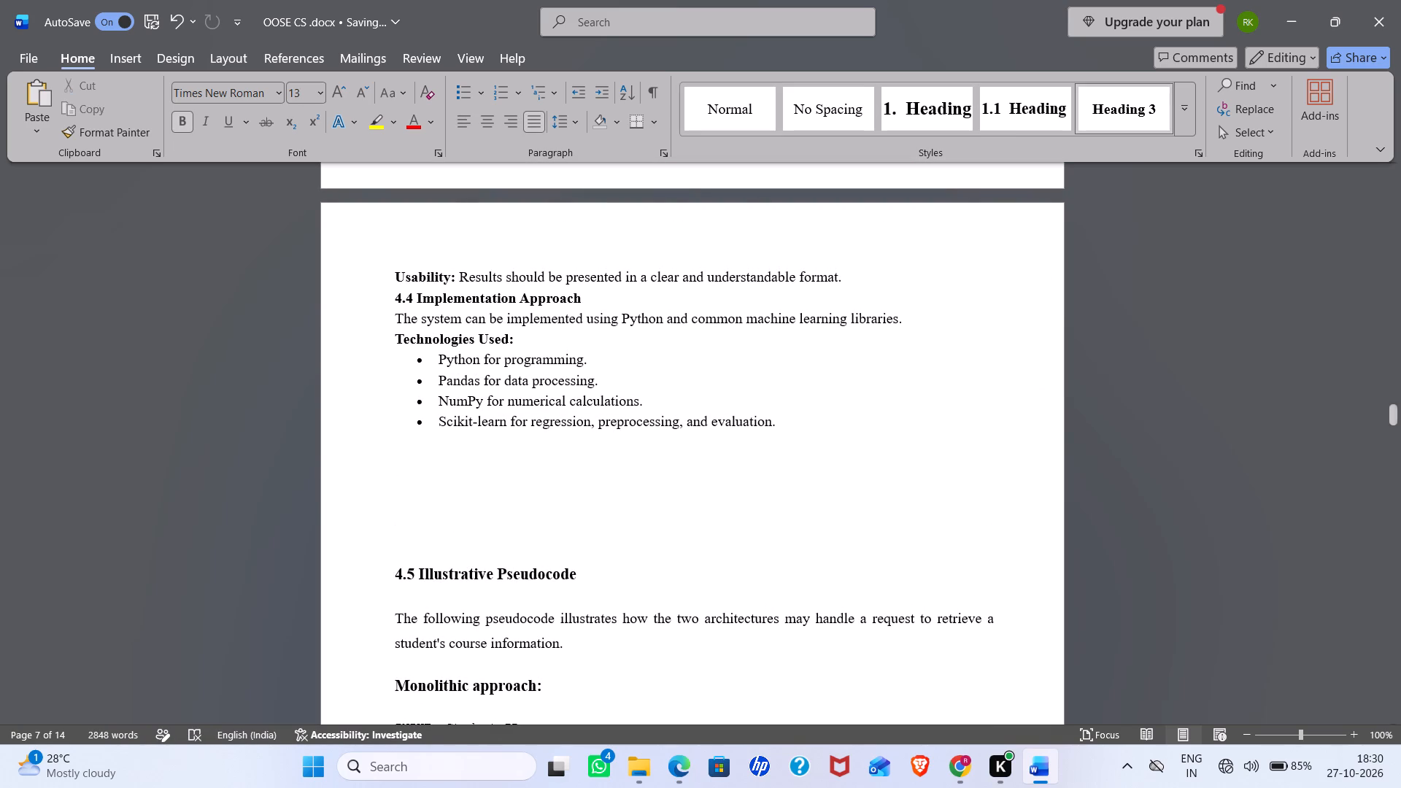
key(BackSpace)
key(BackSpace)
key(BackSpace)
key(BackSpace)
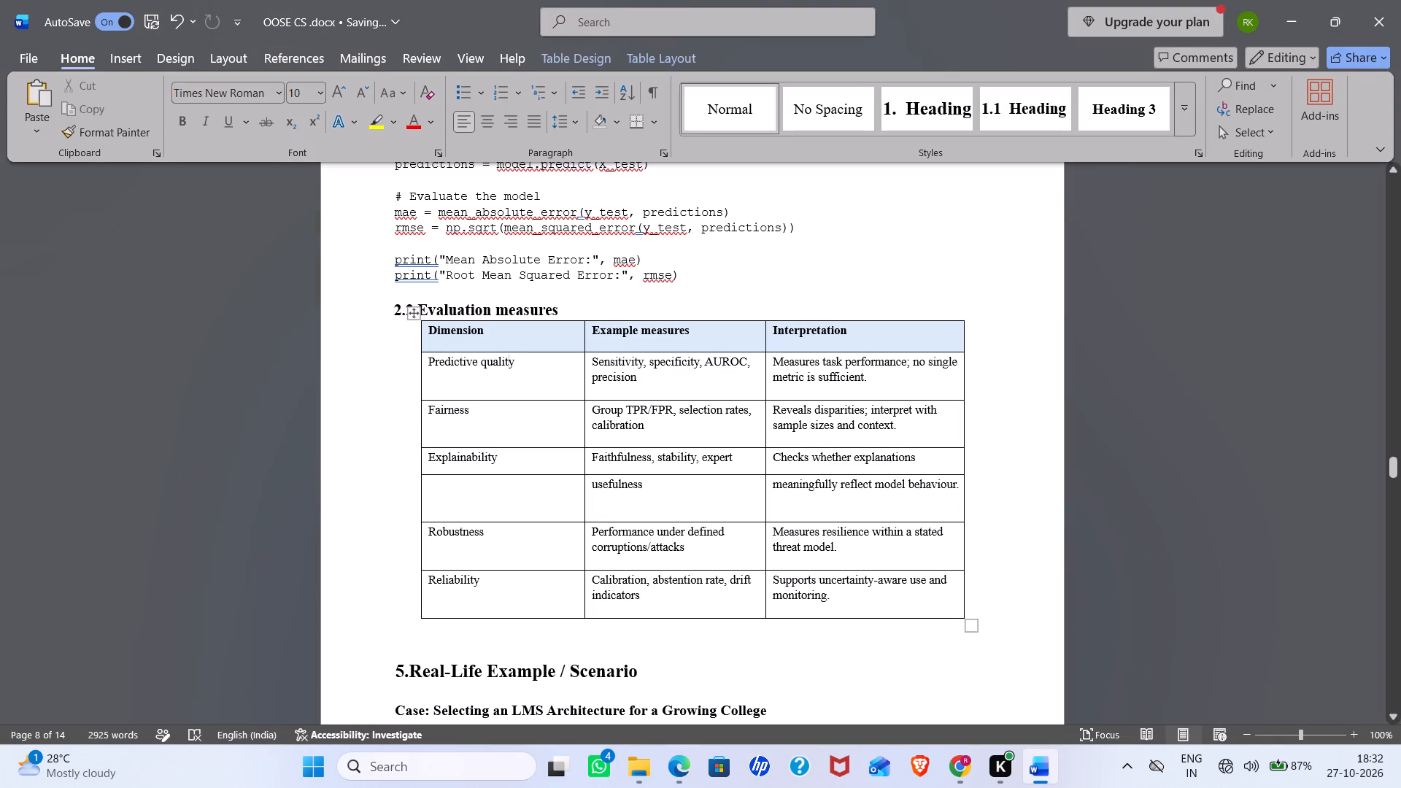
drag(413, 314, 452, 331)
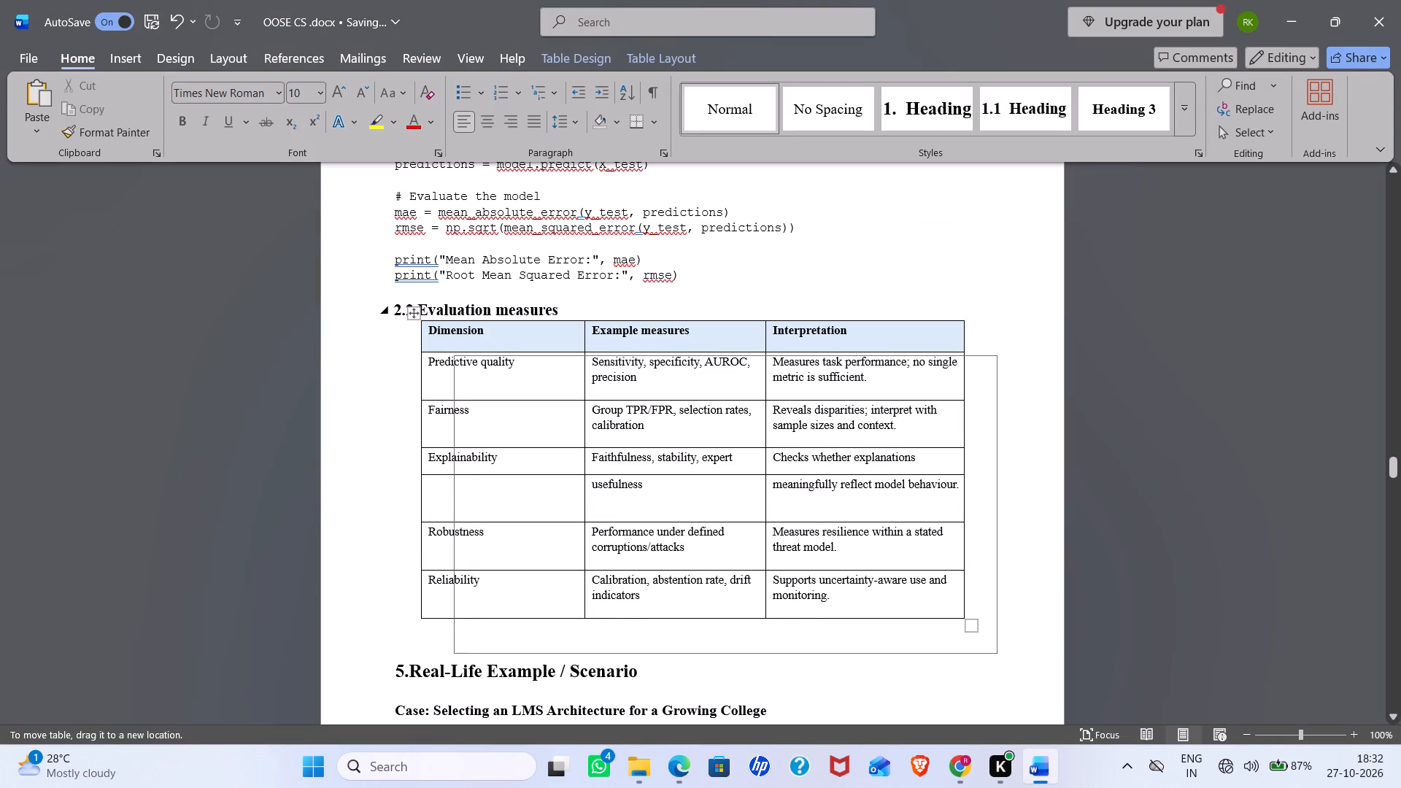
drag(452, 331, 468, 324)
key(Delete)
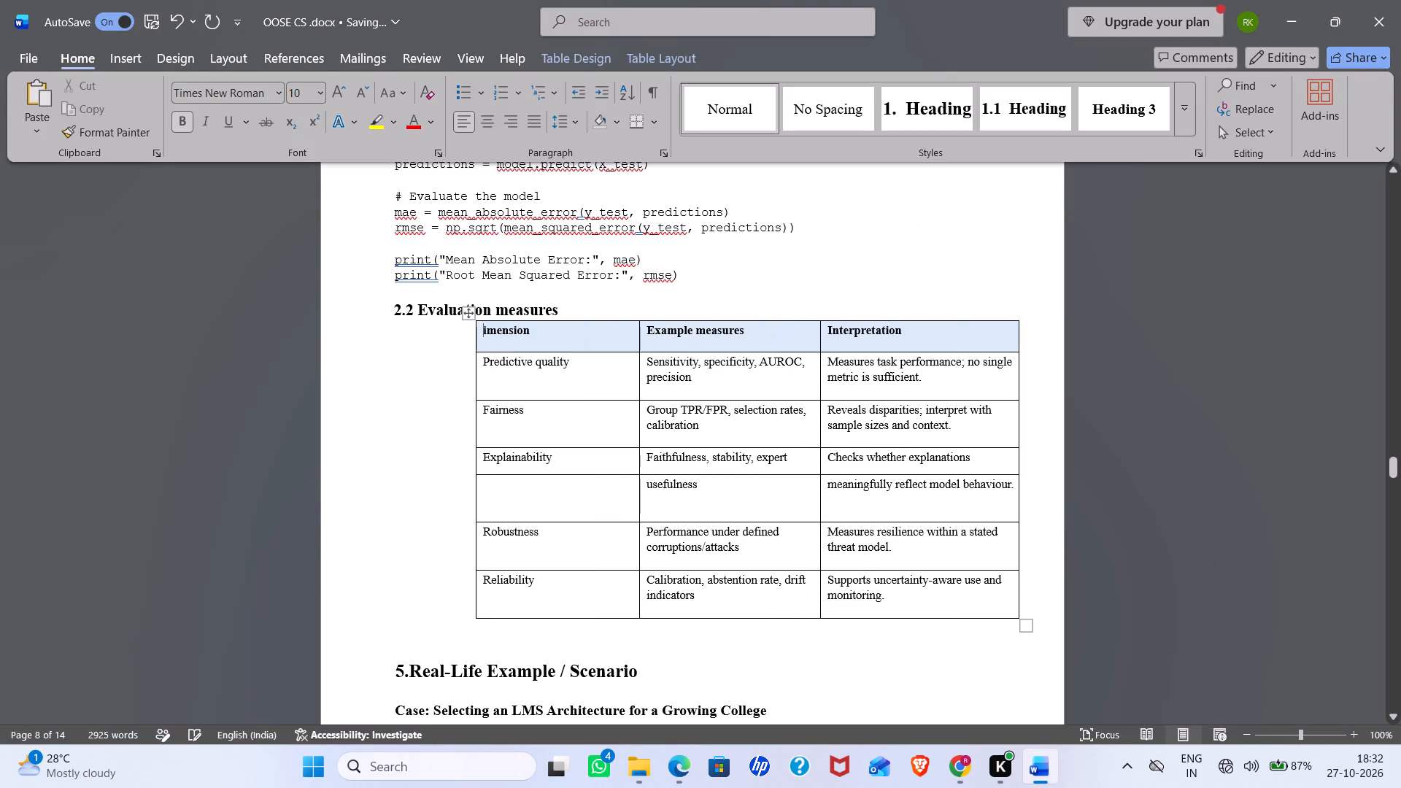
key(Delete)
drag(487, 330, 664, 488)
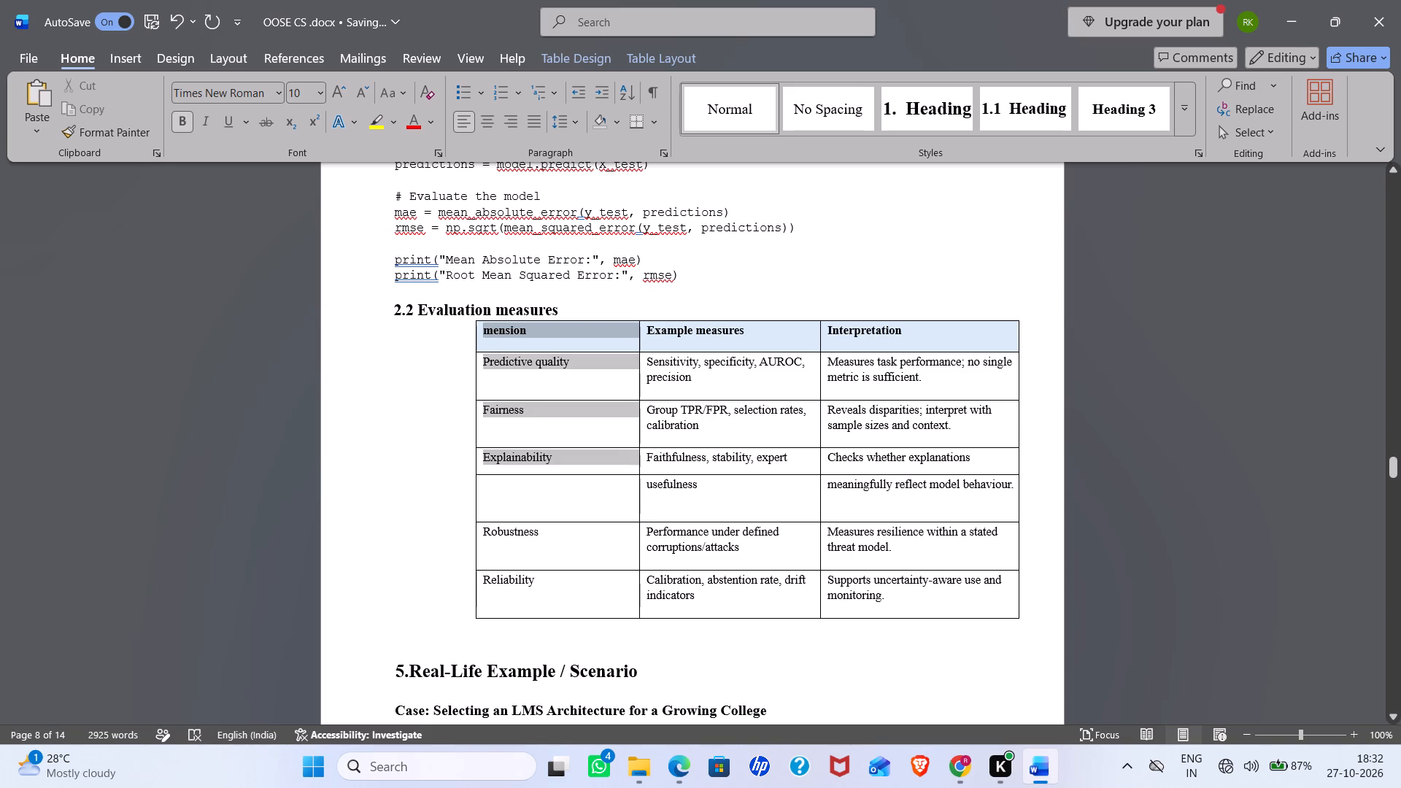
drag(664, 488, 953, 592)
key(Delete)
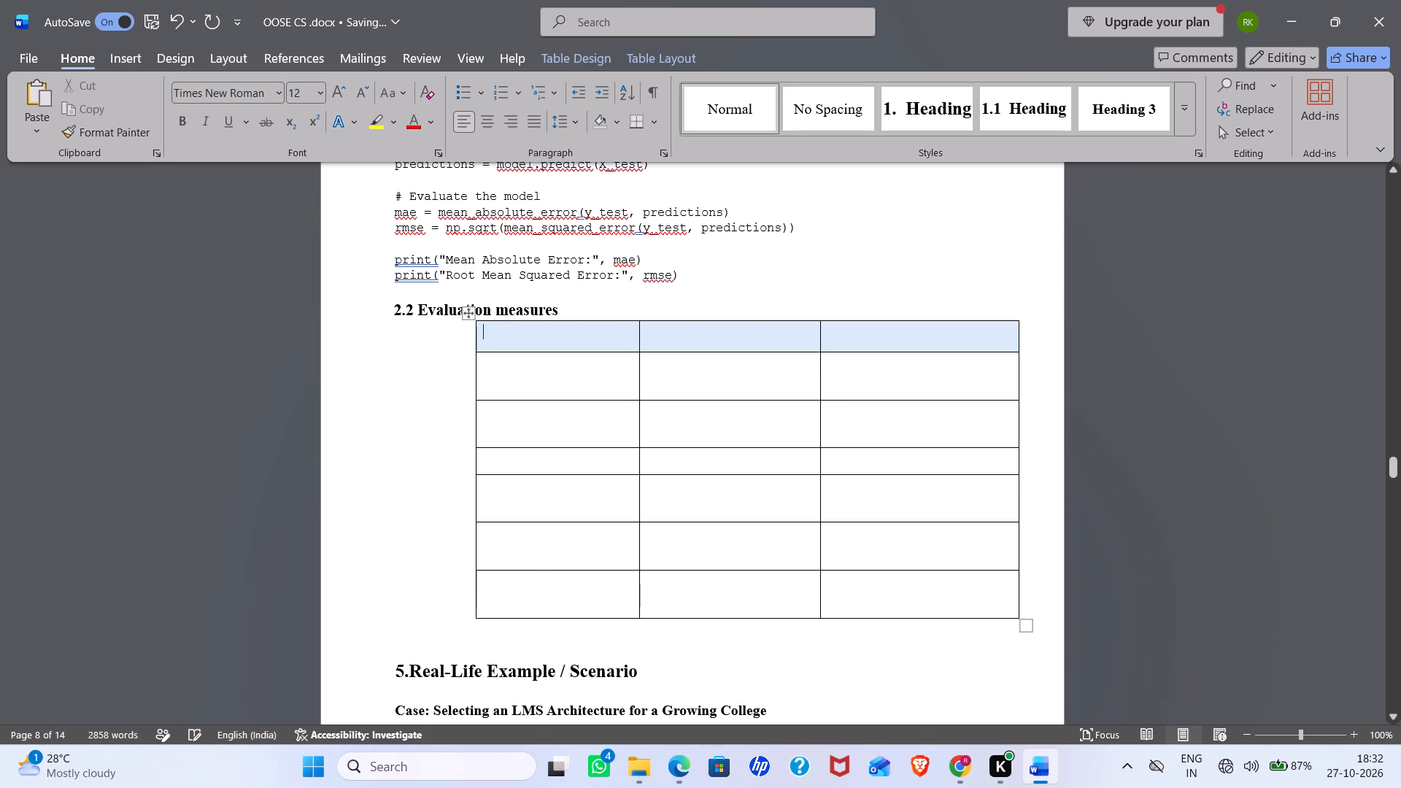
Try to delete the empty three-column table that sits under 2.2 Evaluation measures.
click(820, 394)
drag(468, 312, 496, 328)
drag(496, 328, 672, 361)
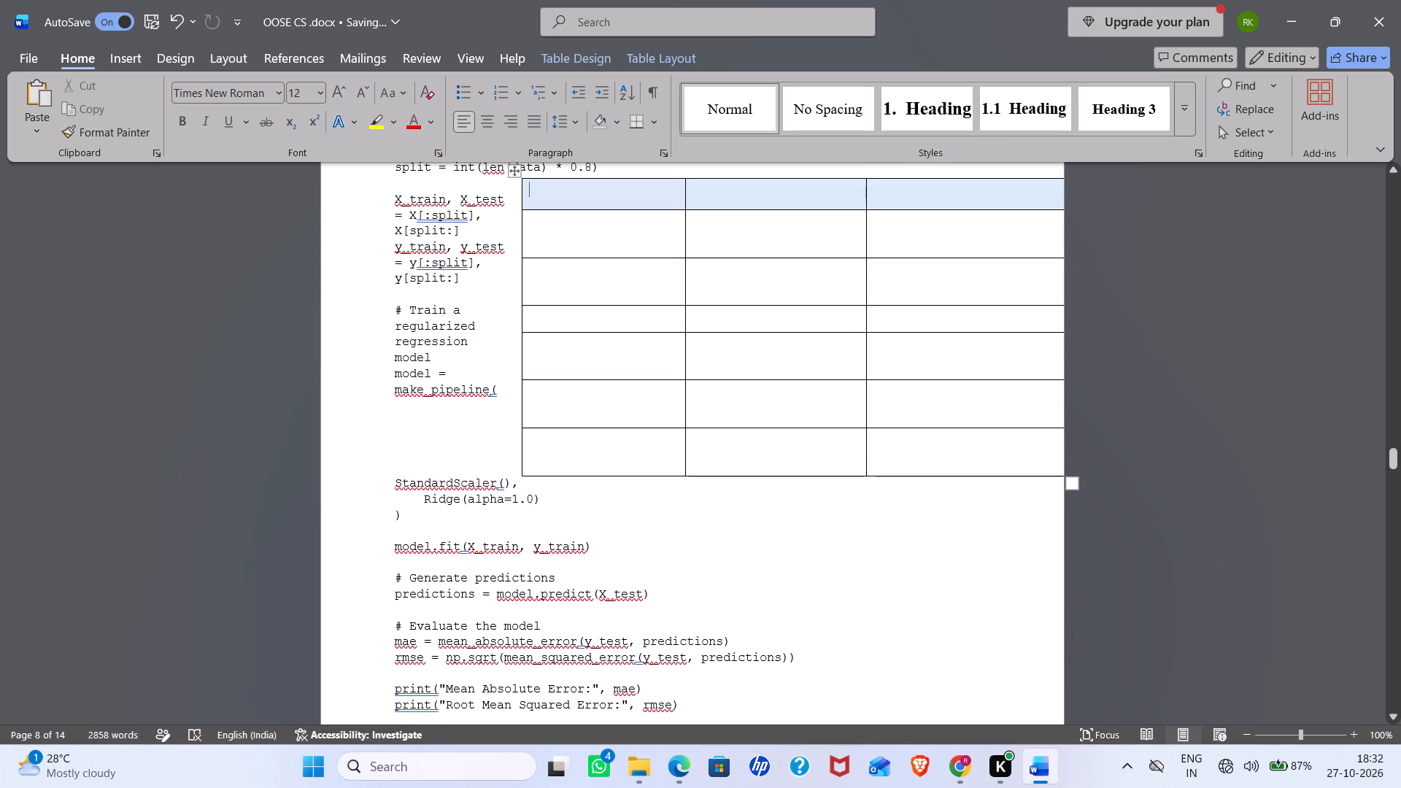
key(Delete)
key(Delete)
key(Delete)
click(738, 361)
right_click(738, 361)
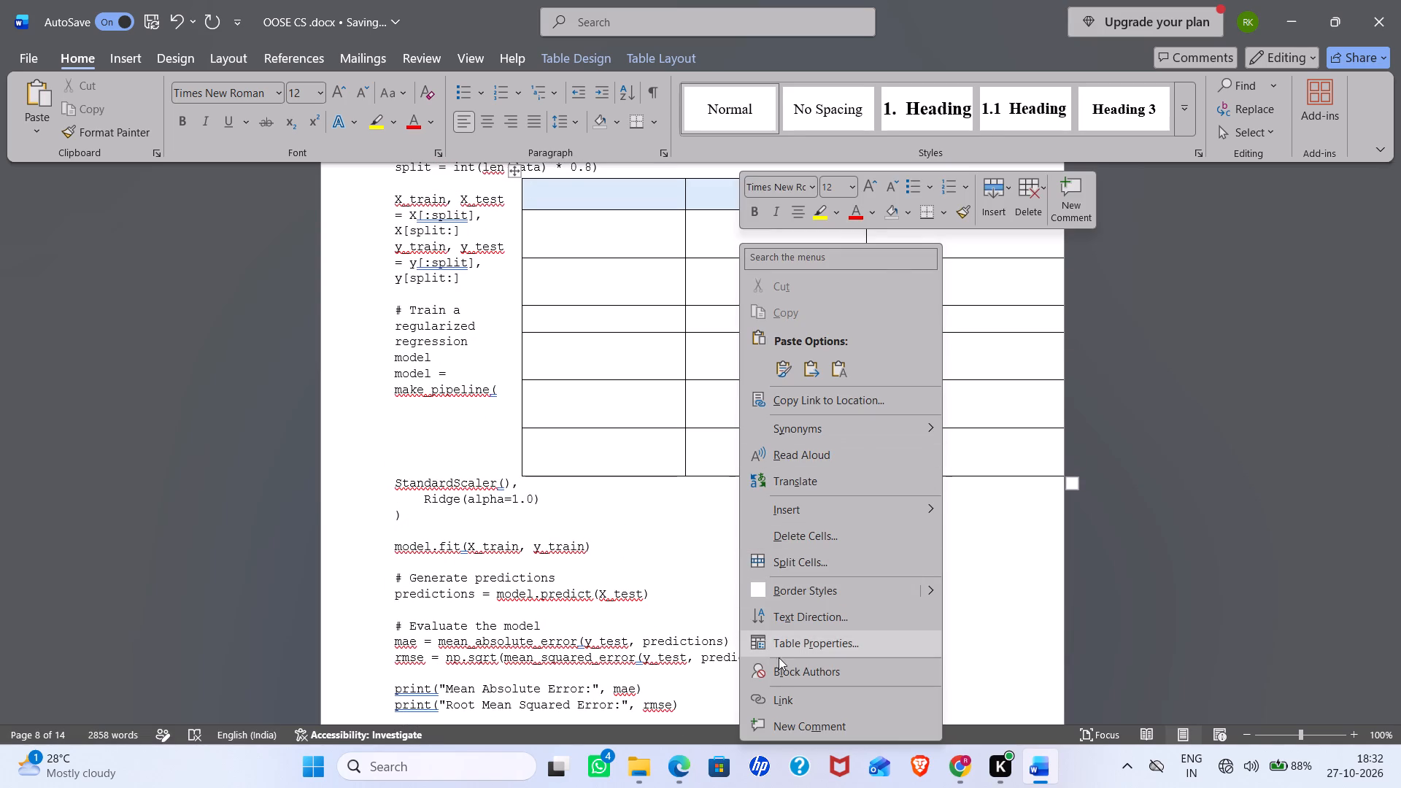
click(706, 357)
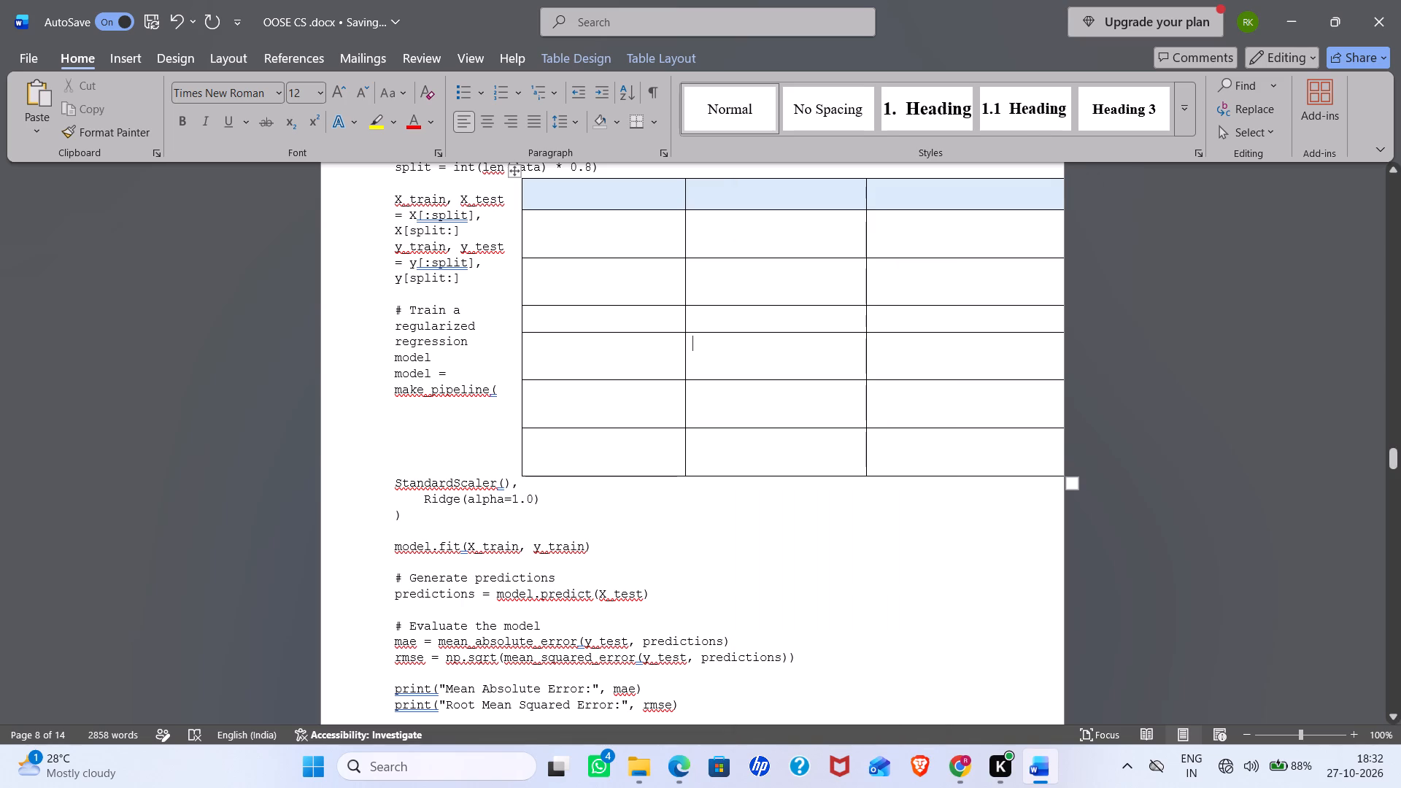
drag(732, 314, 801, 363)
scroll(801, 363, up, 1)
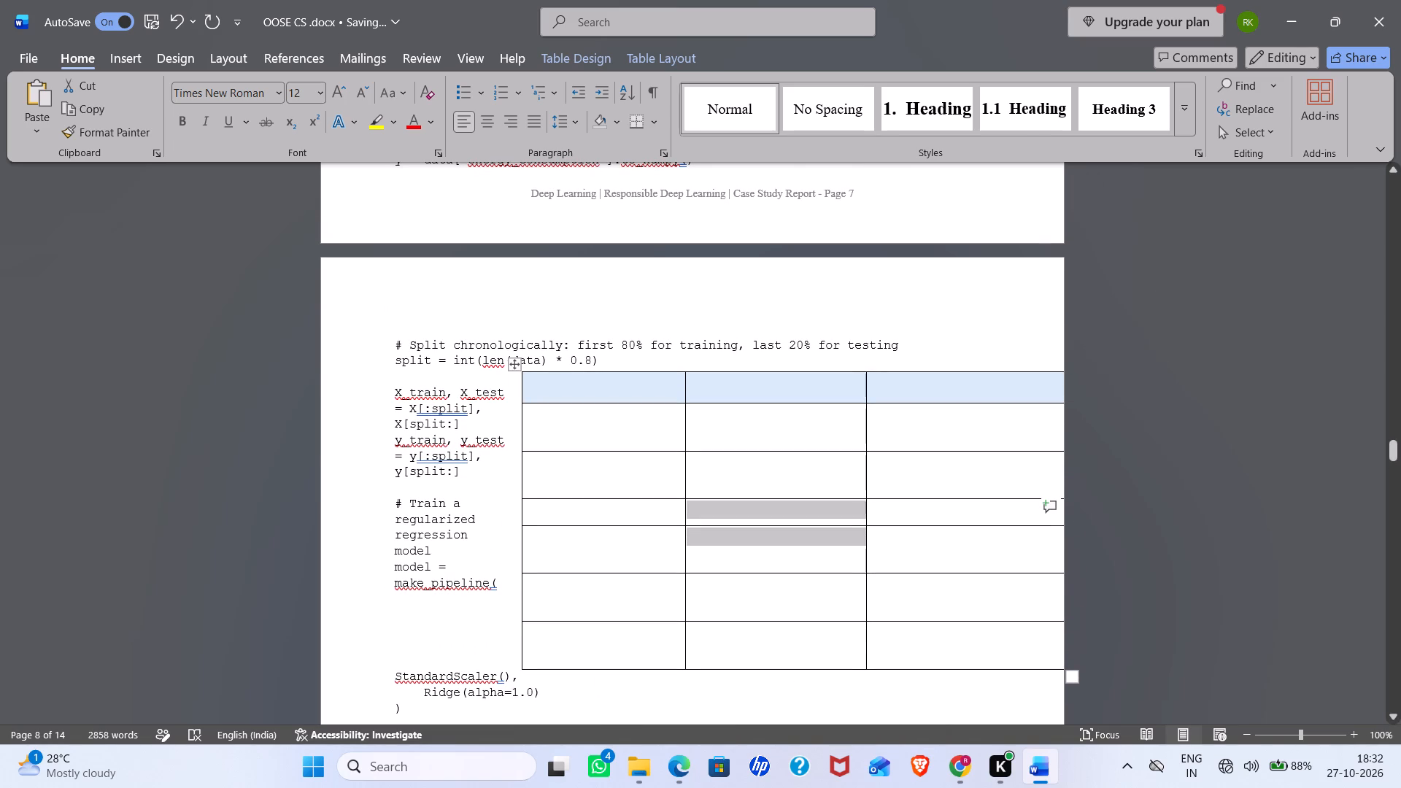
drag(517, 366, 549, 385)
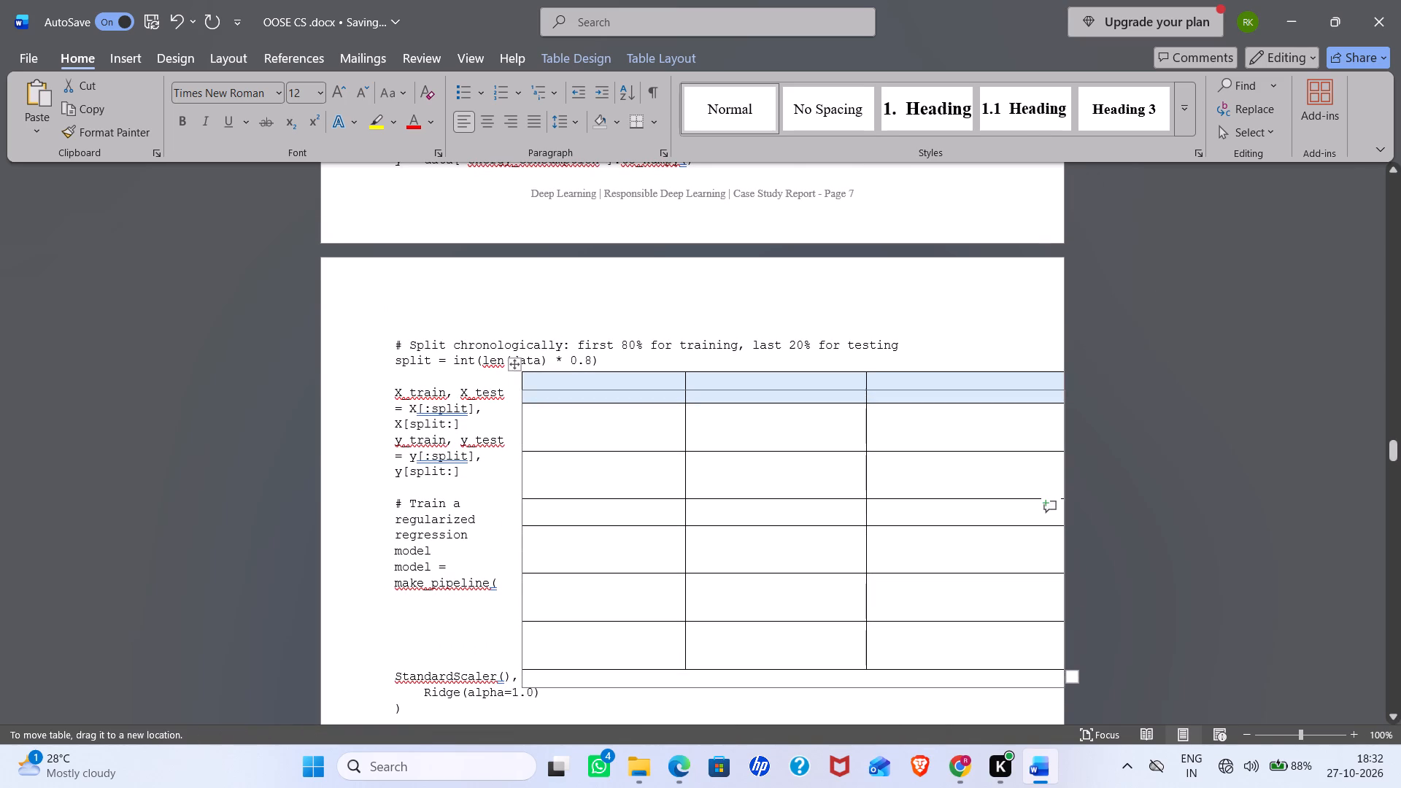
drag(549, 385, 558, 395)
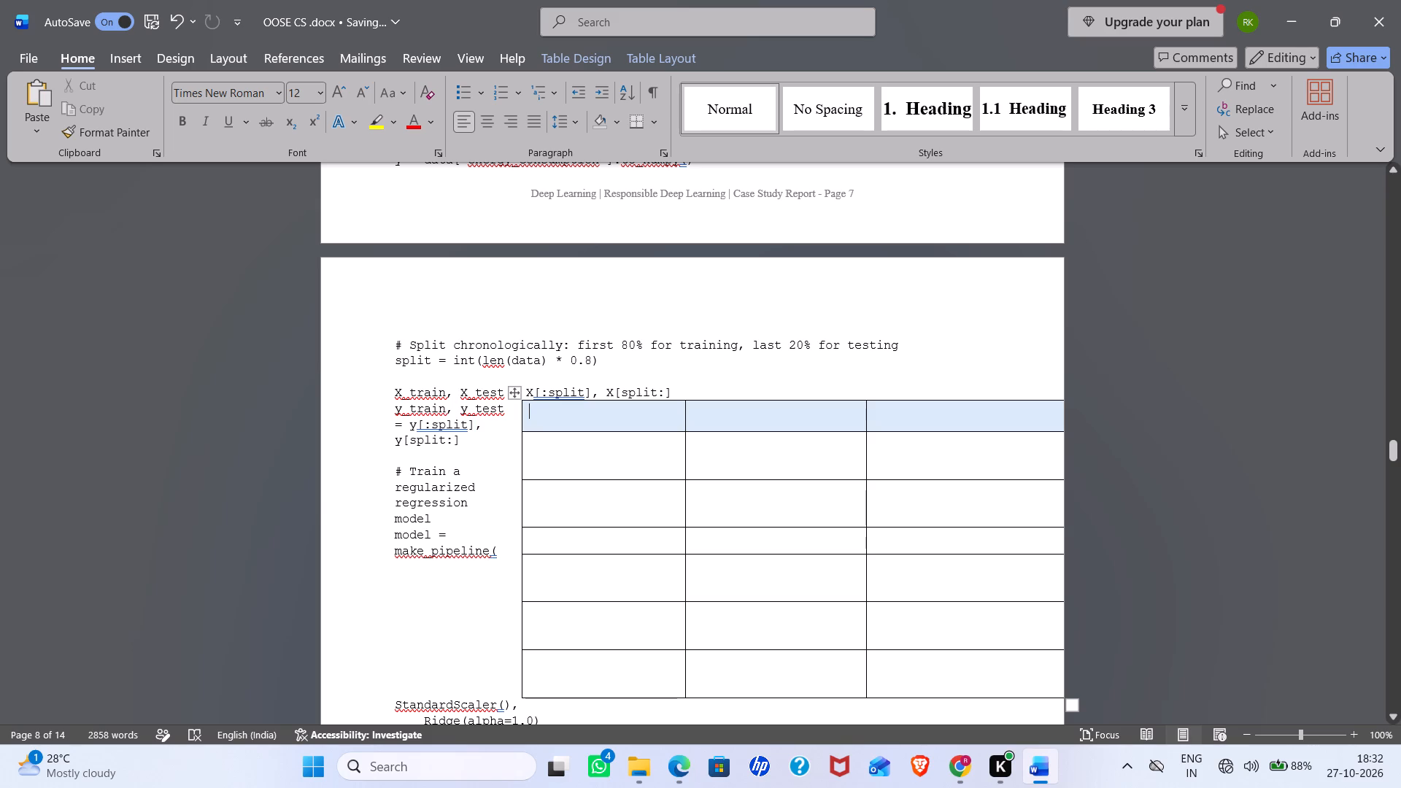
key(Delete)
Shrink the empty three-column table to about a third of its width and half its height.
drag(1073, 706, 1001, 633)
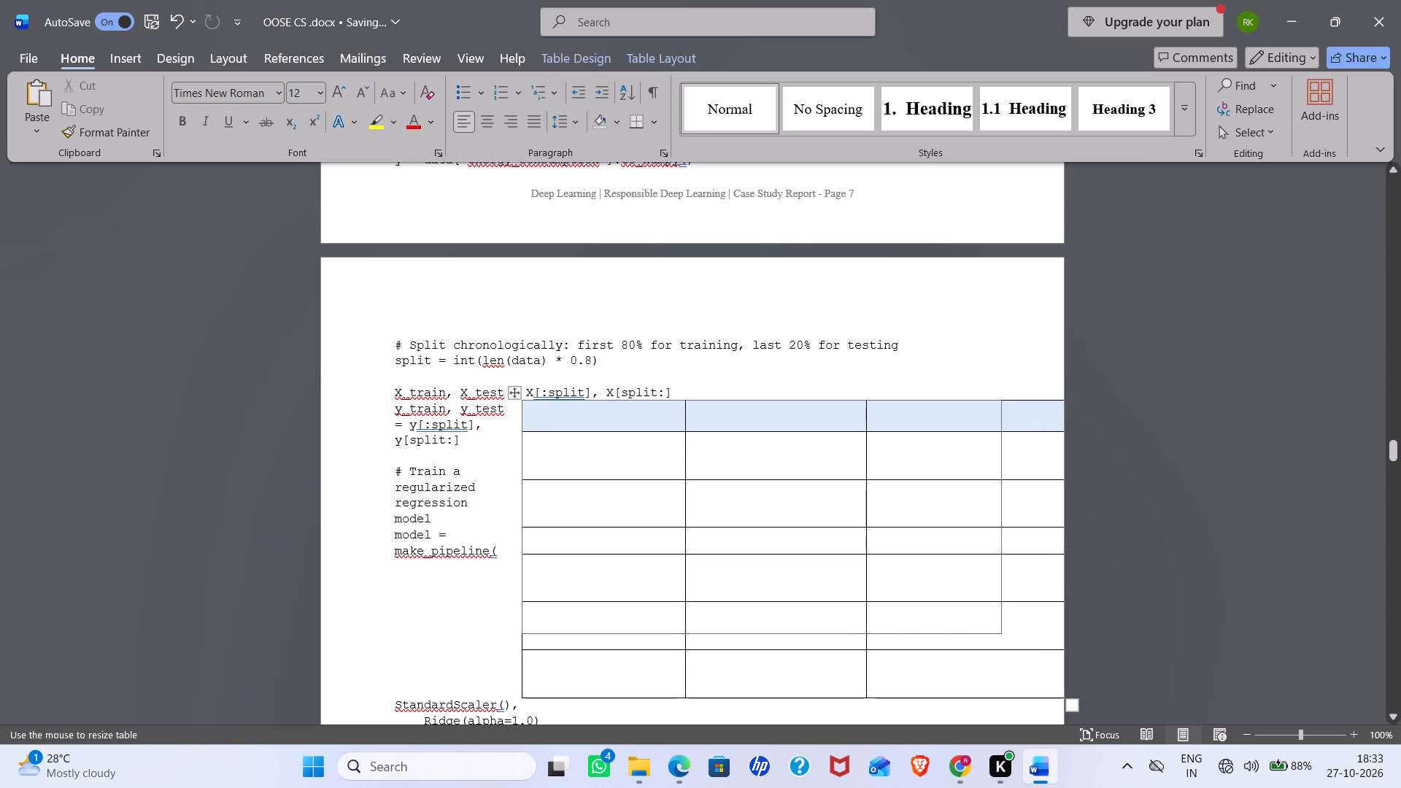
drag(1001, 633, 1001, 633)
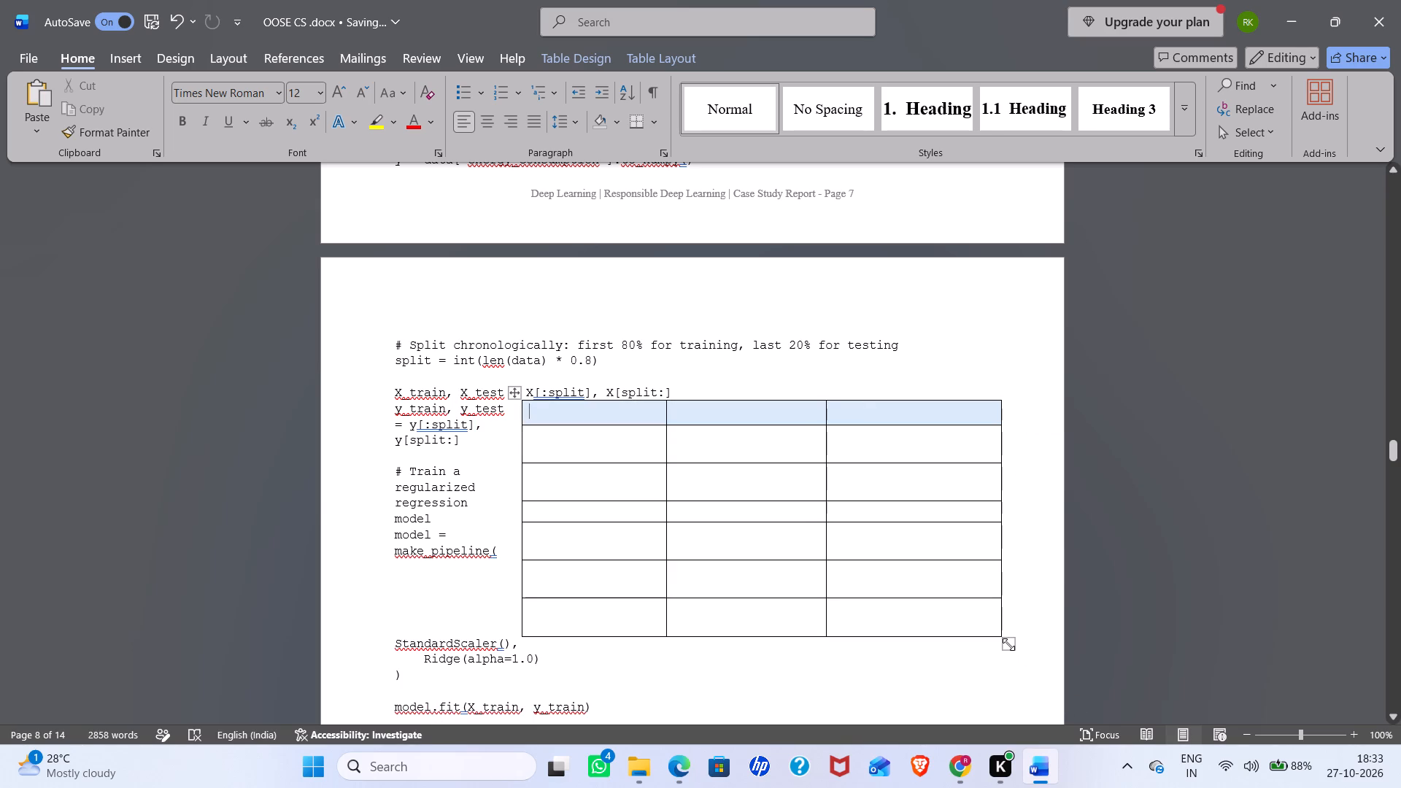
drag(1008, 644, 681, 466)
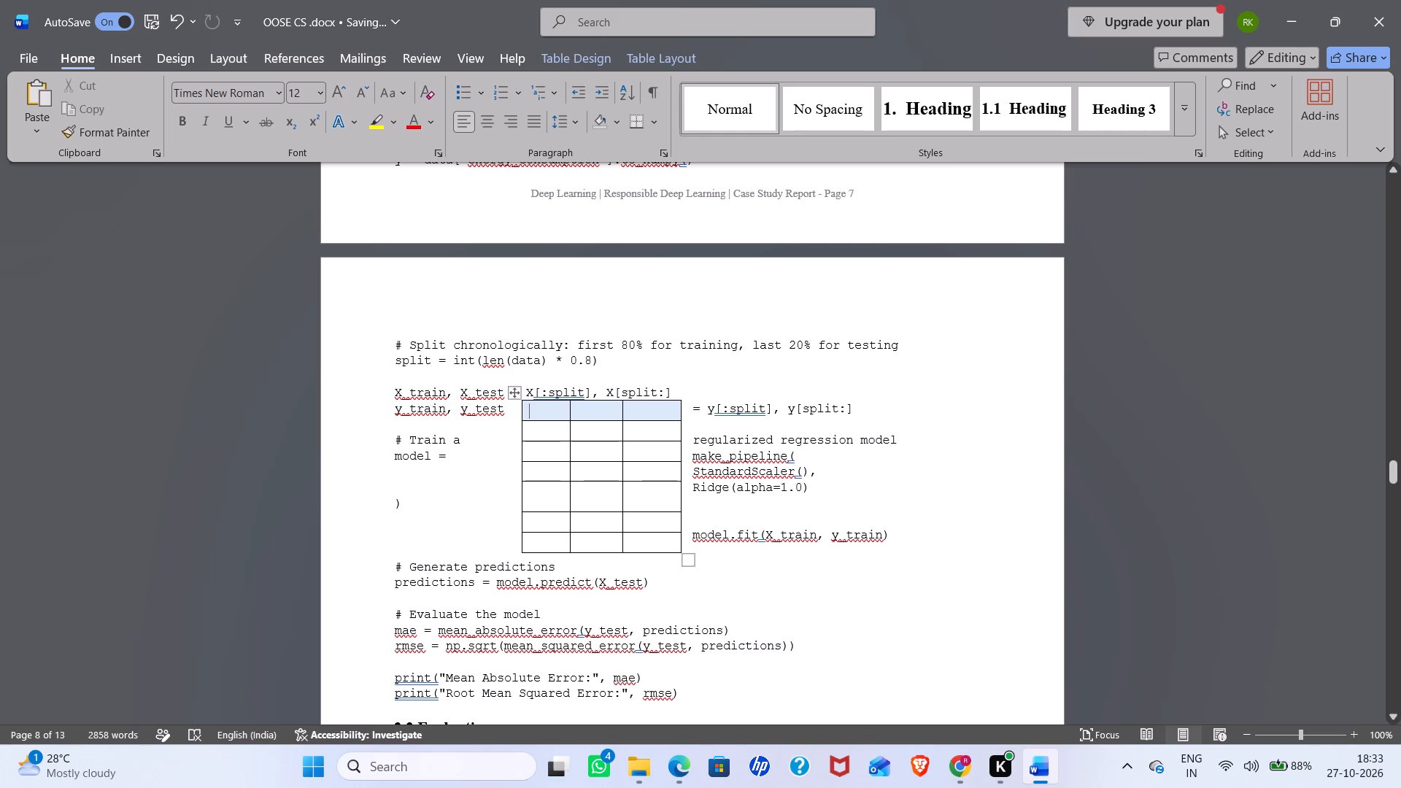
Move the shrunken empty table out of the code listing to page 12, beside the last bullets of Solutions and Best Practices.
drag(618, 488, 717, 647)
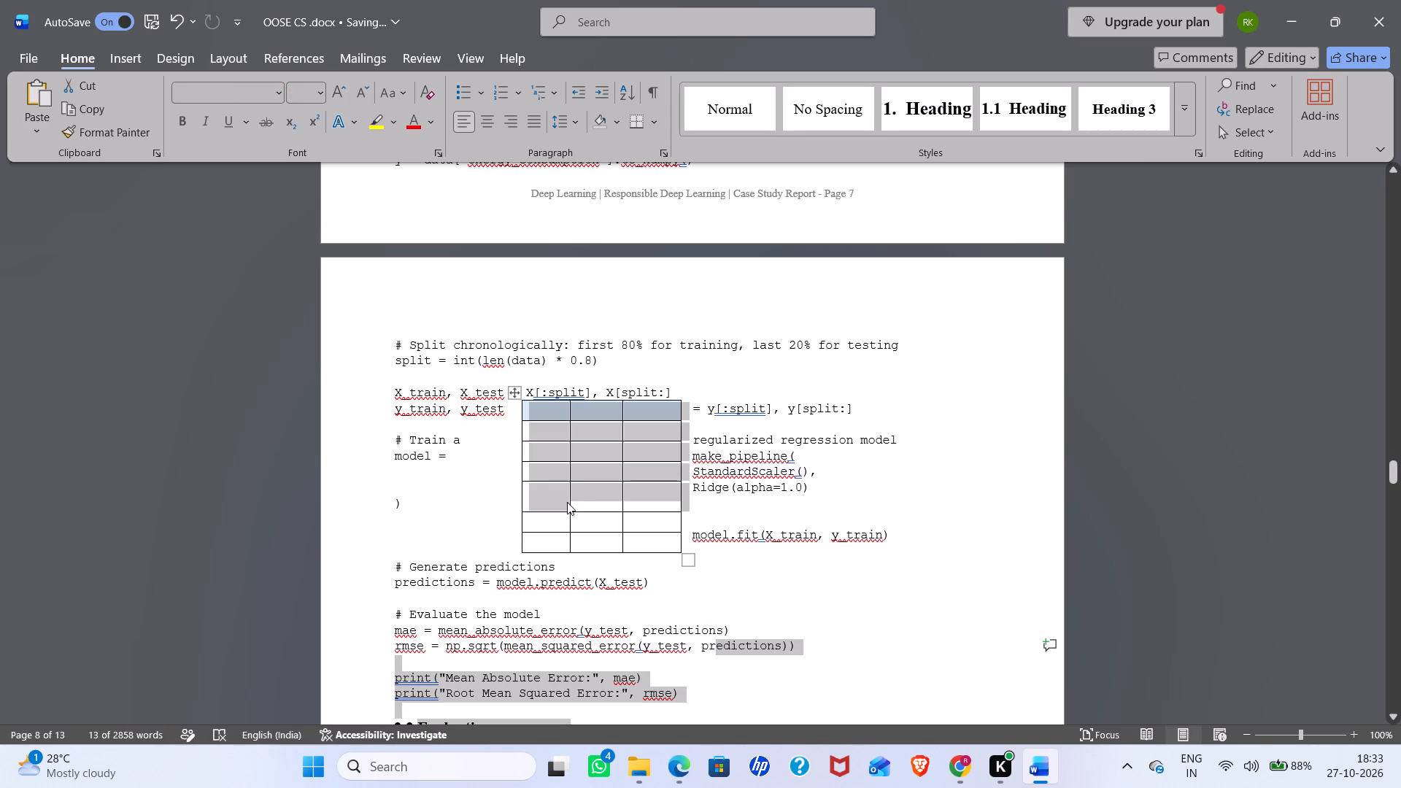
click(567, 502)
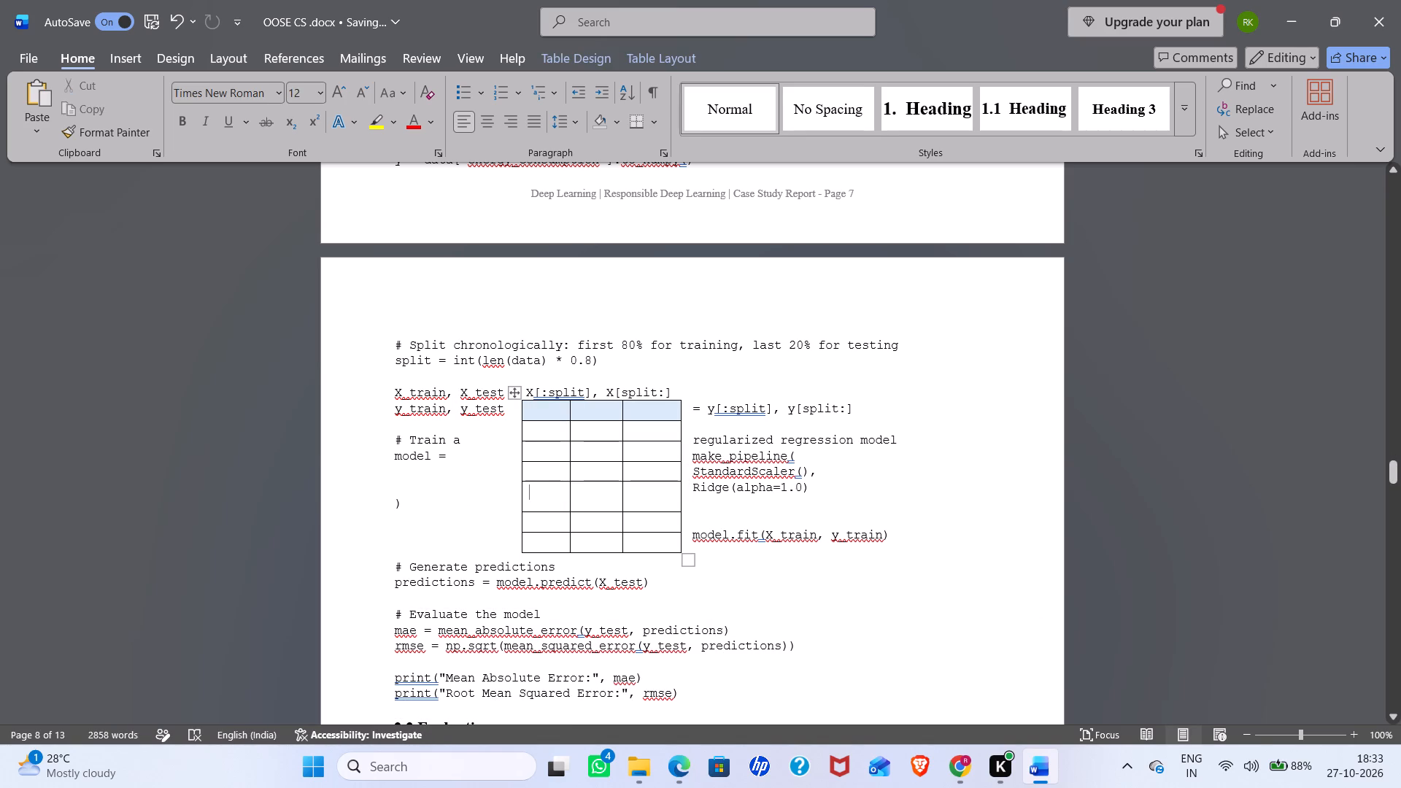
drag(509, 391, 750, 746)
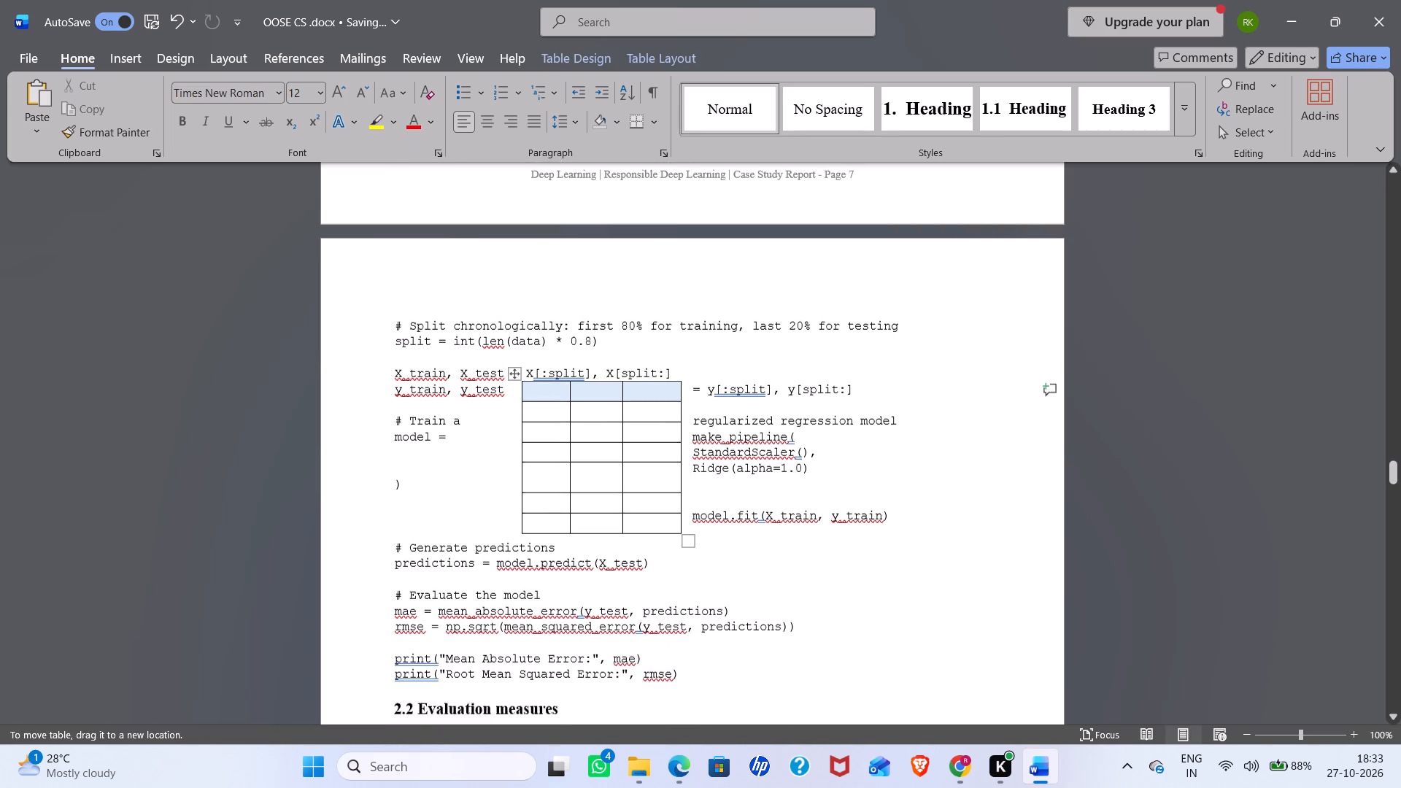
drag(750, 746, 767, 787)
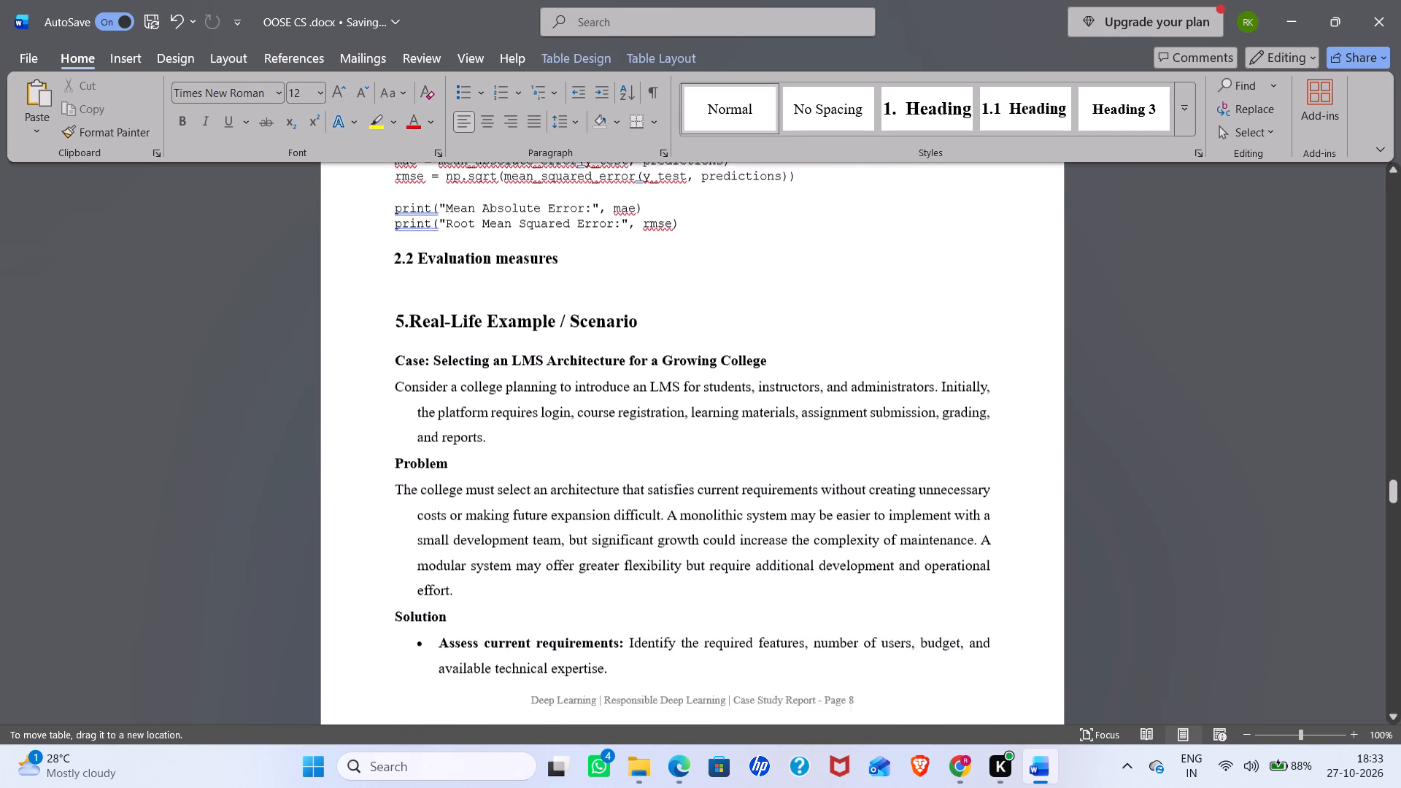
drag(767, 787, 786, 787)
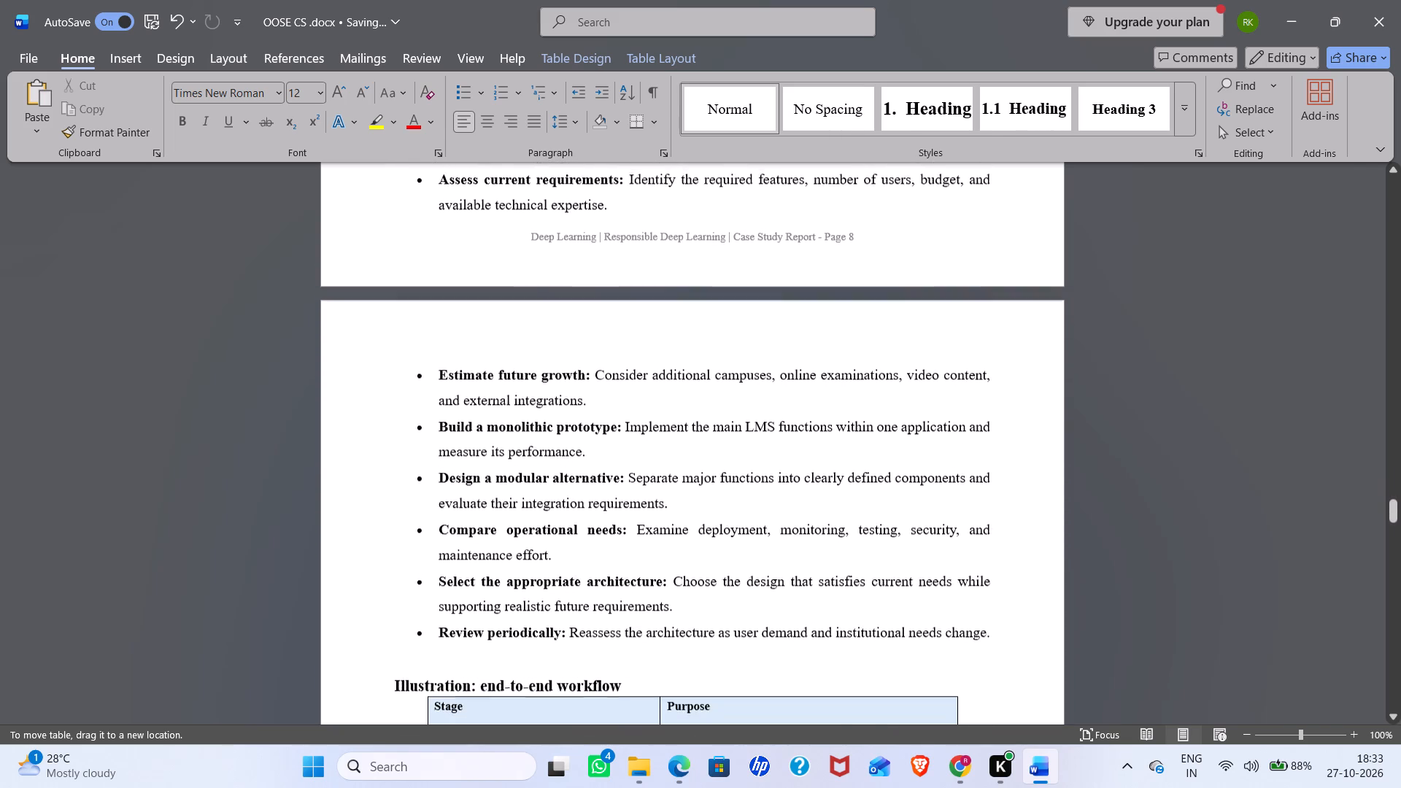
drag(786, 787, 785, 787)
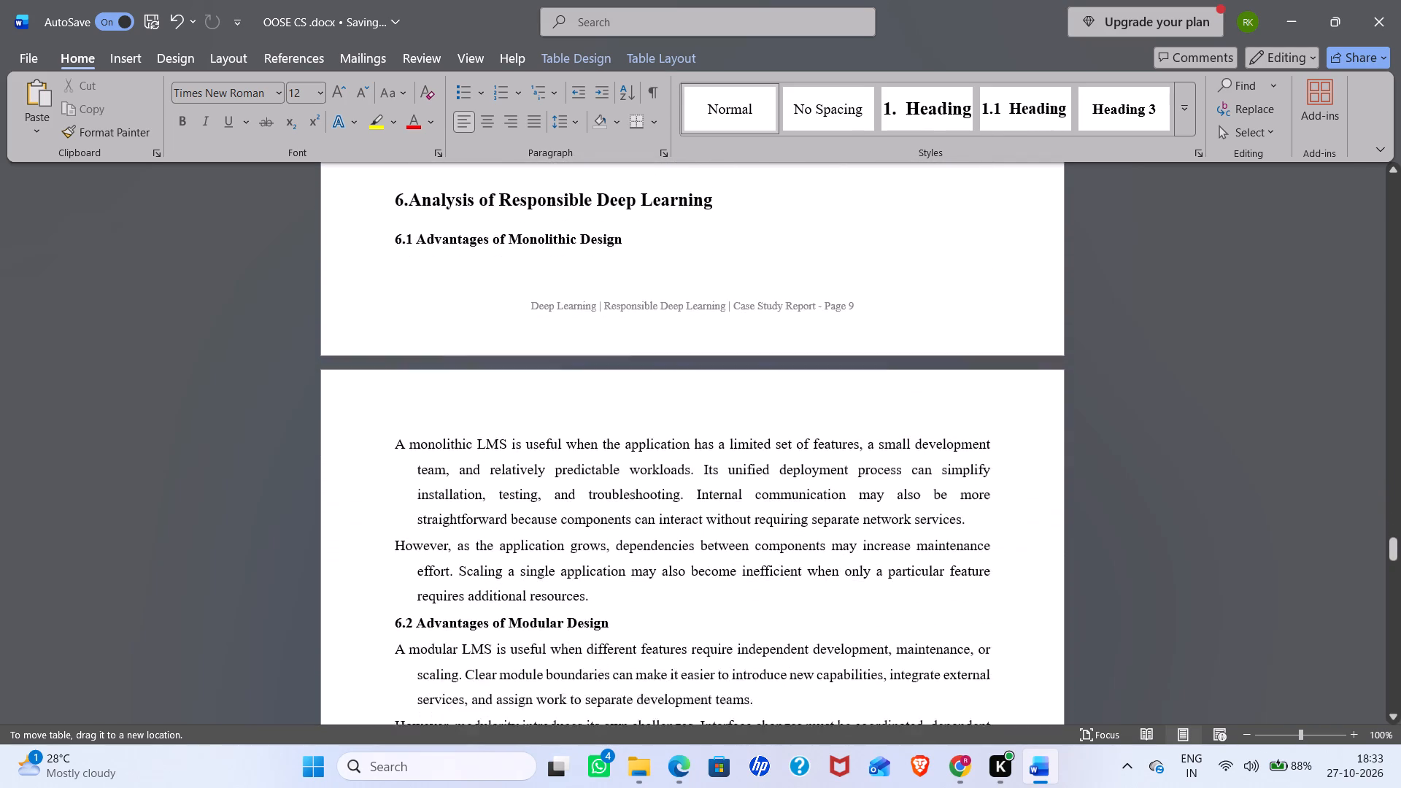
drag(785, 787, 784, 787)
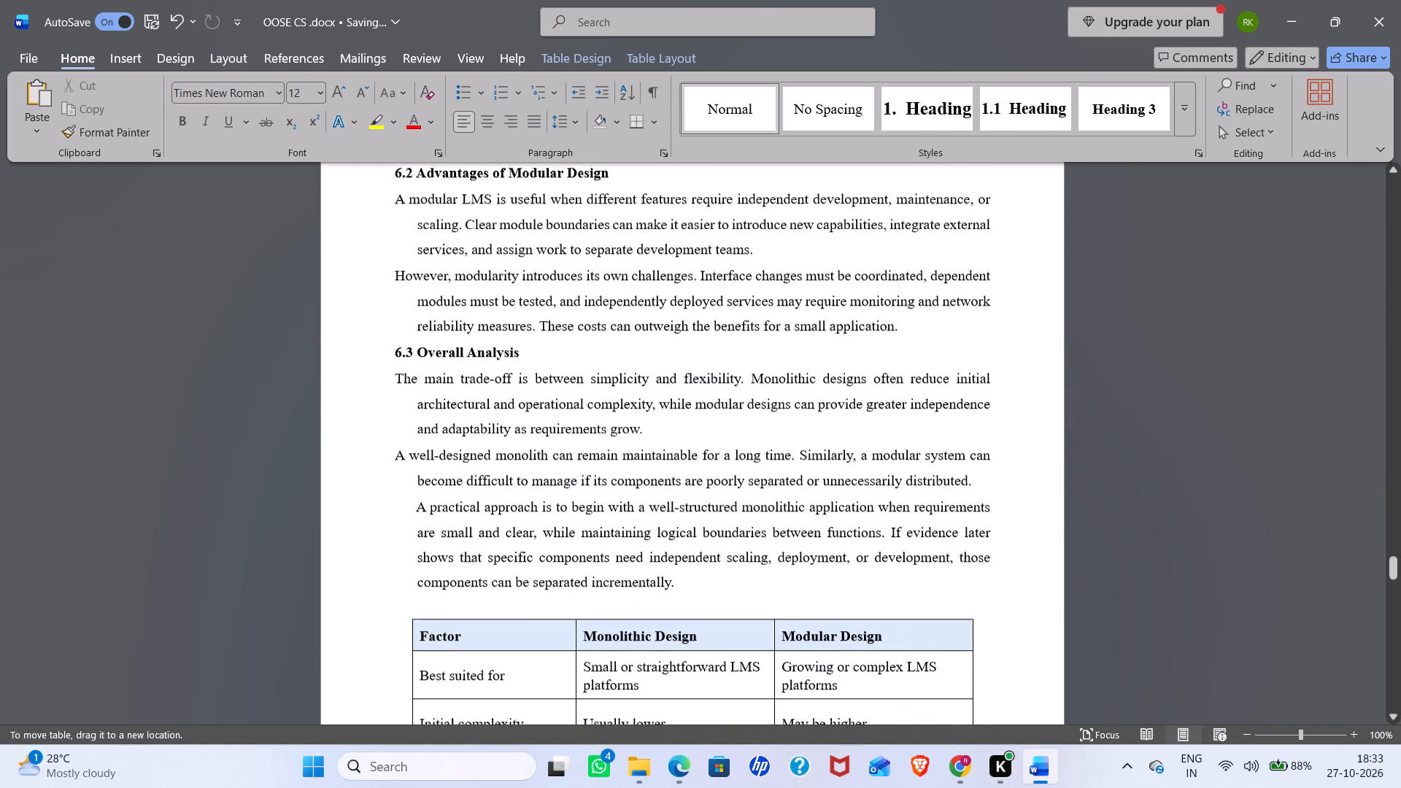
drag(784, 787, 783, 787)
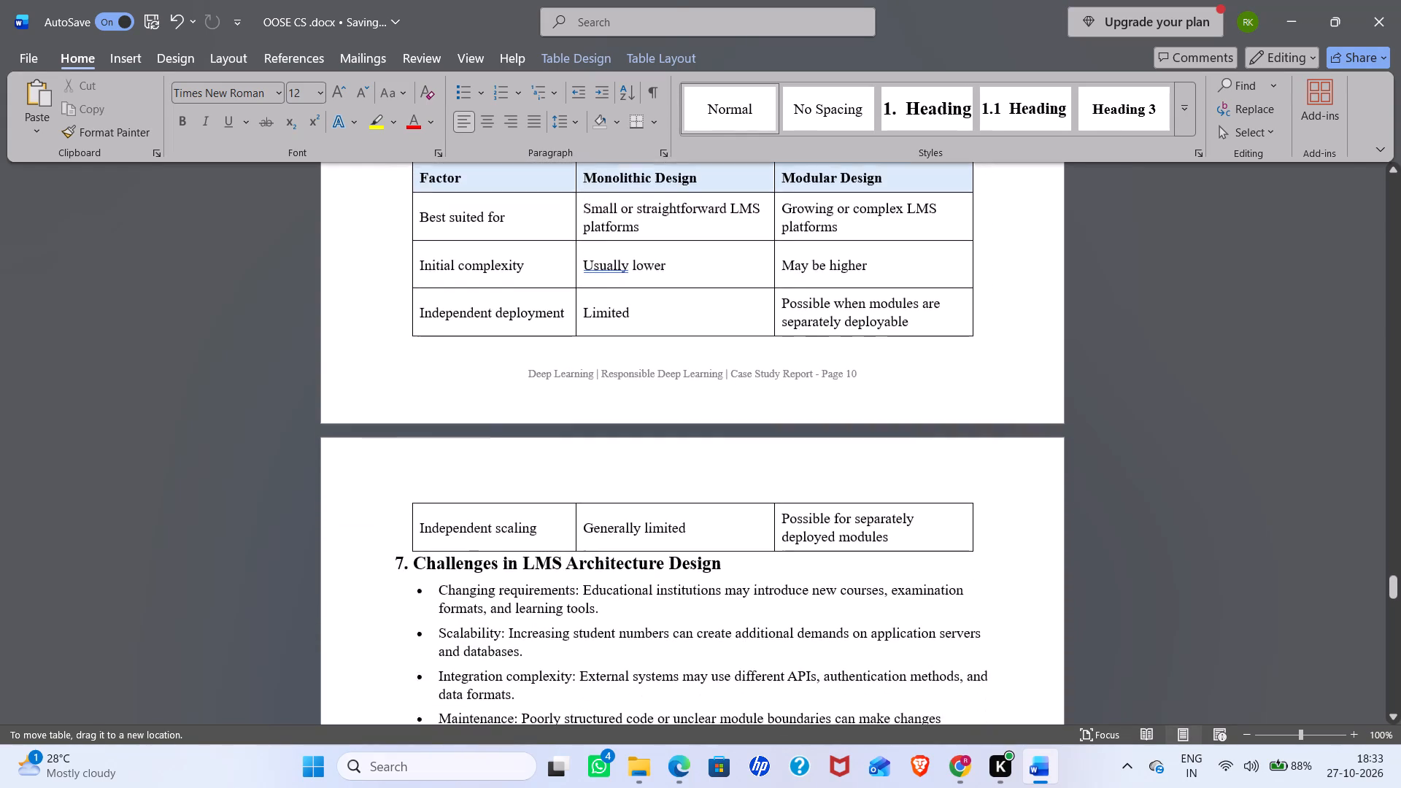
drag(783, 787, 782, 787)
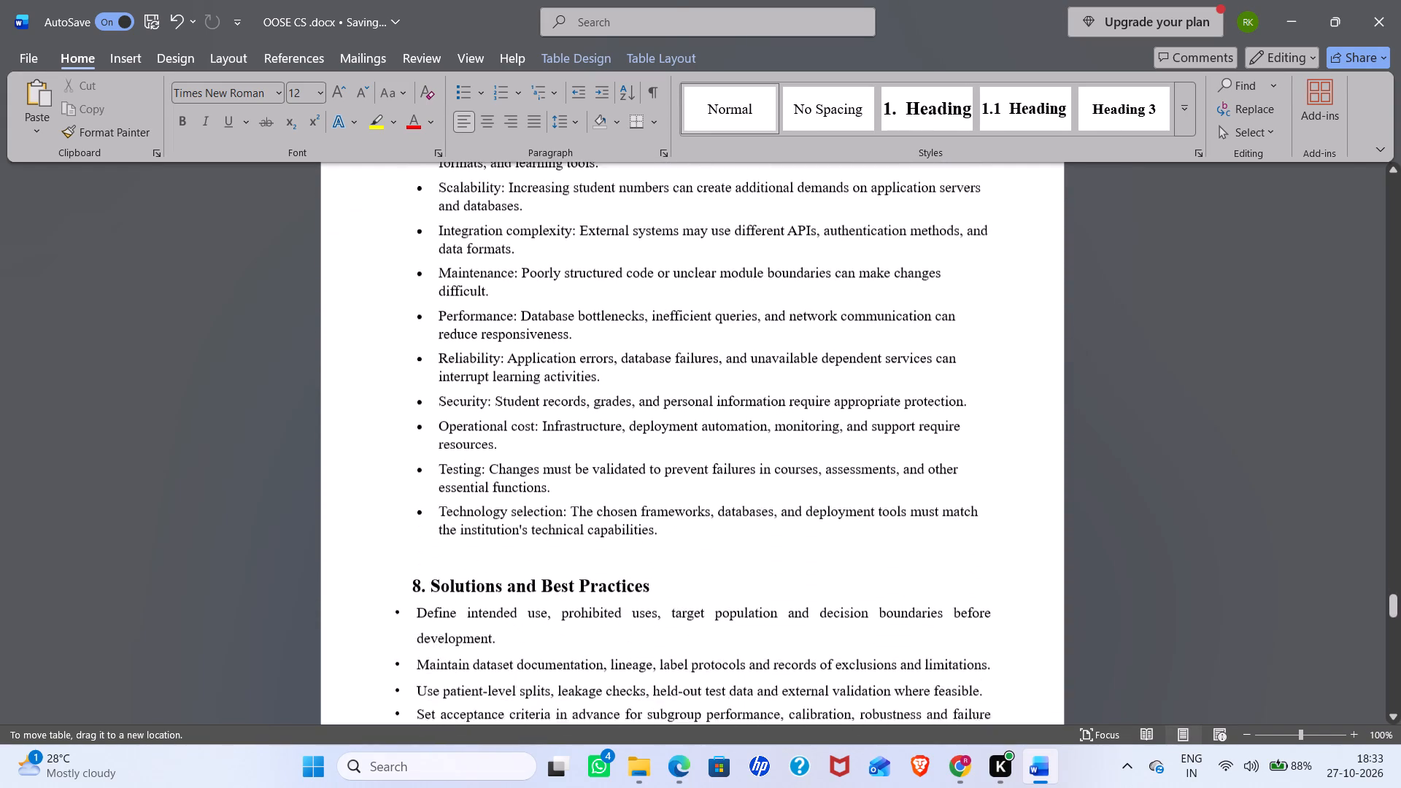
drag(782, 787, 768, 787)
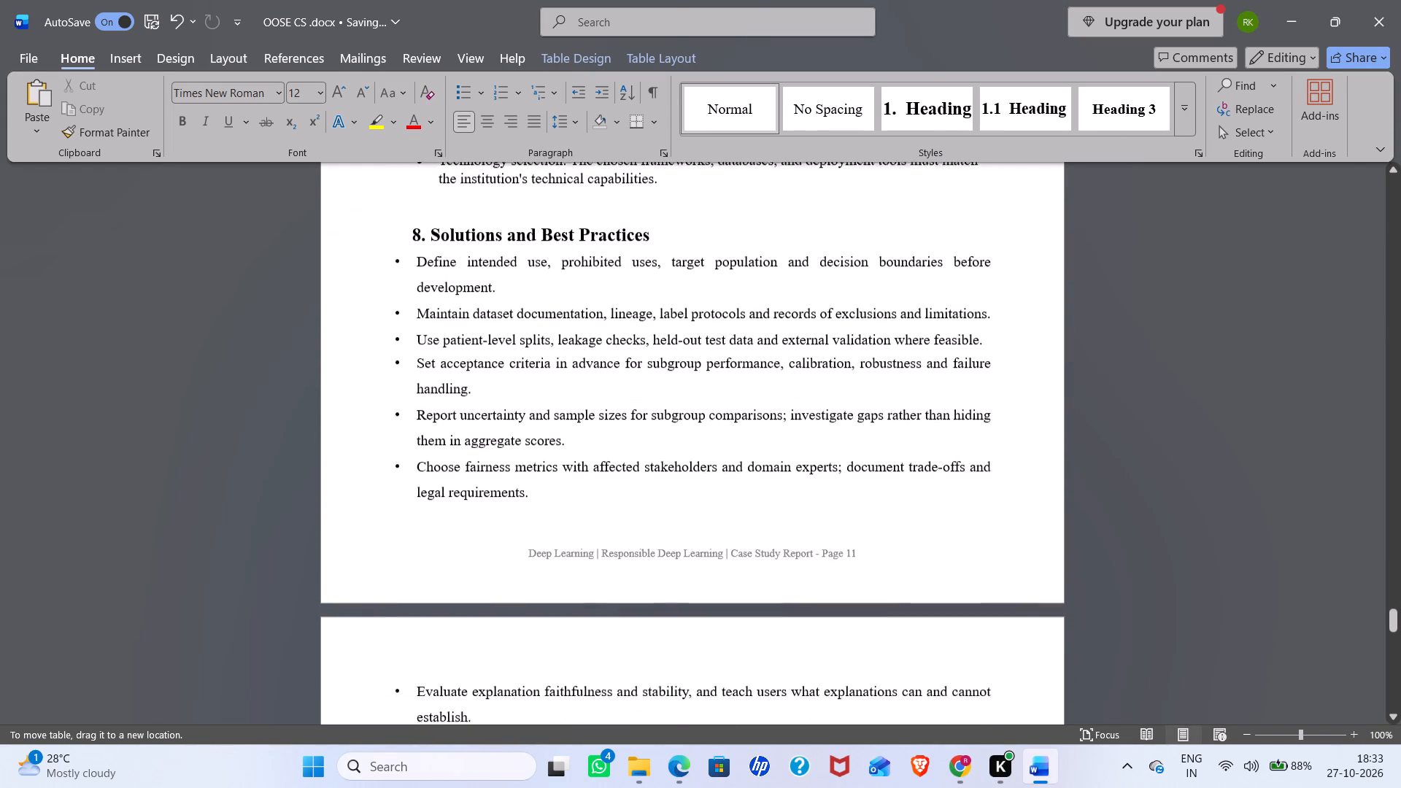
drag(768, 787, 862, 787)
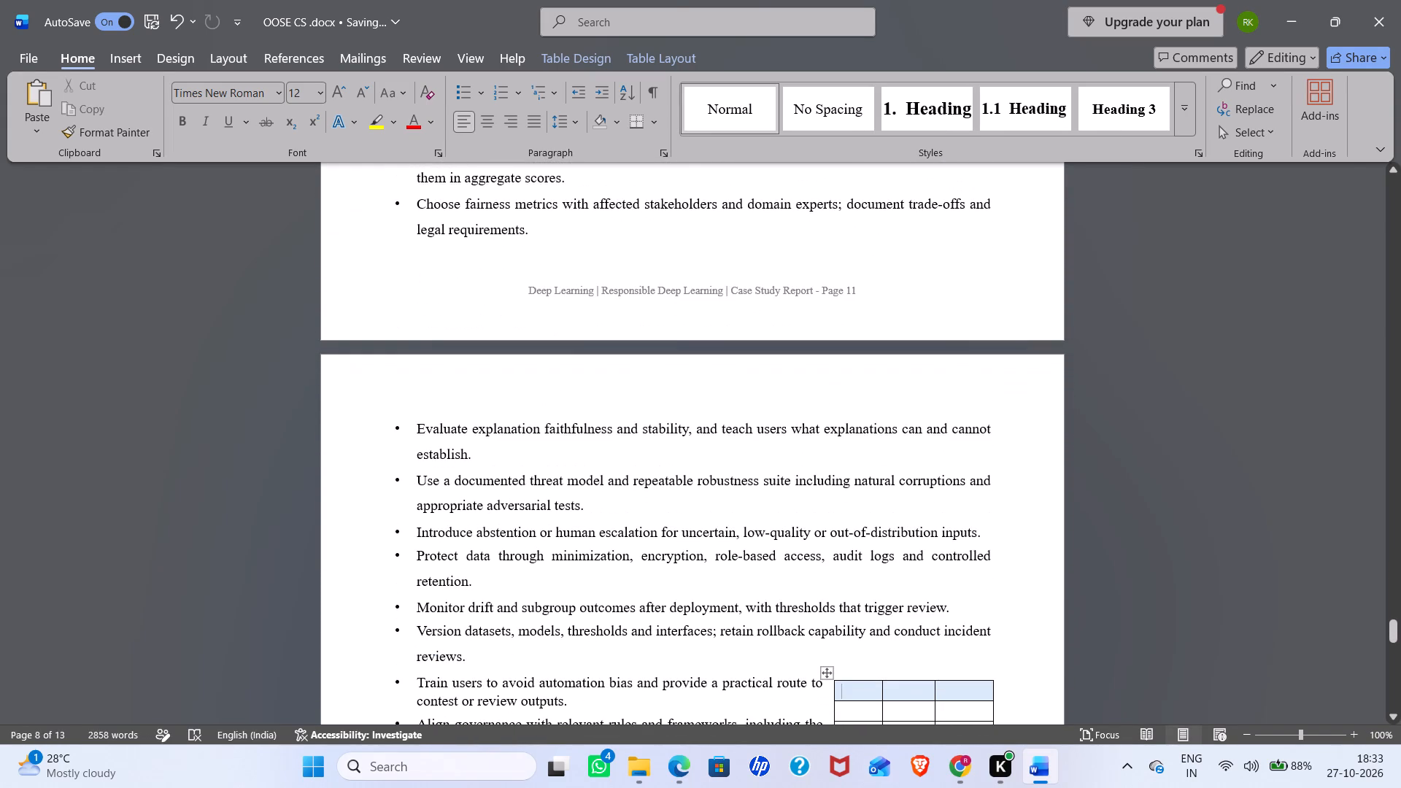
Examine the code listing and the 2.2 Evaluation measures heading where the table used to be.
scroll(690, 436, up, 10)
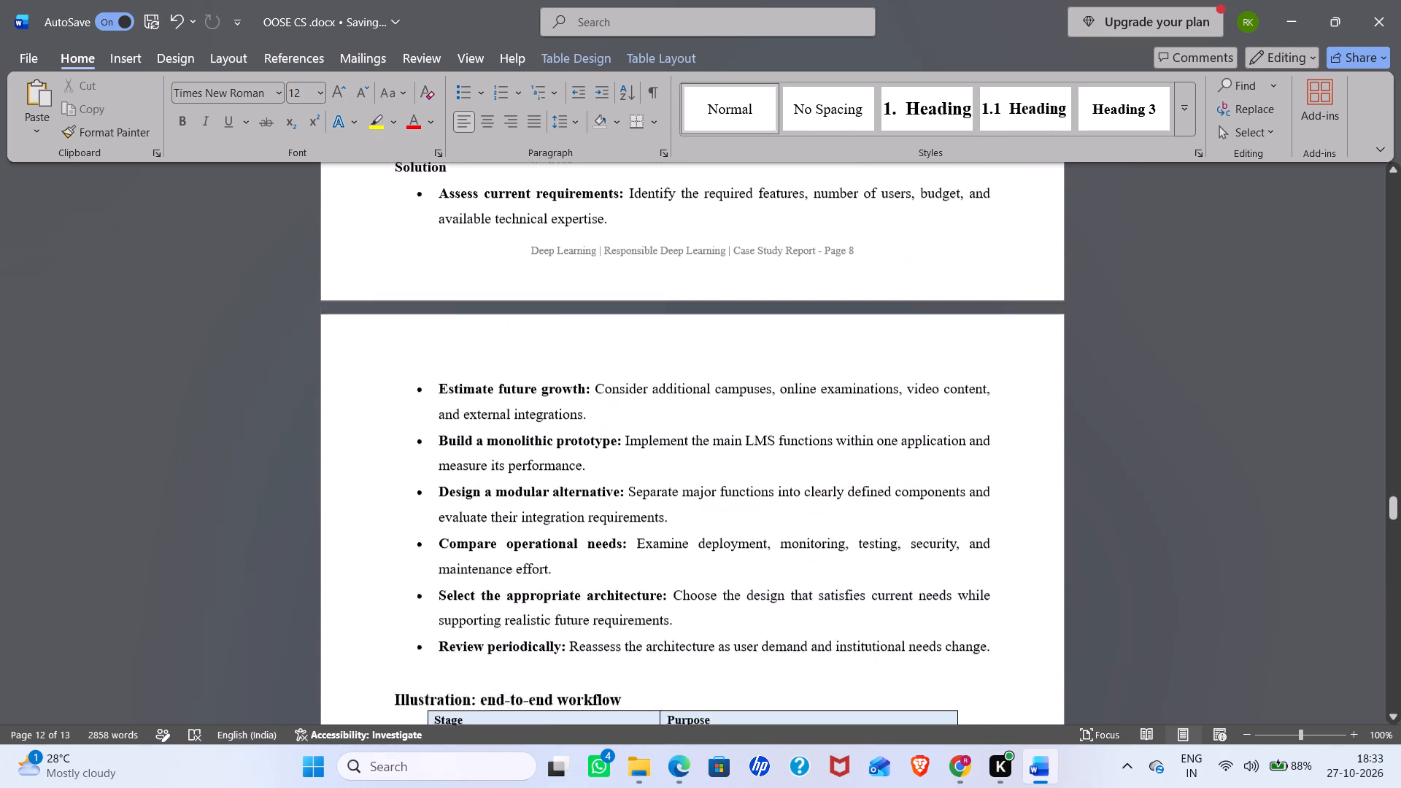
scroll(690, 436, up, 3)
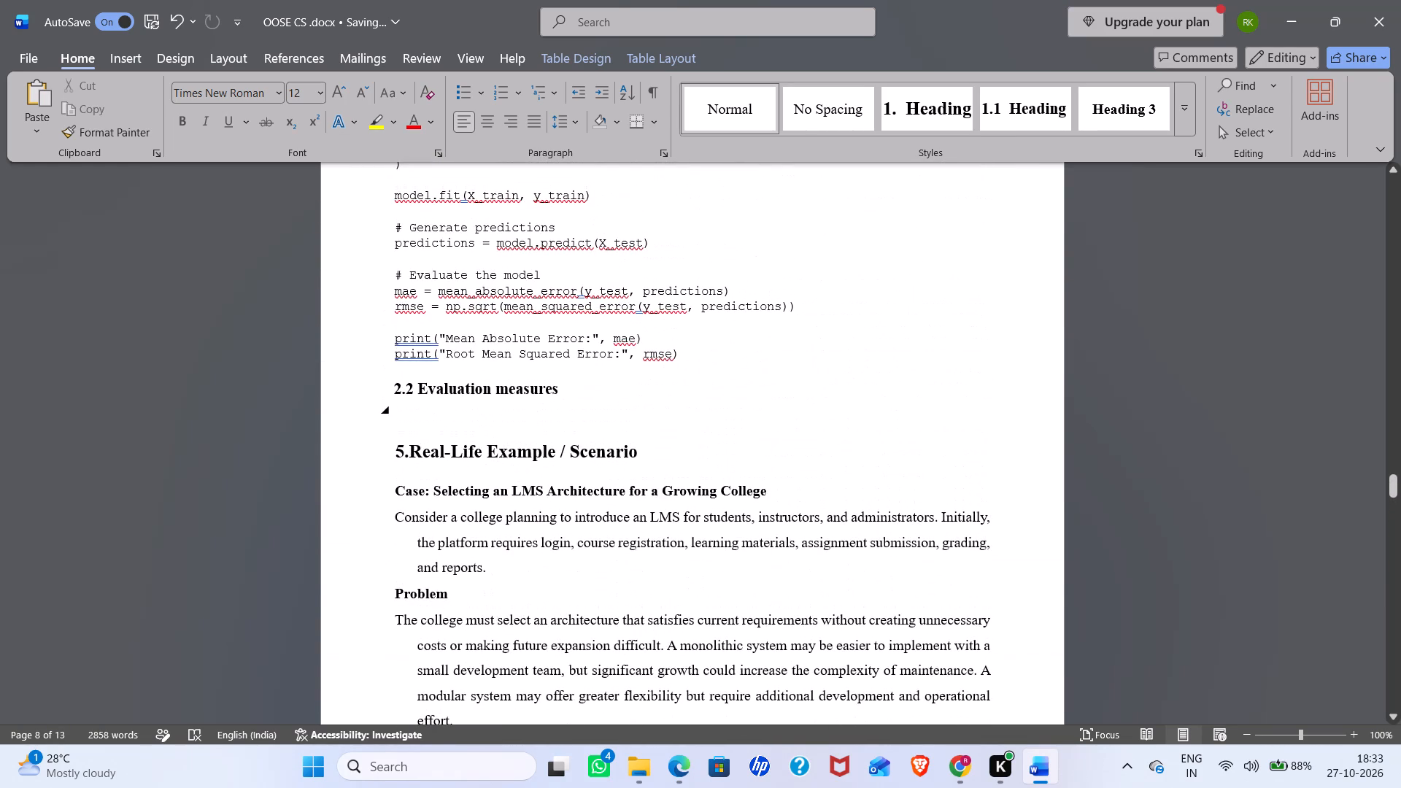
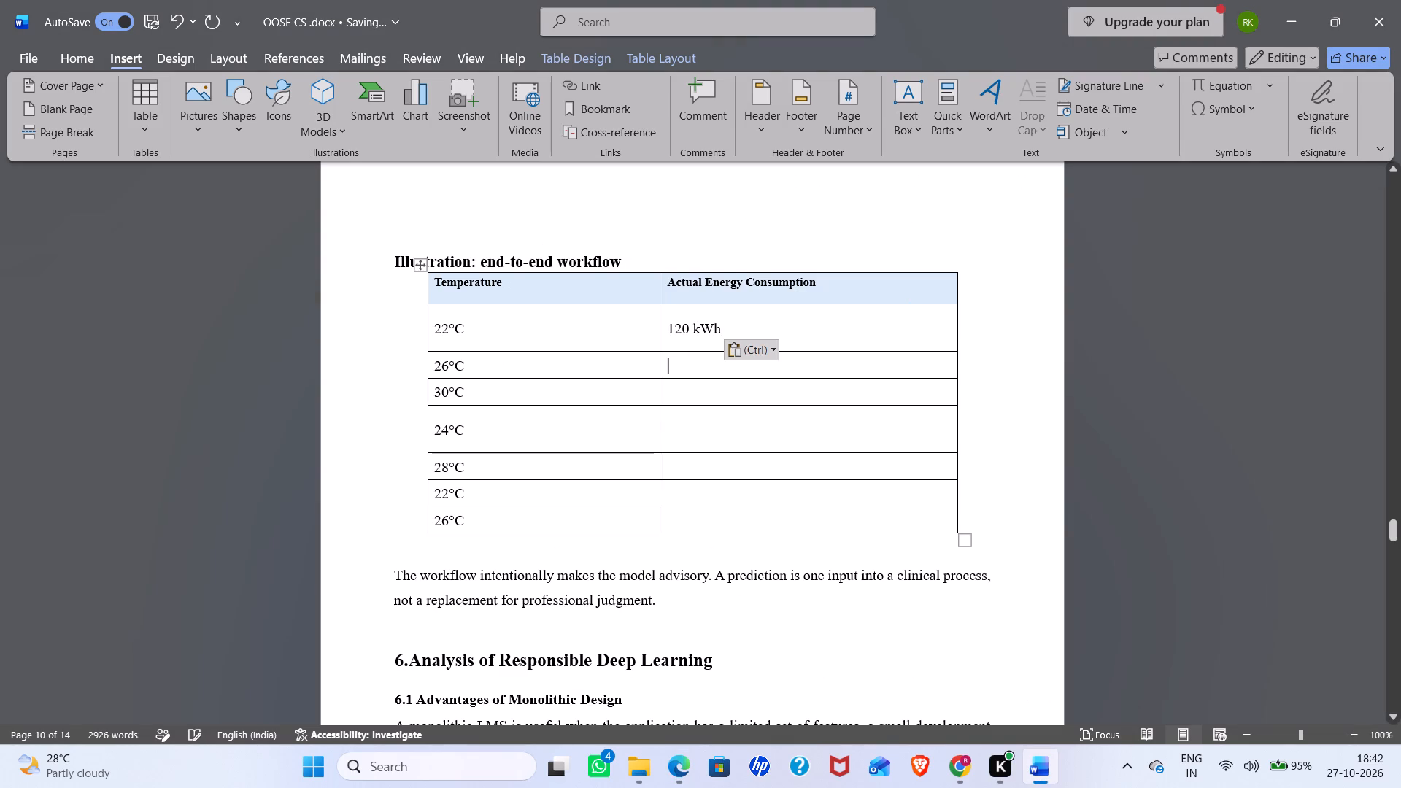
Fill the six remaining cells of the Actual Energy Consumption column with the copied 120 kWh entry.
key(ctrl+v)
key(Down)
key(ctrl+v)
key(Down)
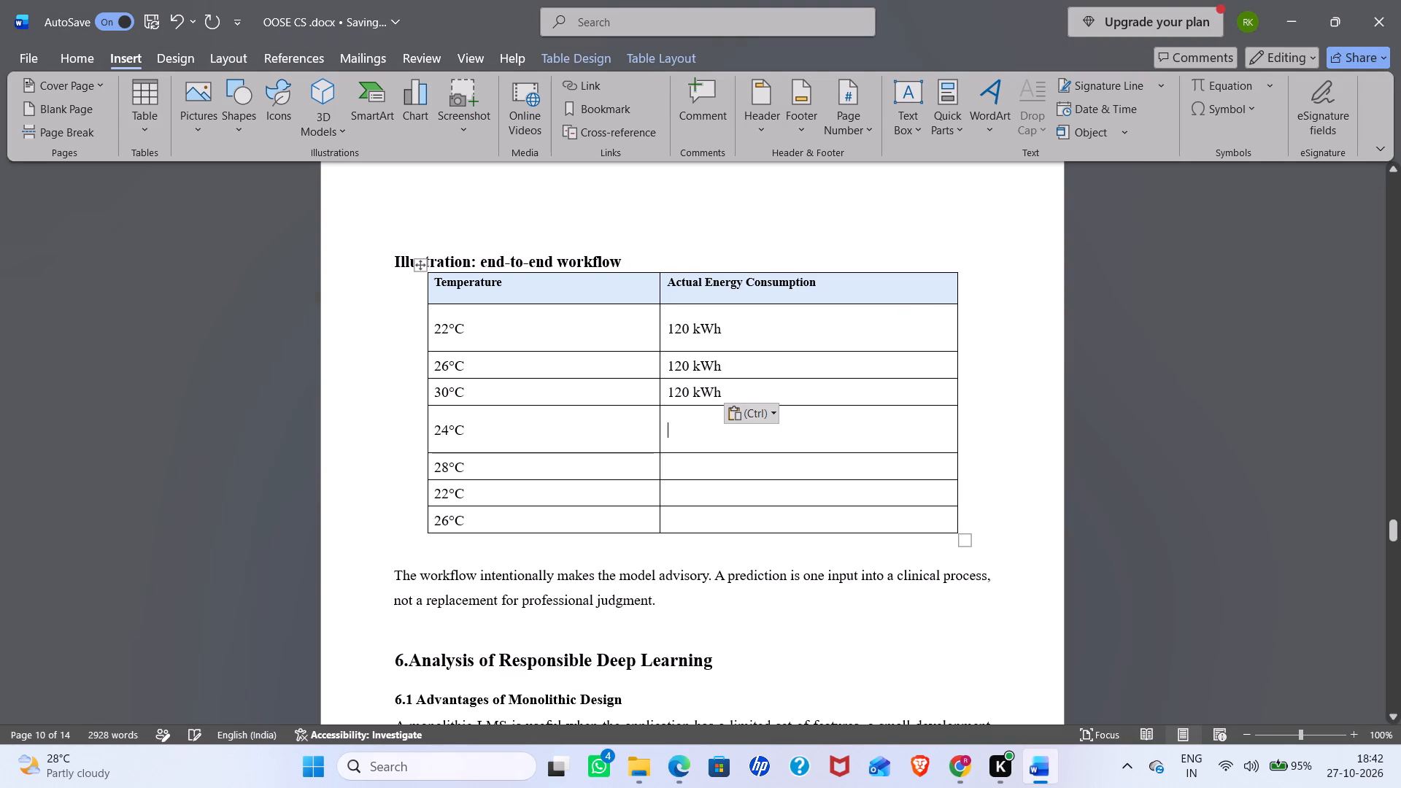
key(ctrl+v)
key(Down)
key(ctrl+v)
key(Down)
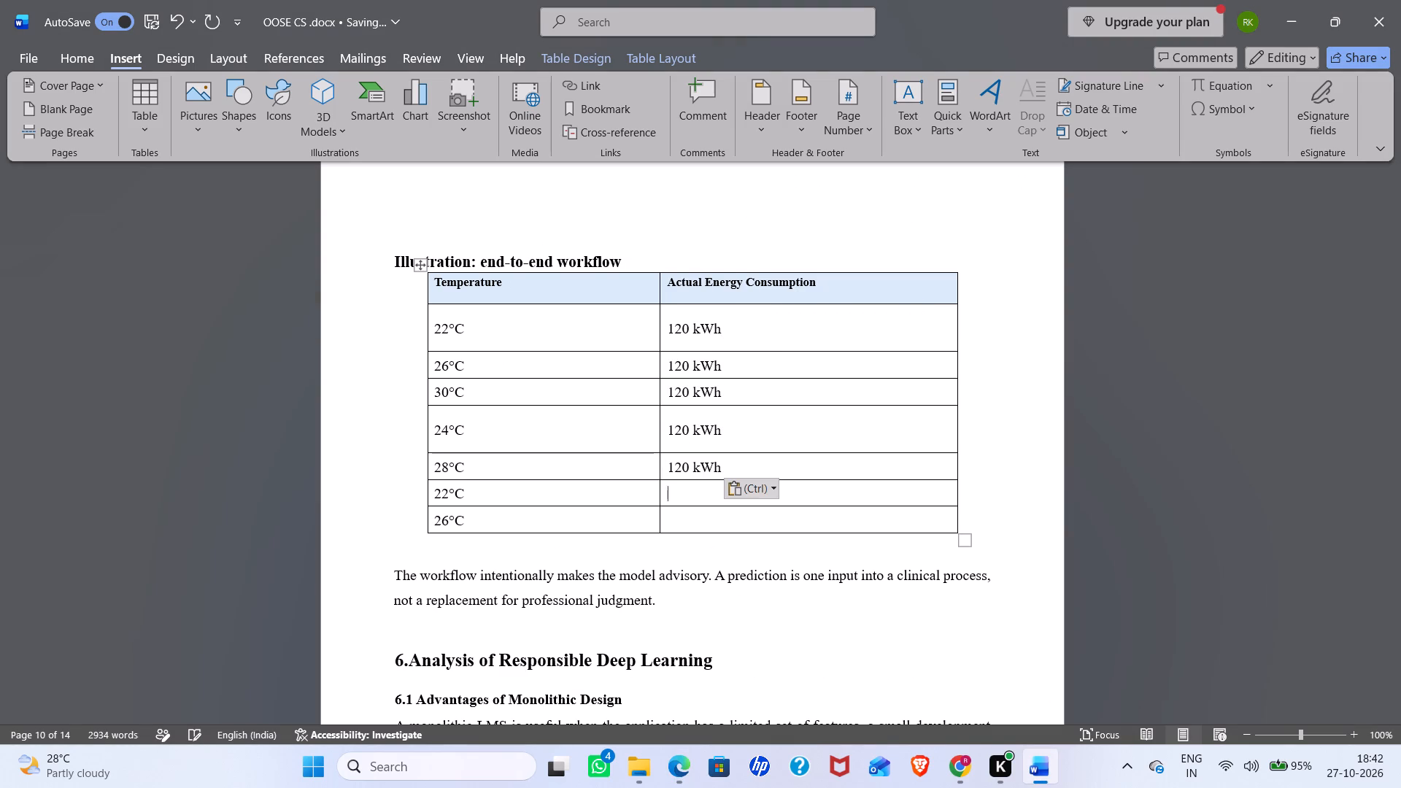
key(ctrl+v)
key(Down)
key(ctrl+v)
Consult ChatGPT's 5.4 table and set Word's energy consumption to 150 kWh in the first 26°C row and 210 kWh in the 30°C row.
key(alt+Tab)
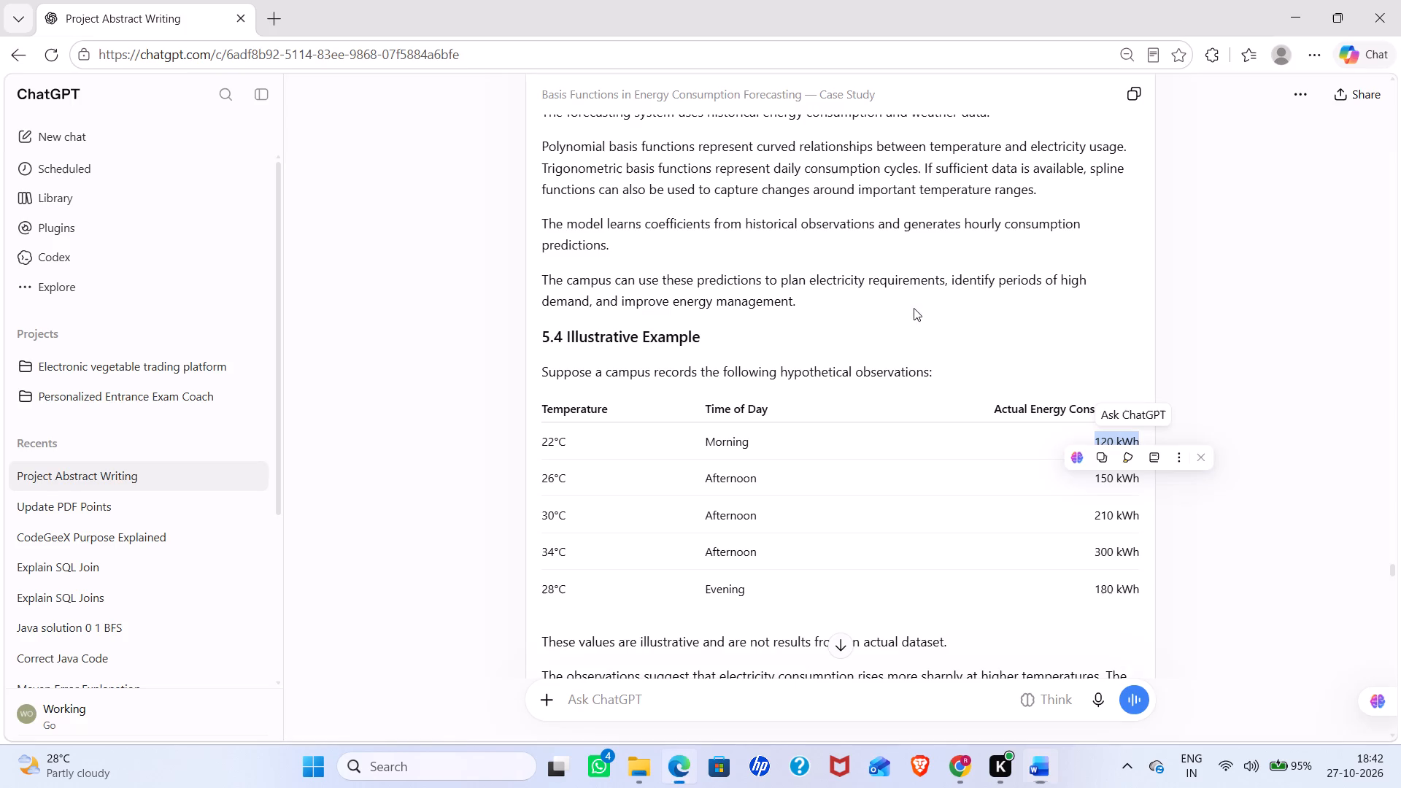
click(1140, 523)
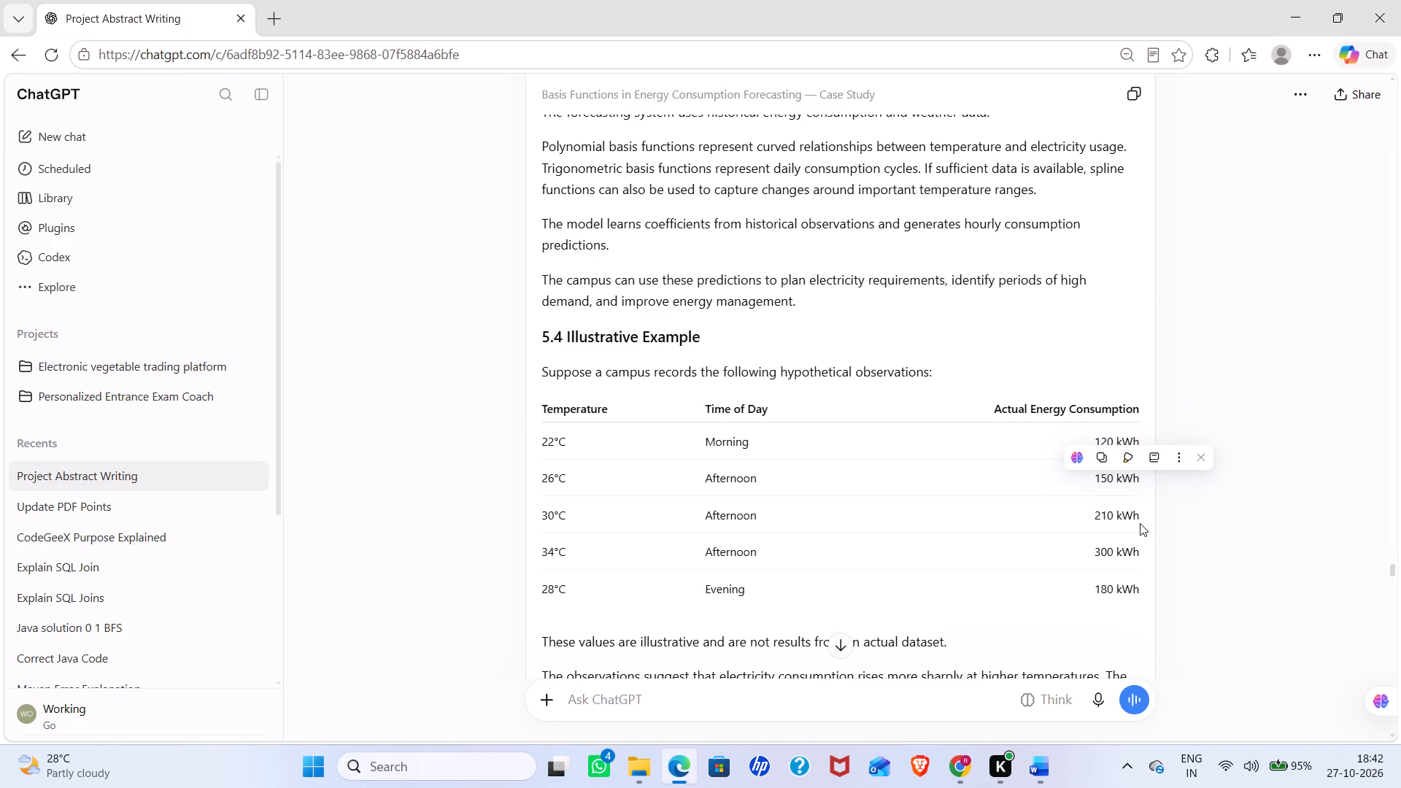
key(alt+Tab)
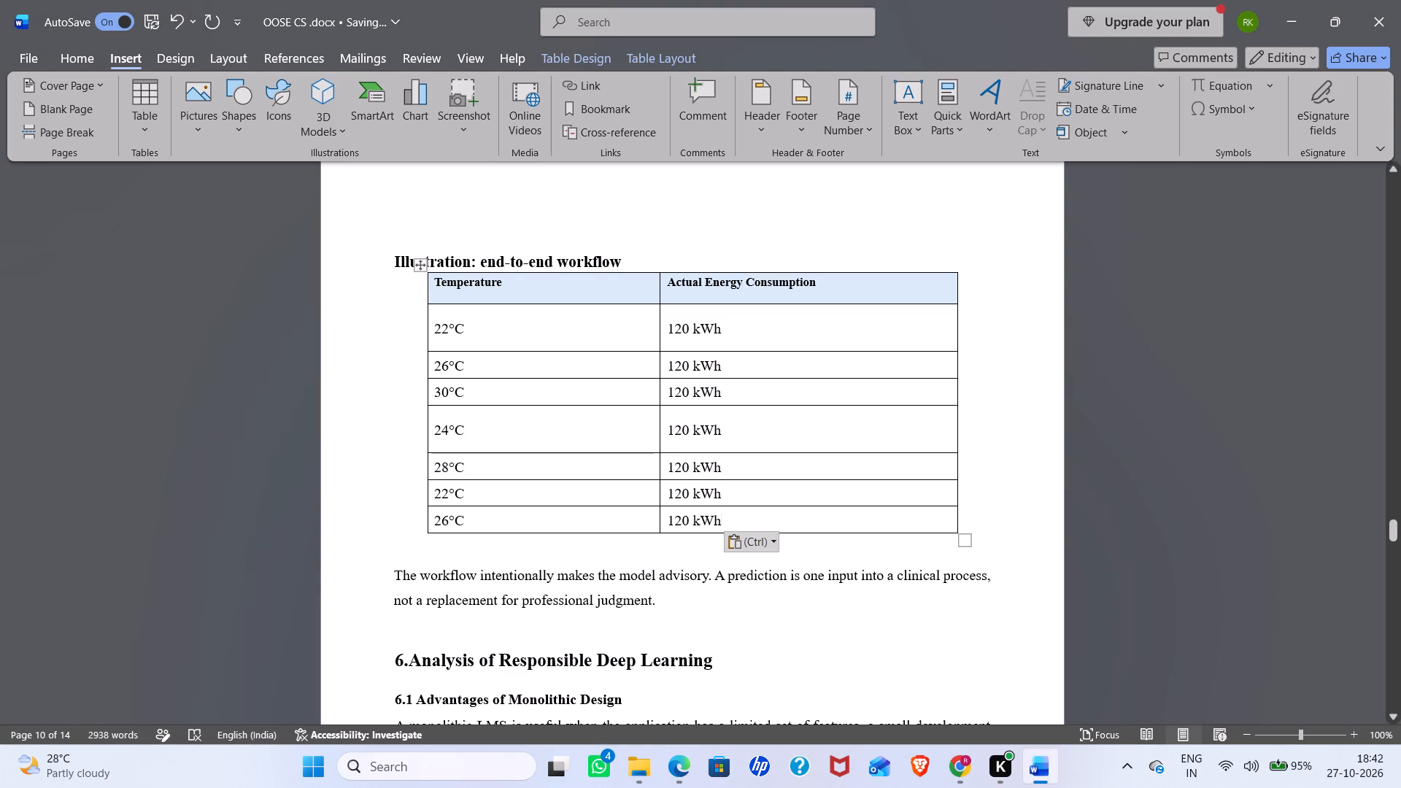
click(682, 366)
key(BackSpace)
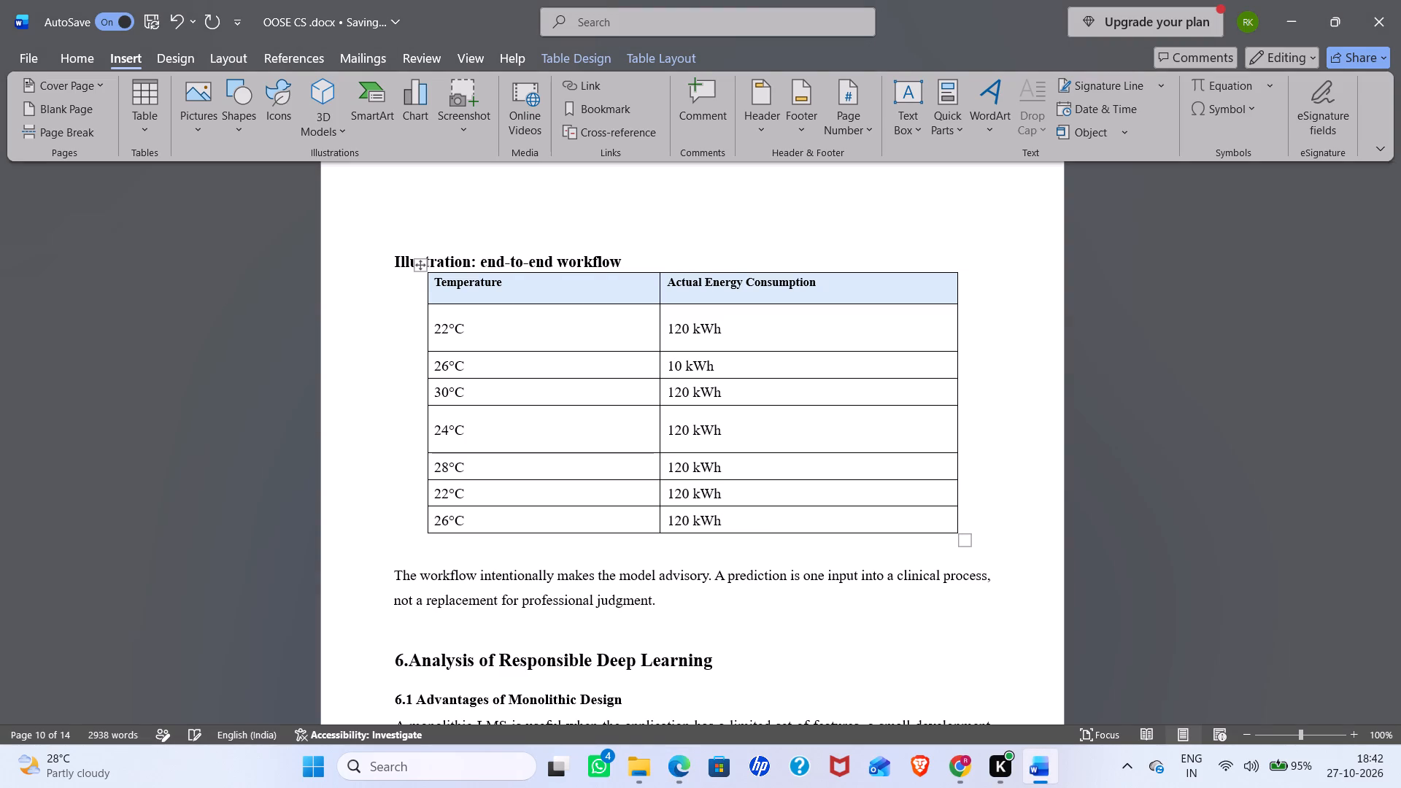
key(5)
key(Down)
key(BackSpace)
key(BackSpace)
text(21)
key(Down)
Recheck ChatGPT's 5.4 table and set Word's consumption to 300 kWh for 24°C, 180 kWh for 28°C and 150 kWh for the last 26°C row.
key(alt+Tab)
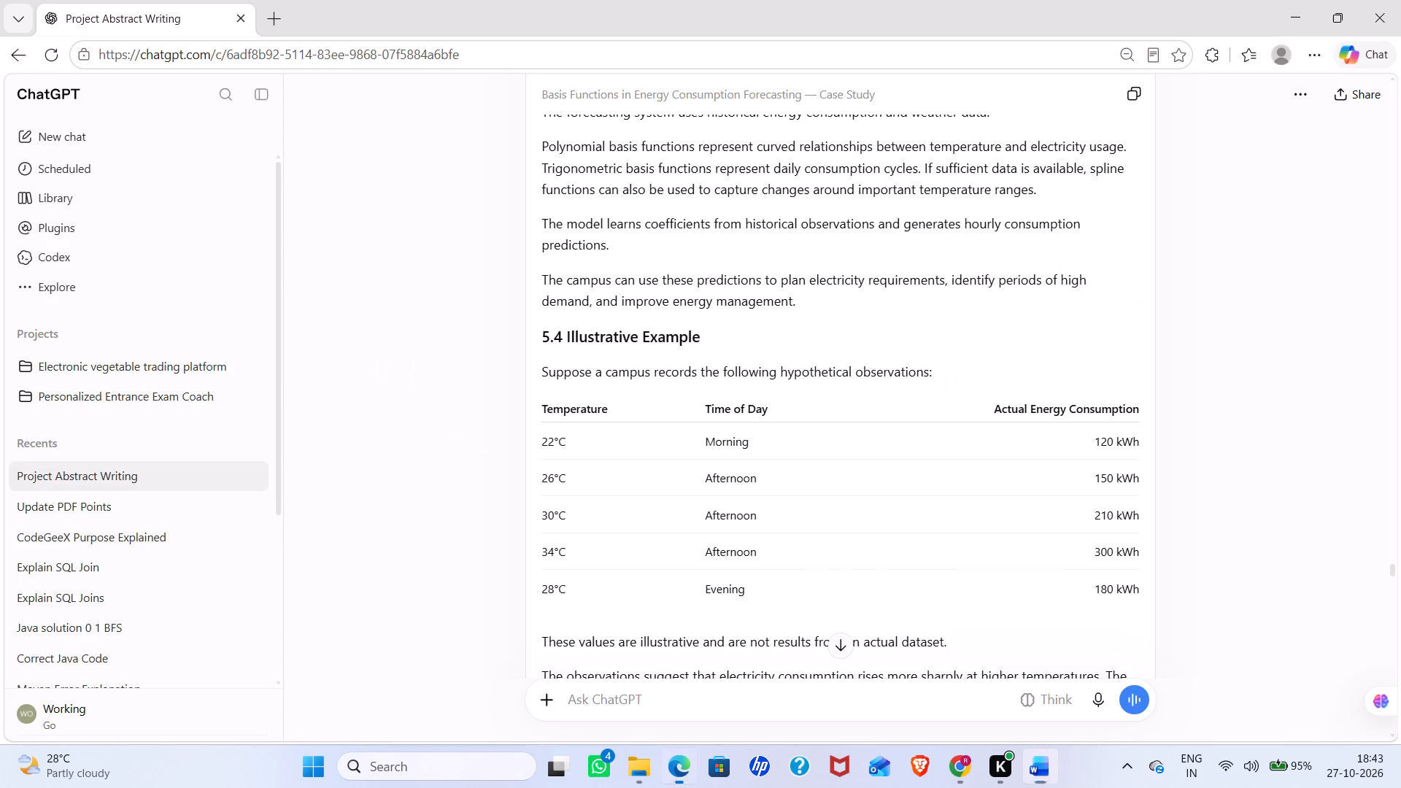
key(alt+Tab)
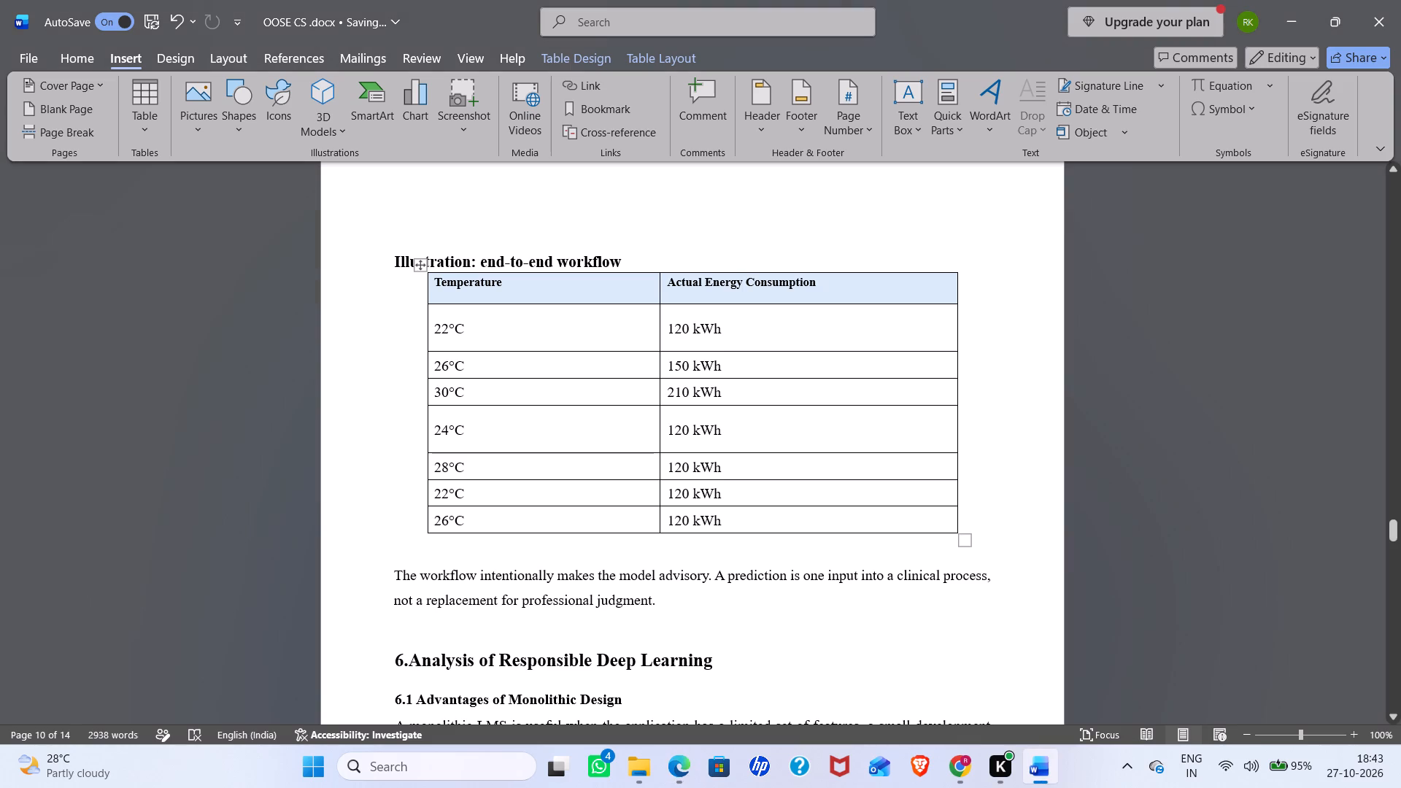
key(BackSpace)
key(BackSpace)
text(300)
key(BackSpace)
key(Down)
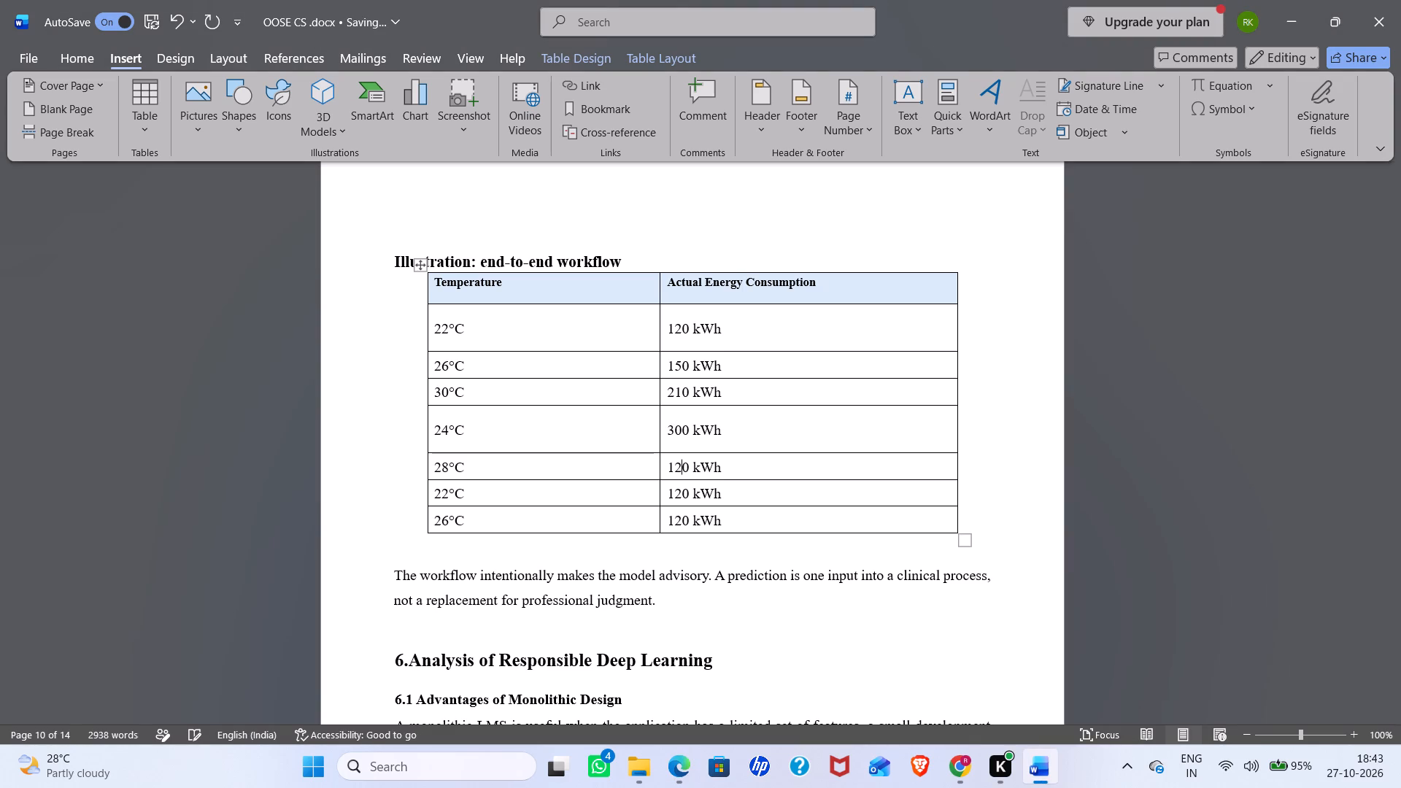
key(BackSpace)
key(8)
key(Down)
key(Down)
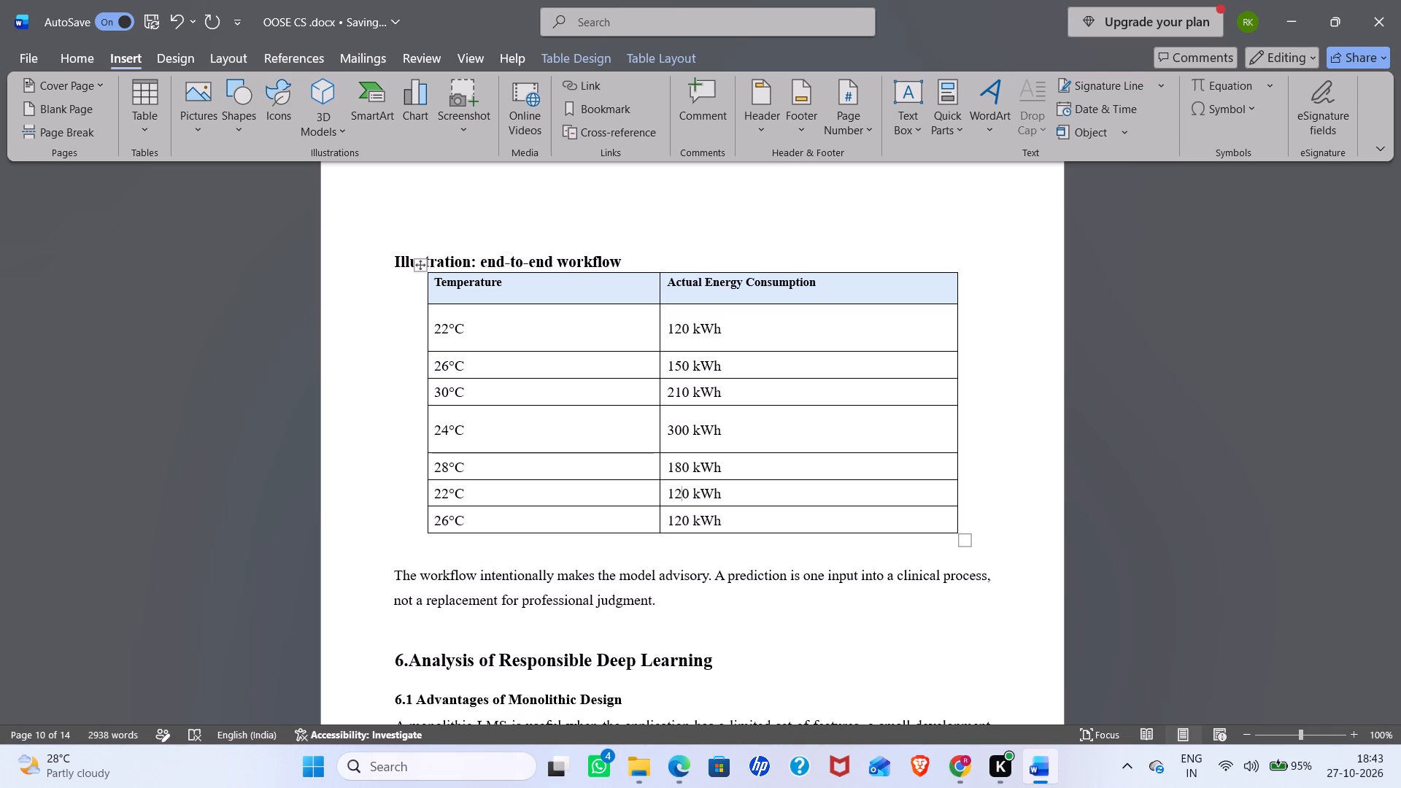
key(BackSpace)
key(5)
Look through the rest of the Word report, from section 6 to the section 10 references.
scroll(682, 366, down, 1)
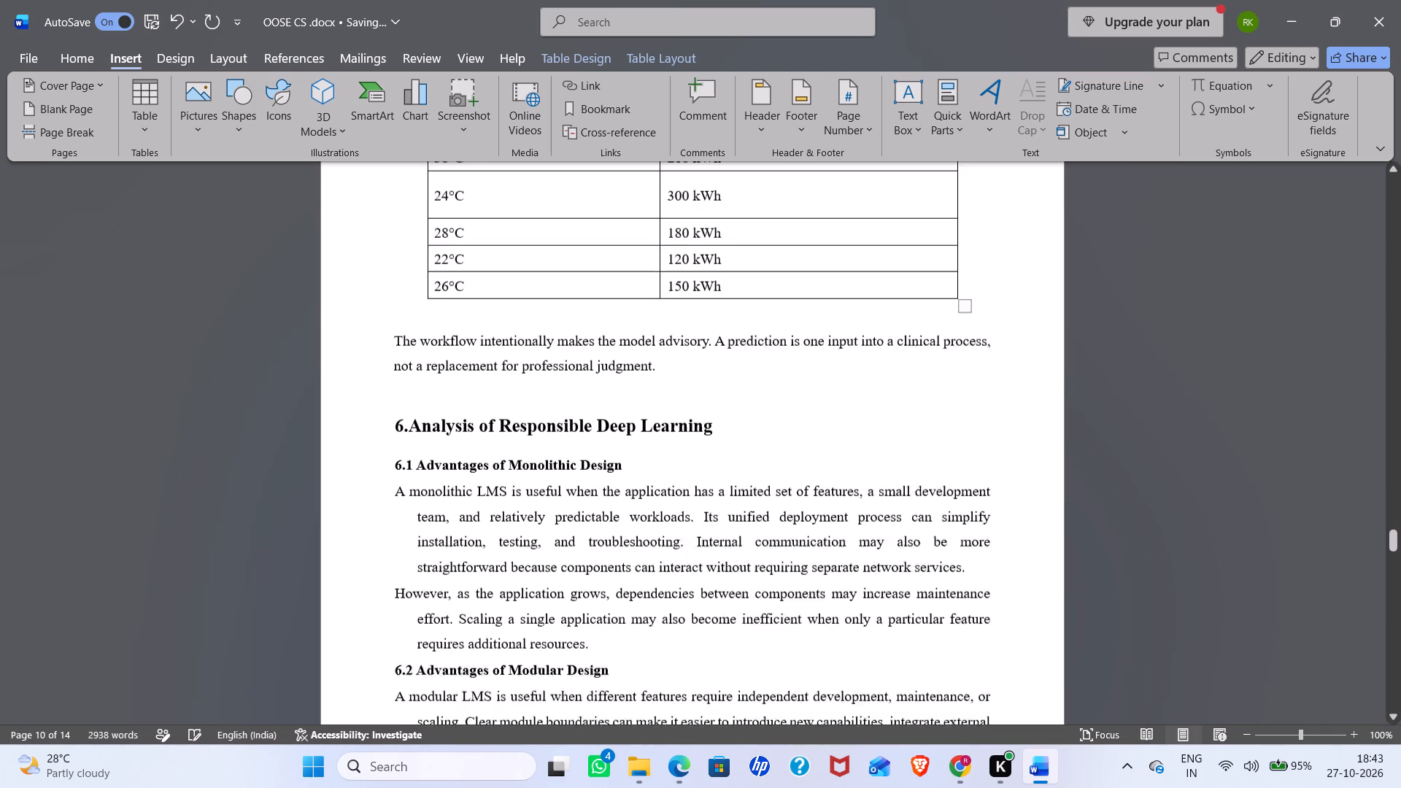
scroll(682, 366, down, 3)
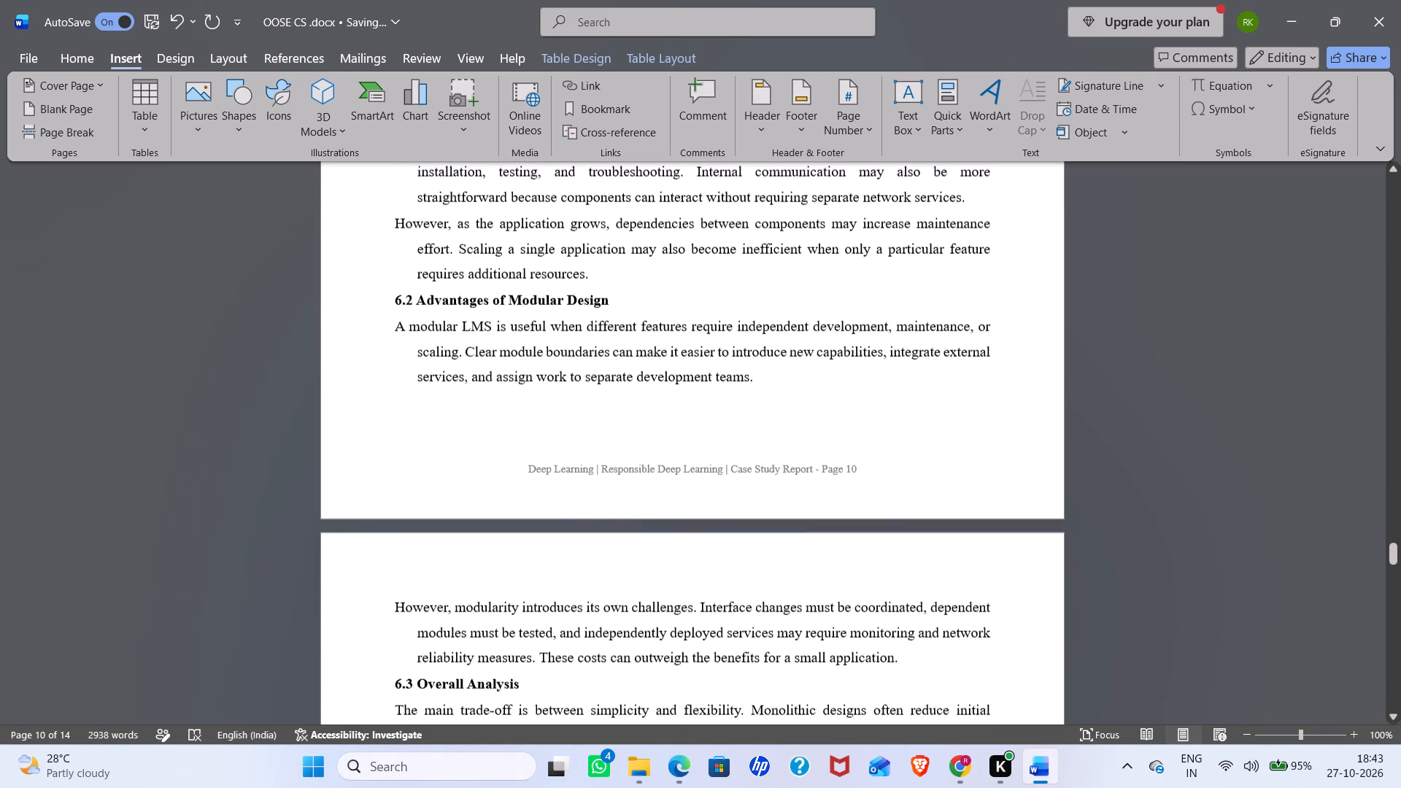
scroll(682, 366, down, 3)
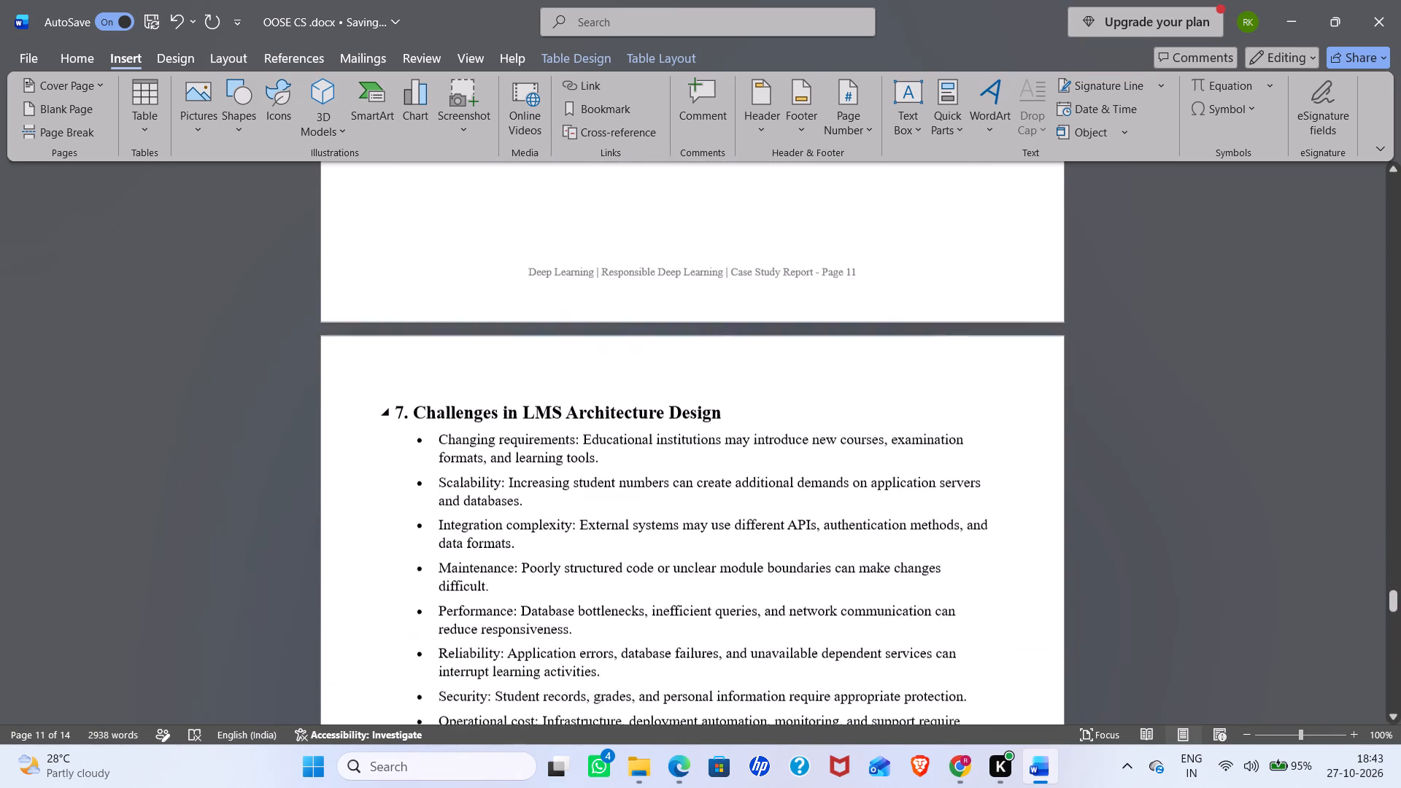
scroll(682, 366, down, 13)
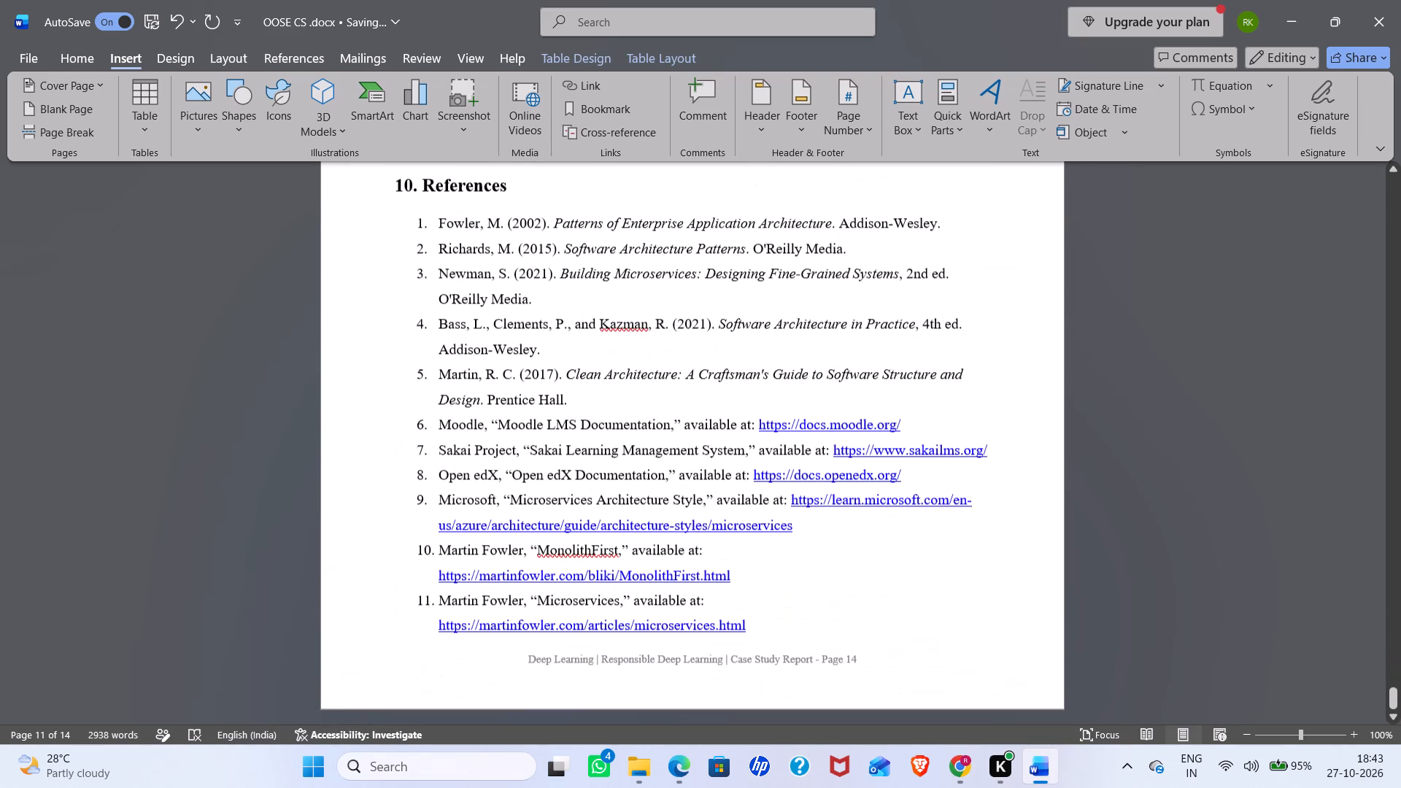
scroll(682, 366, down, 1)
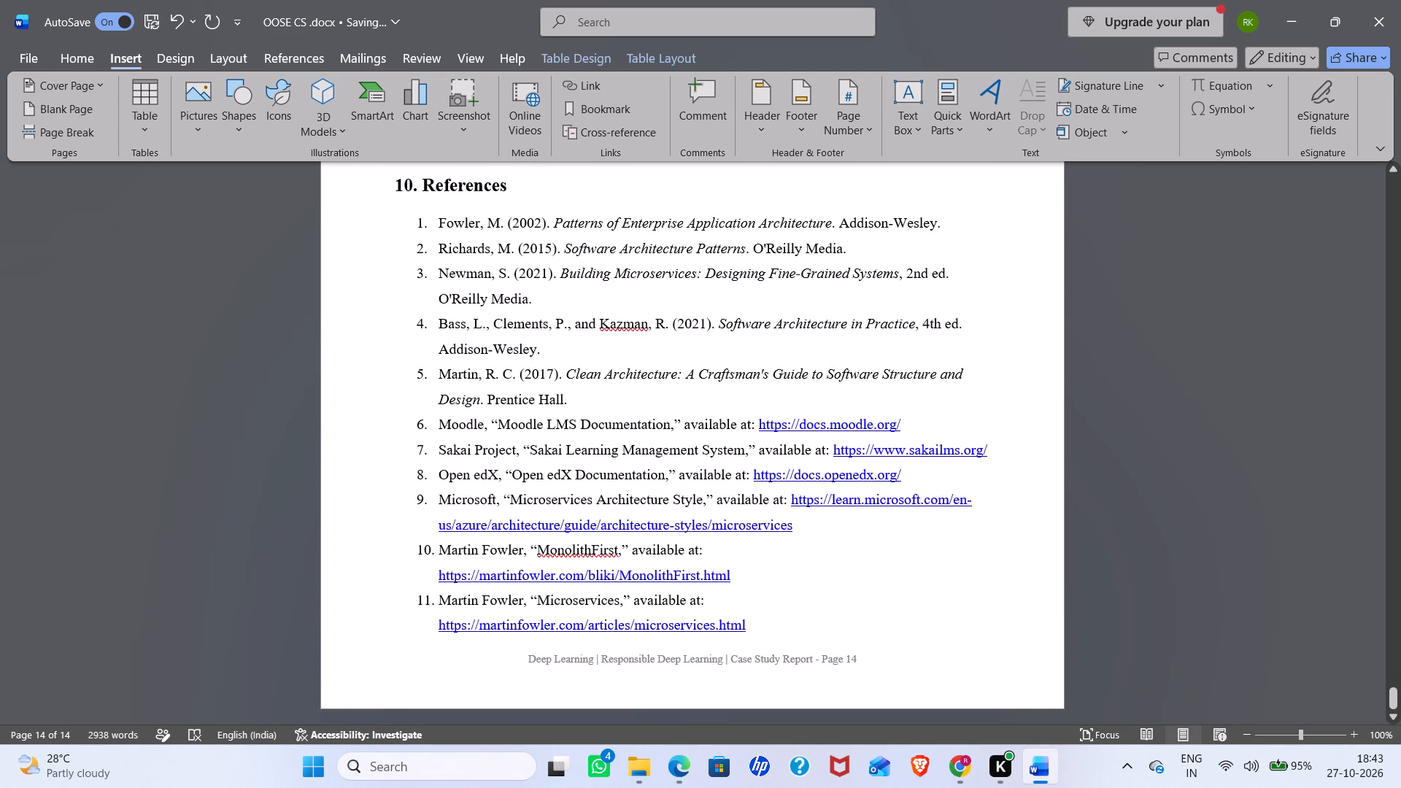
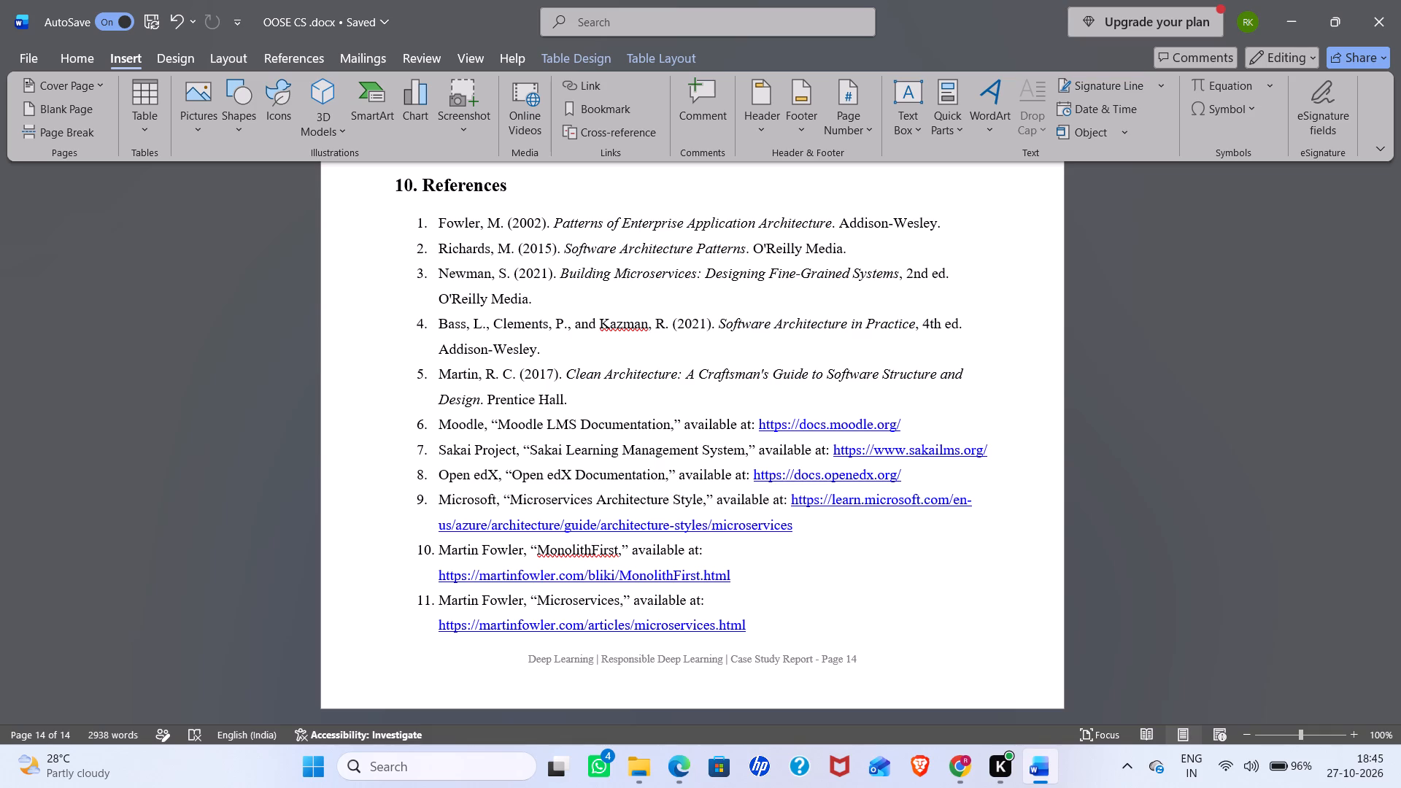
Delete the last four bullets of section 9, from monitoring response times to introducing deployment automation.
scroll(690, 501, up, 3)
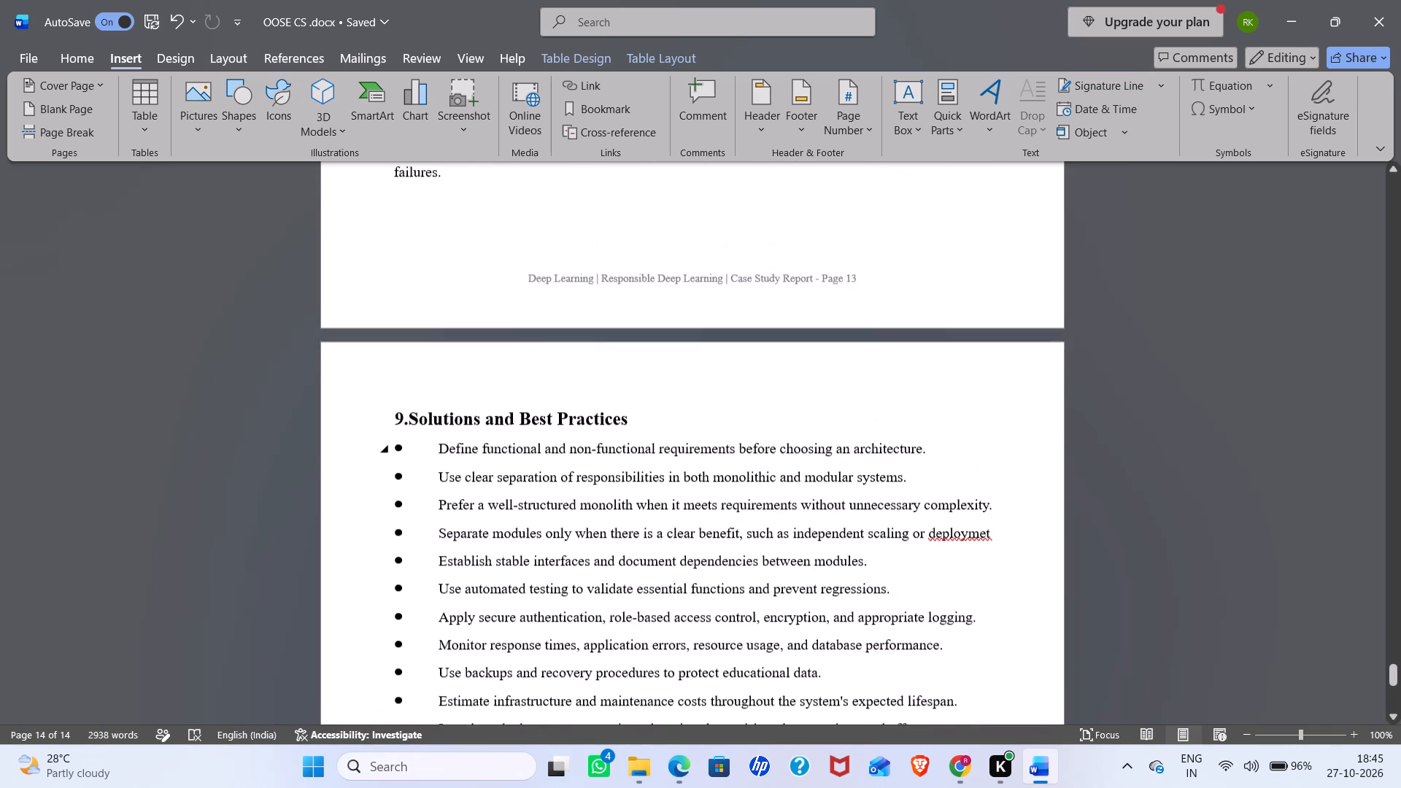
scroll(700, 444, down, 2)
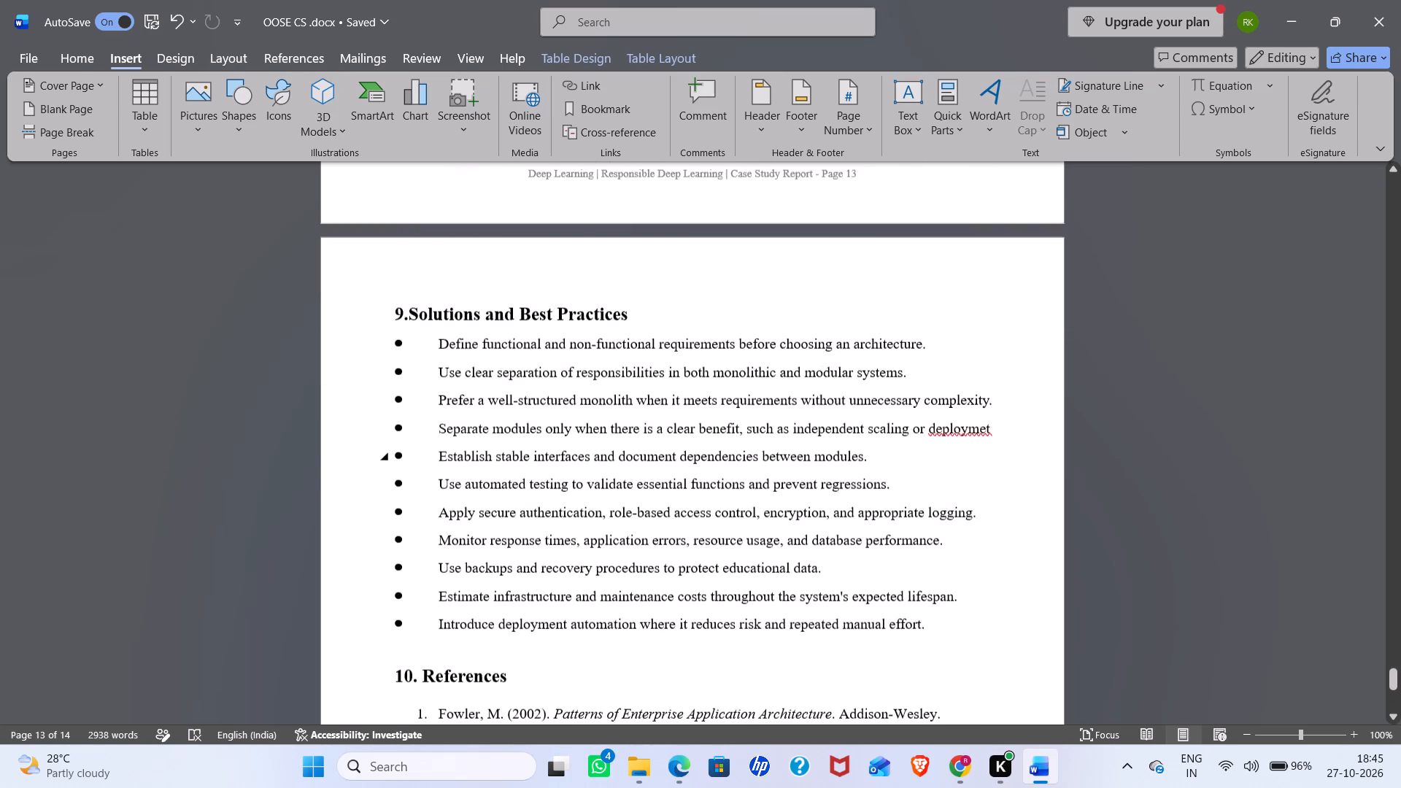
scroll(700, 444, down, 1)
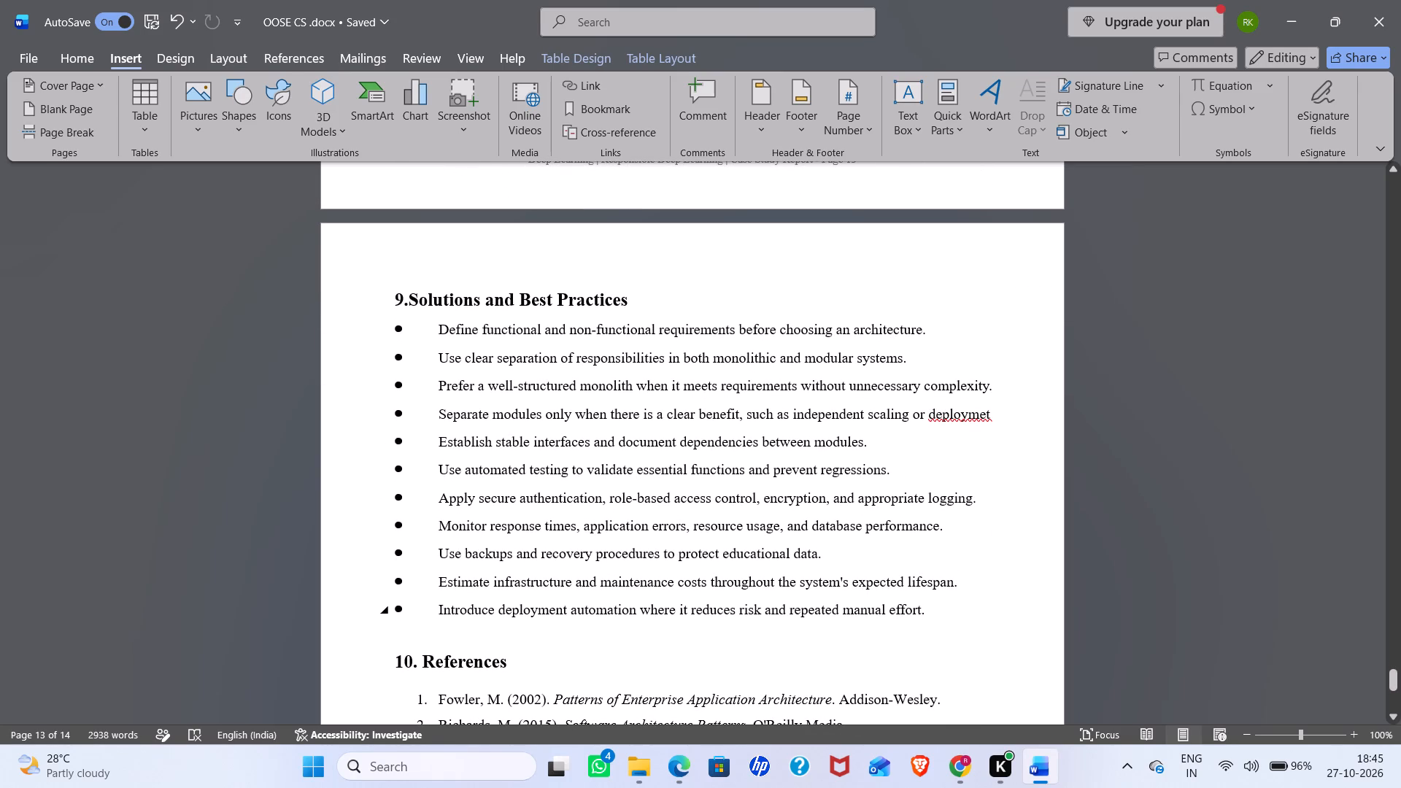
drag(929, 610, 421, 519)
key(BackSpace)
key(BackSpace)
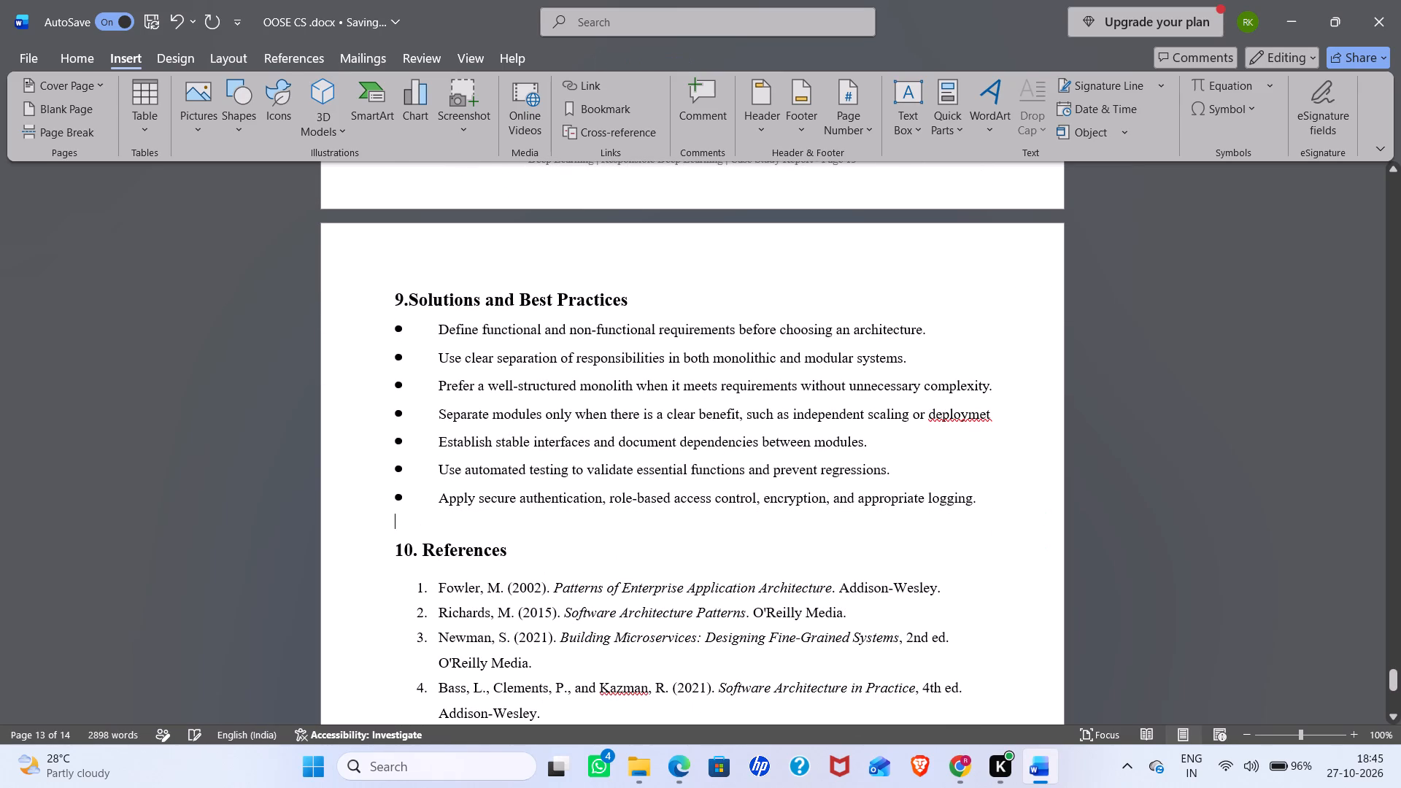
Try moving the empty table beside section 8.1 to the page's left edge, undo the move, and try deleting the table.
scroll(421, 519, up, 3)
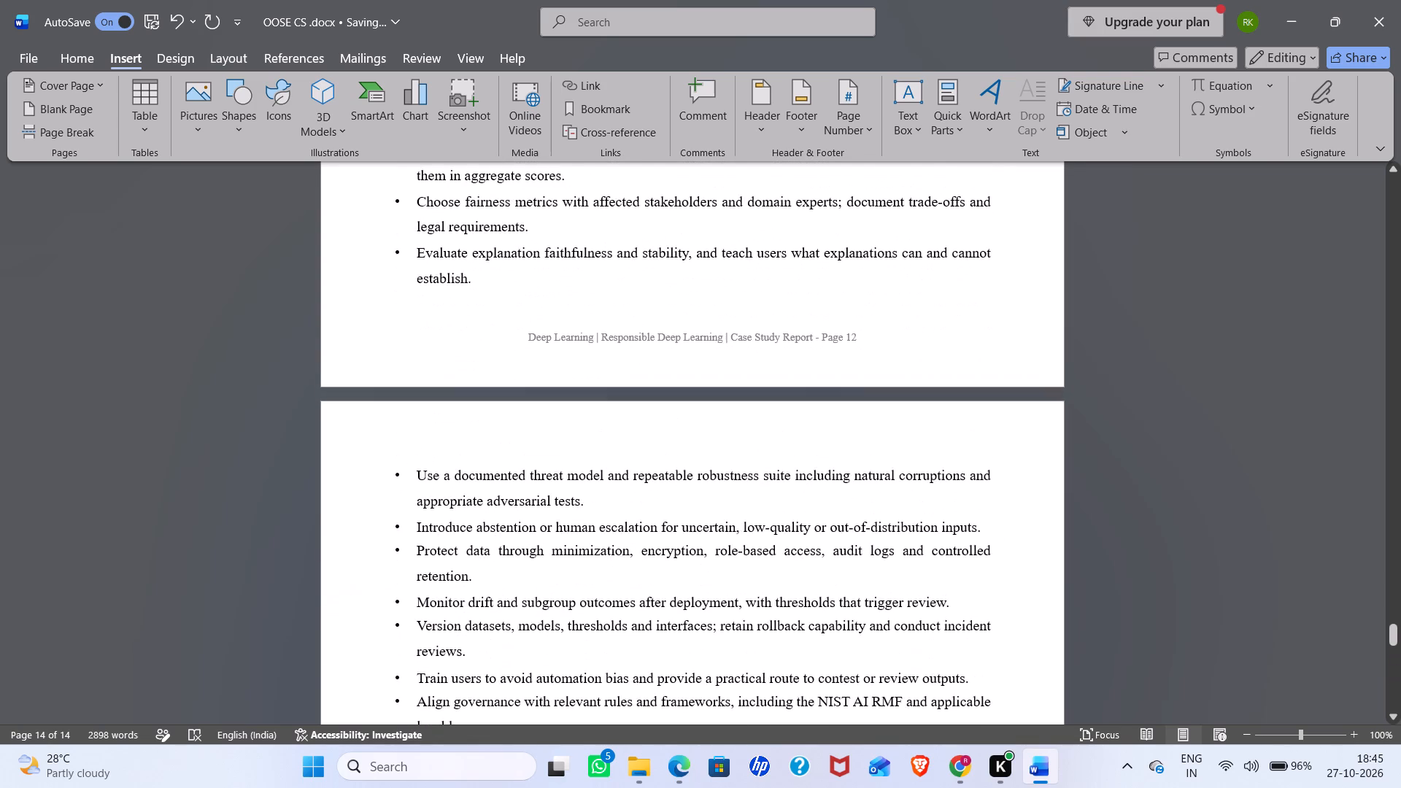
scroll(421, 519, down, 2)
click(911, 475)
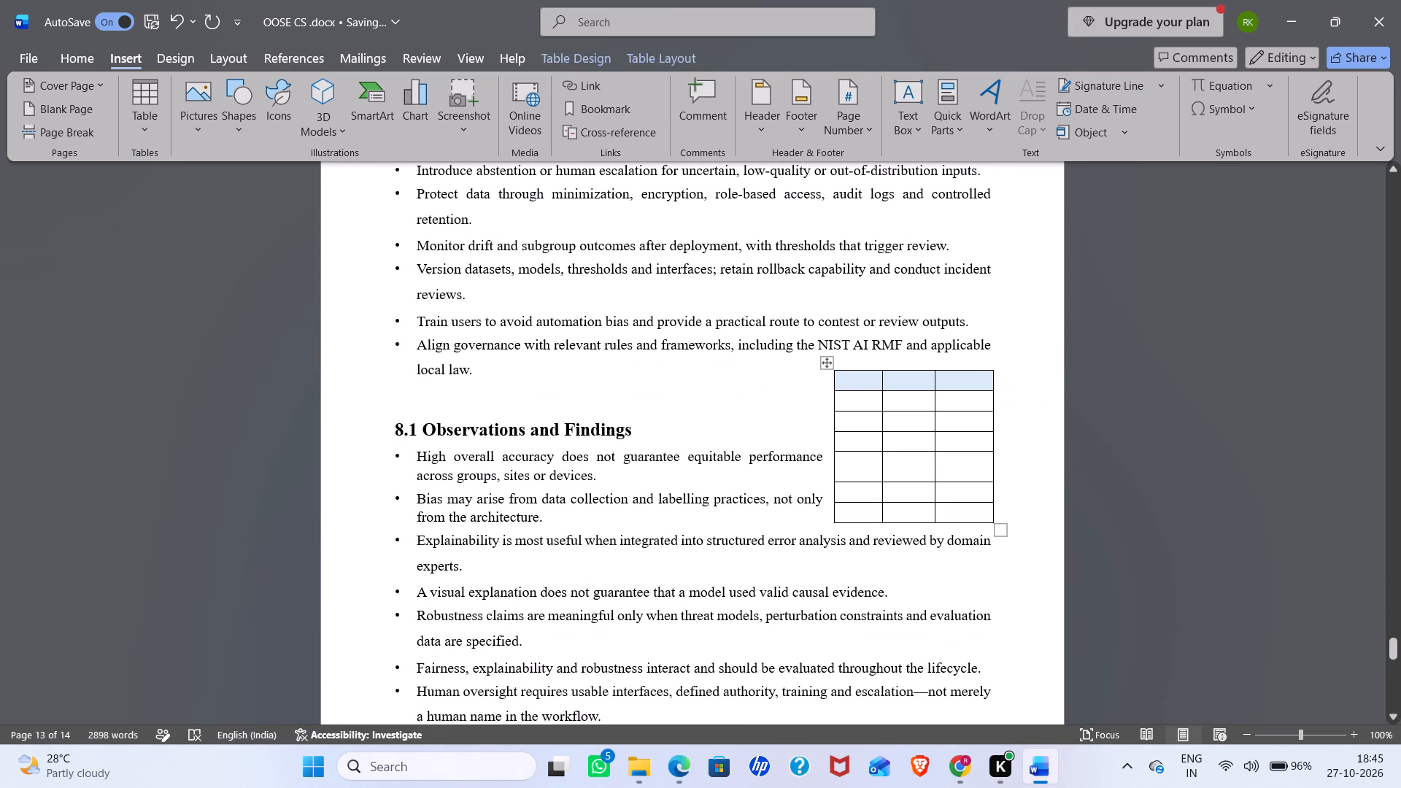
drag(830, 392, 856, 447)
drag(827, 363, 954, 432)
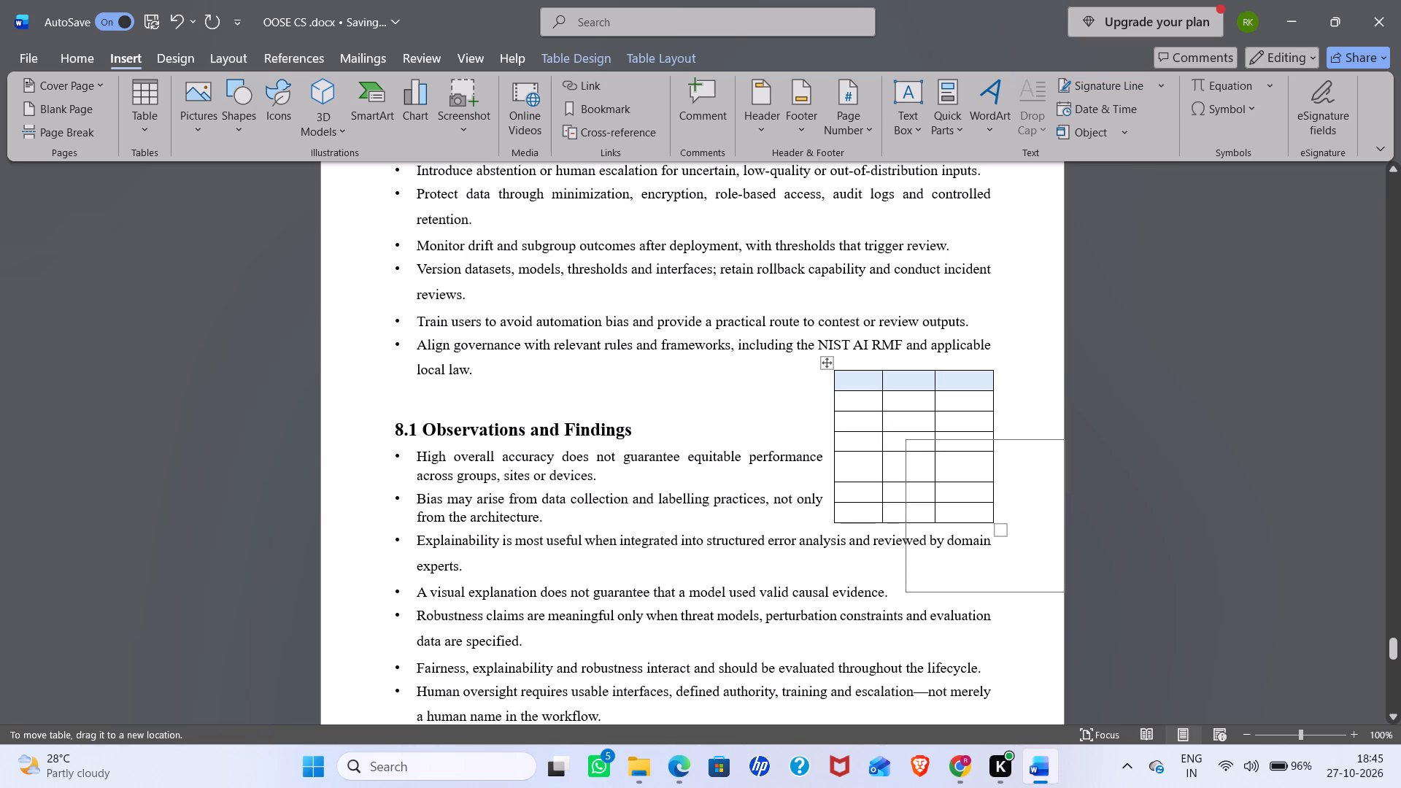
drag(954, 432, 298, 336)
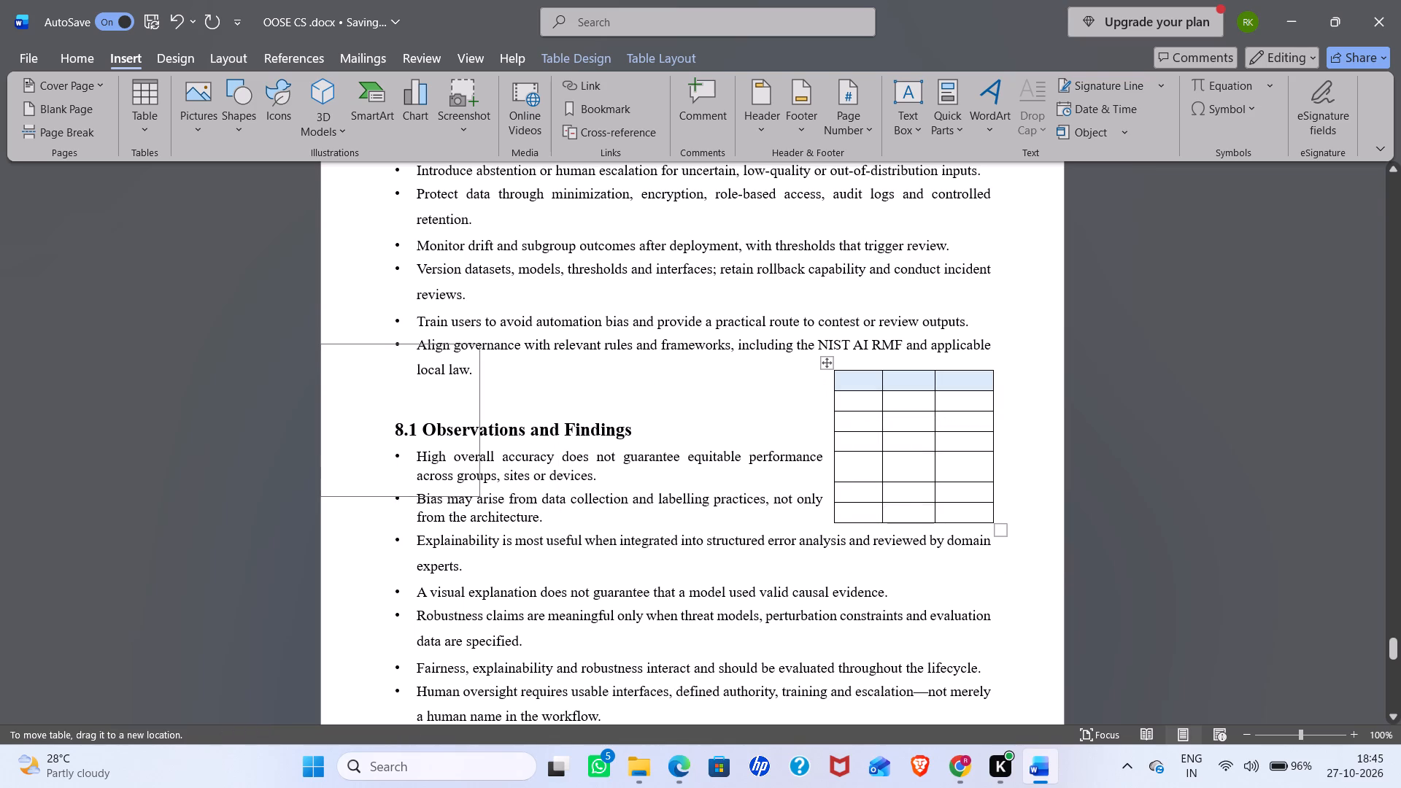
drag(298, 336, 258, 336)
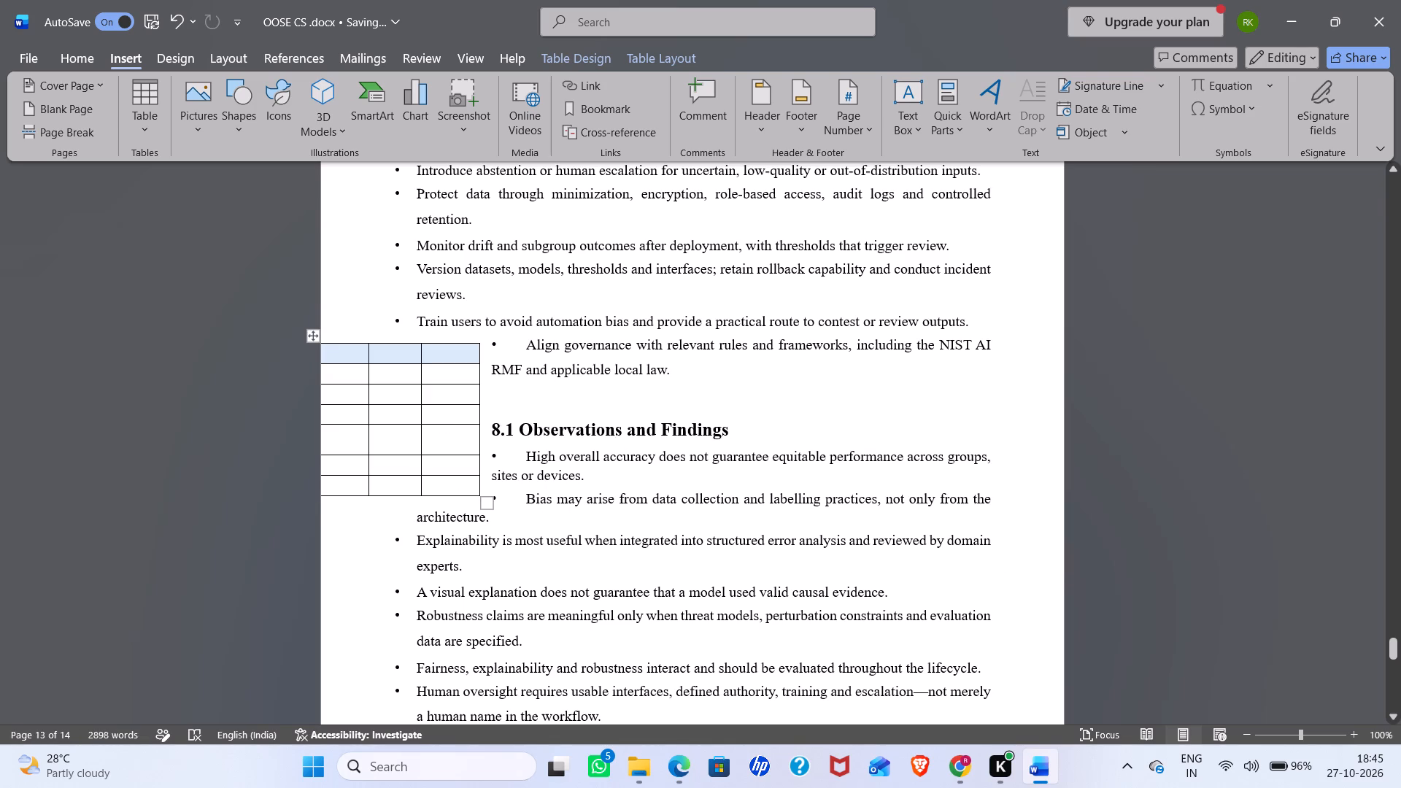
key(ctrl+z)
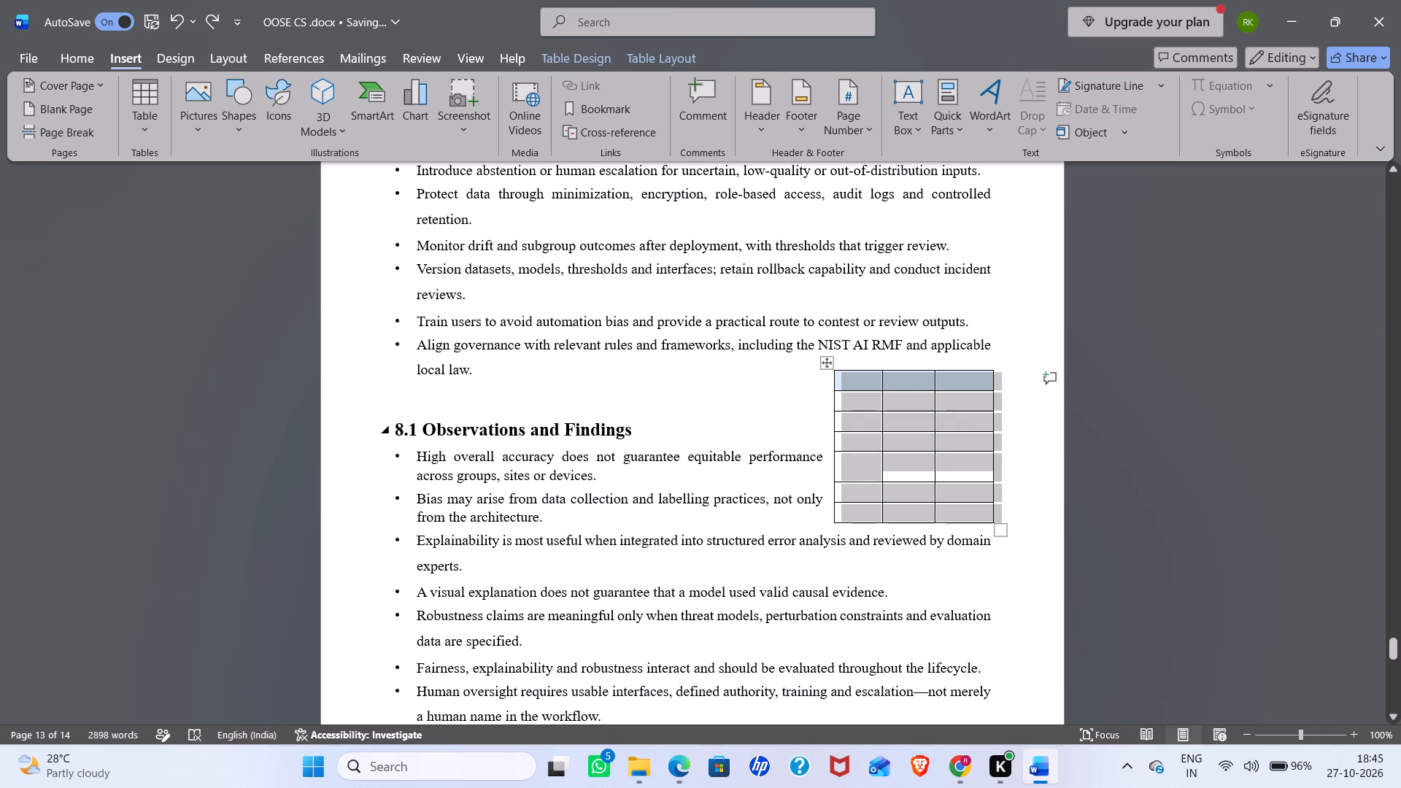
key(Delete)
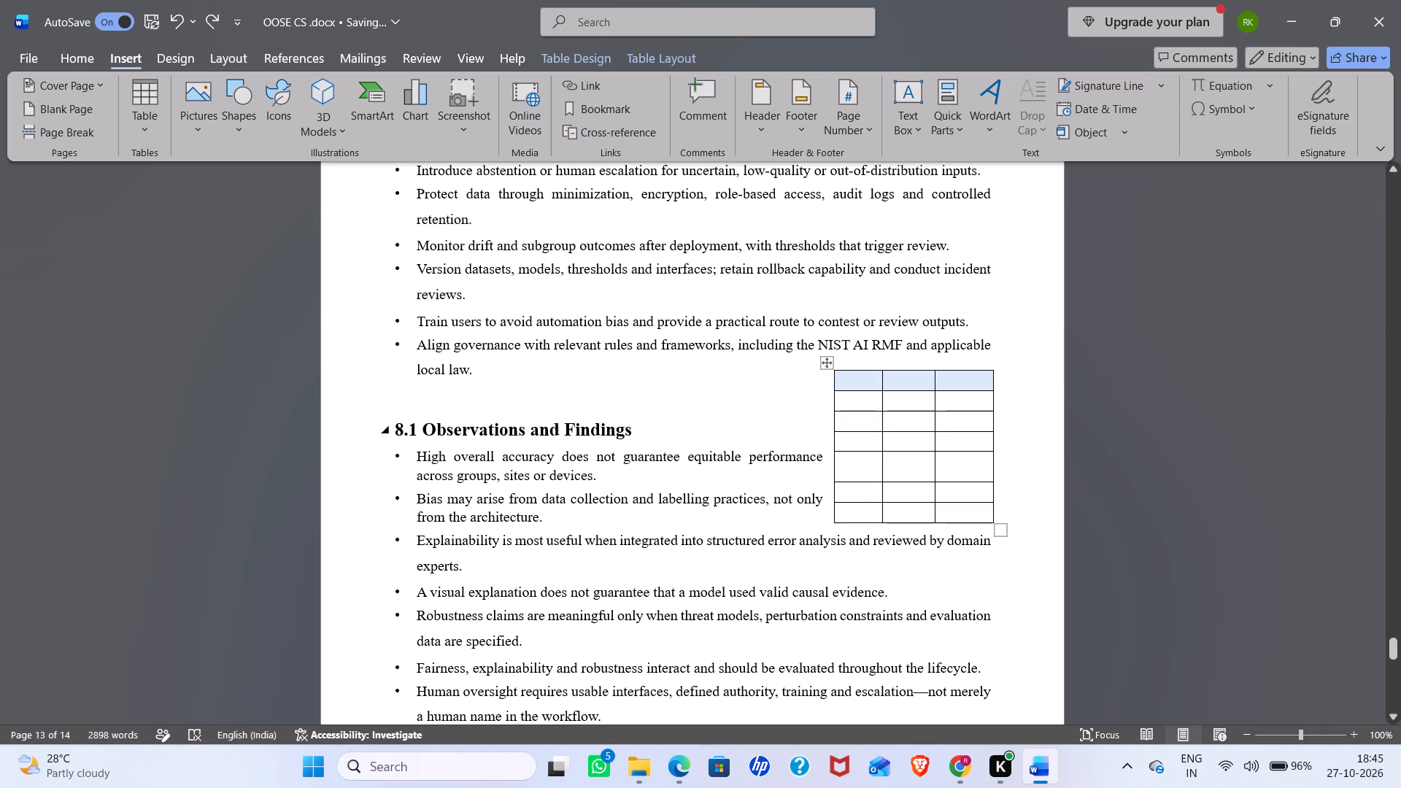
Move the empty table beside section 8.1 towards the page's right edge and shrink its width to a narrow strip.
drag(827, 358, 851, 386)
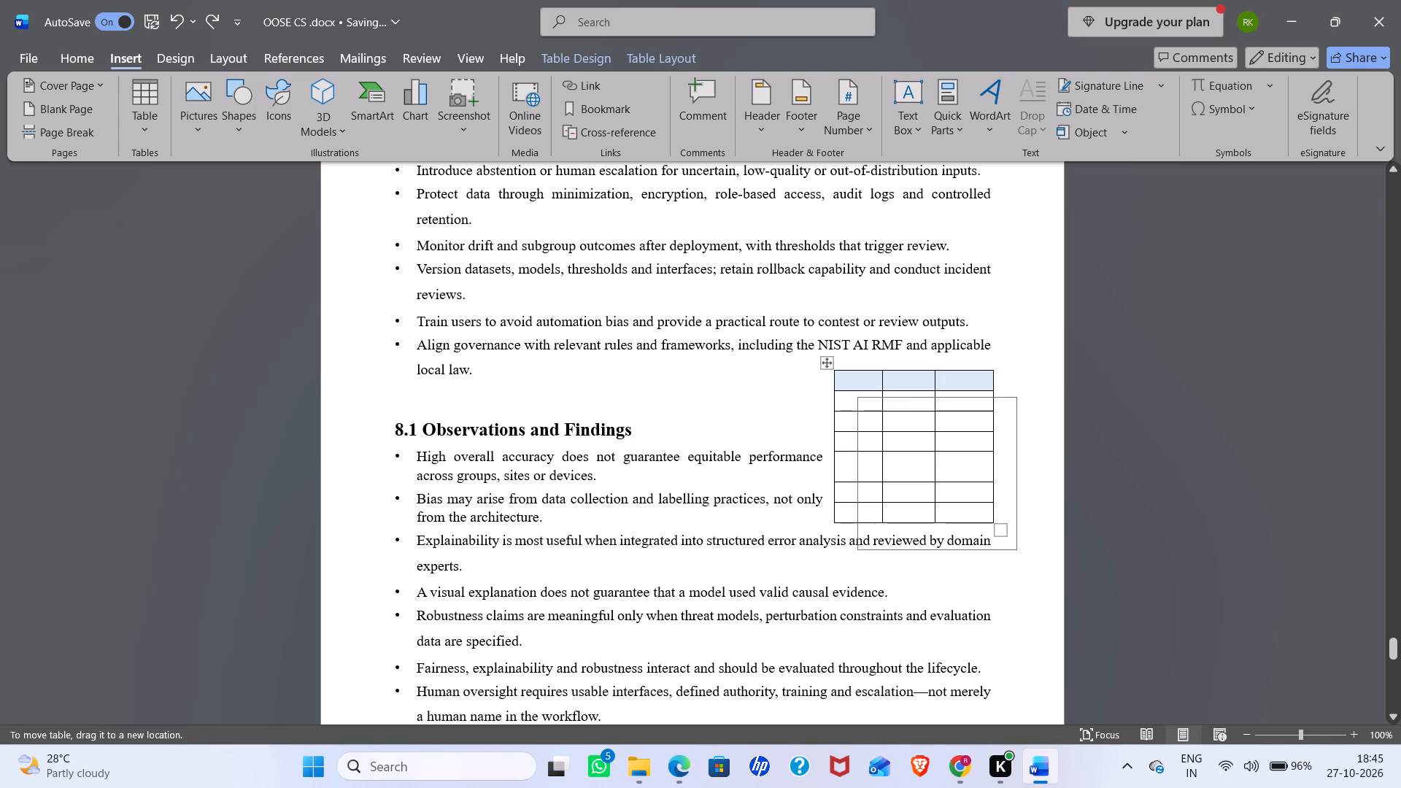
drag(851, 386, 941, 368)
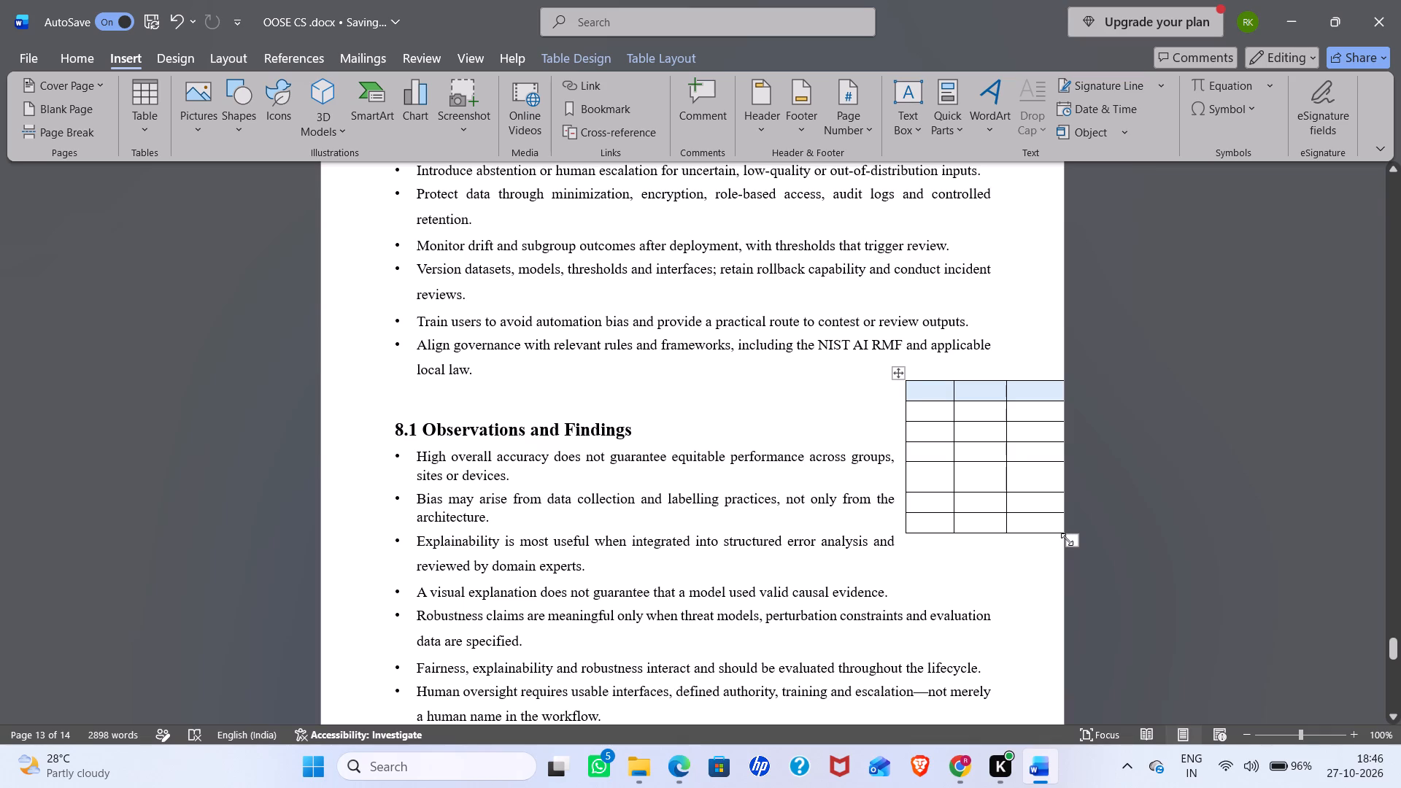
drag(1067, 539, 943, 425)
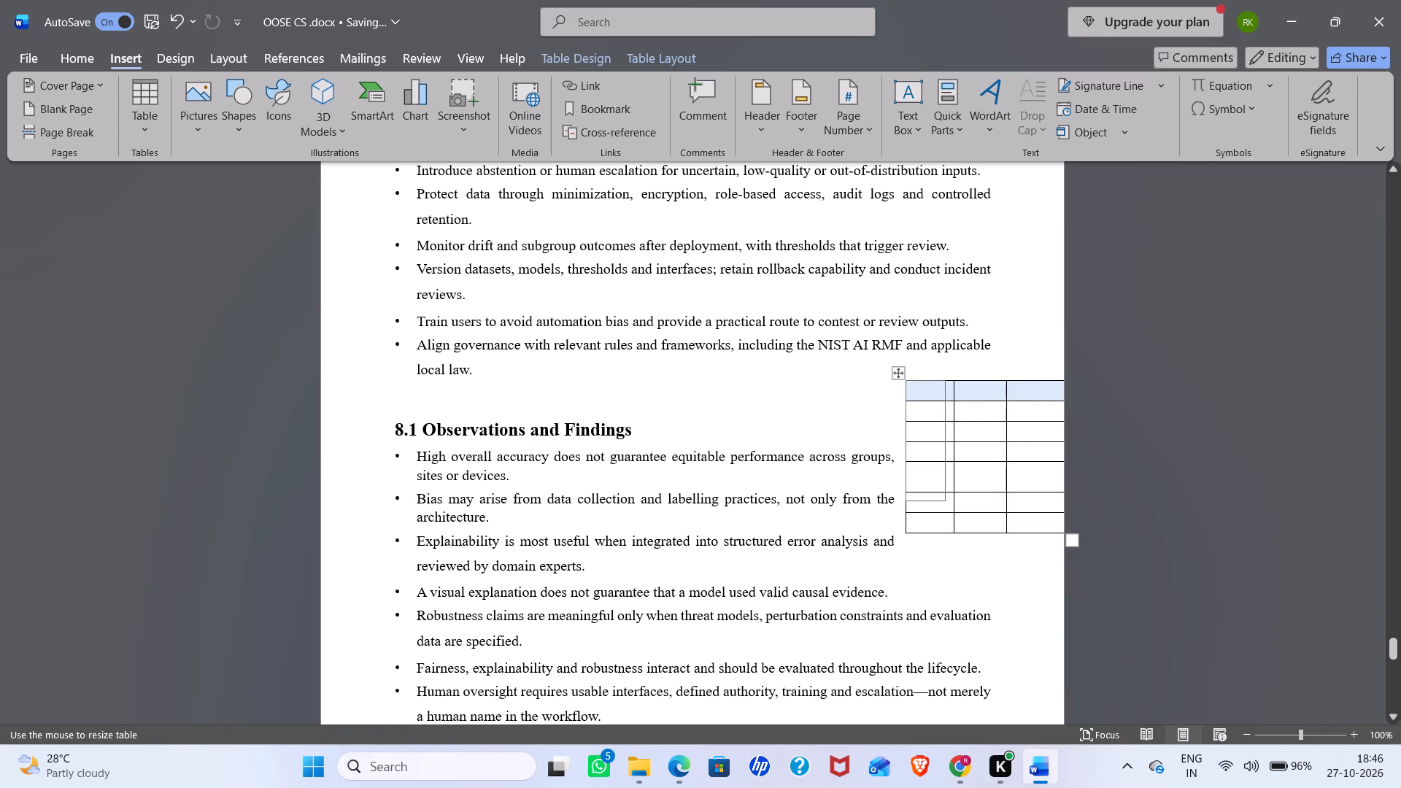
drag(943, 425, 936, 423)
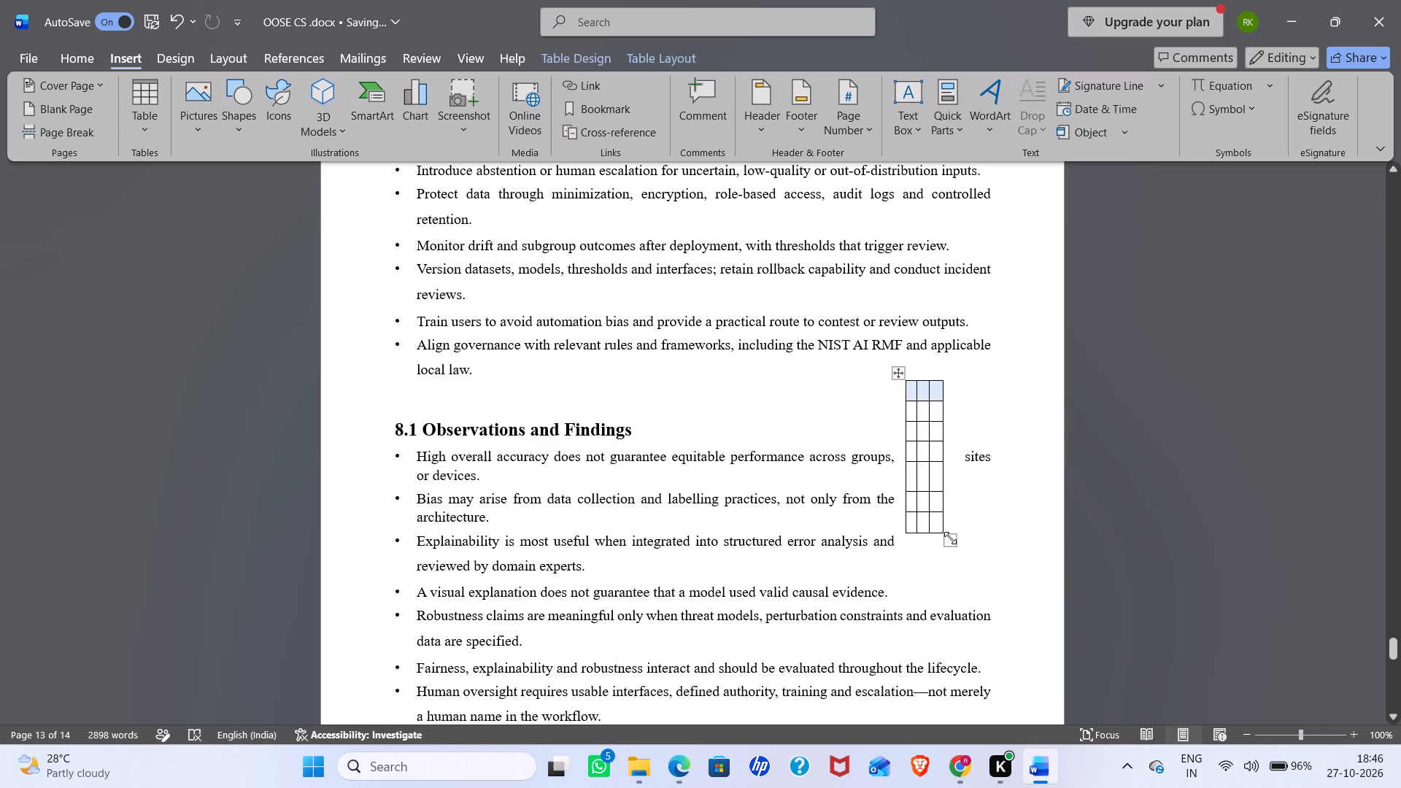
drag(950, 538, 917, 428)
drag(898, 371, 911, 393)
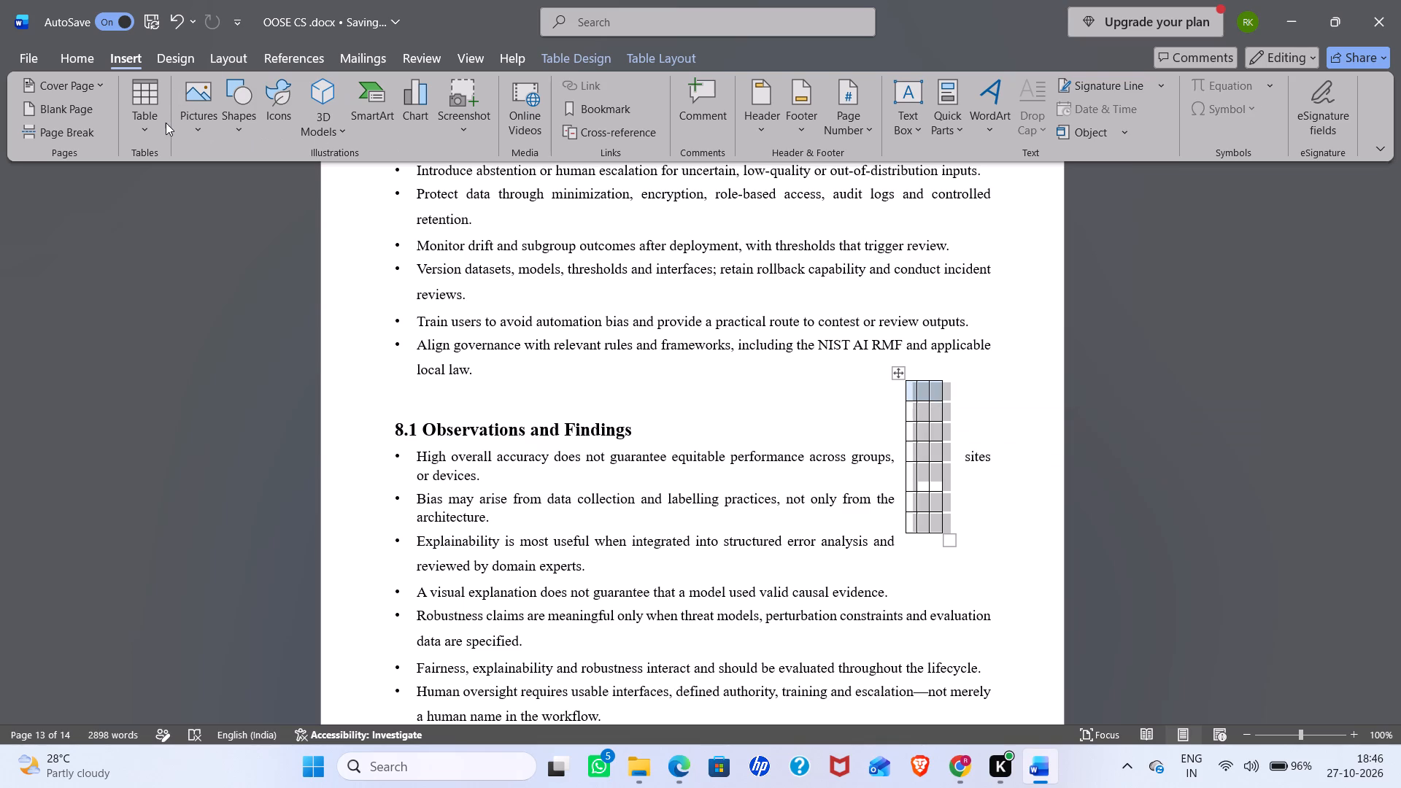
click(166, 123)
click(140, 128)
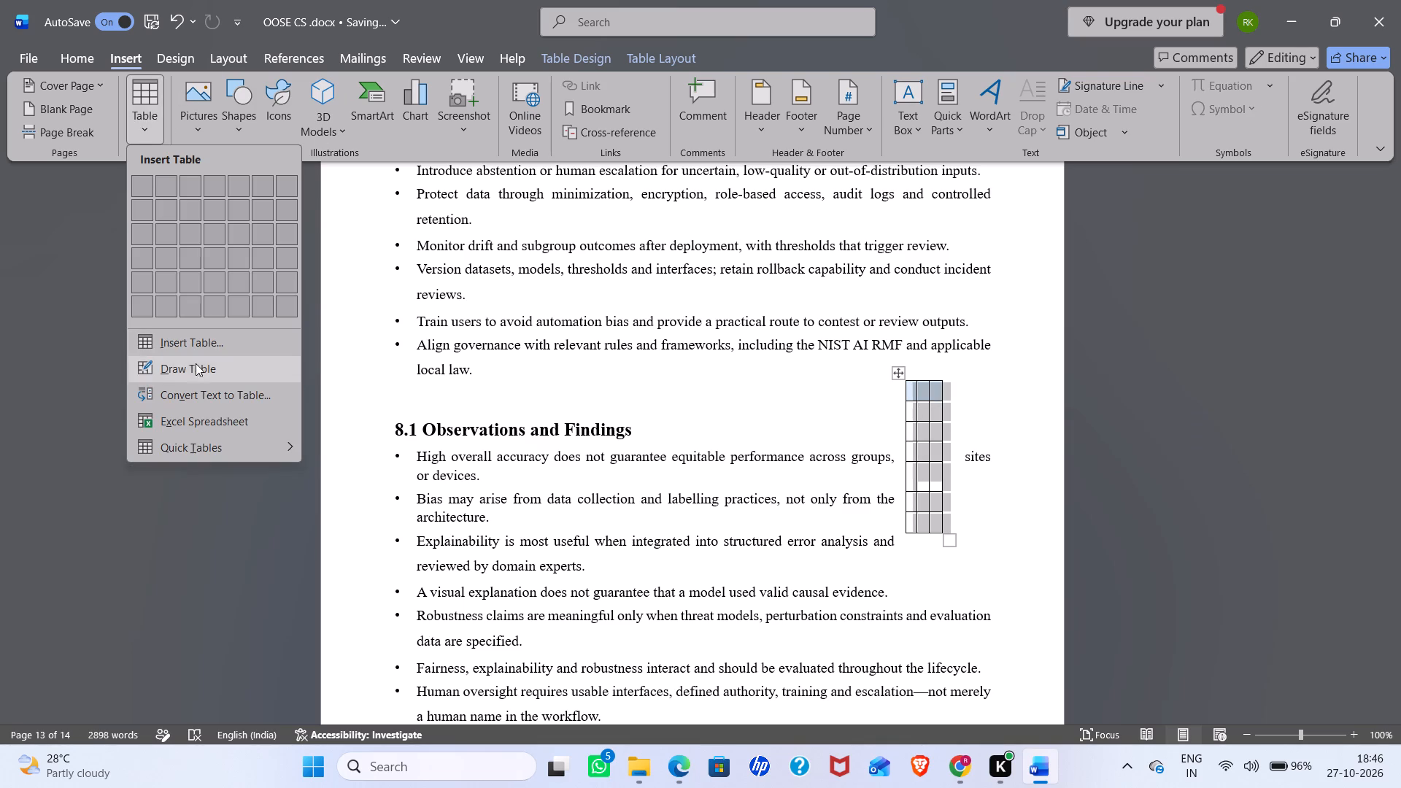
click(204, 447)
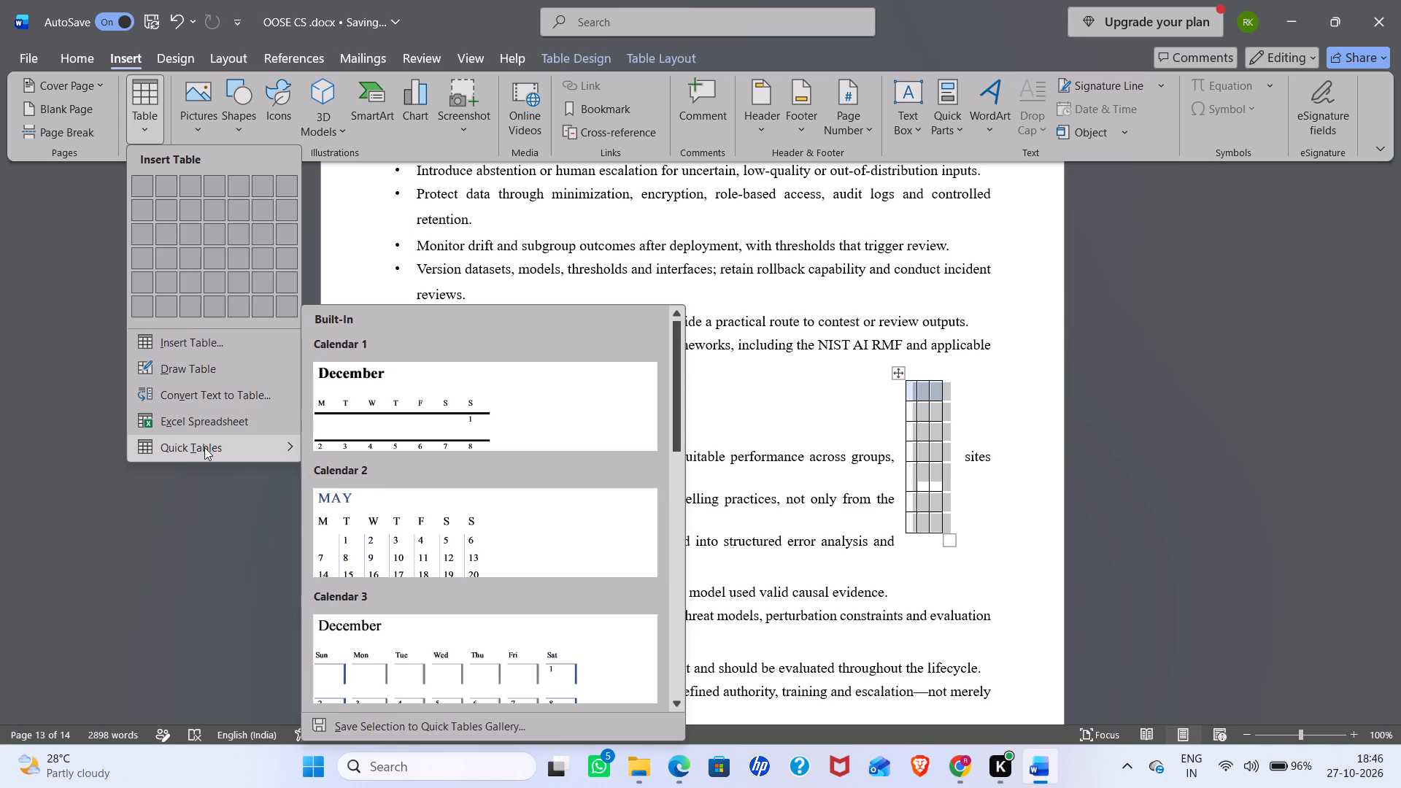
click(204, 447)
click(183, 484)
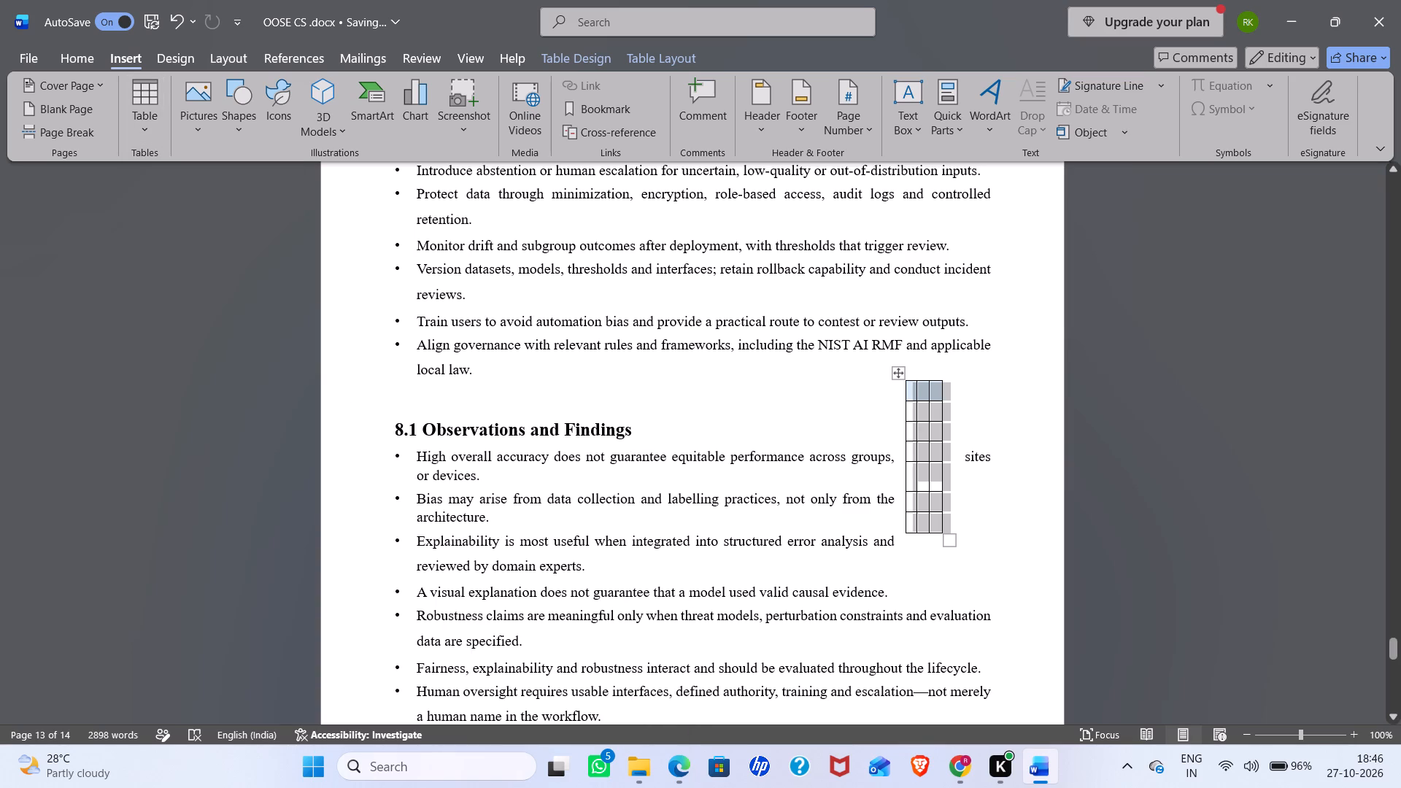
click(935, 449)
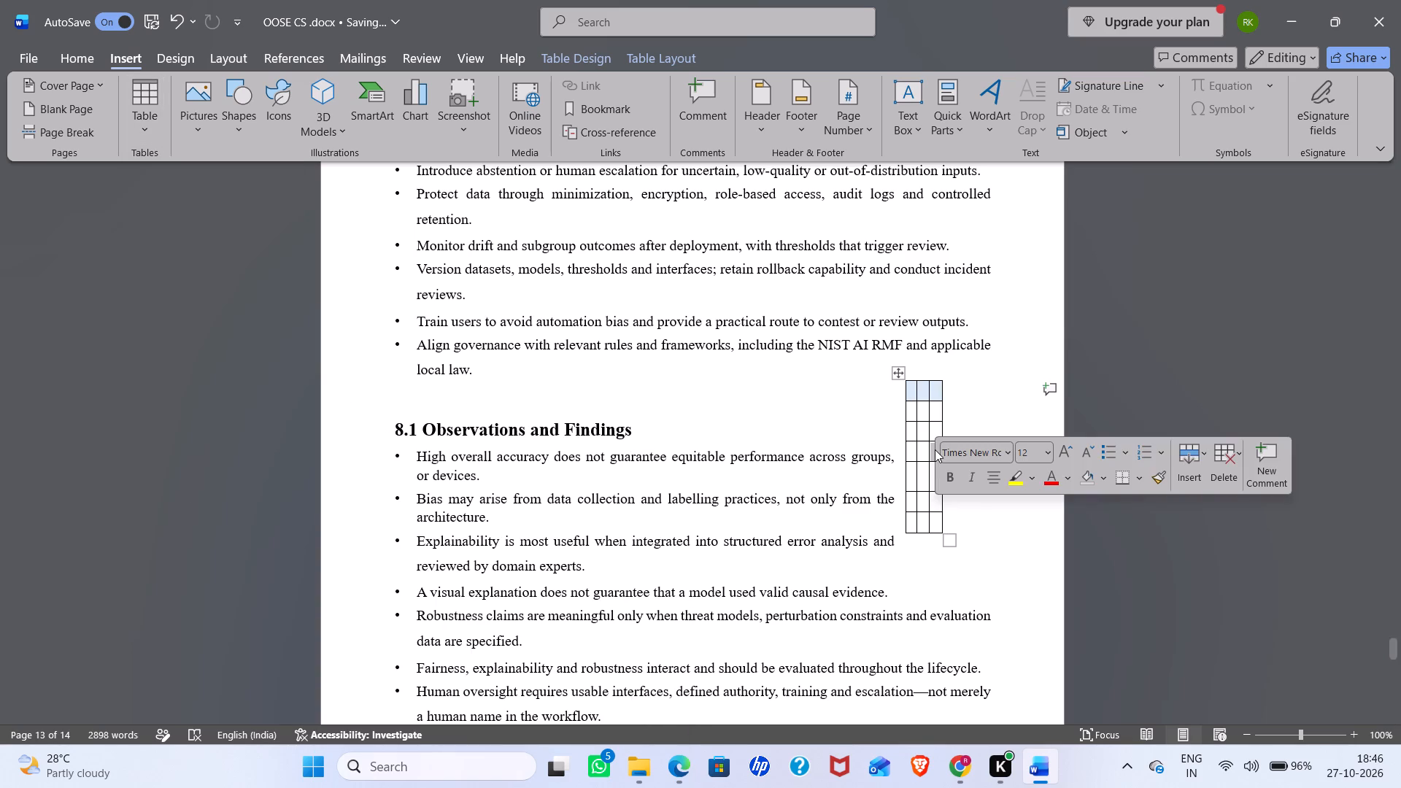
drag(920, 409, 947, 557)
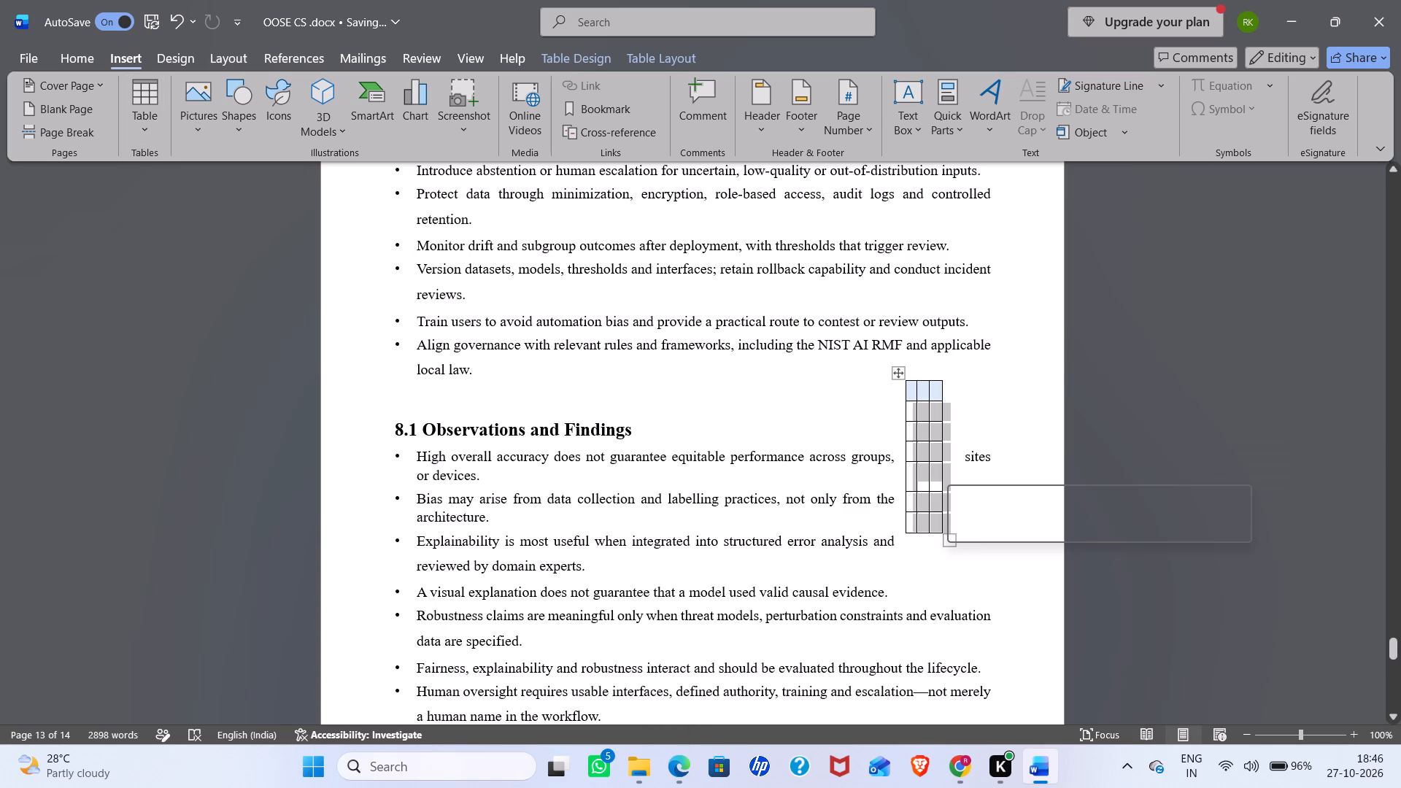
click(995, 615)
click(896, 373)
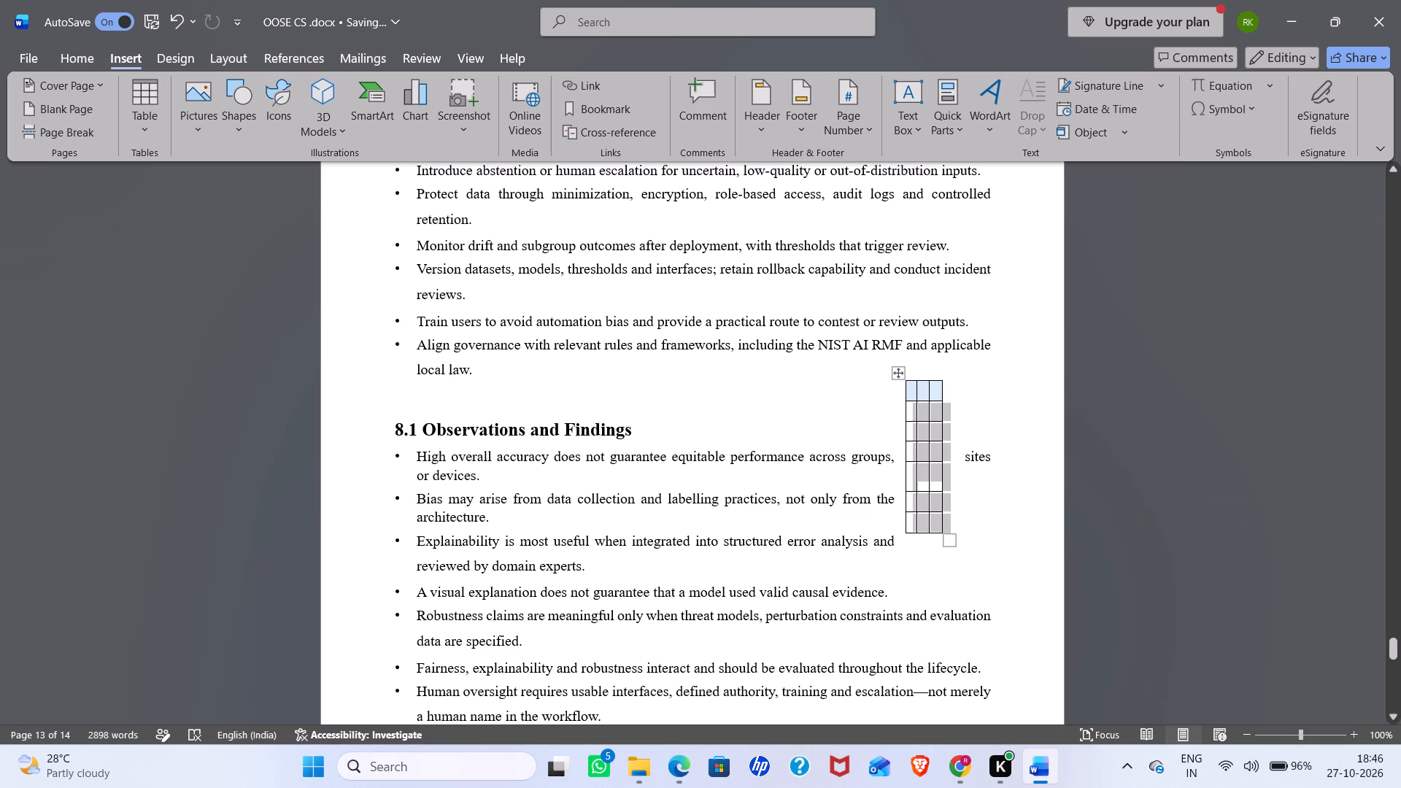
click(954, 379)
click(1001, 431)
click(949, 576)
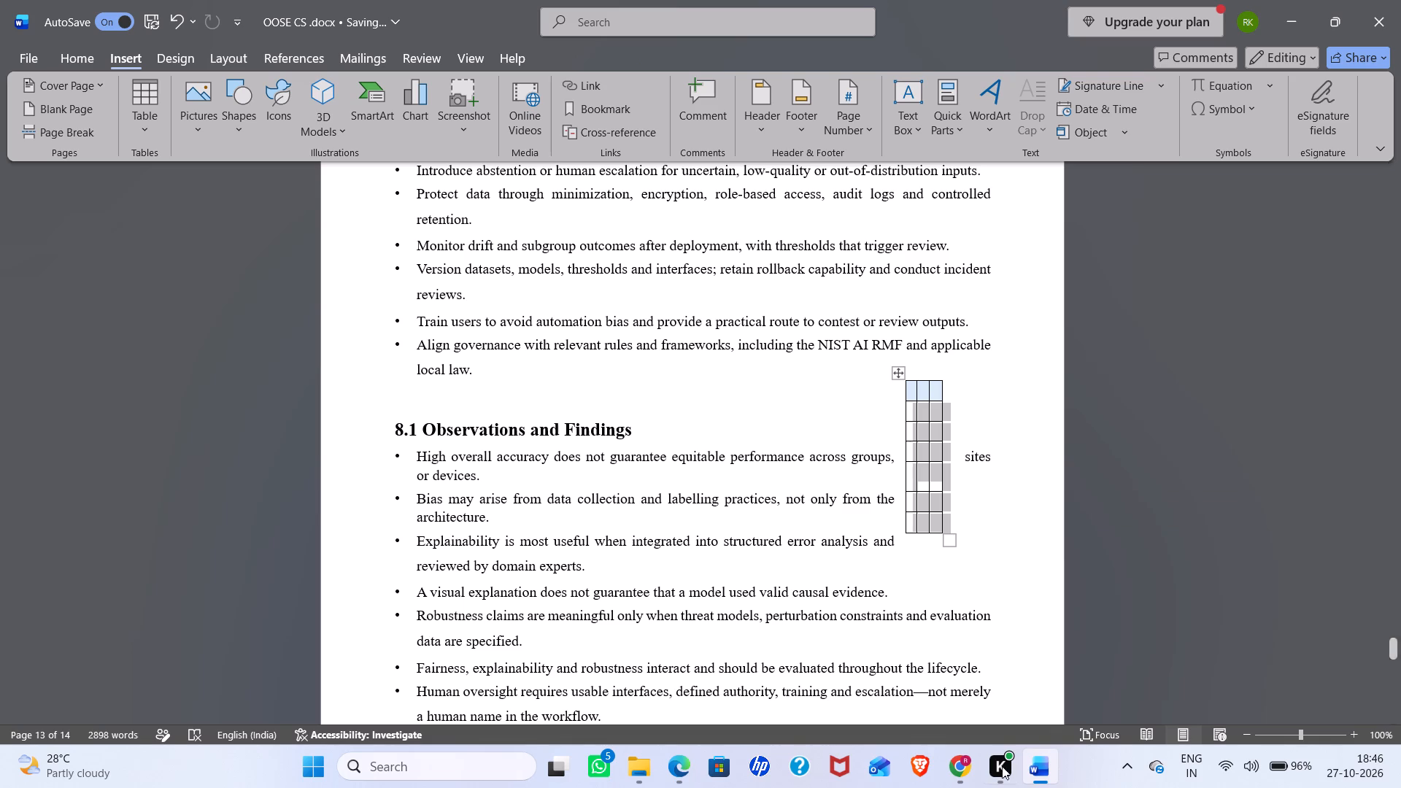
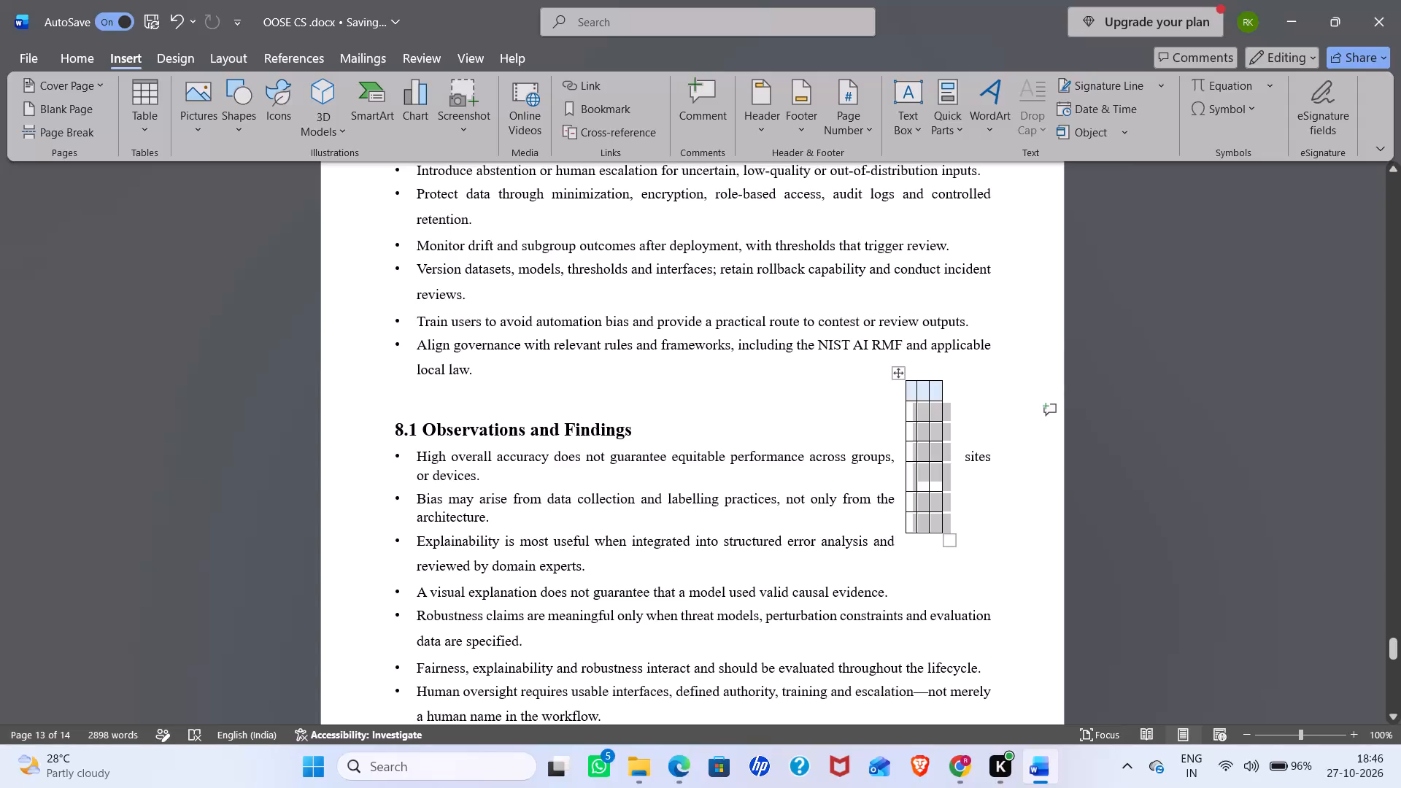
Move the narrow empty table from beside section 8.1 to the end of the document, past the section 10 references.
drag(898, 372, 941, 550)
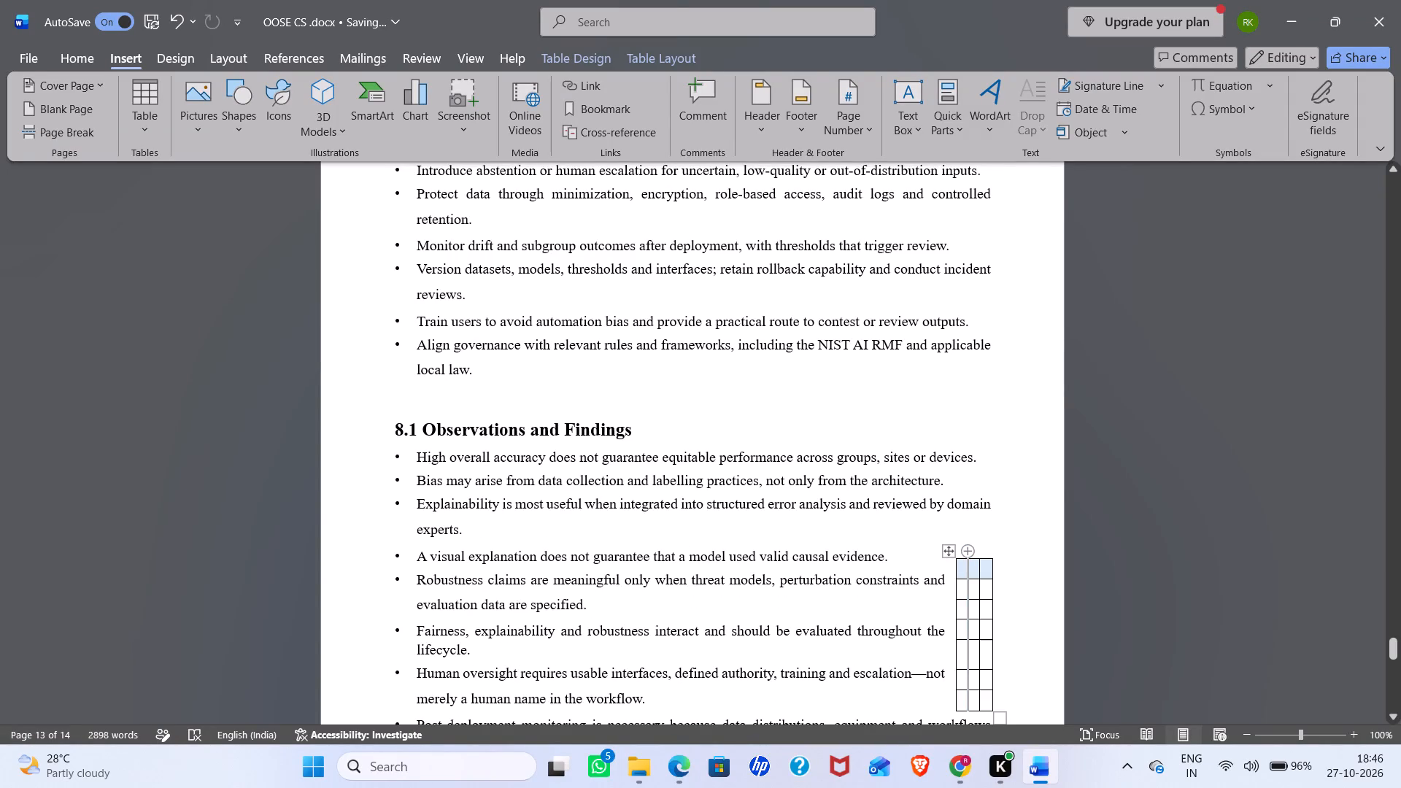
drag(947, 549, 981, 763)
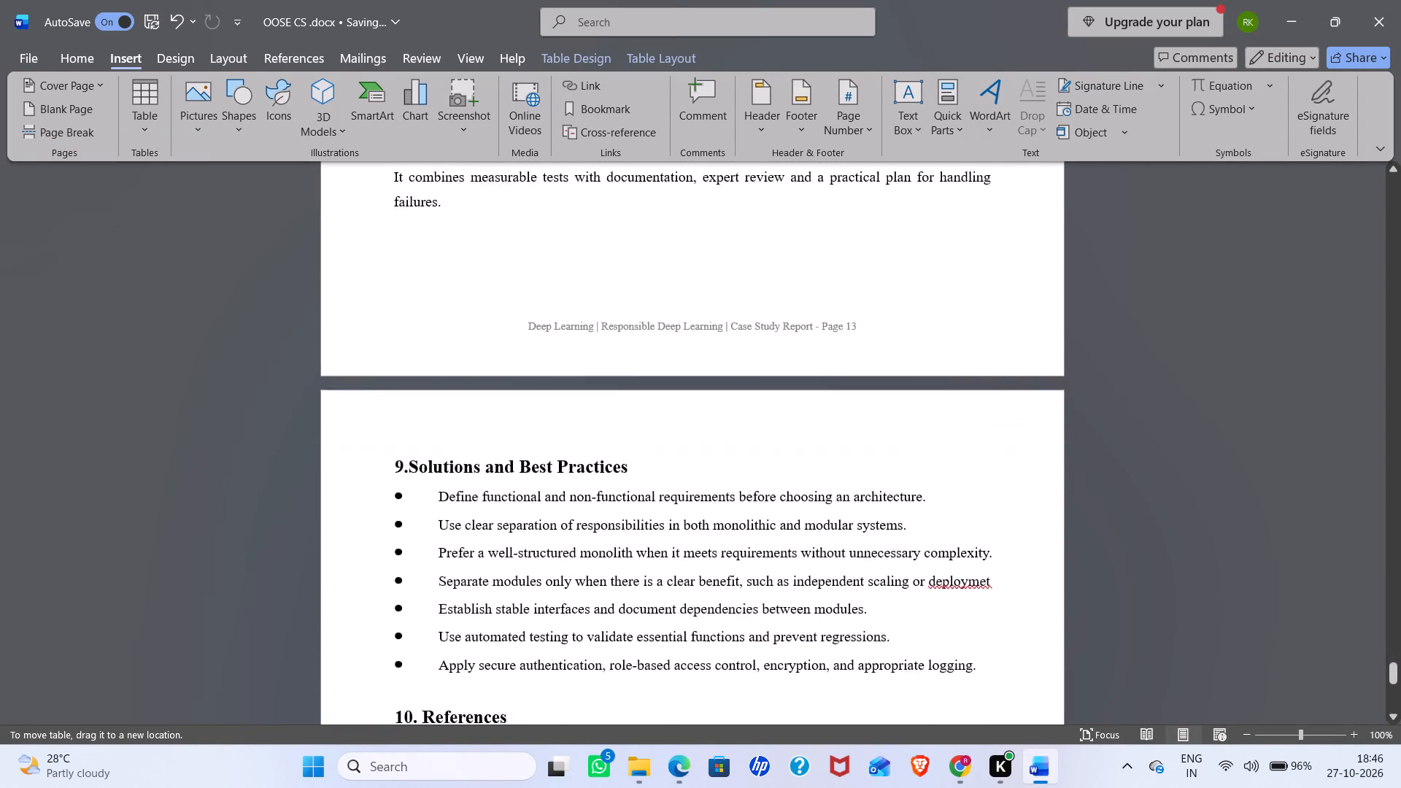
drag(981, 763, 949, 611)
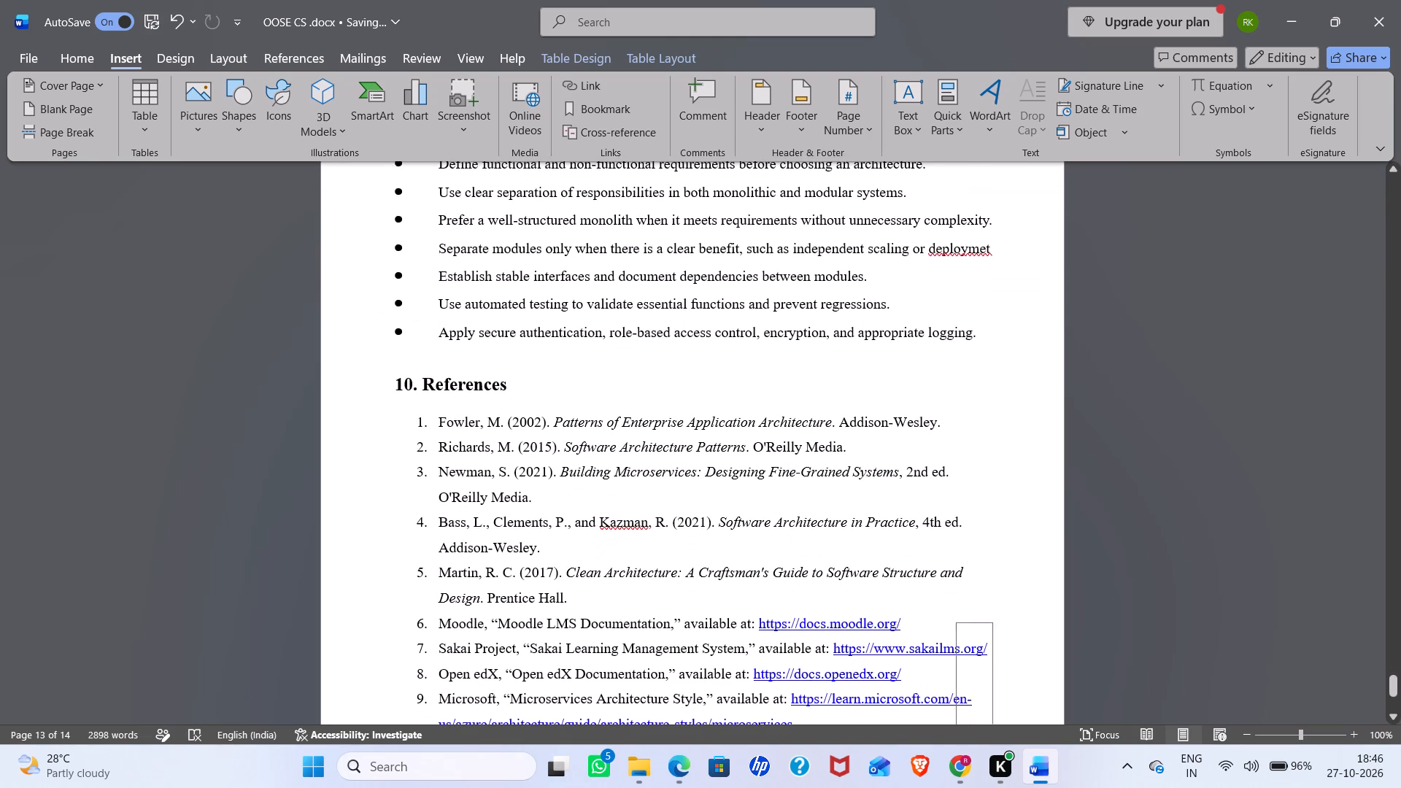
drag(949, 611, 970, 787)
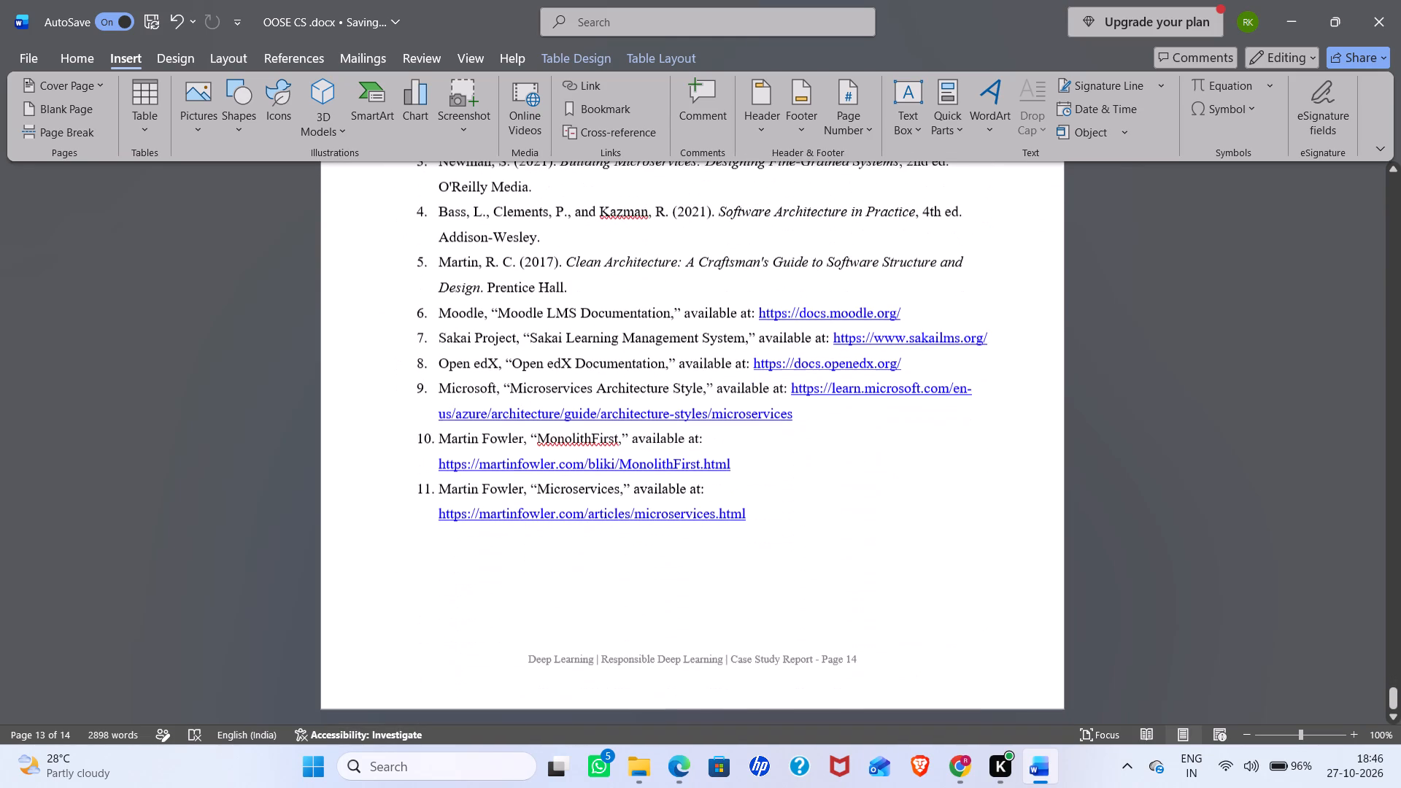
drag(970, 787, 973, 787)
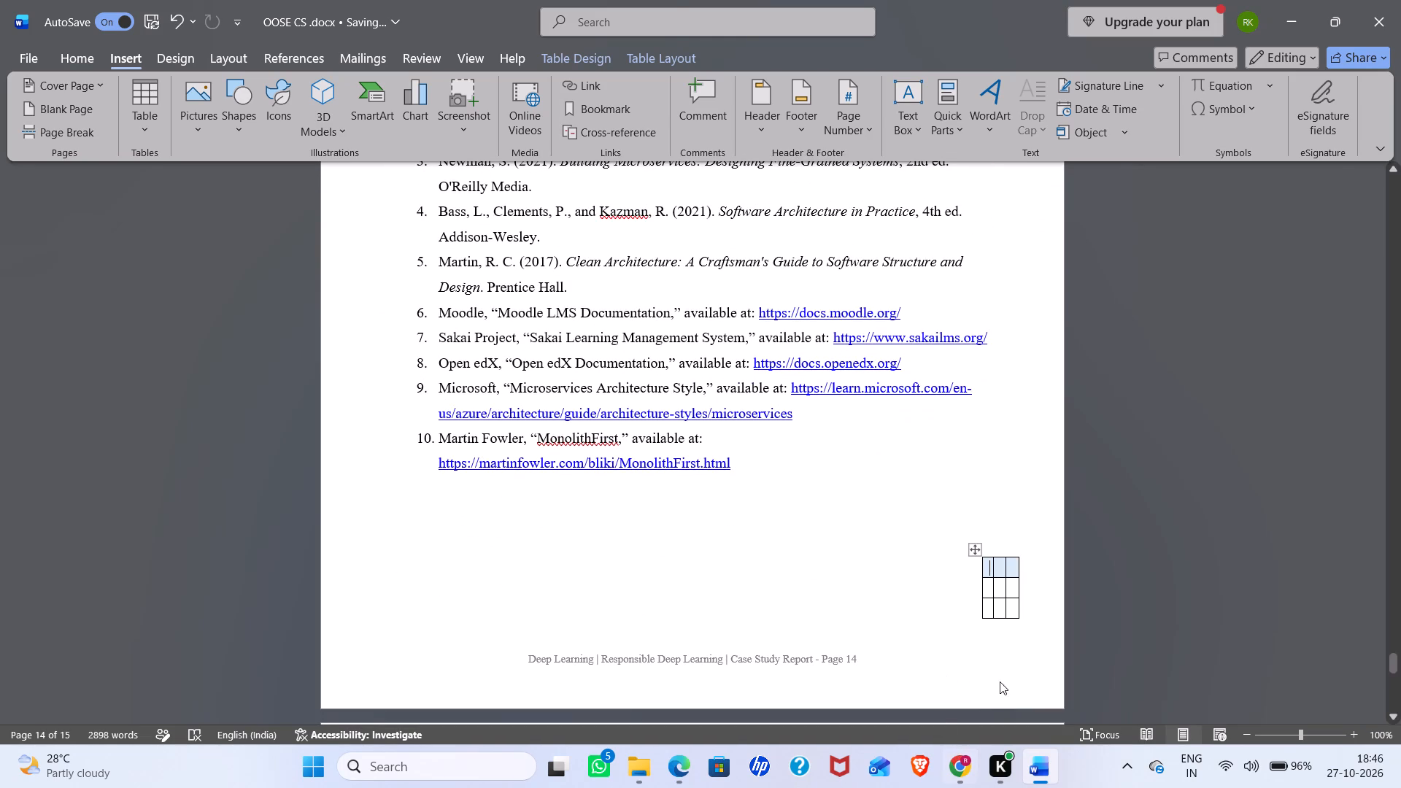
Move the narrow empty table from the bottom of page 14 onto page 15, beside reference 11.
key(Delete)
scroll(193, 673, down, 4)
scroll(193, 673, up, 2)
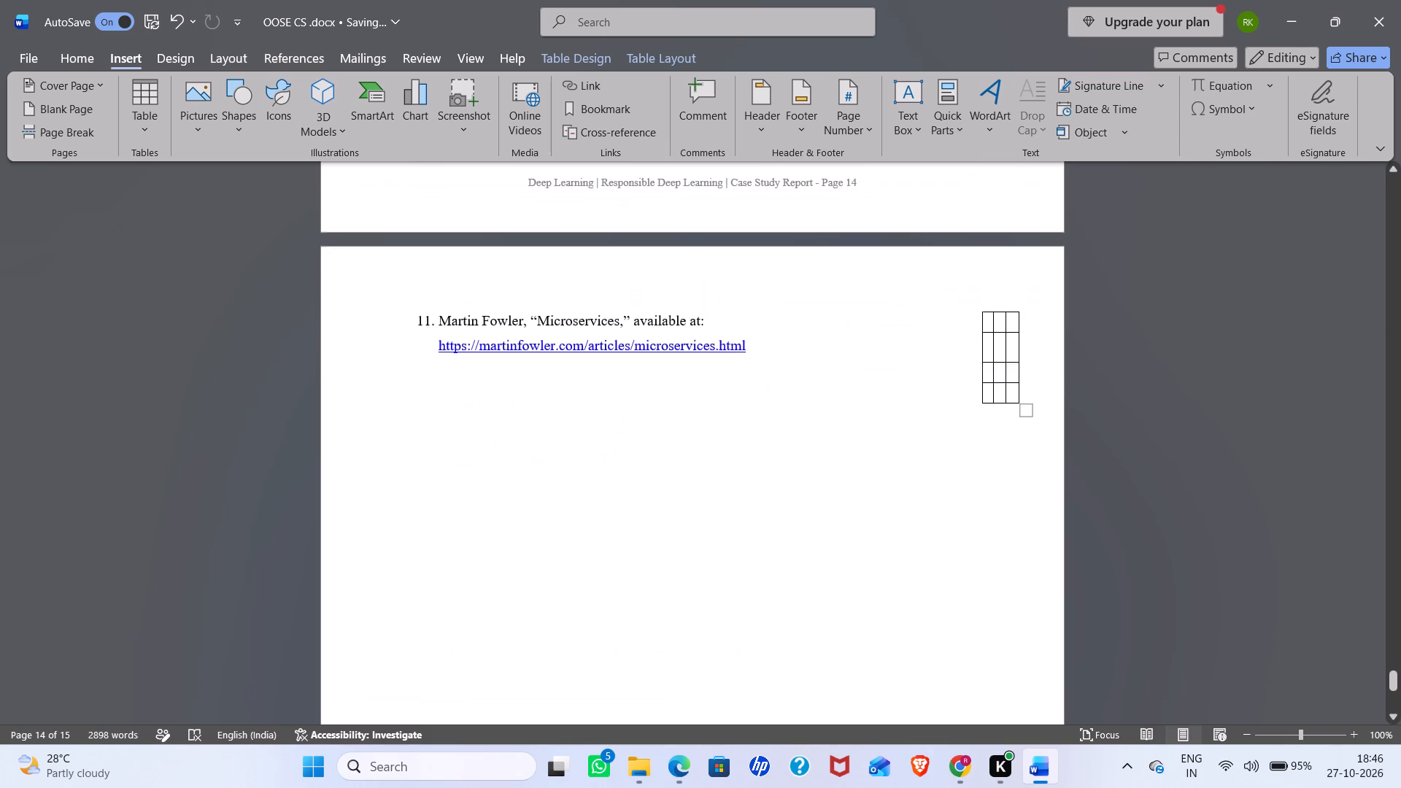
scroll(832, 460, up, 1)
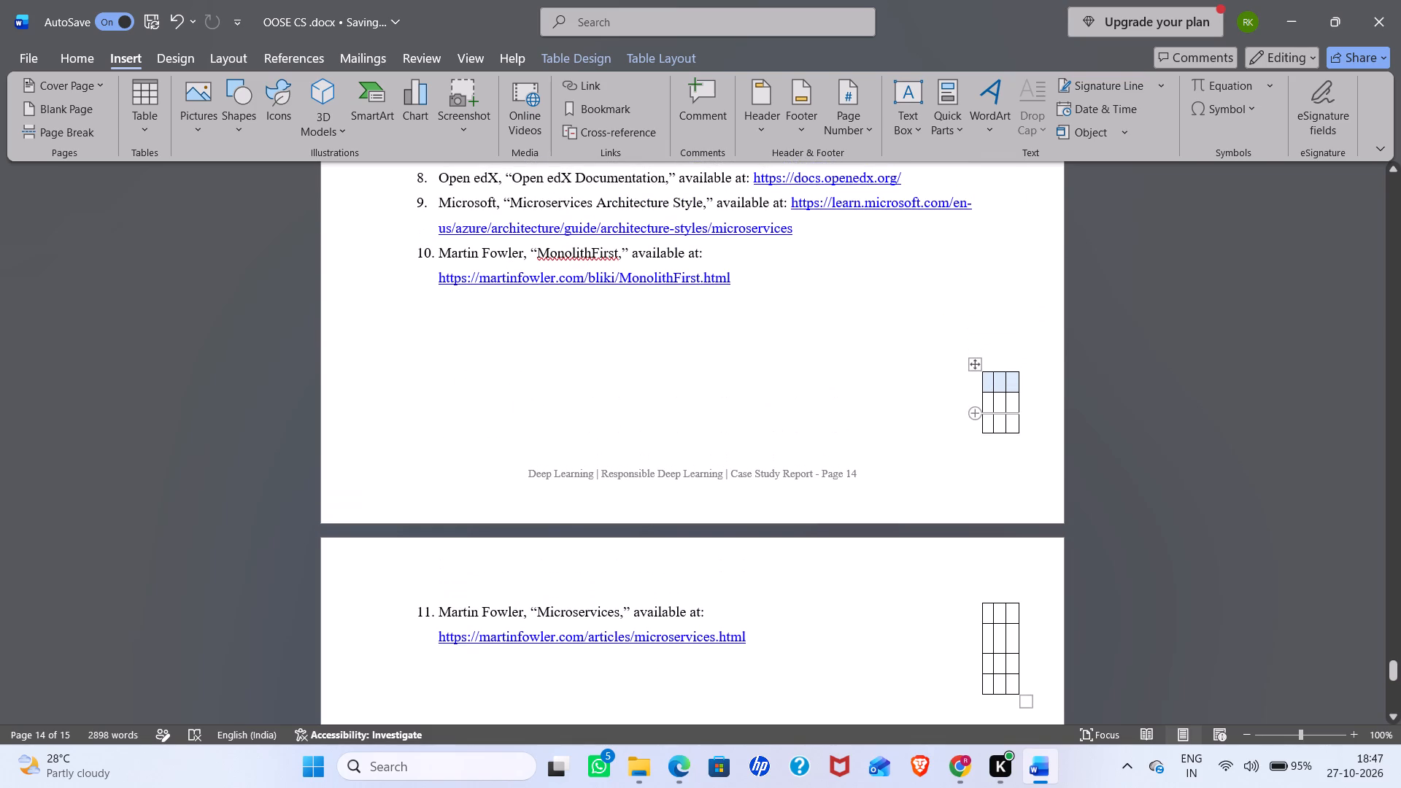
drag(1000, 409, 1008, 604)
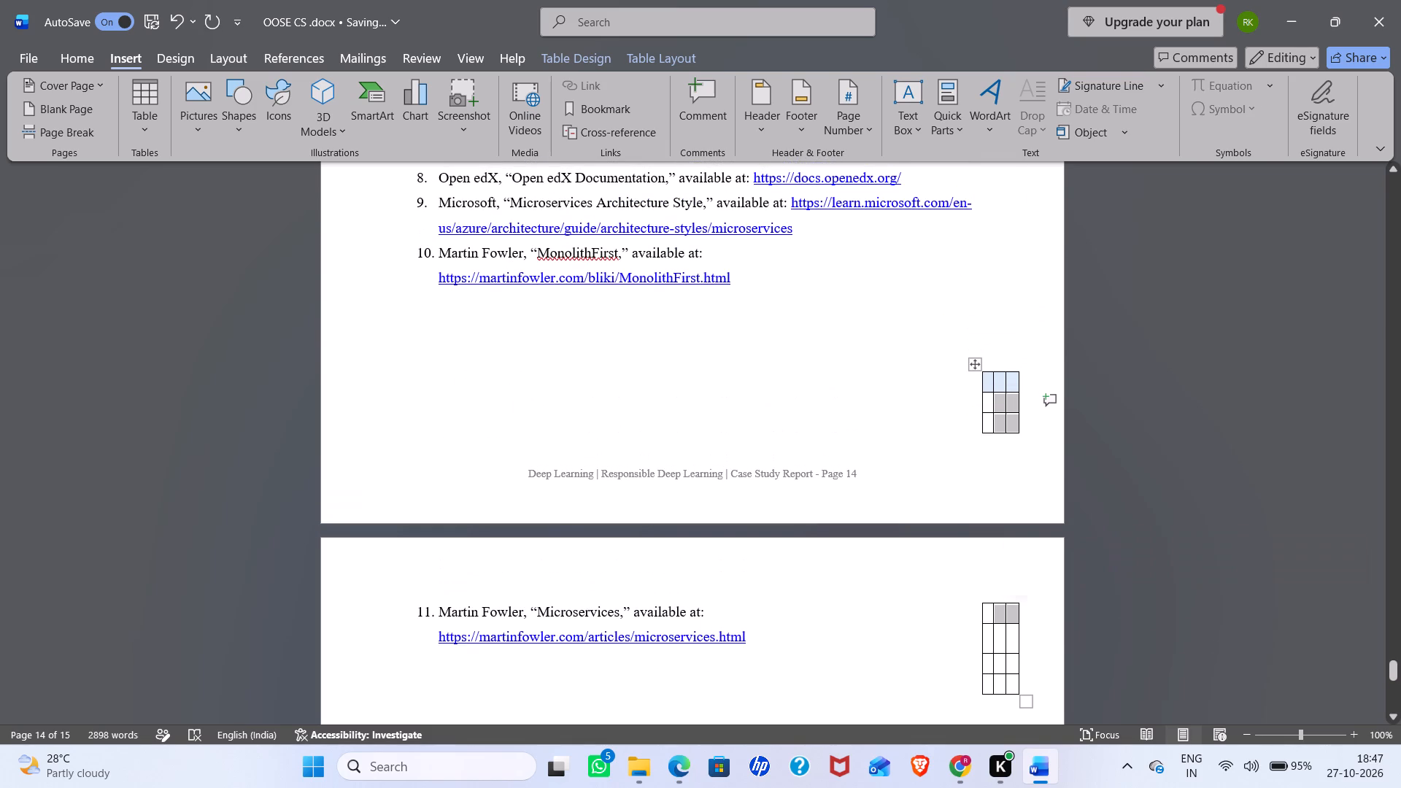
drag(971, 362, 989, 454)
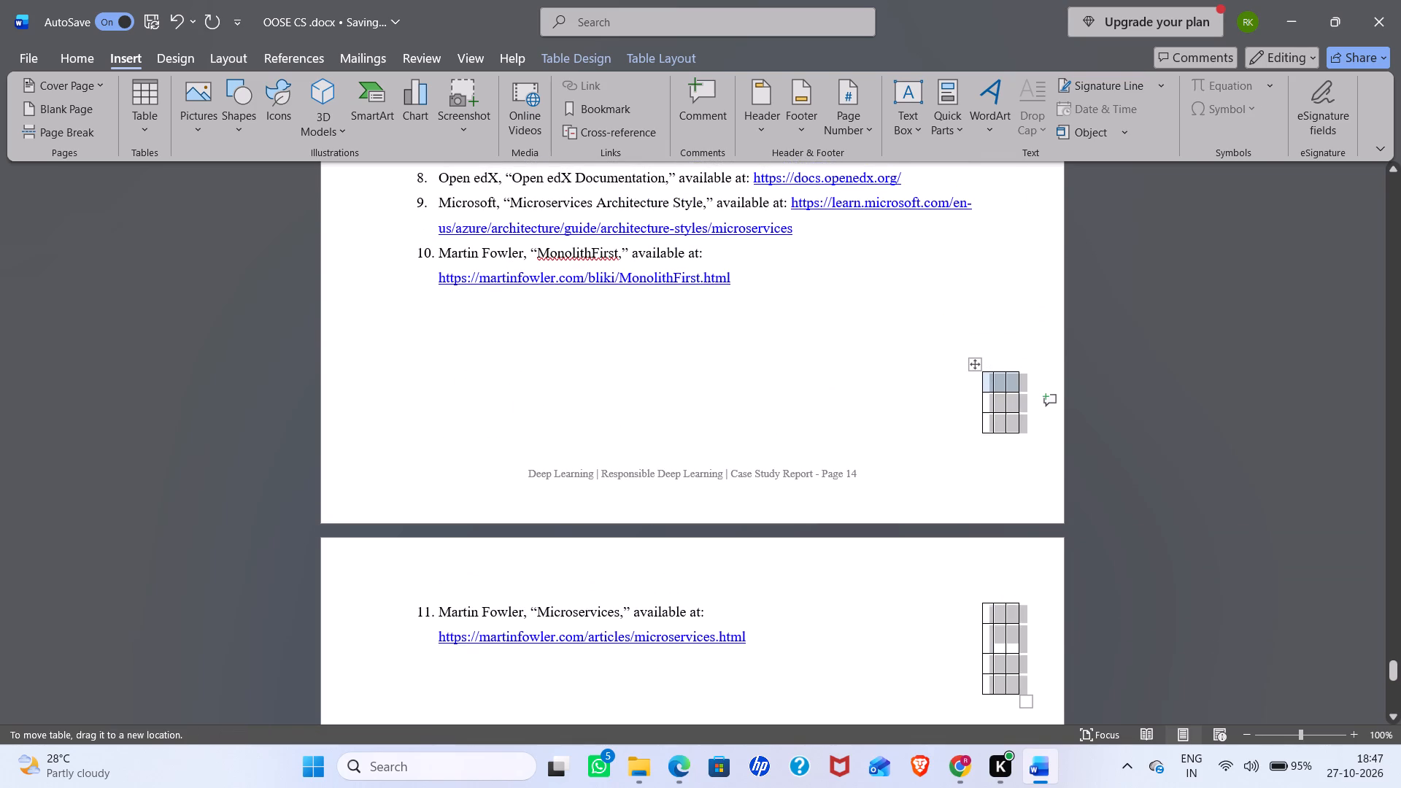
drag(989, 454, 986, 580)
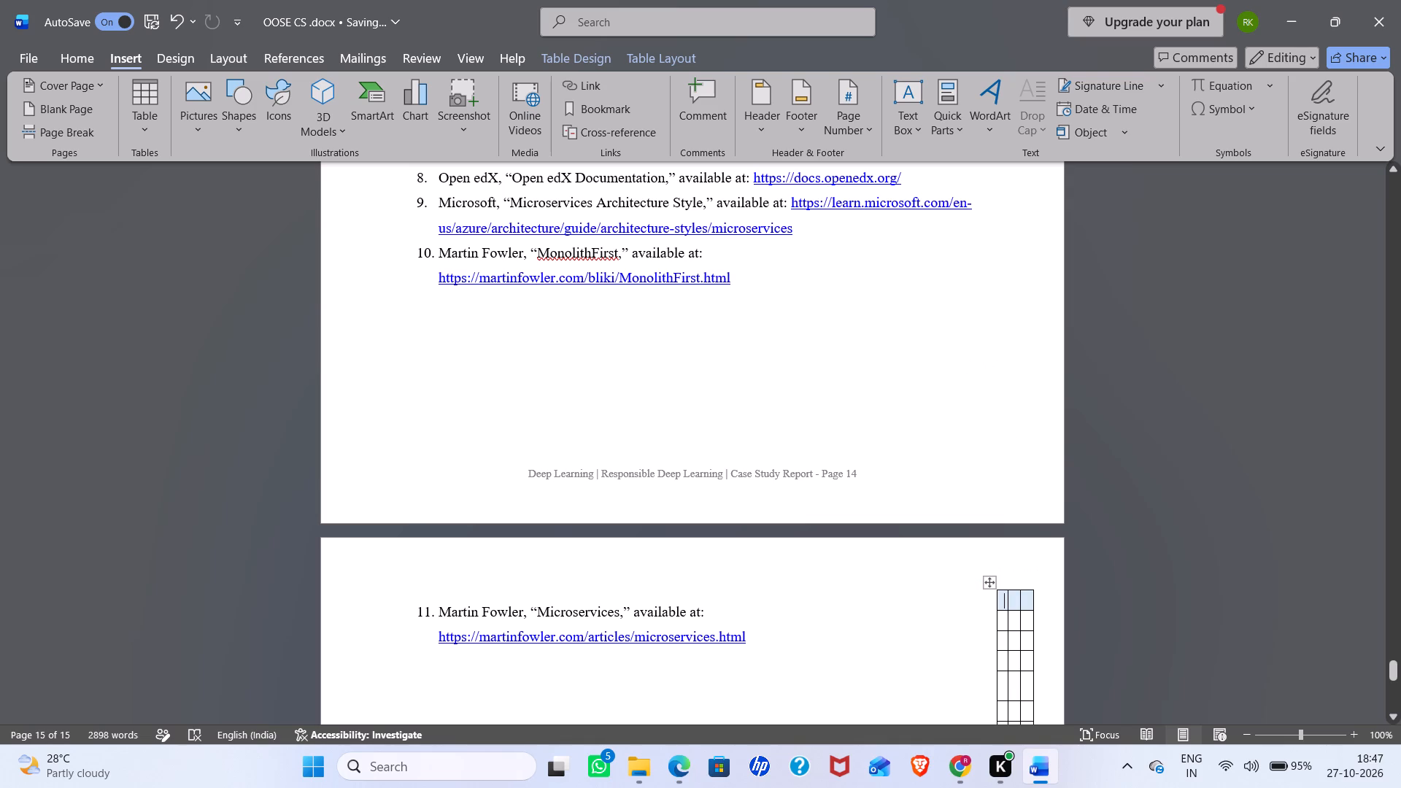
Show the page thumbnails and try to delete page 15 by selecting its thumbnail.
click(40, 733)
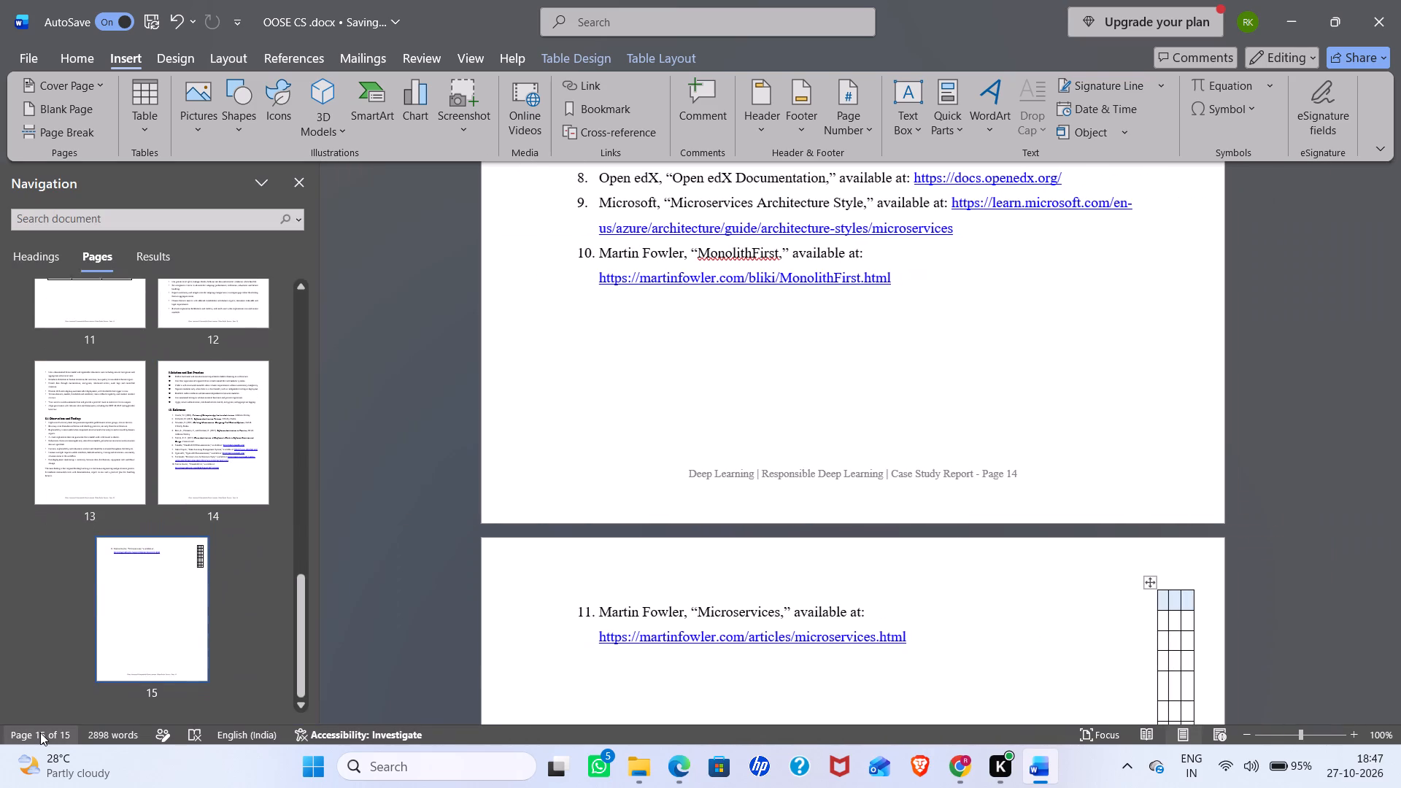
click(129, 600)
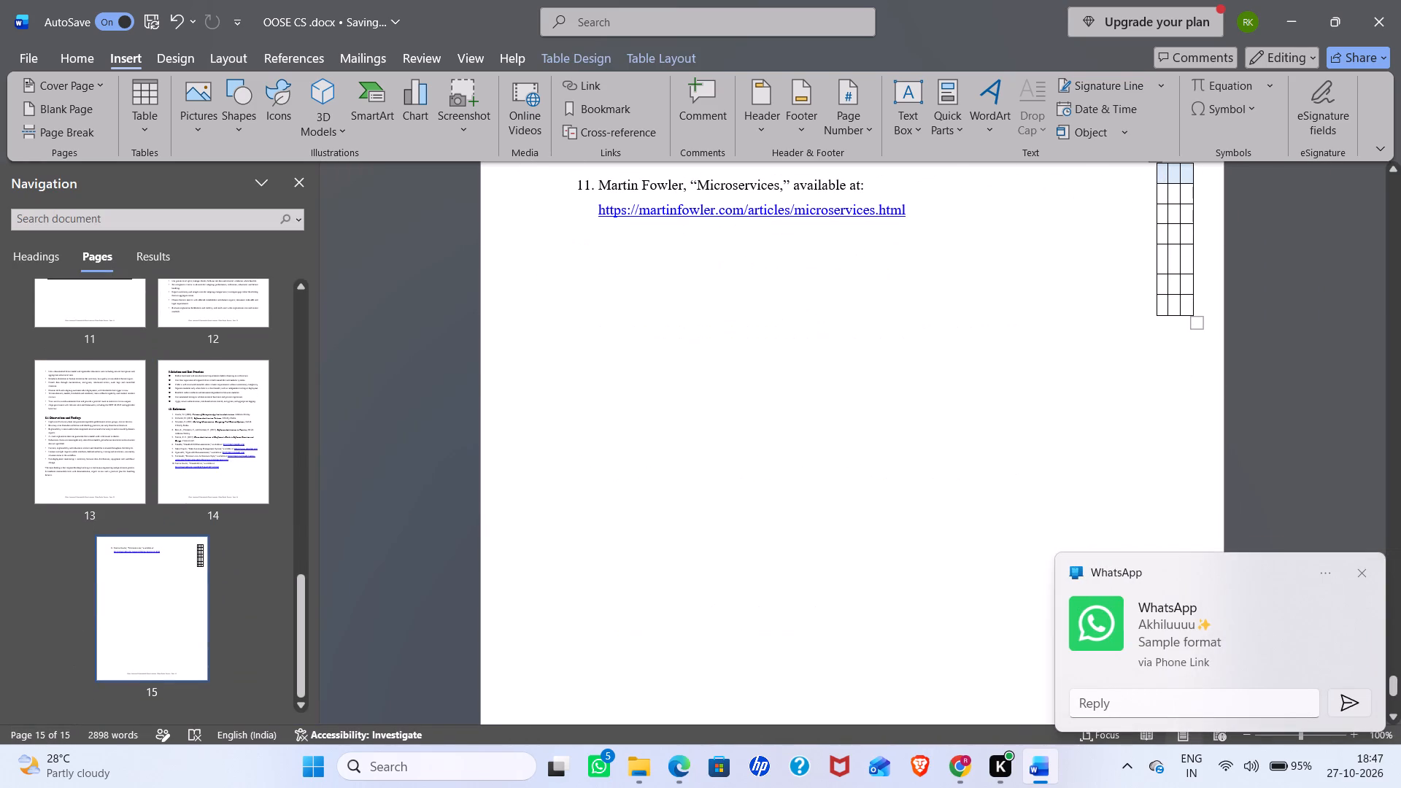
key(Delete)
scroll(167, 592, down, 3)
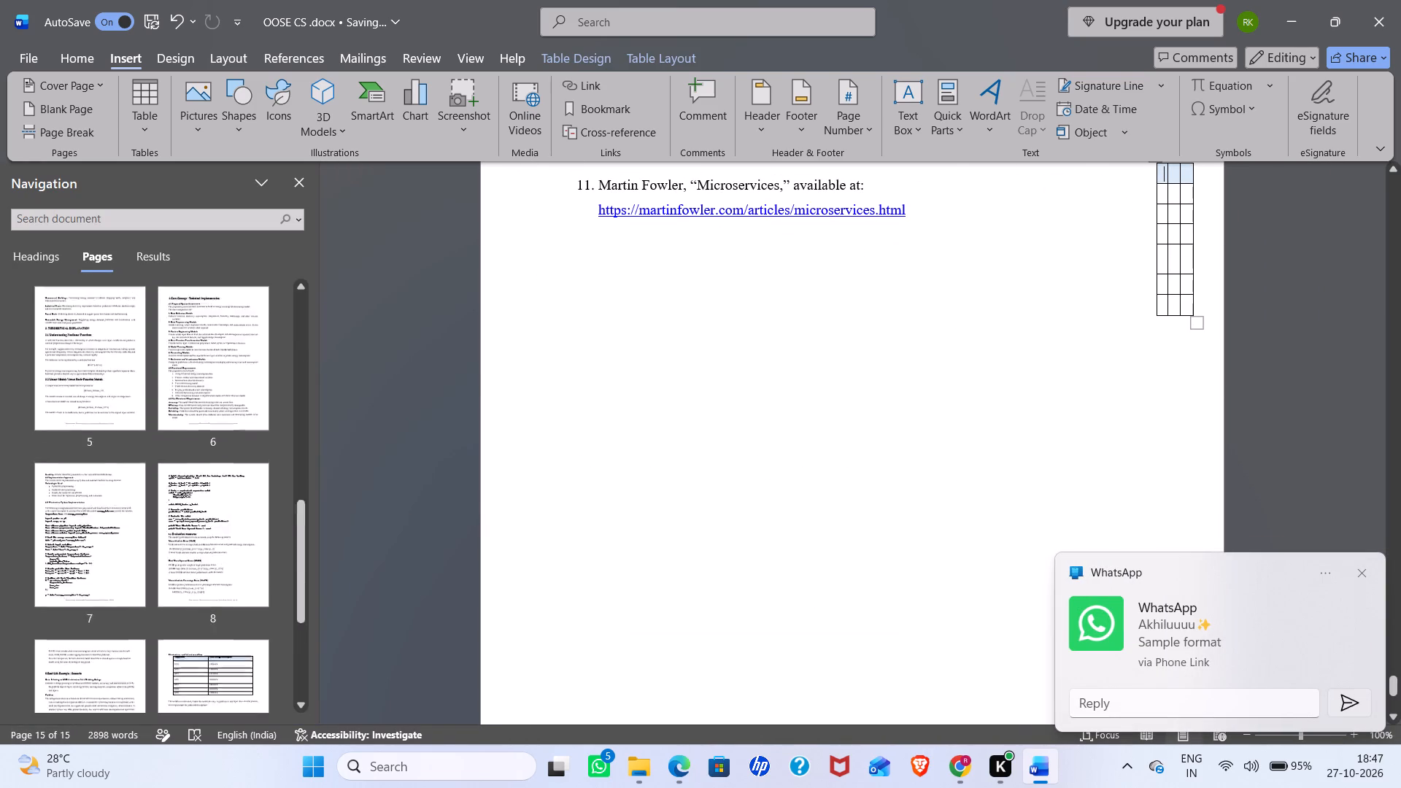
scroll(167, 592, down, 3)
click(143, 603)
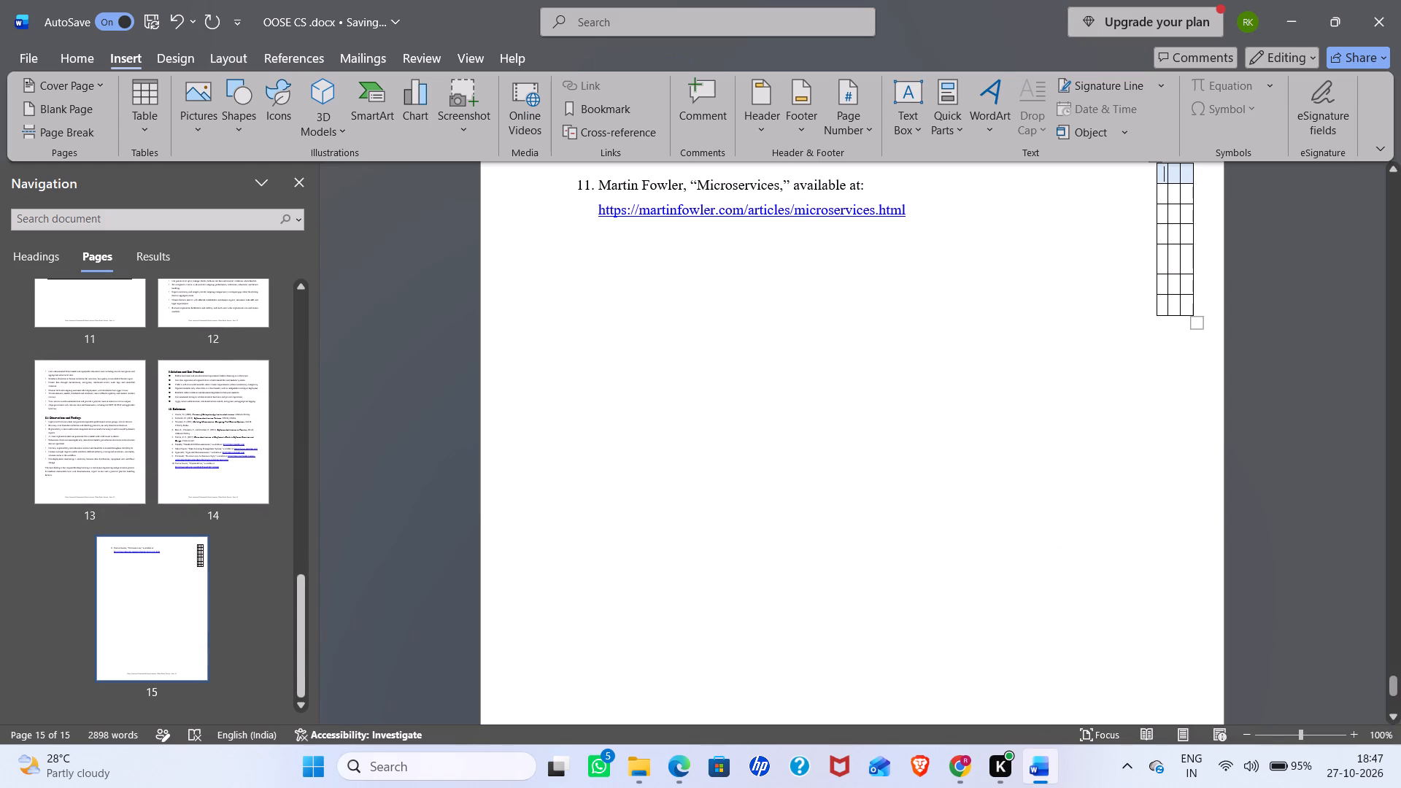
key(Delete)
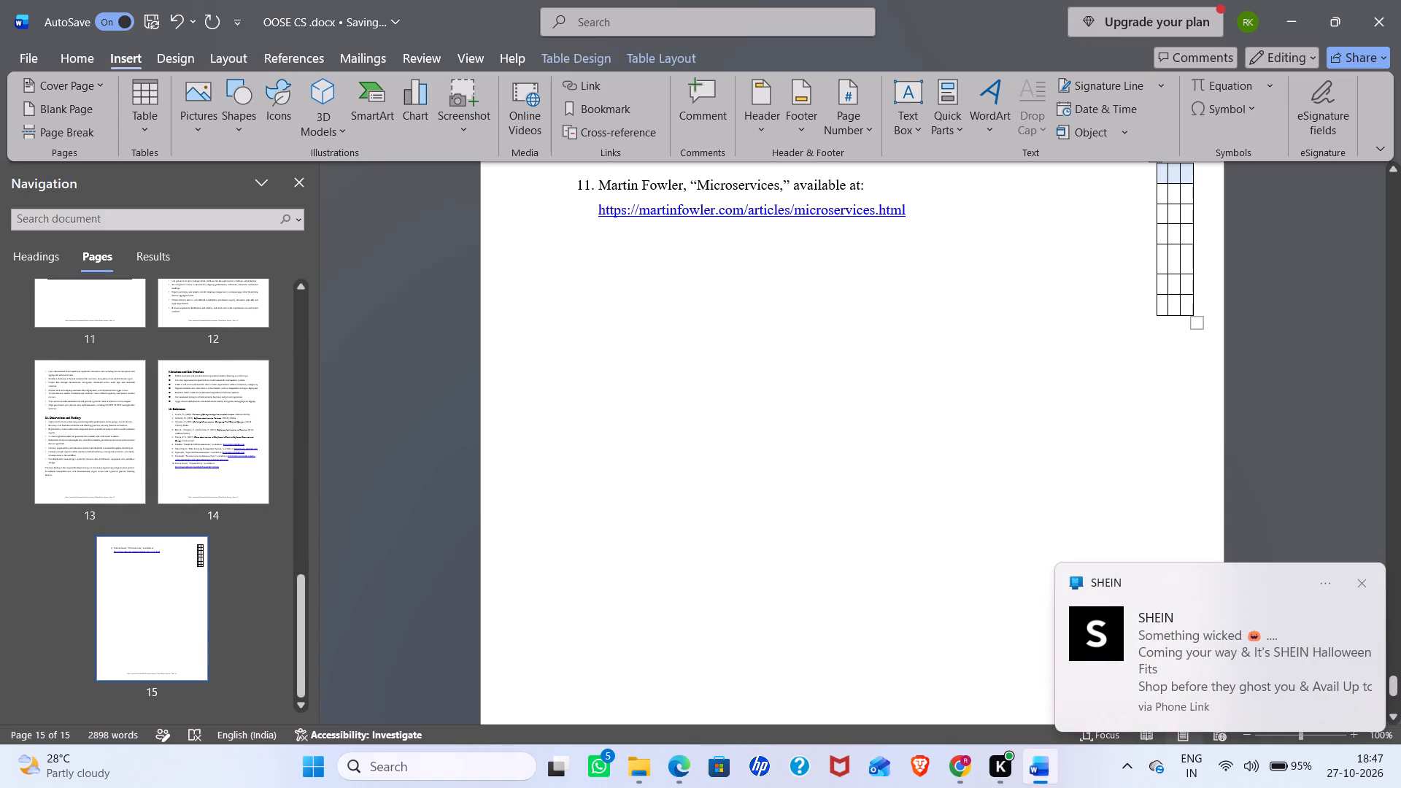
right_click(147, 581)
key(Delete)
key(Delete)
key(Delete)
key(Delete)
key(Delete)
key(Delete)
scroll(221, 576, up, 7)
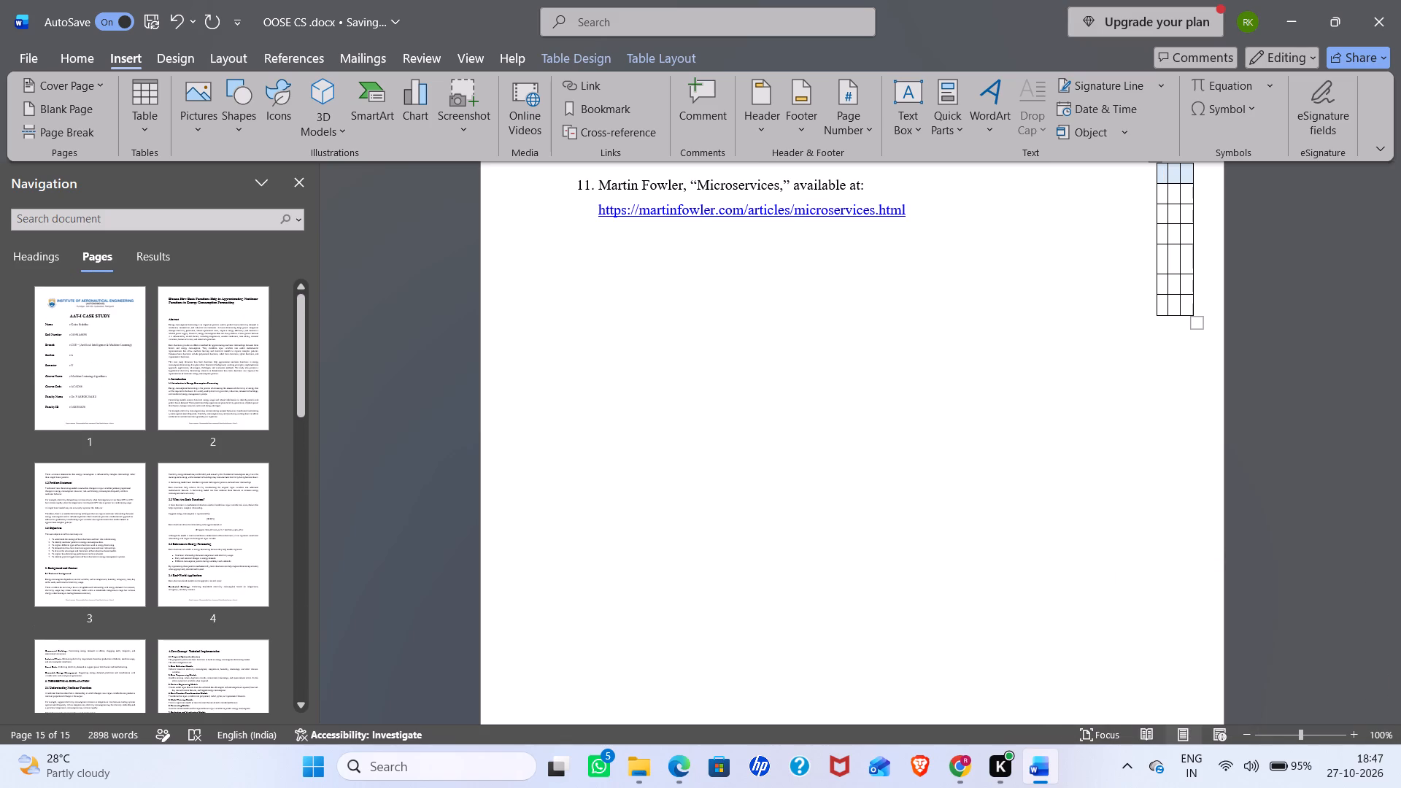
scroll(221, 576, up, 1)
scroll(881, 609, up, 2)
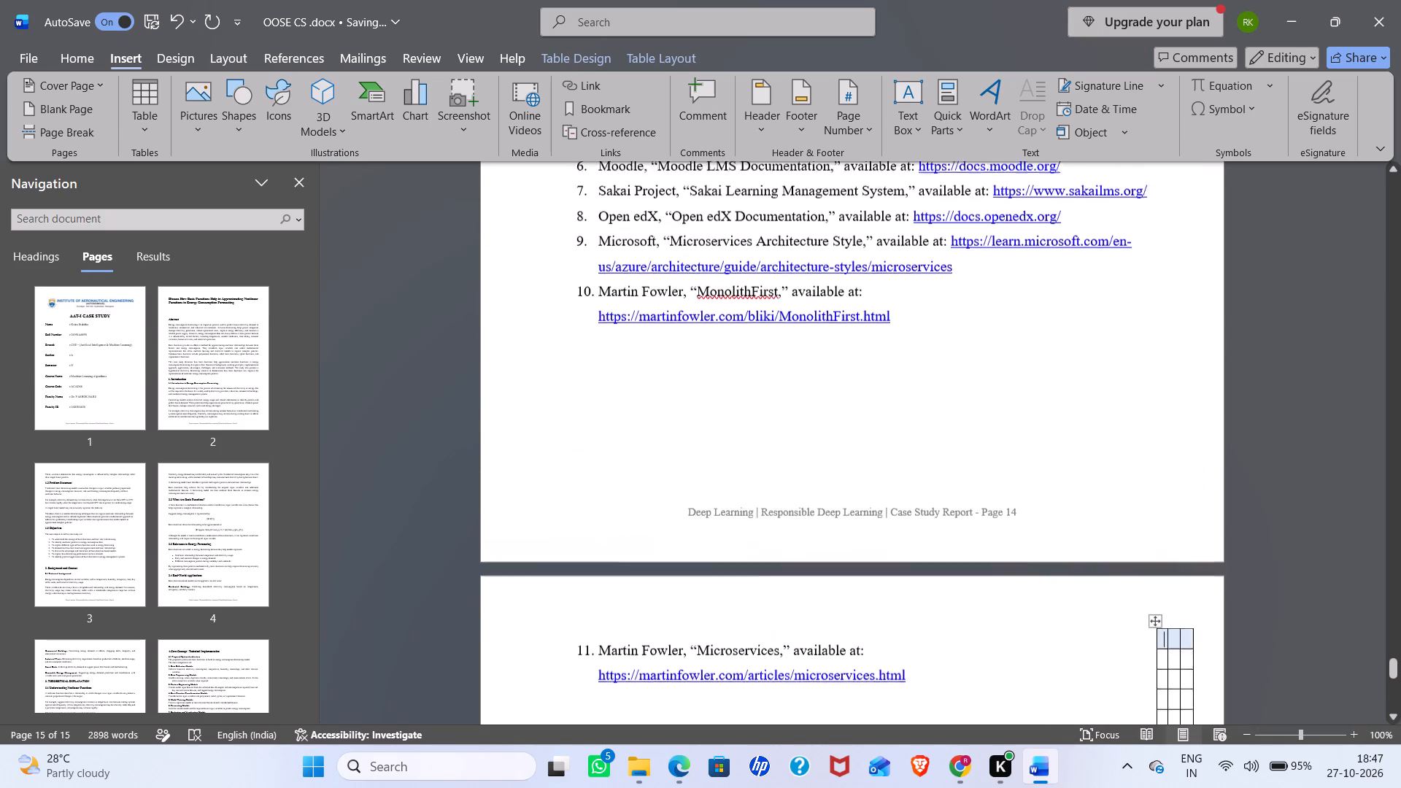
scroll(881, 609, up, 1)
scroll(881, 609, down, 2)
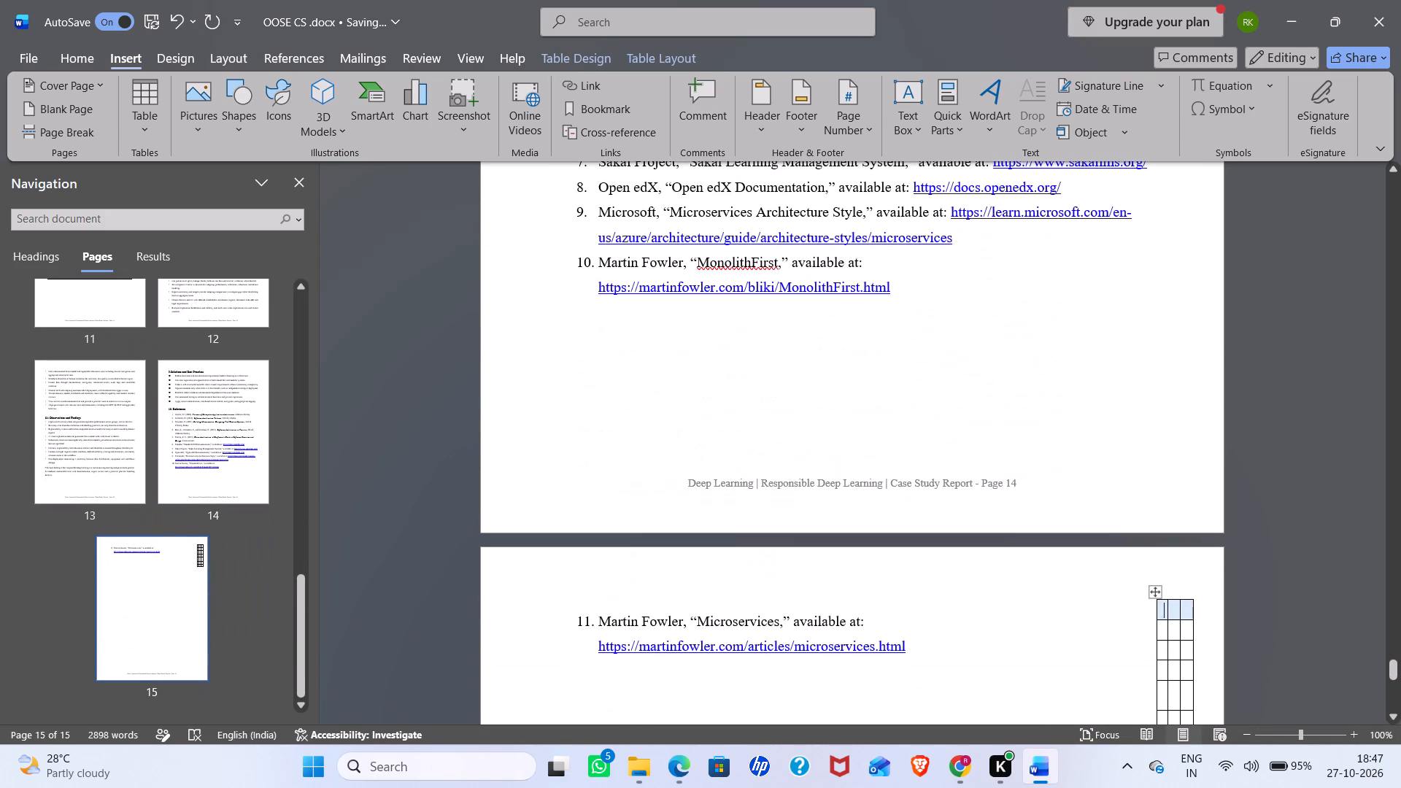
Delete the eleventh reference, Martin Fowler's “Microservices” entry with its link, from the last page.
click(581, 616)
key(BackSpace)
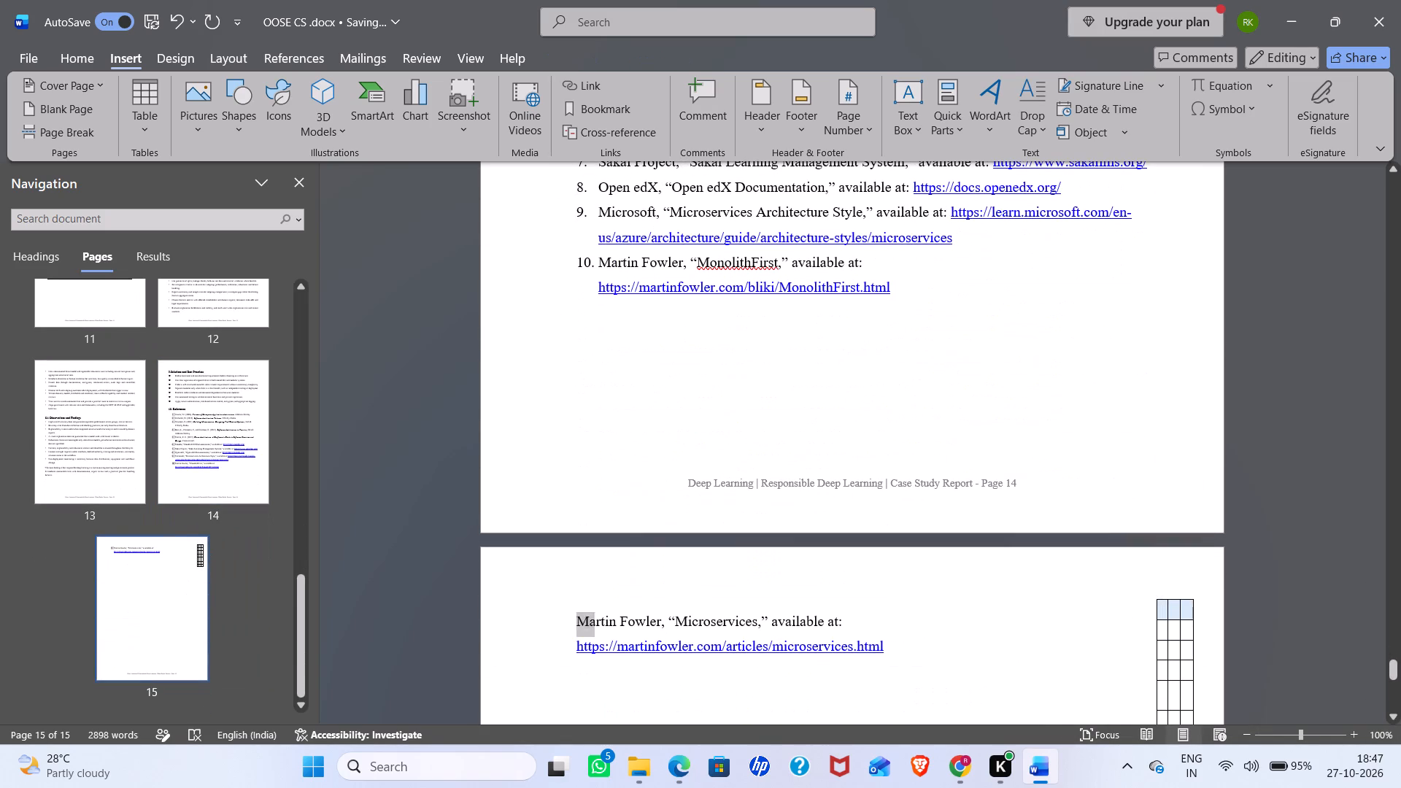
key(BackSpace)
key(BackSpace)
key(BackSpace)
key(BackSpace)
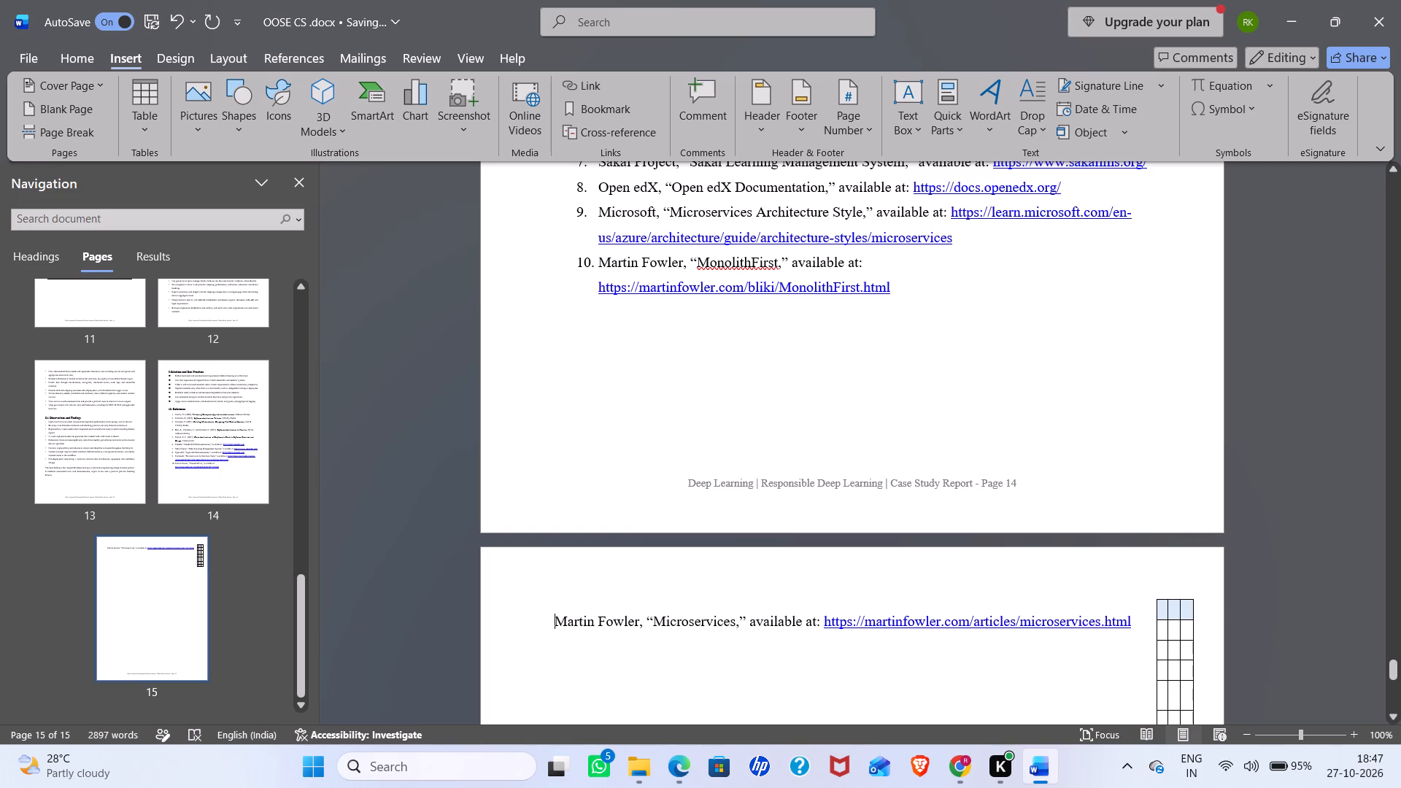
drag(556, 621, 786, 621)
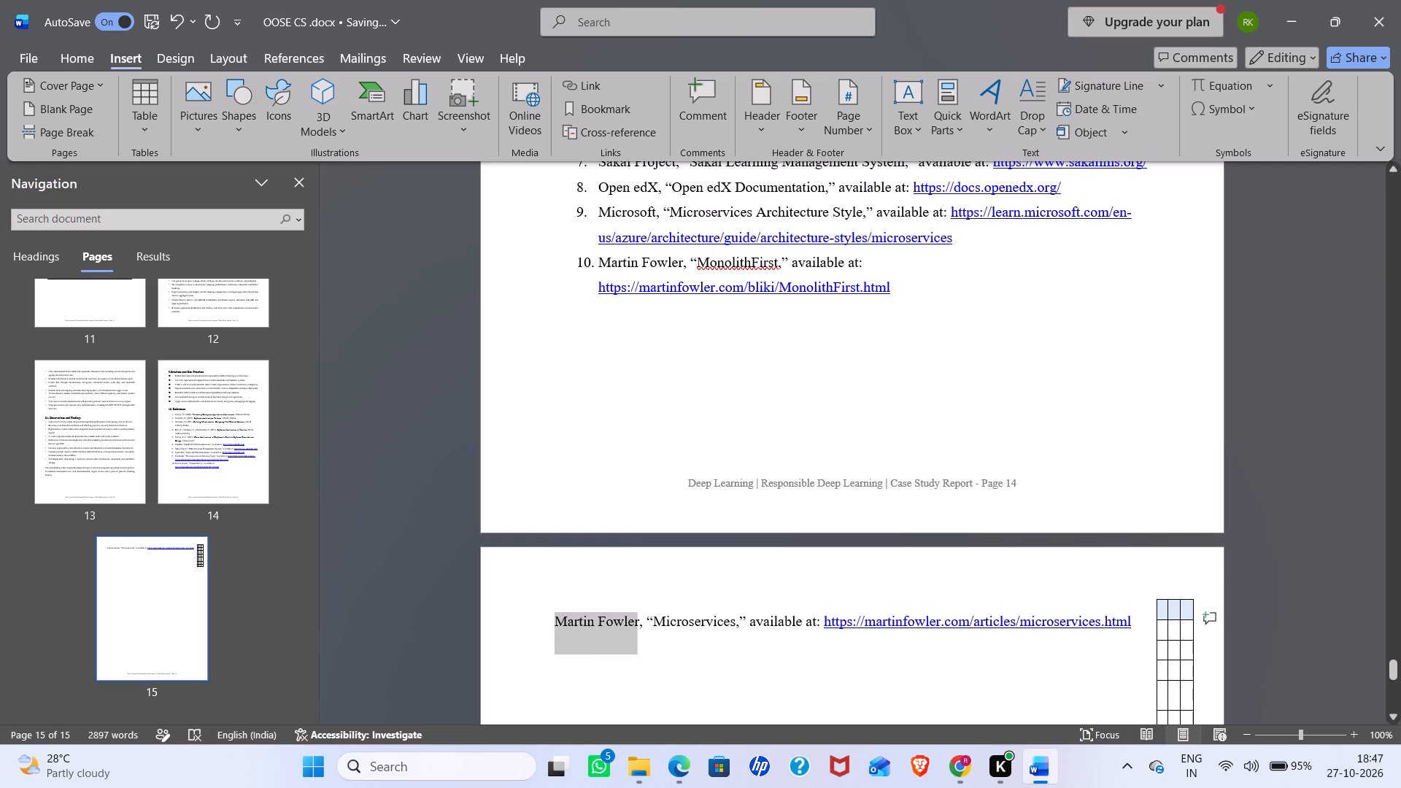
drag(786, 621, 1096, 643)
key(Delete)
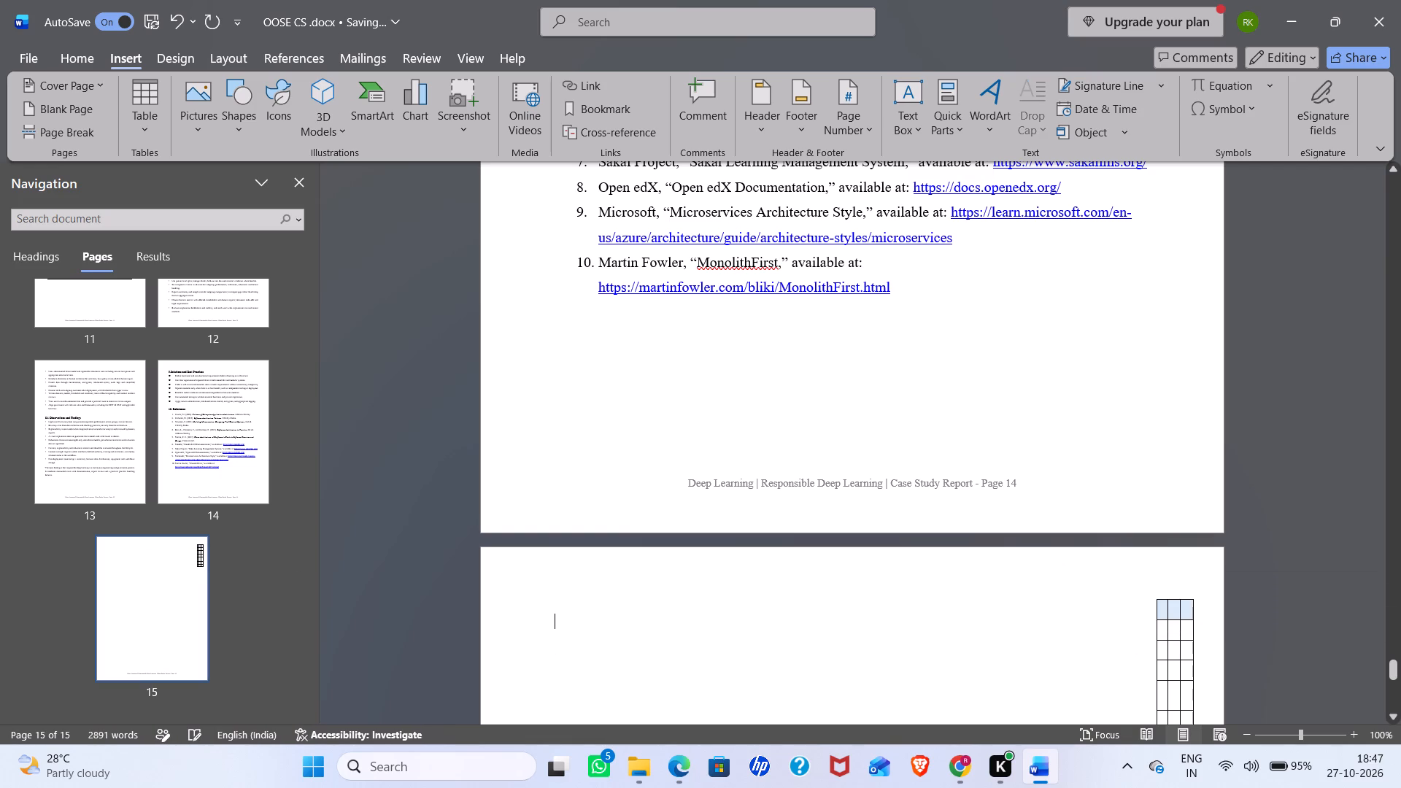
key(Delete)
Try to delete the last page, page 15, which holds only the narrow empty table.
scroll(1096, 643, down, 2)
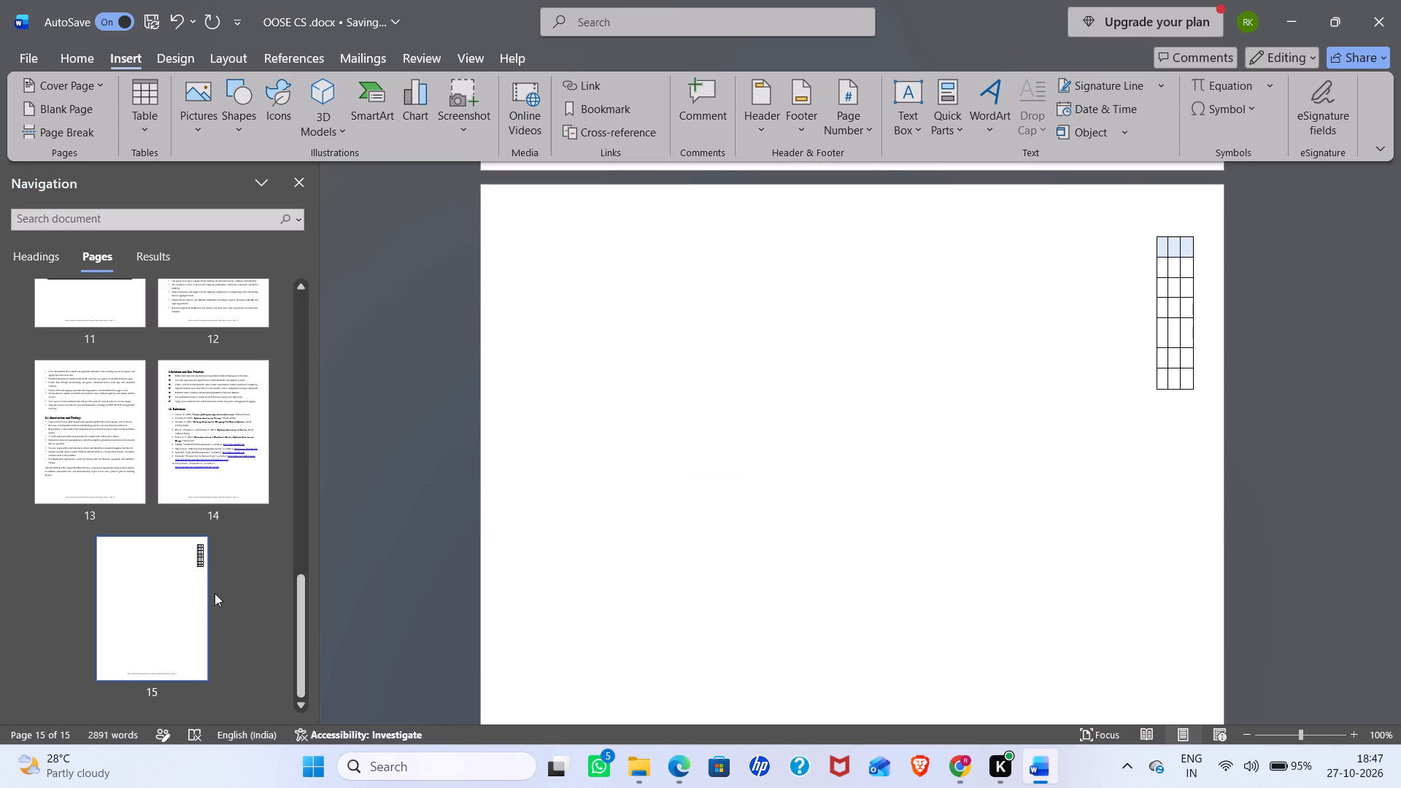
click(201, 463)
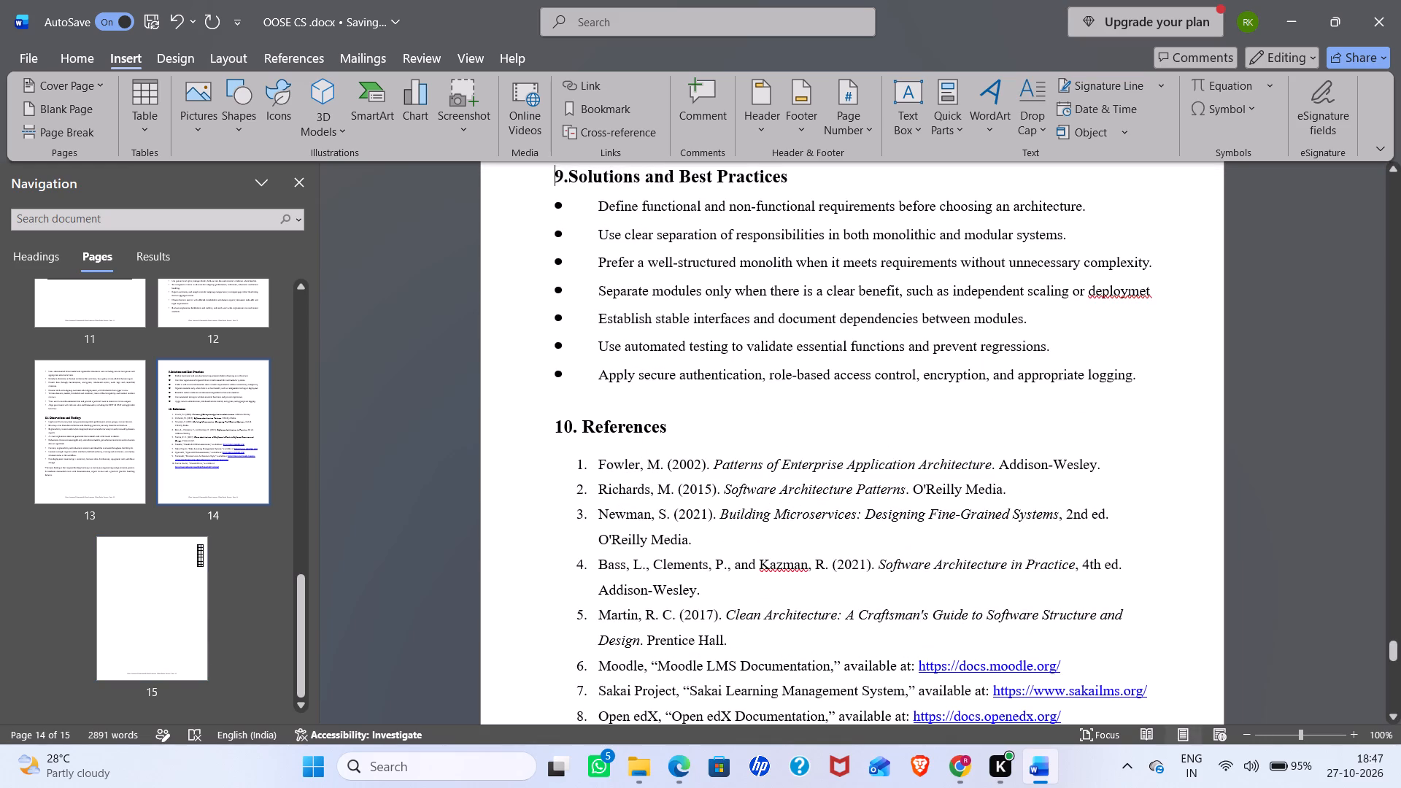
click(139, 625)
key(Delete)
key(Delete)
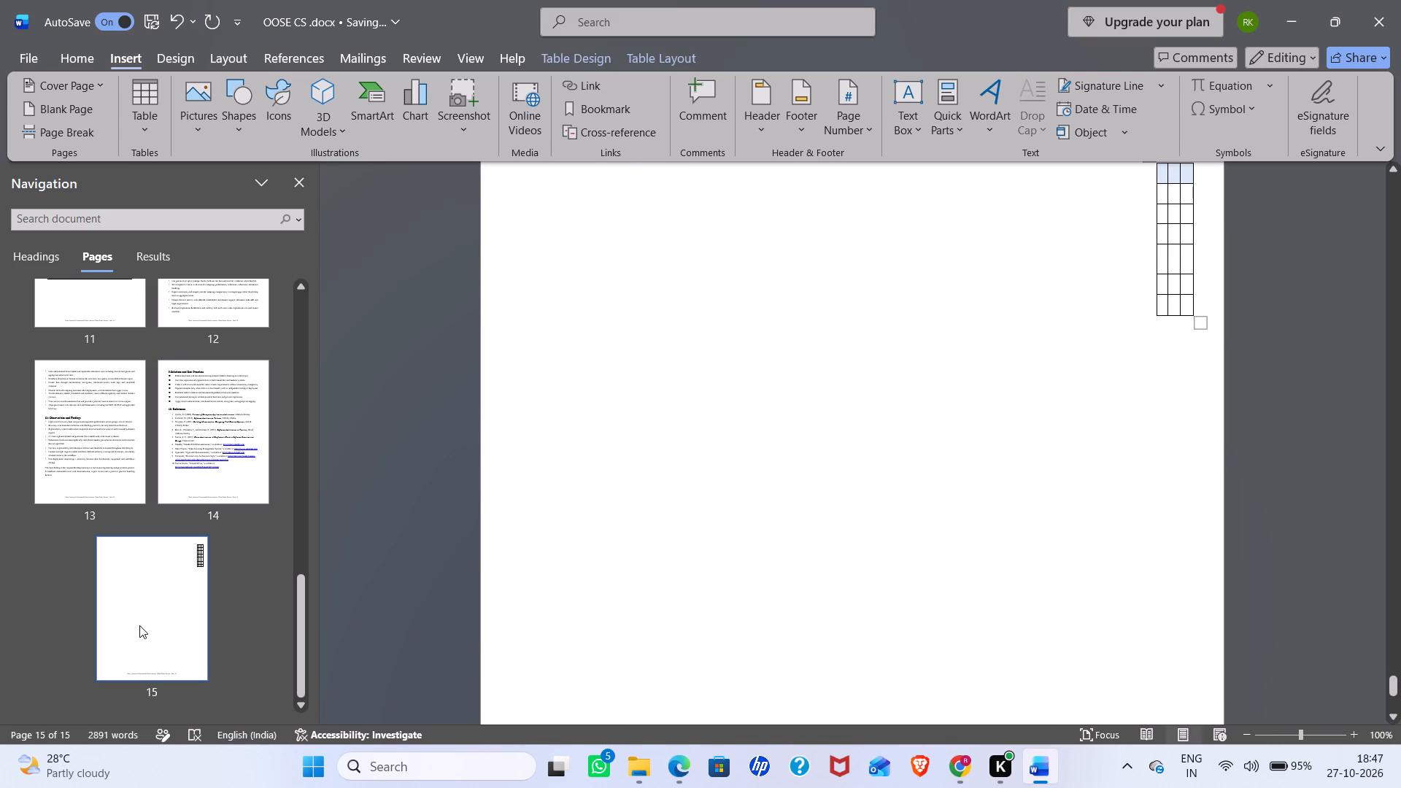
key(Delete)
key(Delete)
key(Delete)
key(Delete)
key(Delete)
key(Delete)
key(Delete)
Review the report's pages from the end back to the AAT-I Case Study cover page.
scroll(139, 625, up, 12)
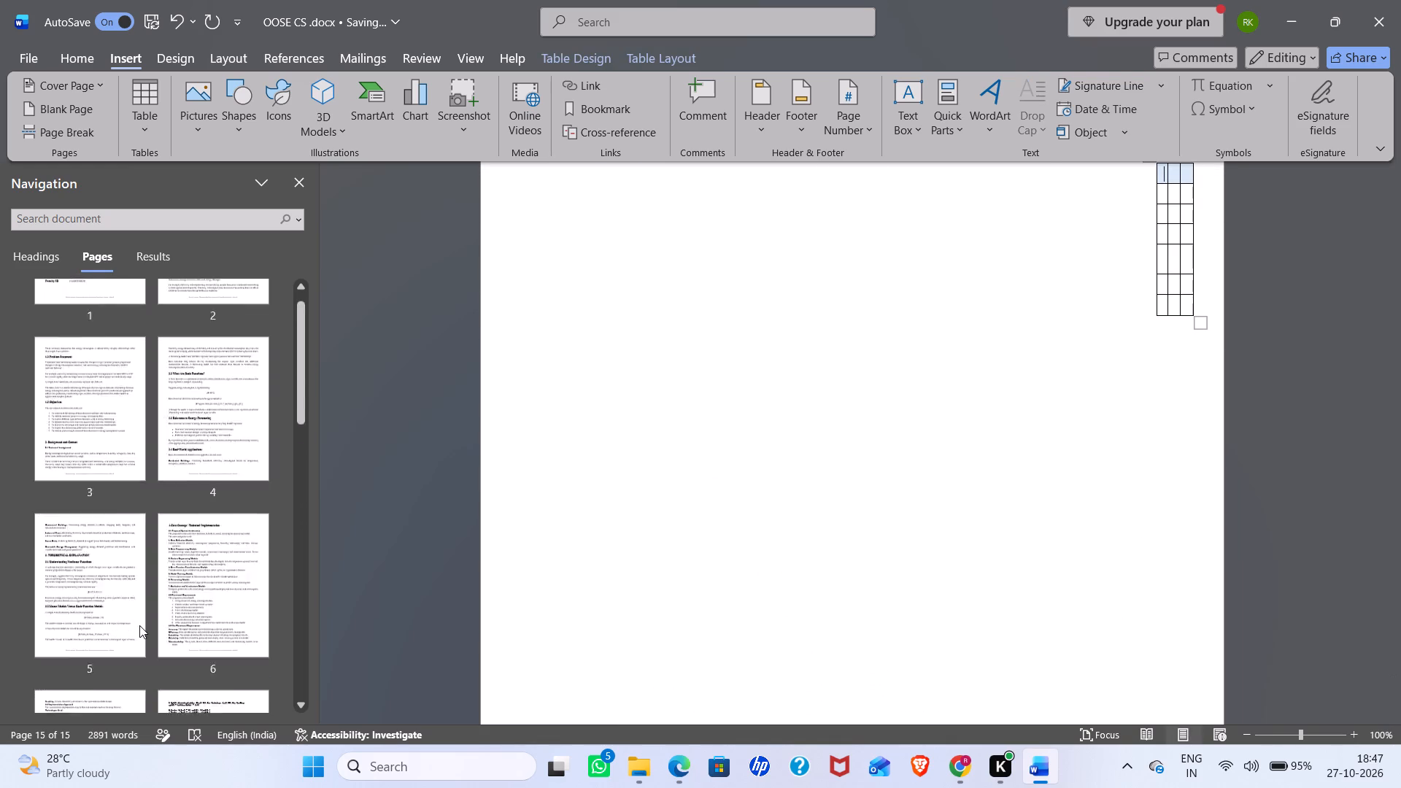
scroll(139, 625, up, 9)
scroll(593, 523, up, 10)
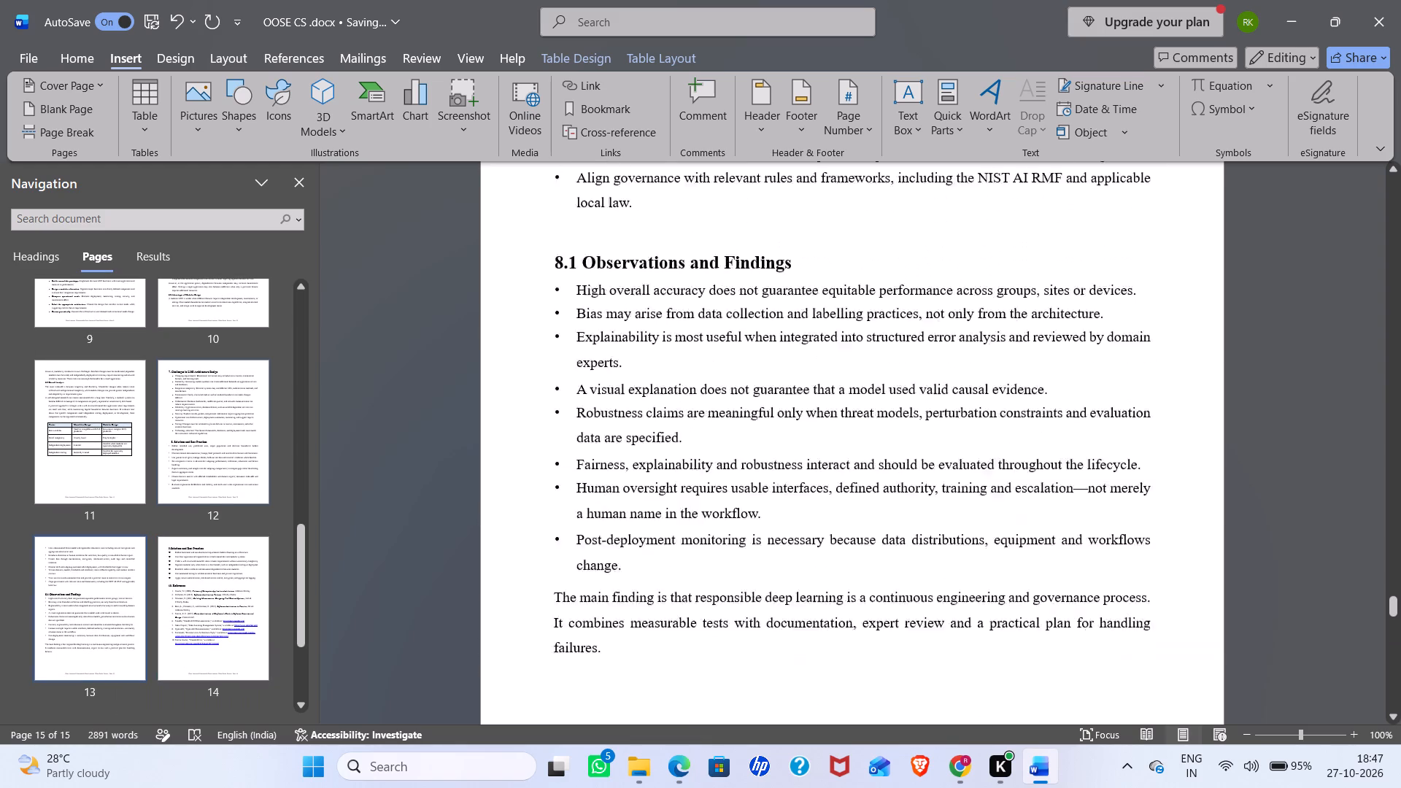
scroll(593, 523, up, 5)
scroll(593, 523, up, 20)
scroll(593, 523, up, 20)
scroll(593, 523, up, 11)
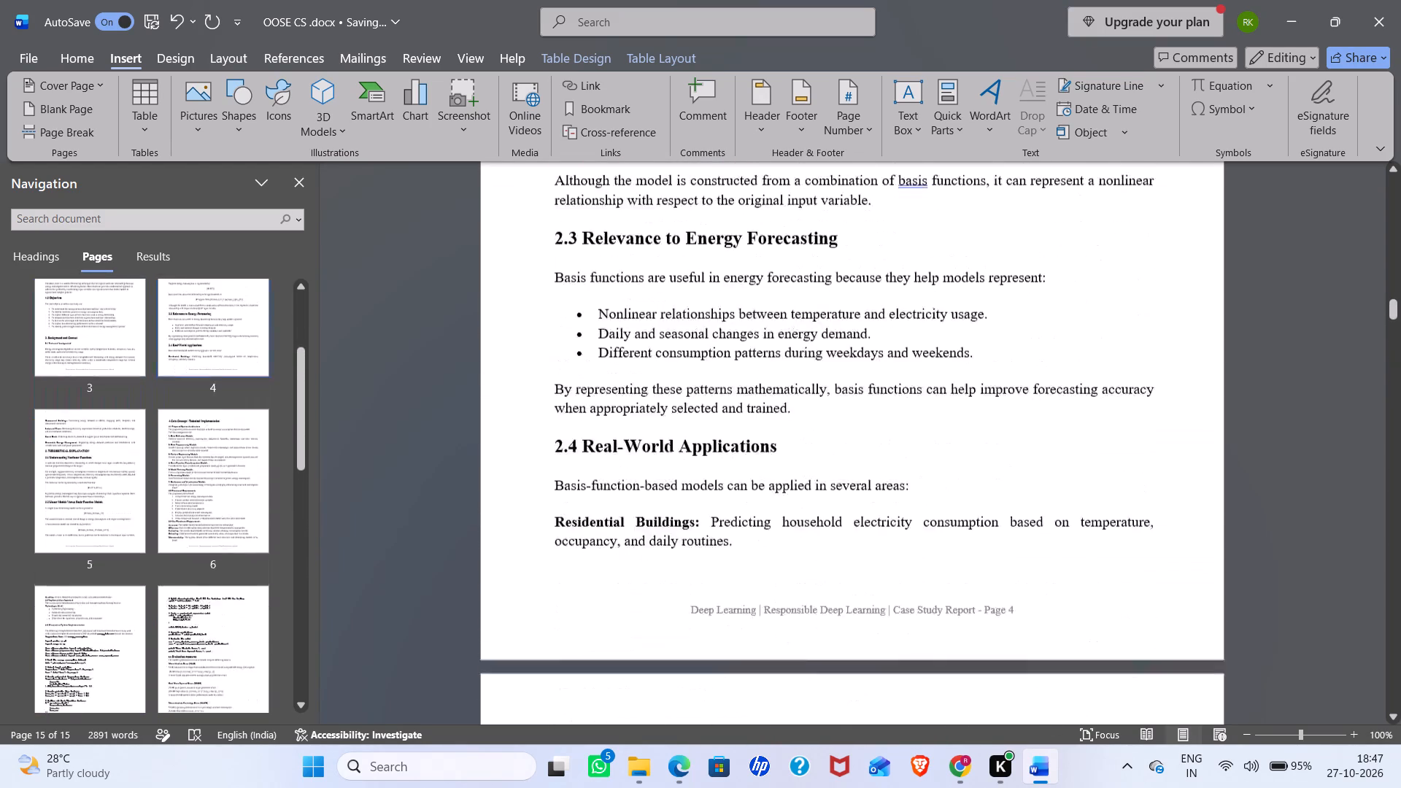
scroll(593, 523, up, 14)
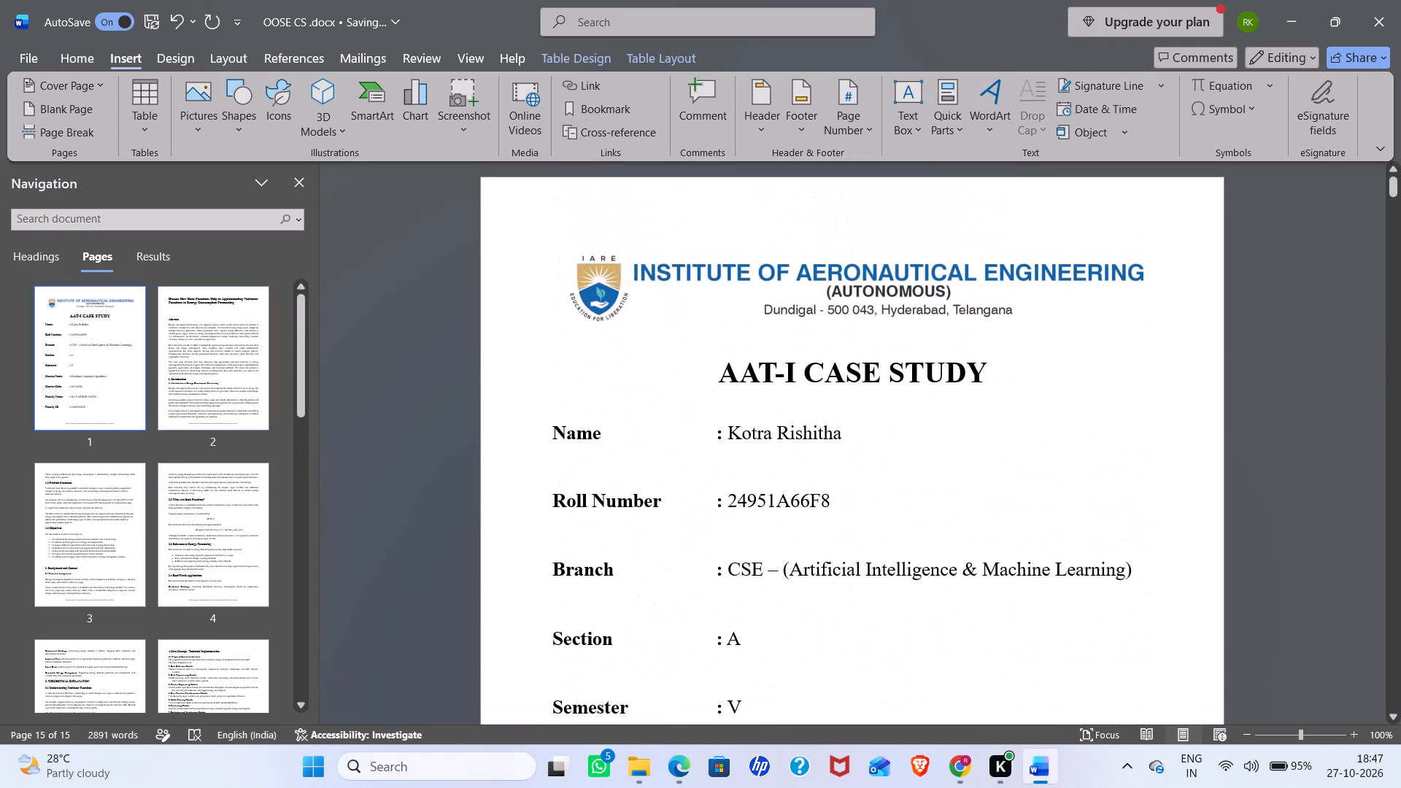
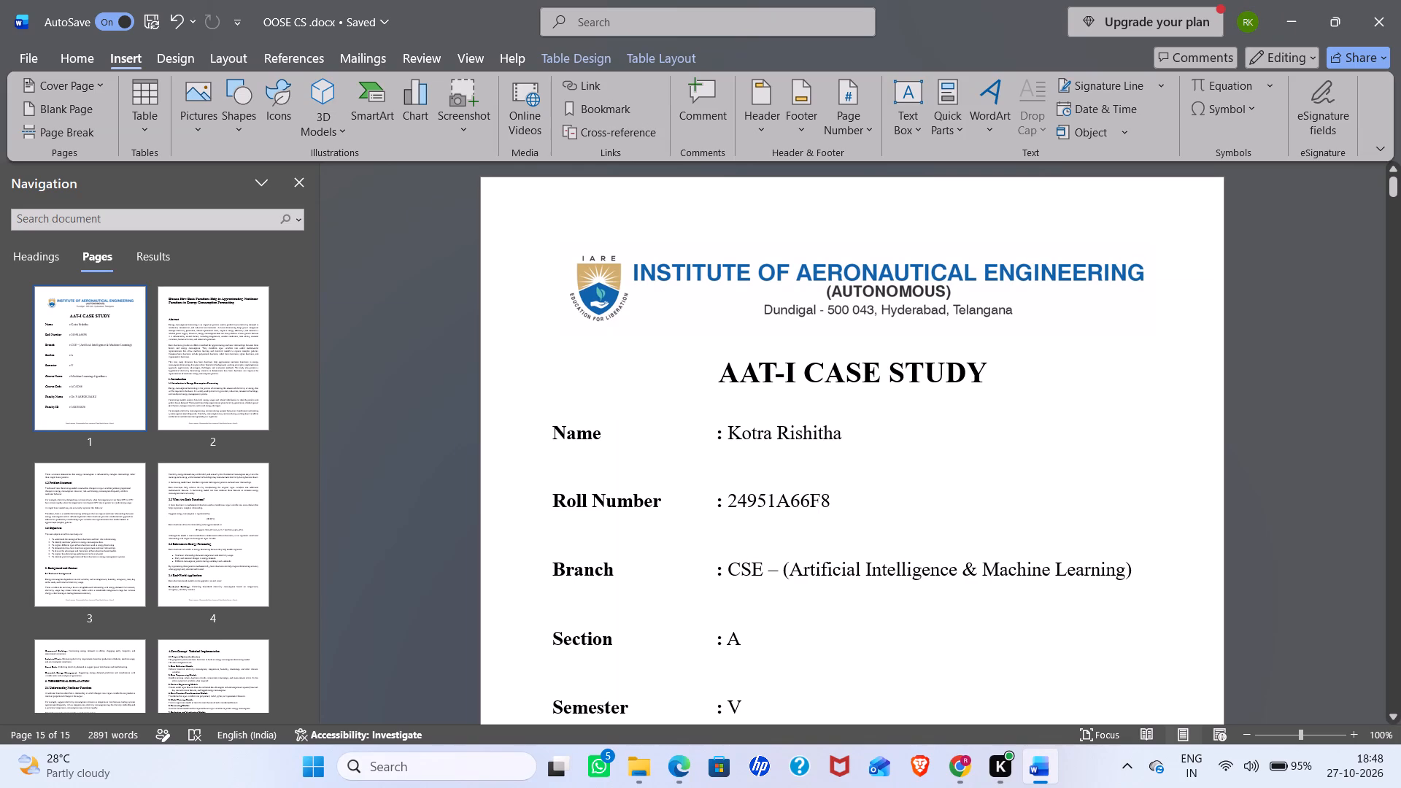
Review the report from the cover page details through the abstract to section 1.1, Introduction to Energy Consumption Forecasting.
scroll(954, 430, down, 1)
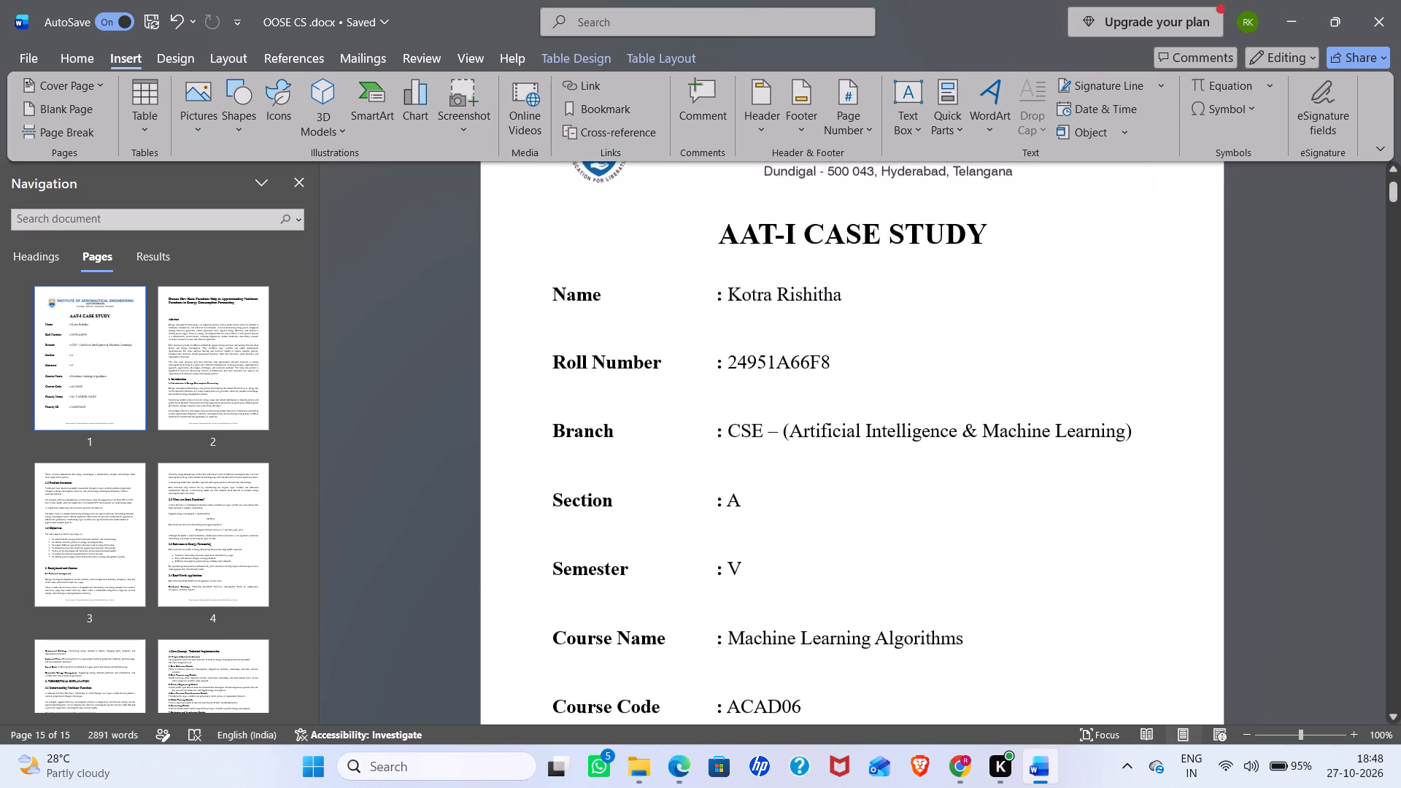
scroll(954, 430, down, 2)
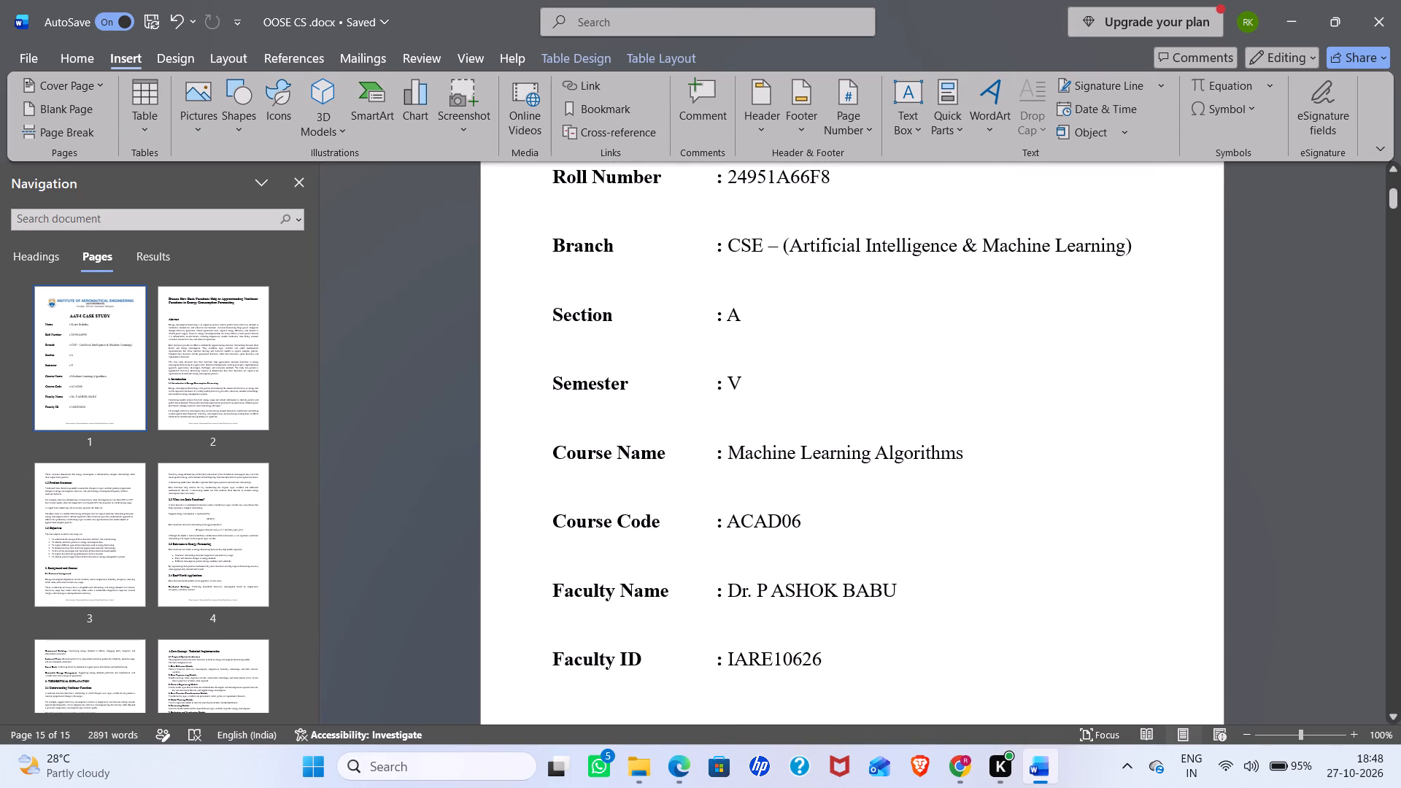
scroll(855, 479, down, 1)
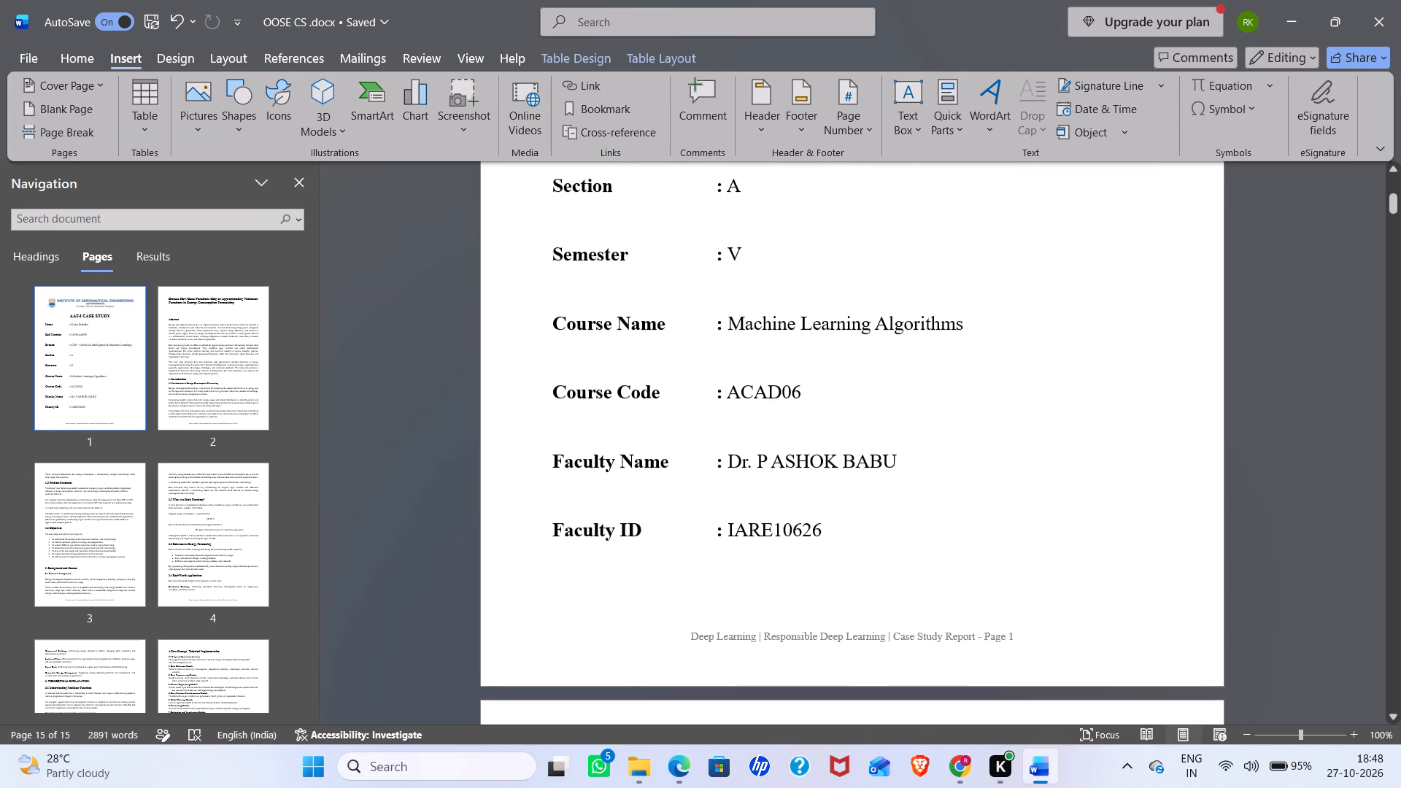
scroll(855, 479, down, 1)
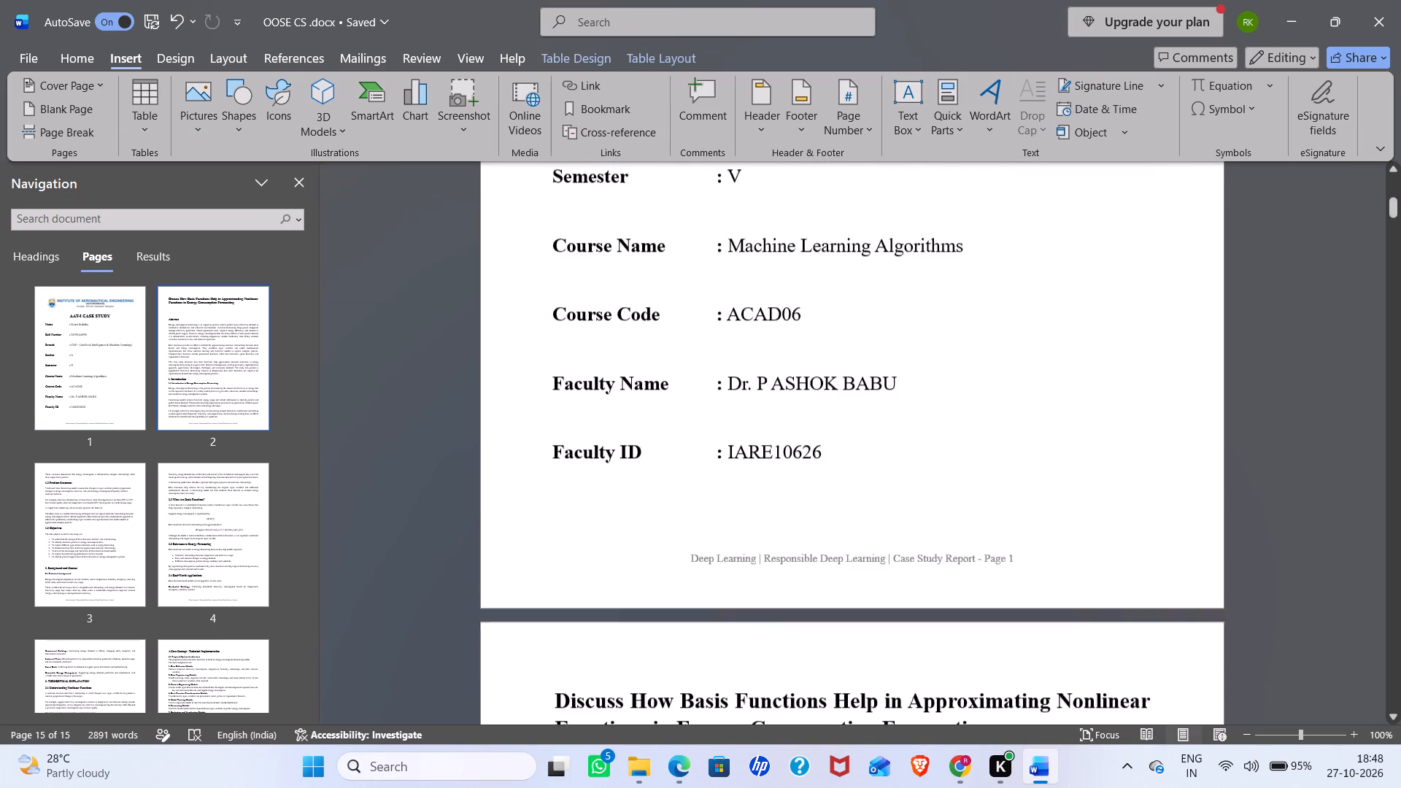
scroll(855, 479, down, 3)
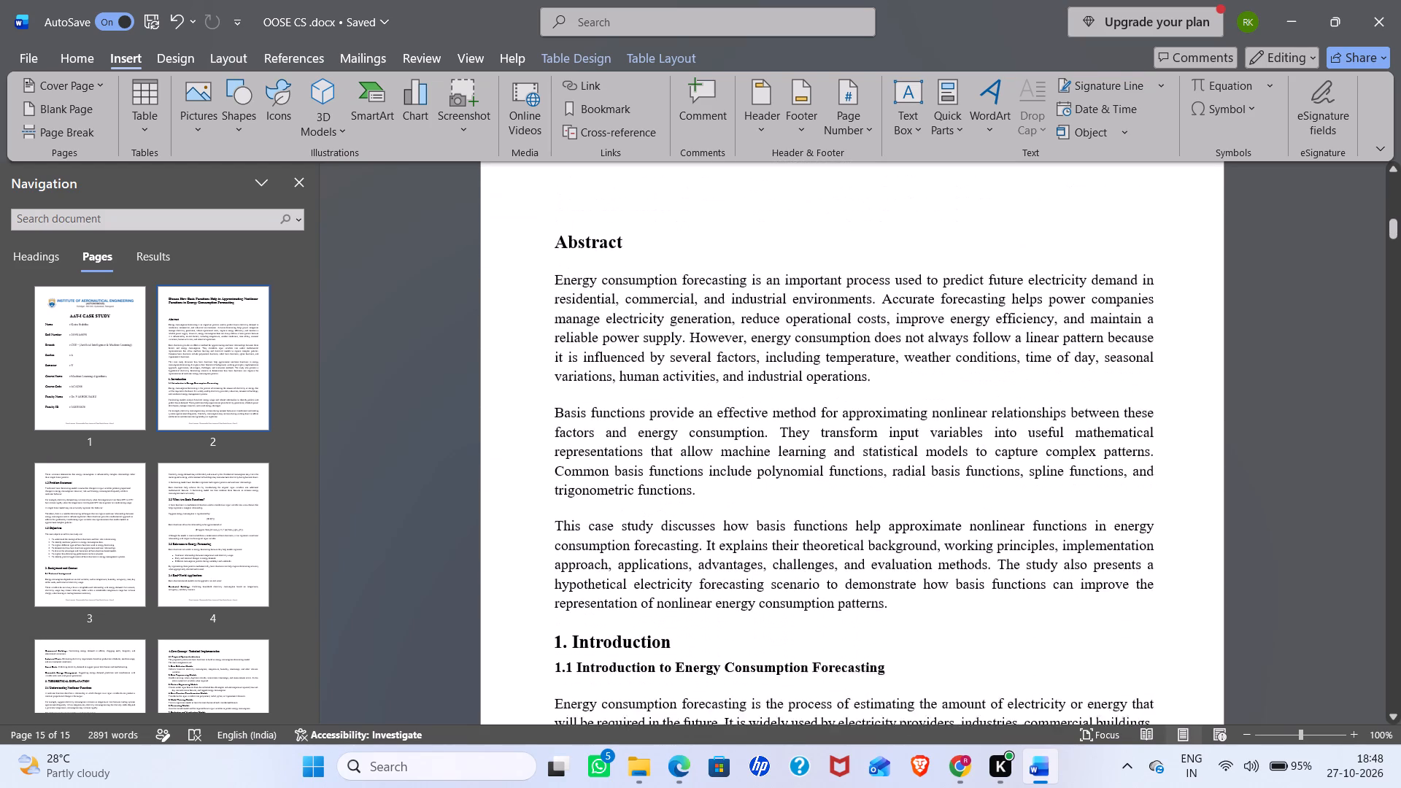
scroll(855, 479, down, 3)
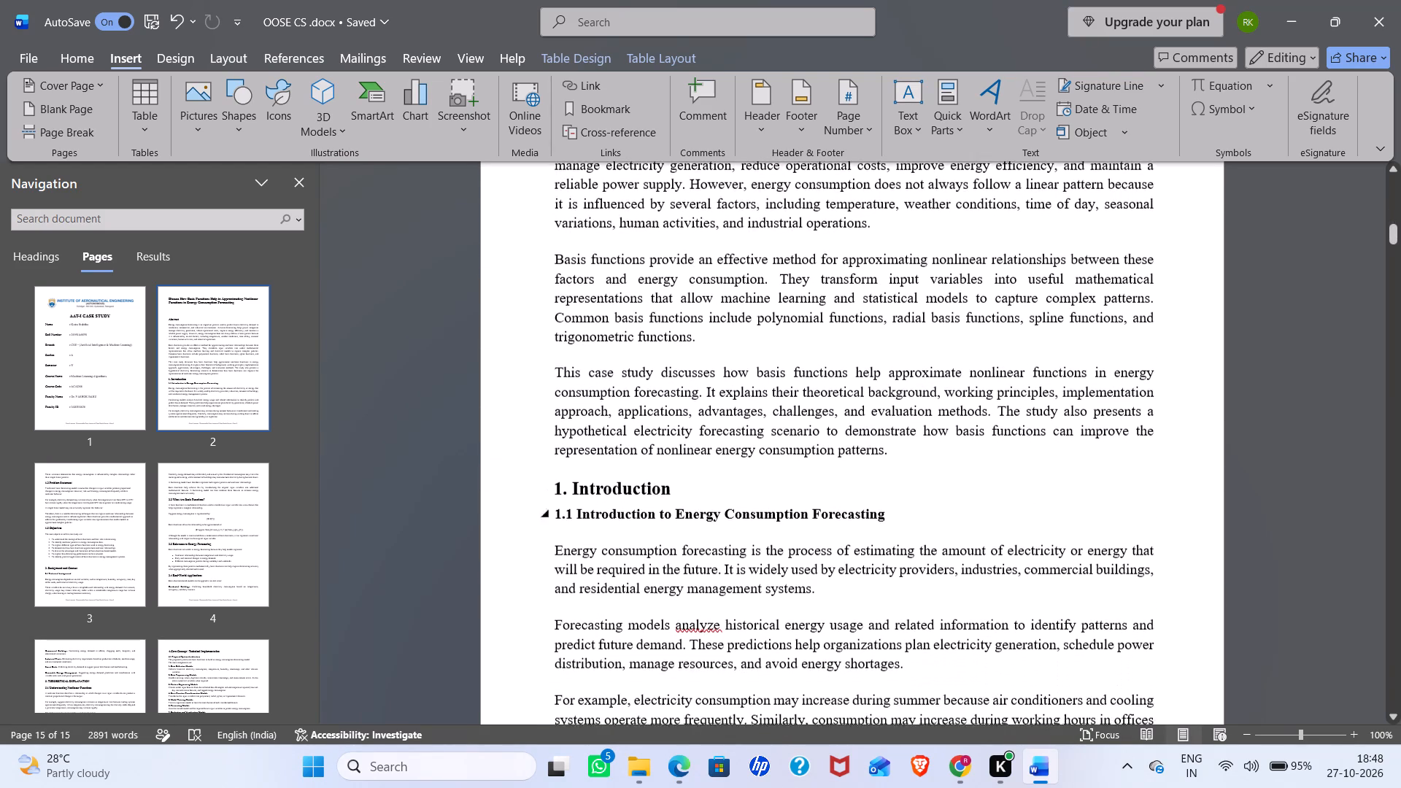
scroll(855, 479, down, 2)
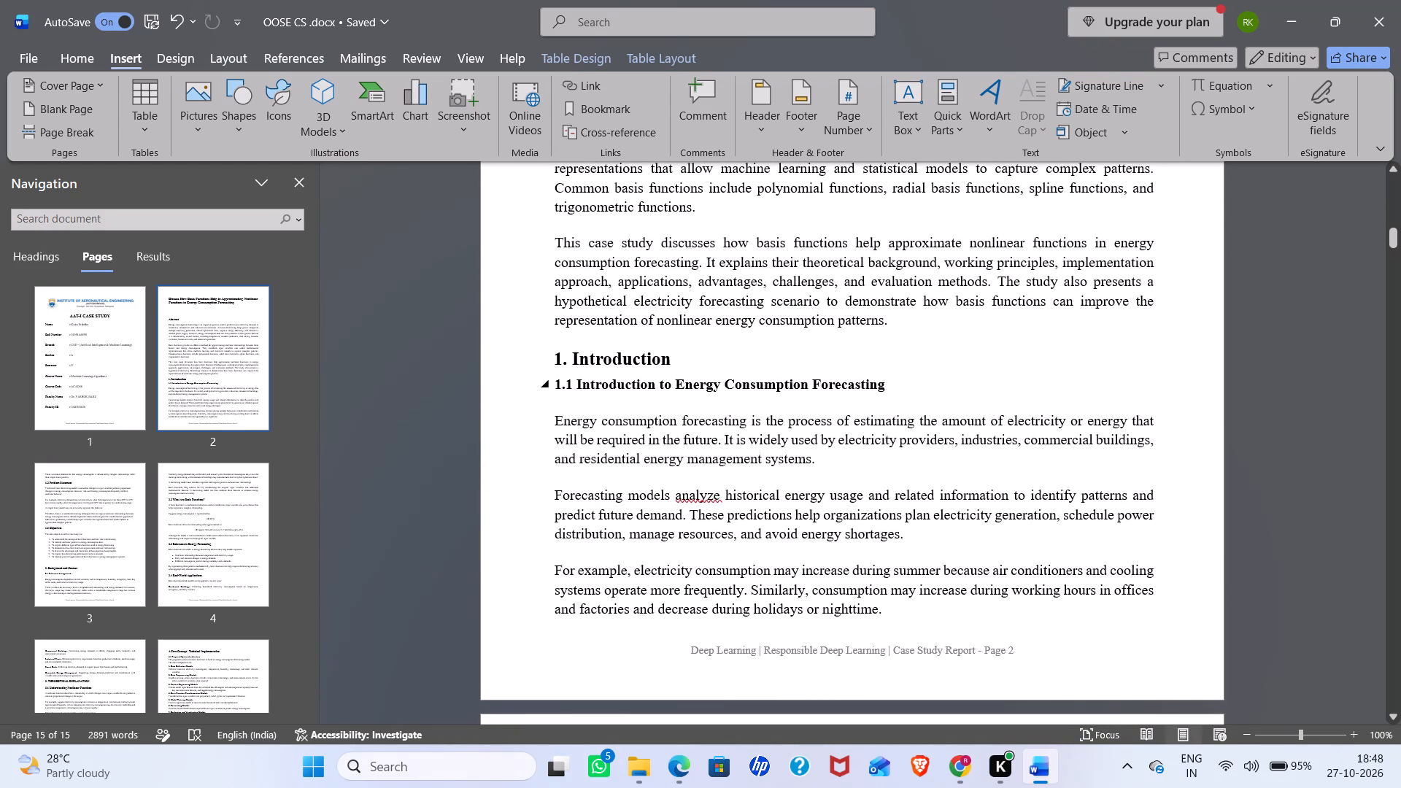
Apply 1.15 line spacing to the three body paragraphs of section 1.1 on page 2.
drag(555, 420, 807, 560)
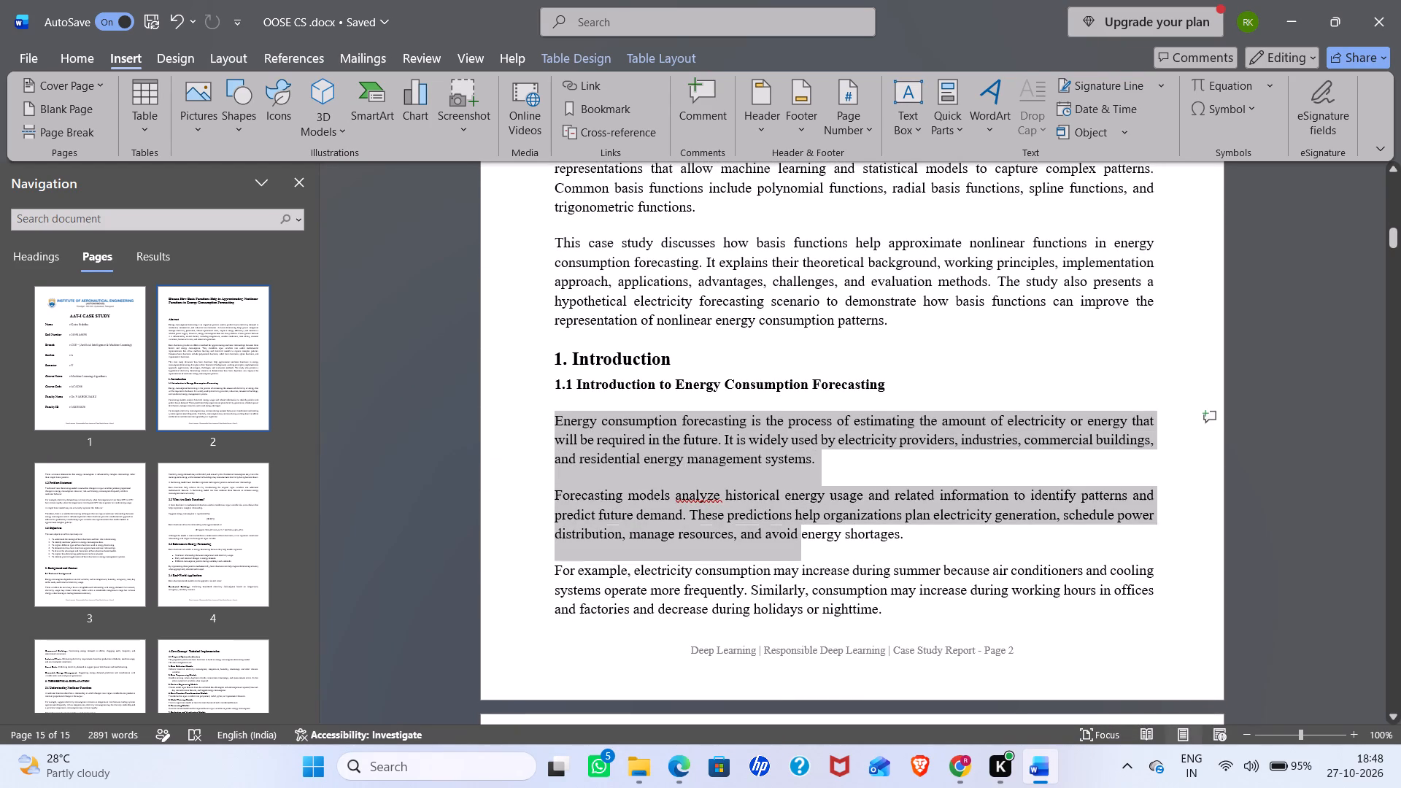
drag(807, 560, 935, 592)
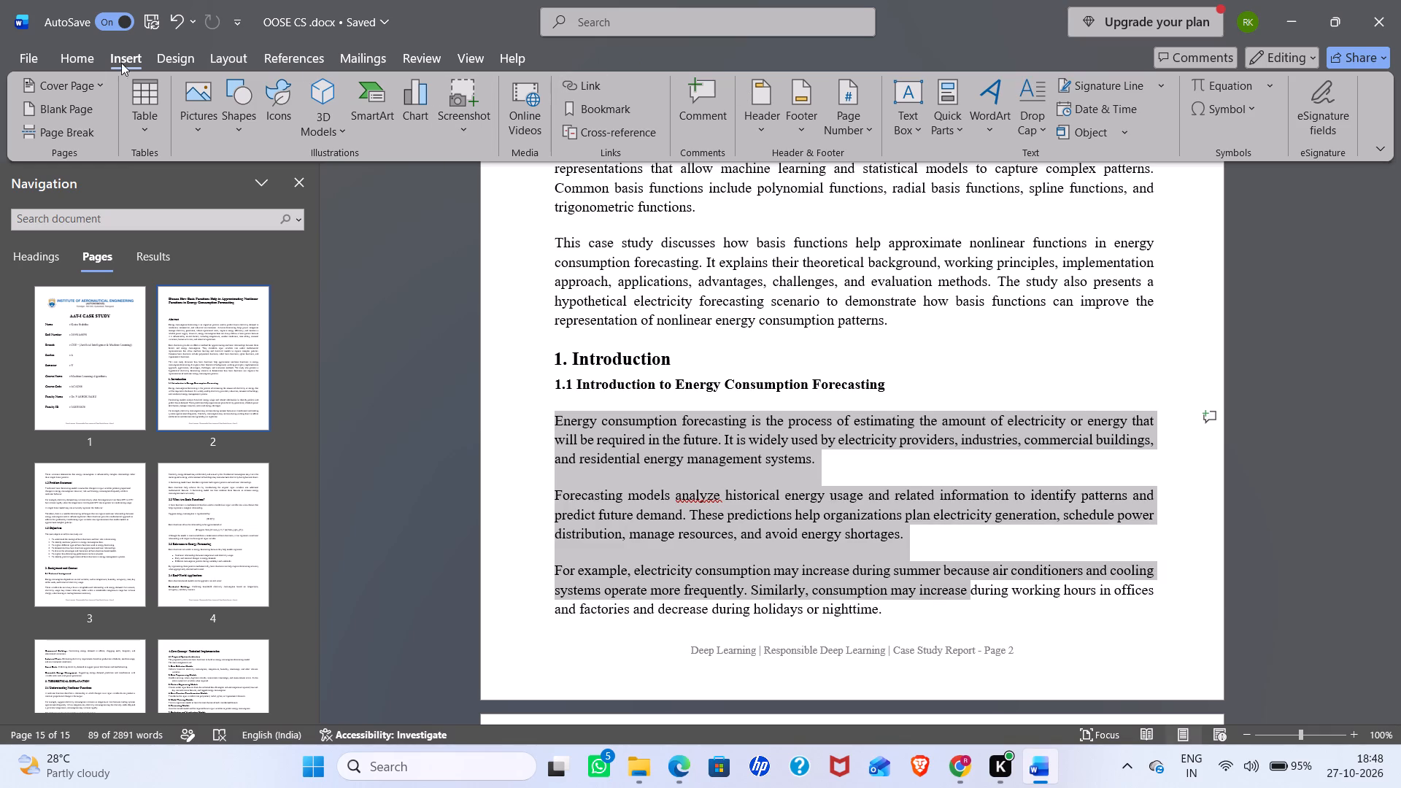
click(74, 55)
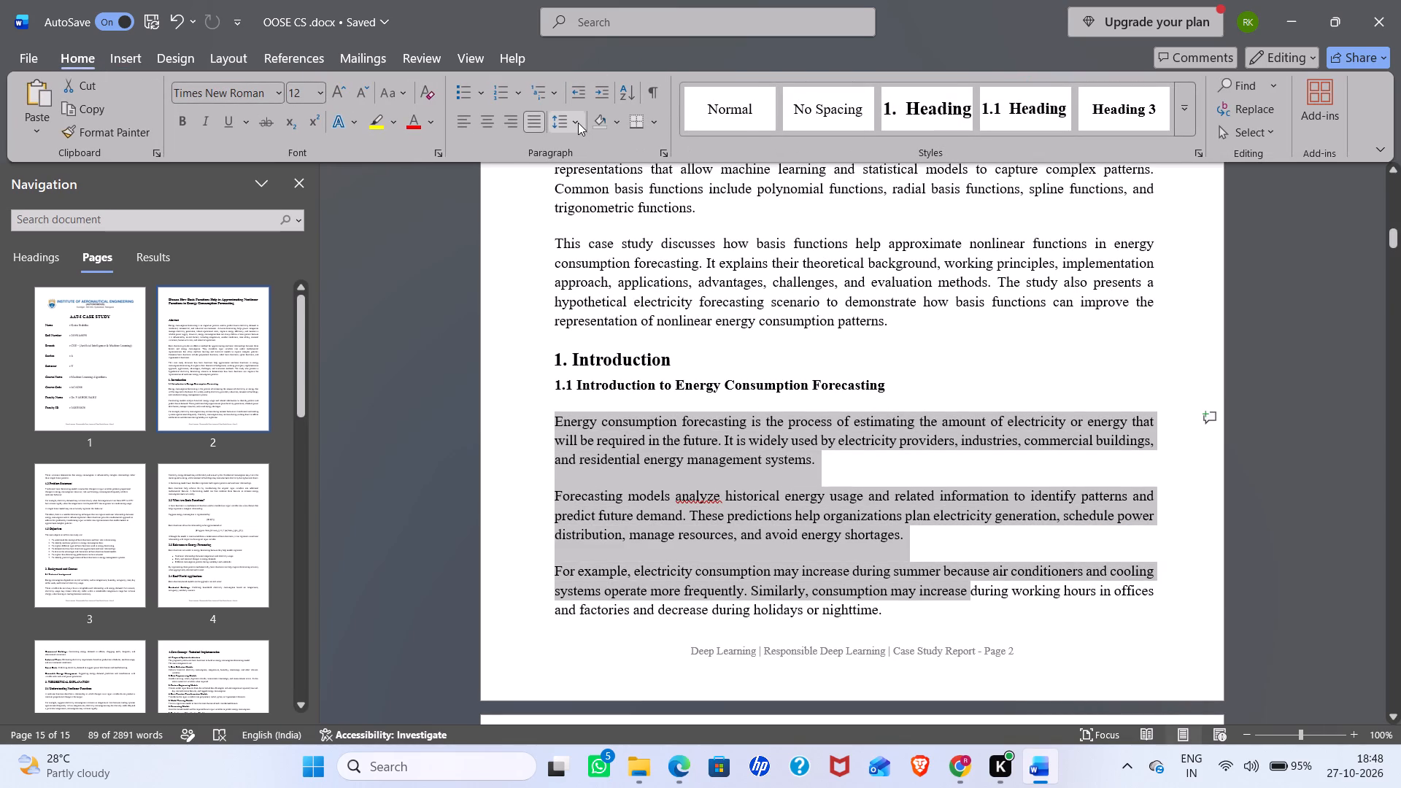
click(578, 123)
click(590, 170)
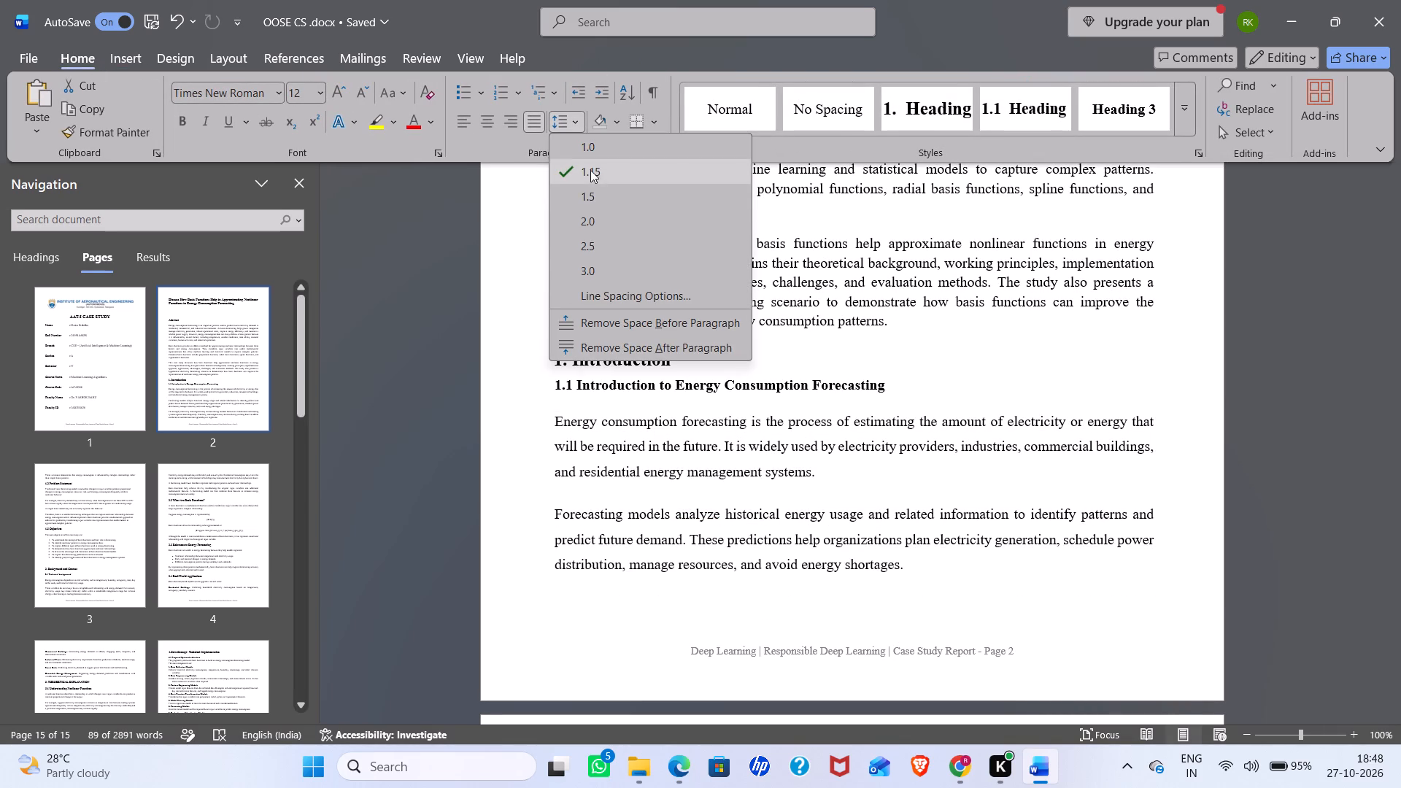
click(630, 360)
Delete the one-line paragraph “A simple linear model may not accurately represent this behavior.” from section 1.2, Problem Statement.
scroll(630, 360, down, 2)
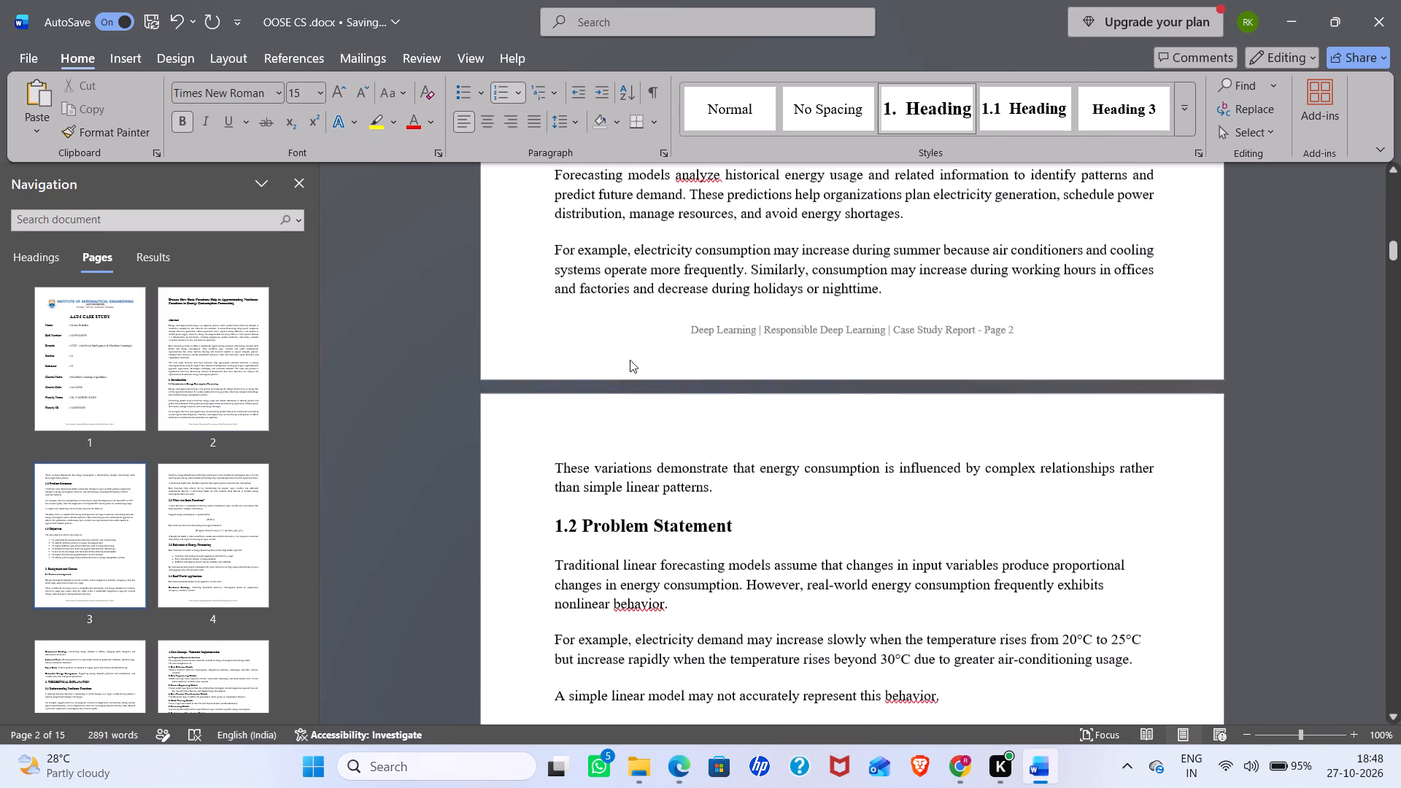
scroll(630, 360, down, 1)
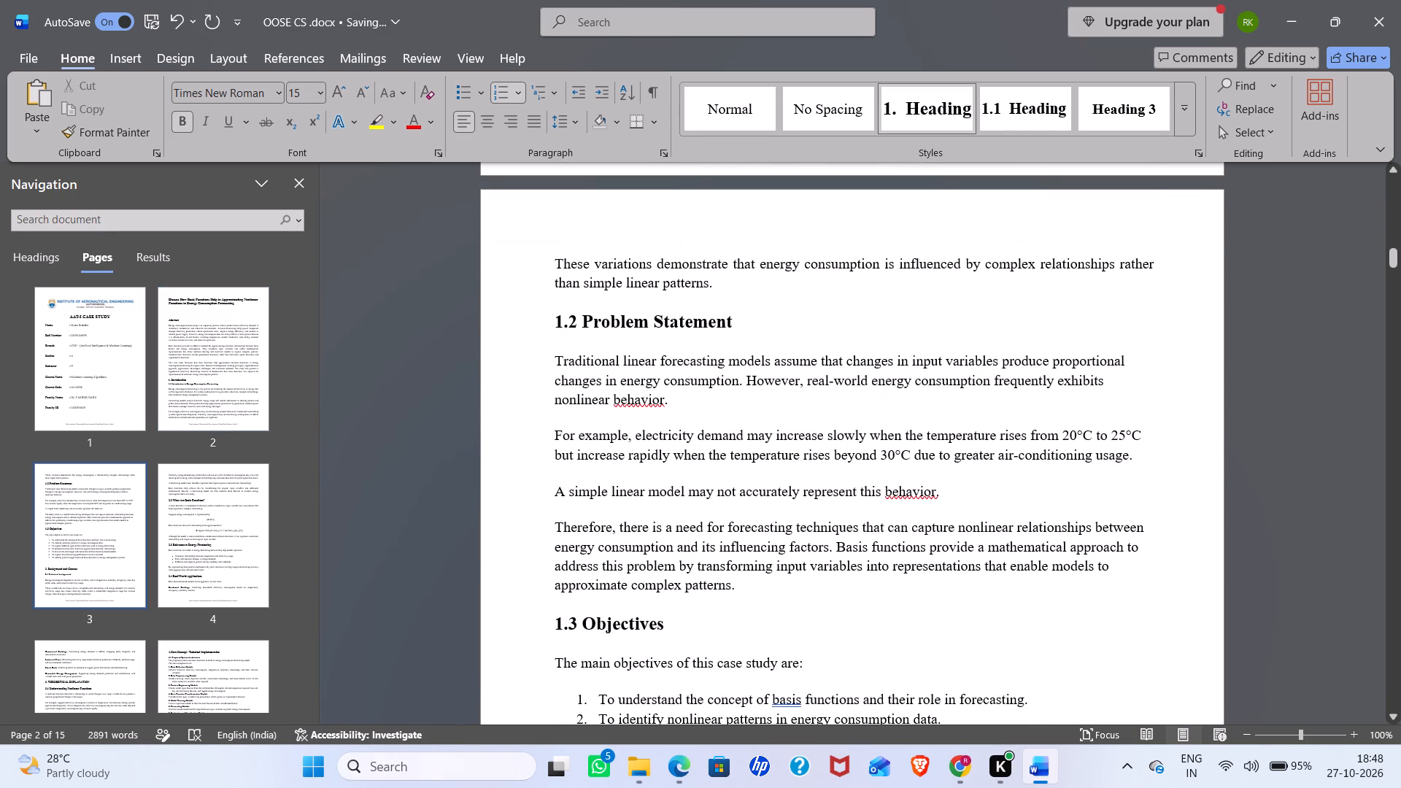
scroll(630, 360, down, 2)
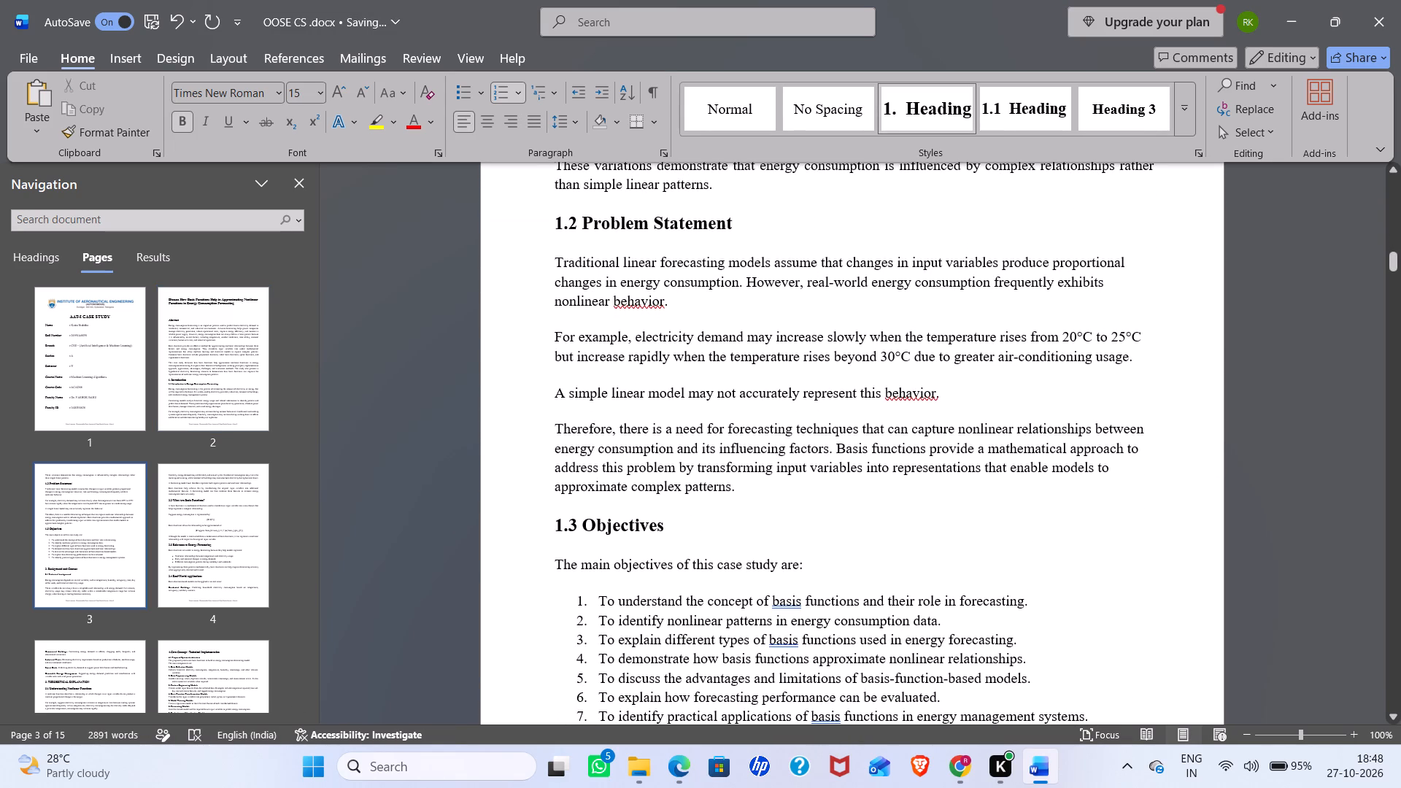
drag(556, 390, 886, 408)
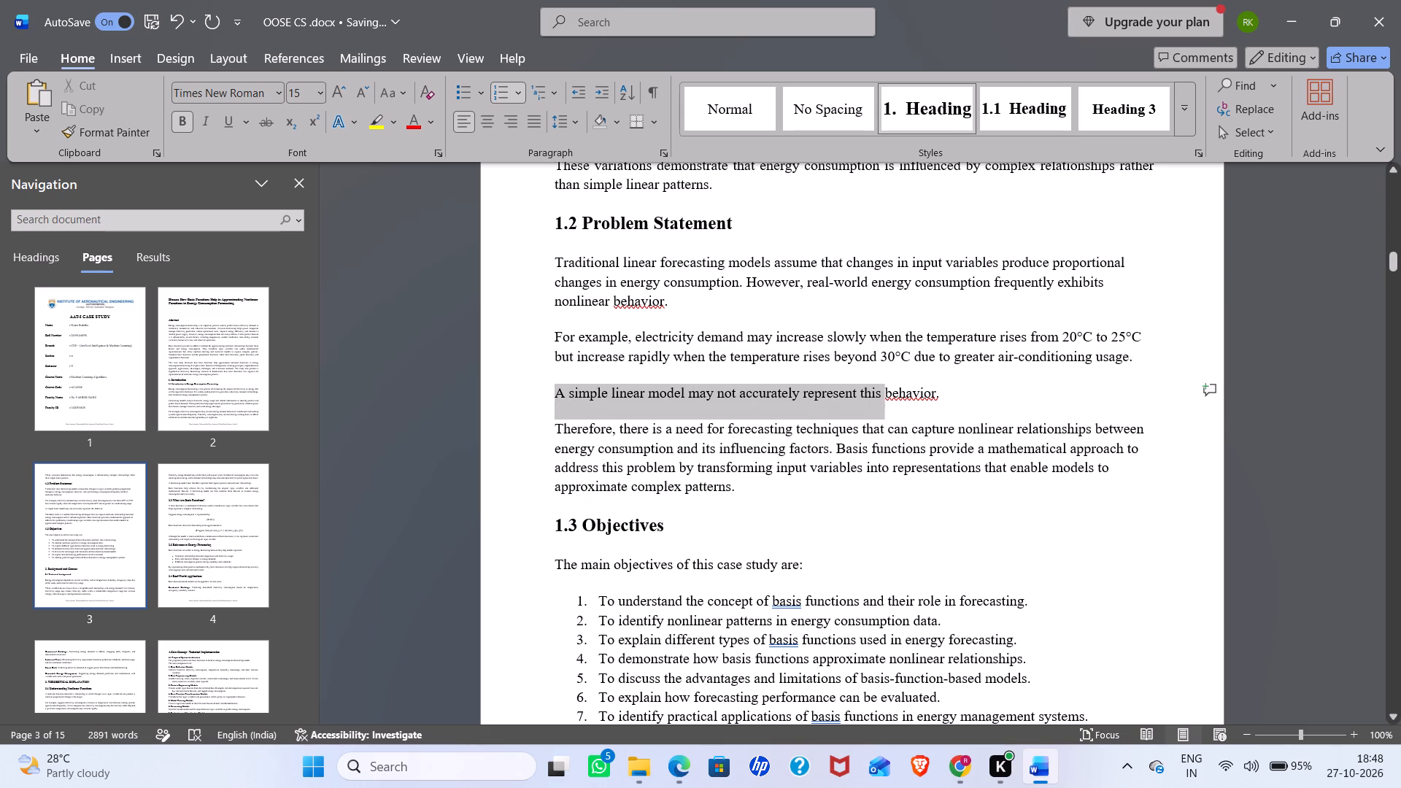
drag(886, 408, 978, 407)
key(BackSpace)
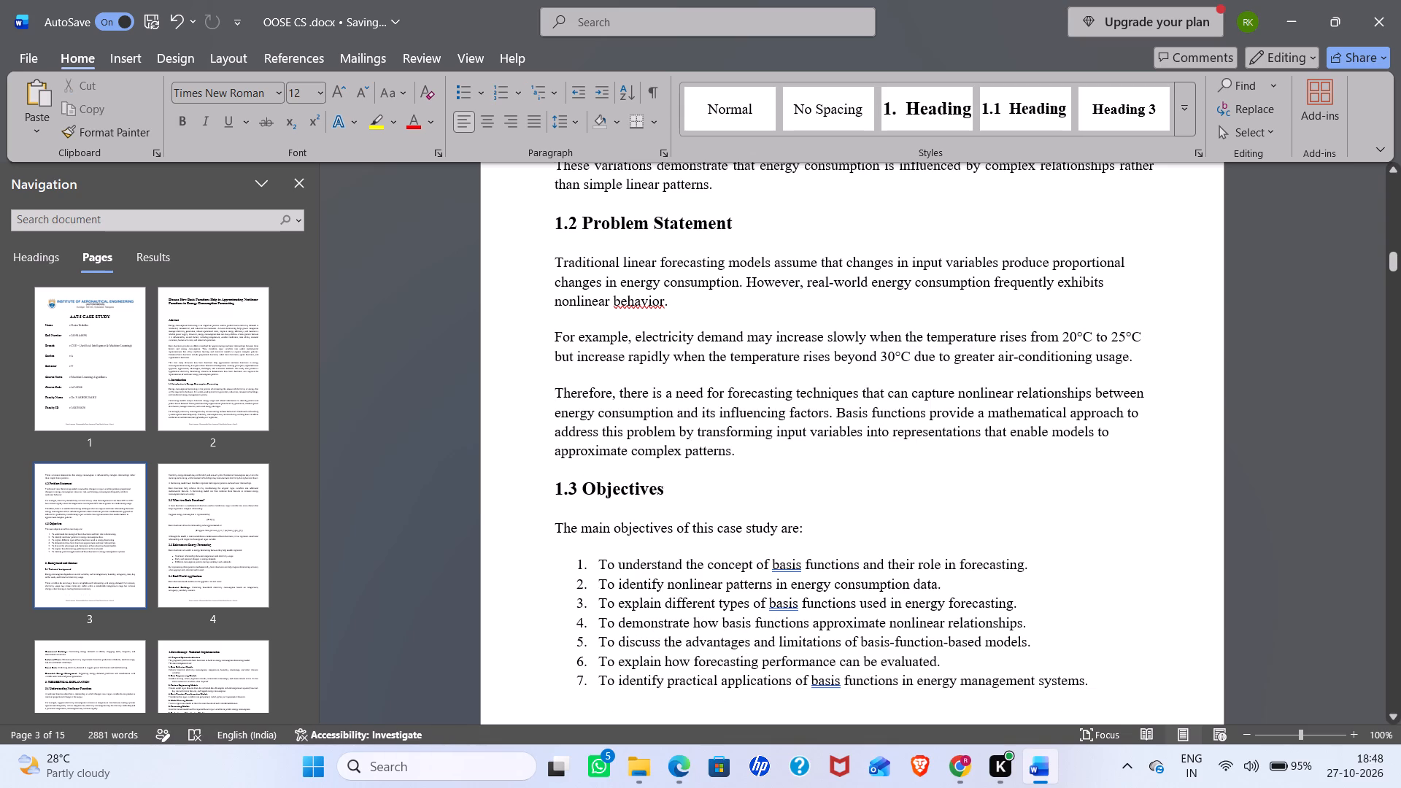
Justify the remaining body paragraphs of section 1.2, Problem Statement.
drag(750, 457, 536, 270)
key(ctrl+j)
click(693, 390)
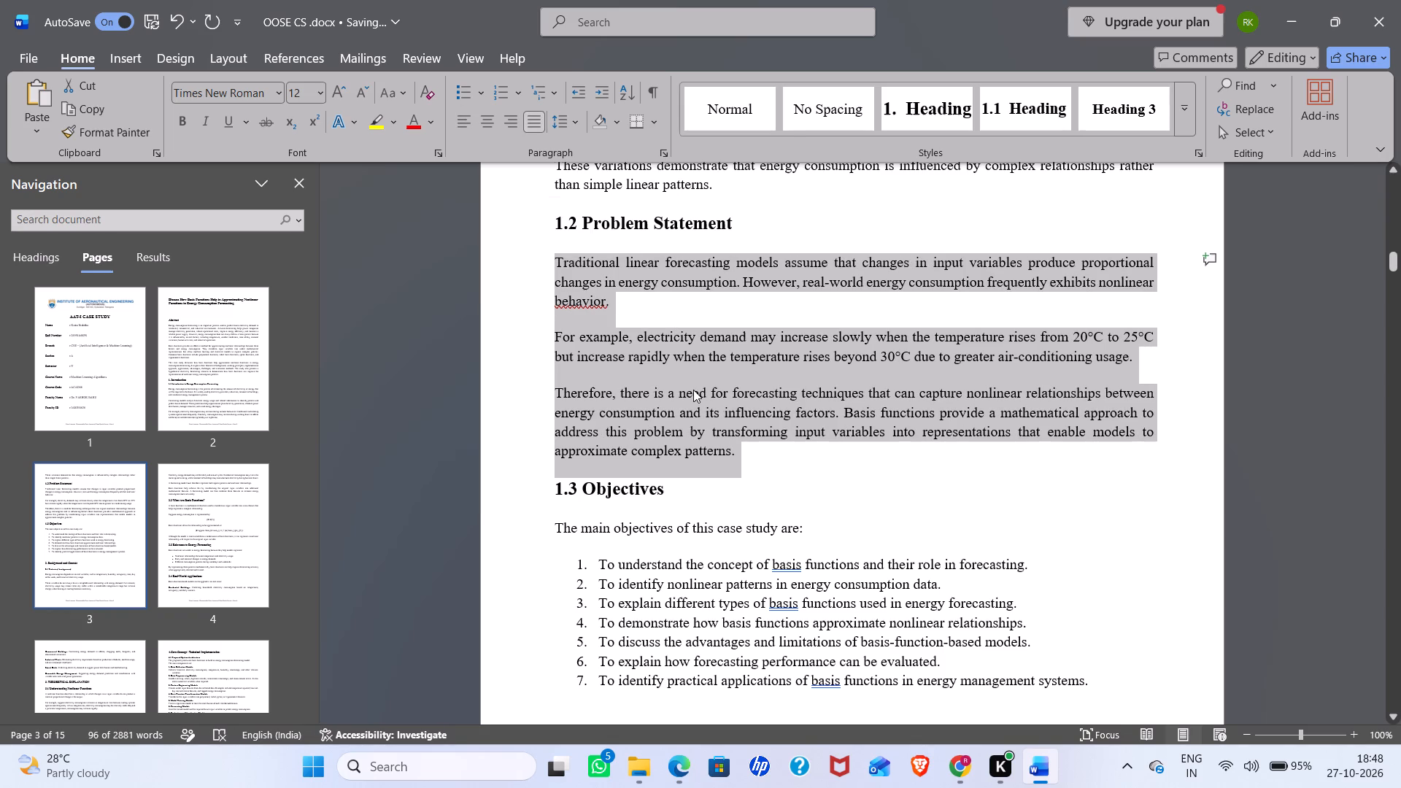
Justify the text of the entire document.
scroll(693, 390, up, 3)
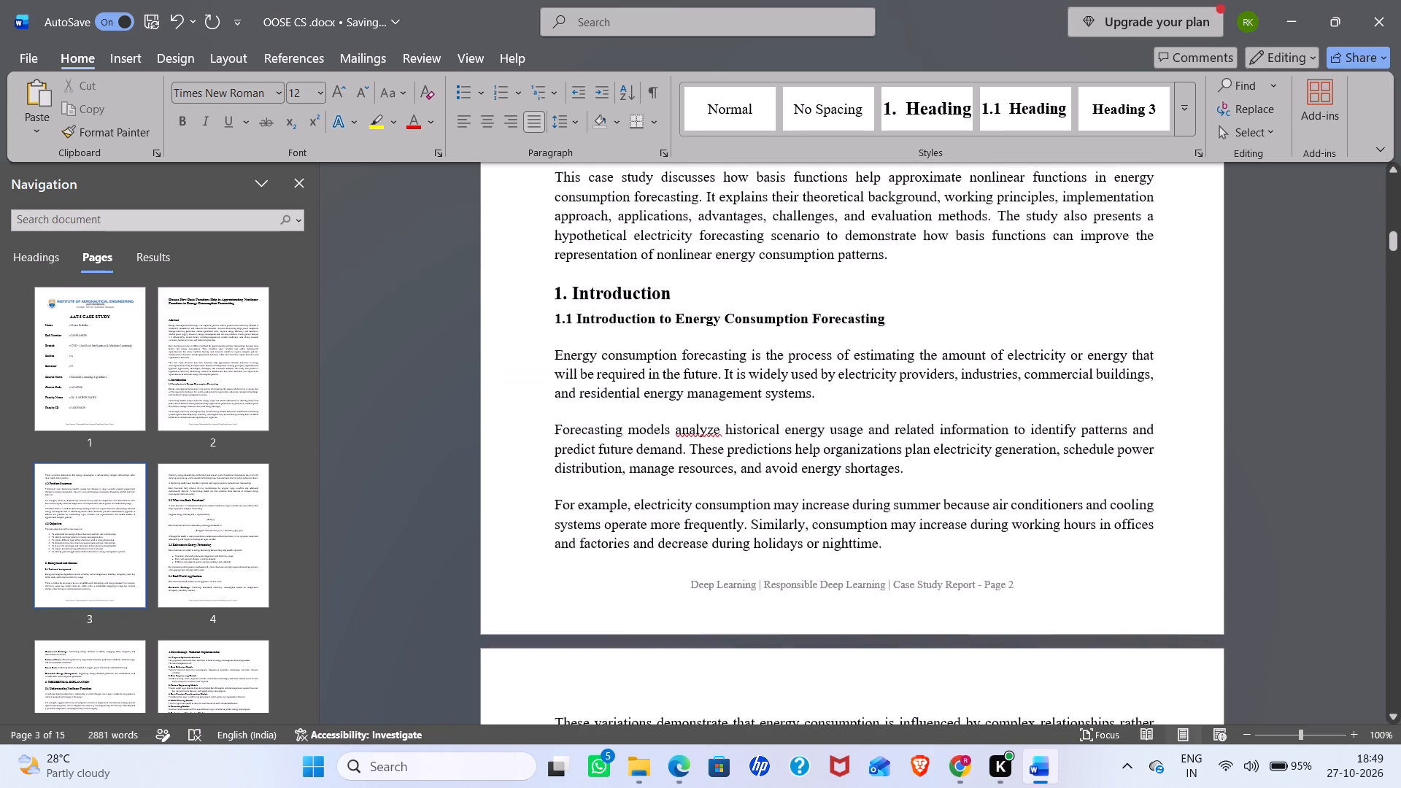
scroll(693, 390, down, 1)
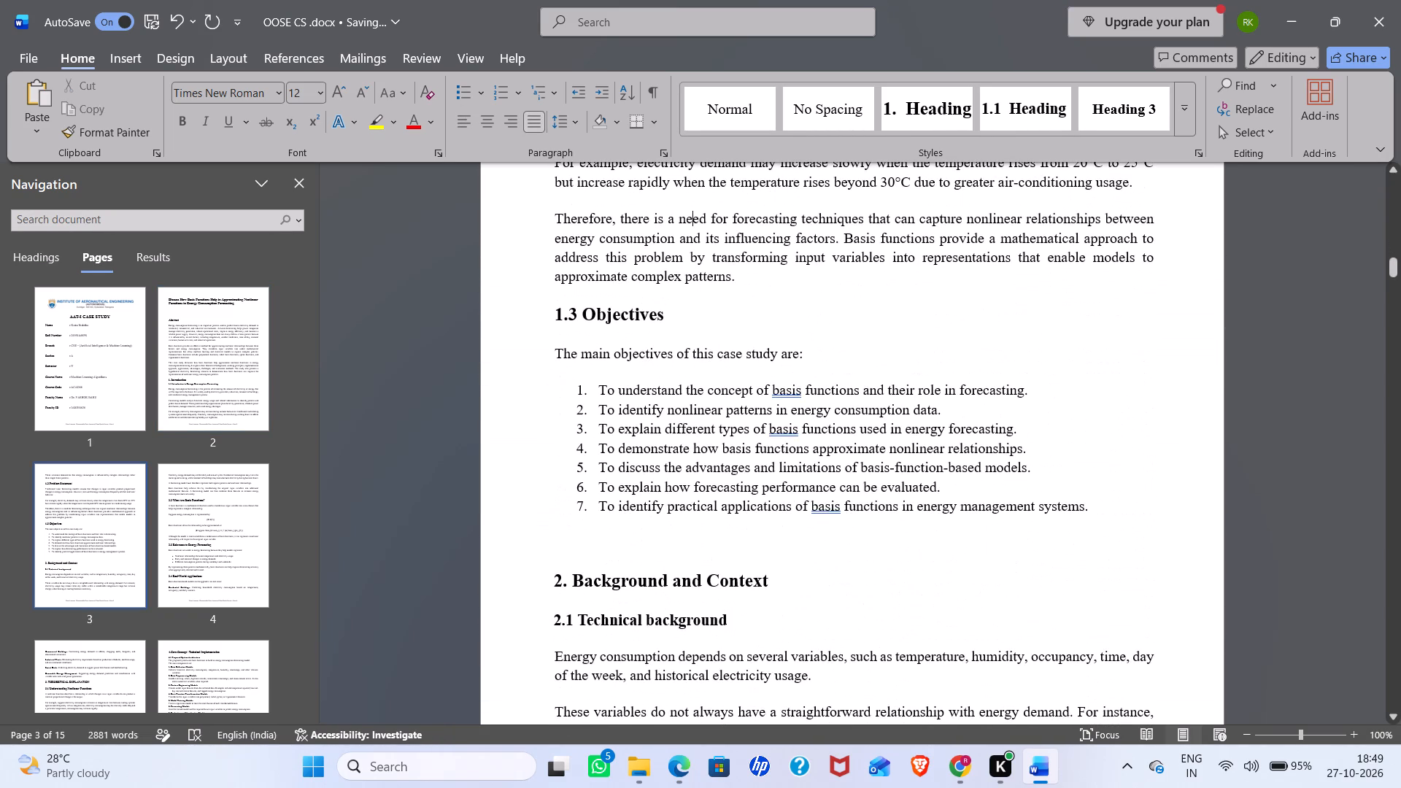
key(ctrl+a)
key(ctrl+j)
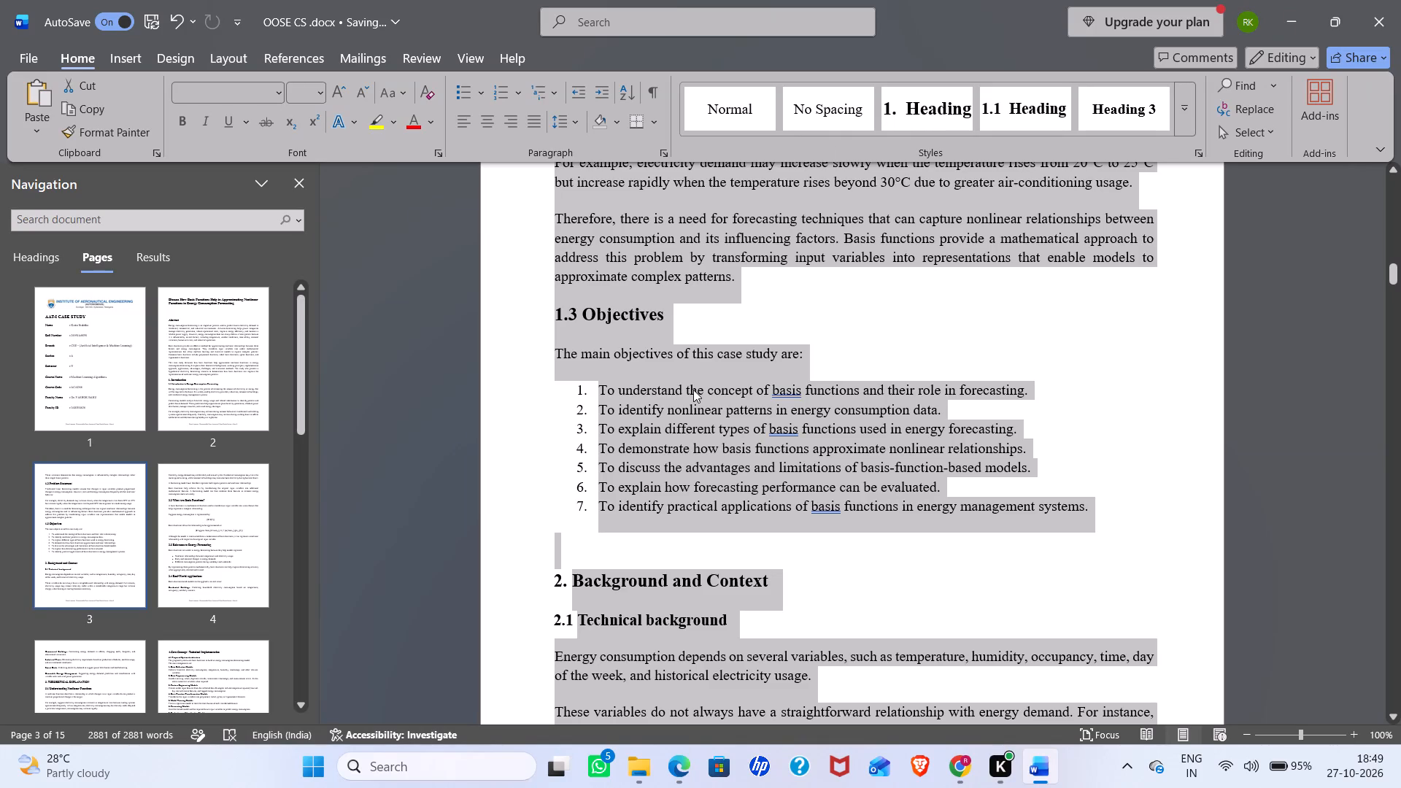
key(ctrl+j)
key(ctrl+j)
click(950, 531)
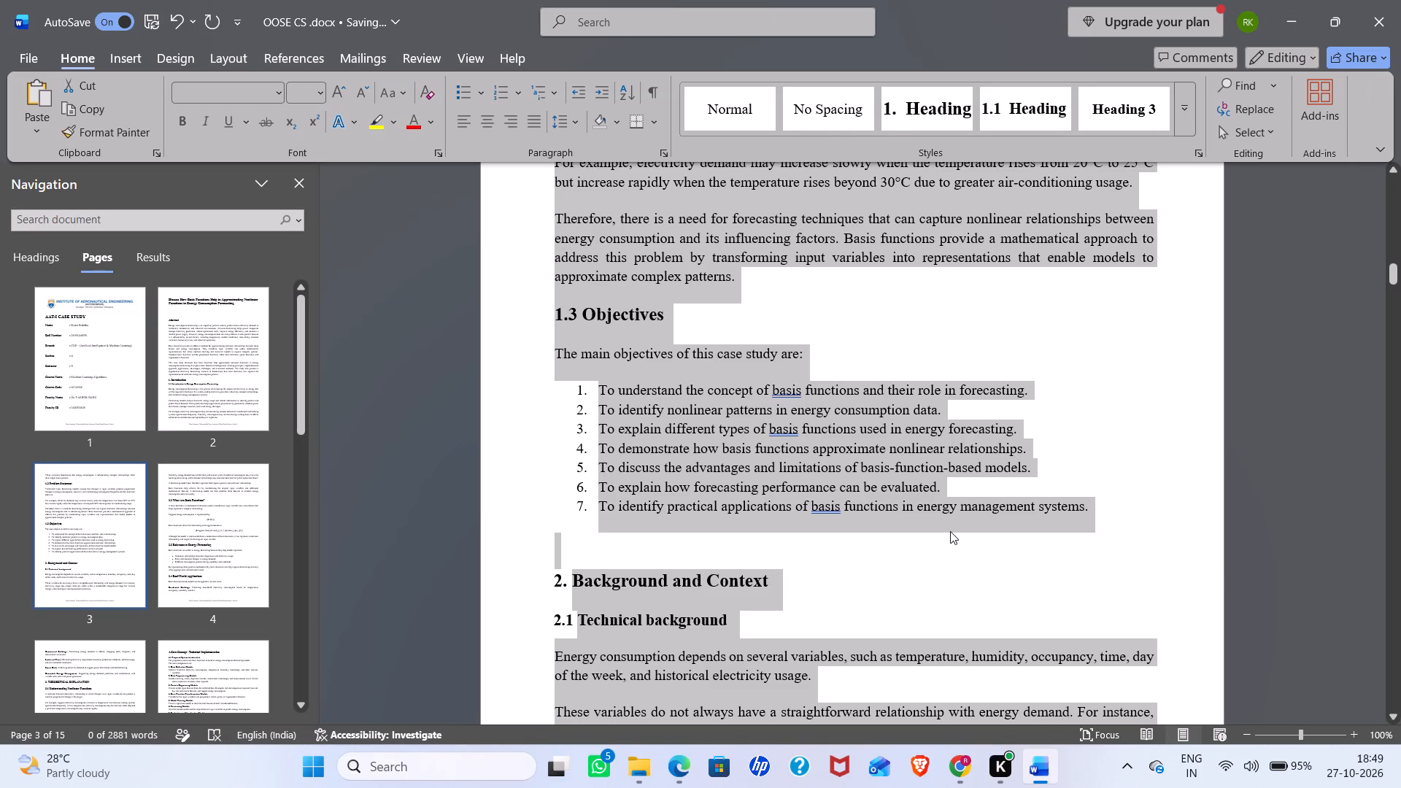
Check the layout of the justified text from section 1.3, Objectives, through section 2.3, Relevance to Energy Forecasting.
scroll(950, 531, down, 1)
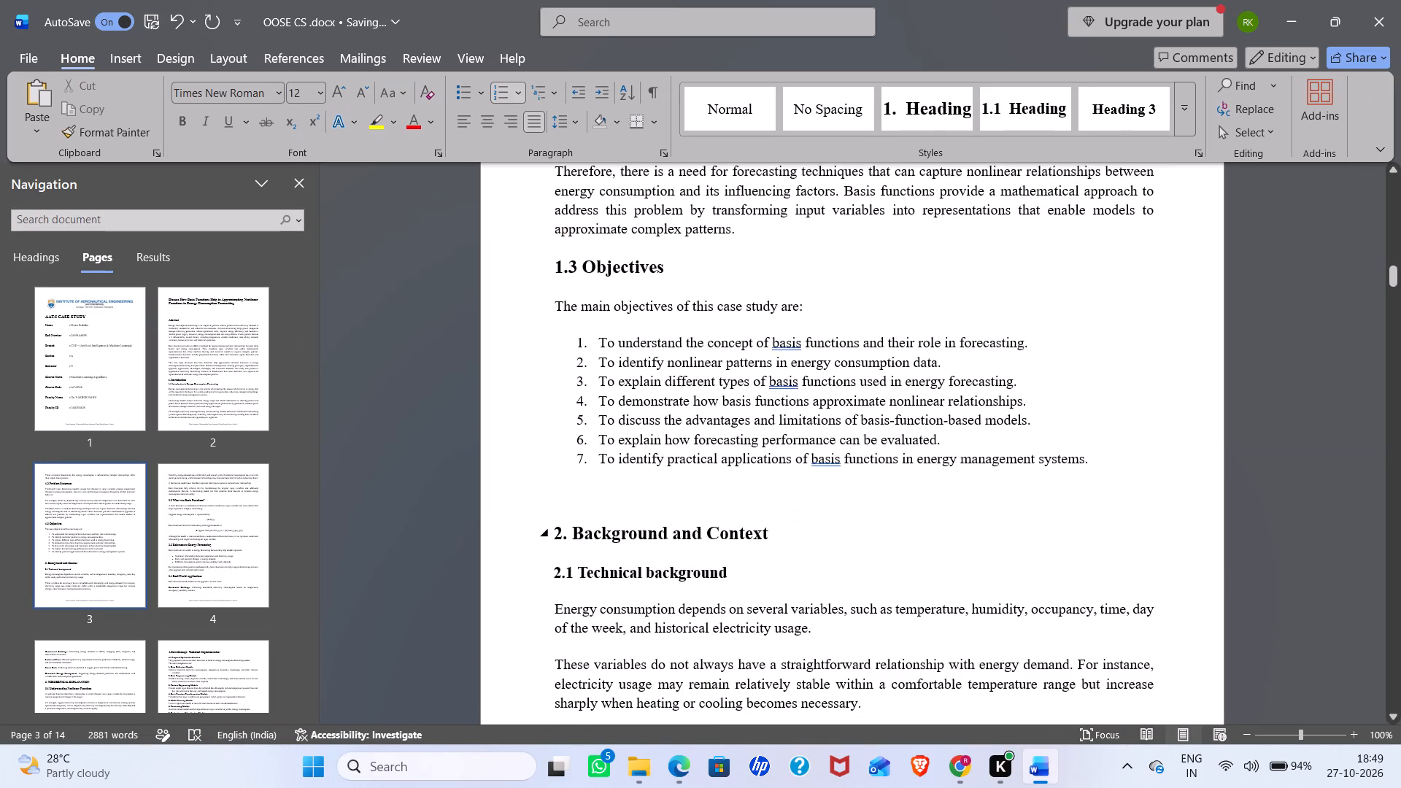
scroll(950, 531, down, 3)
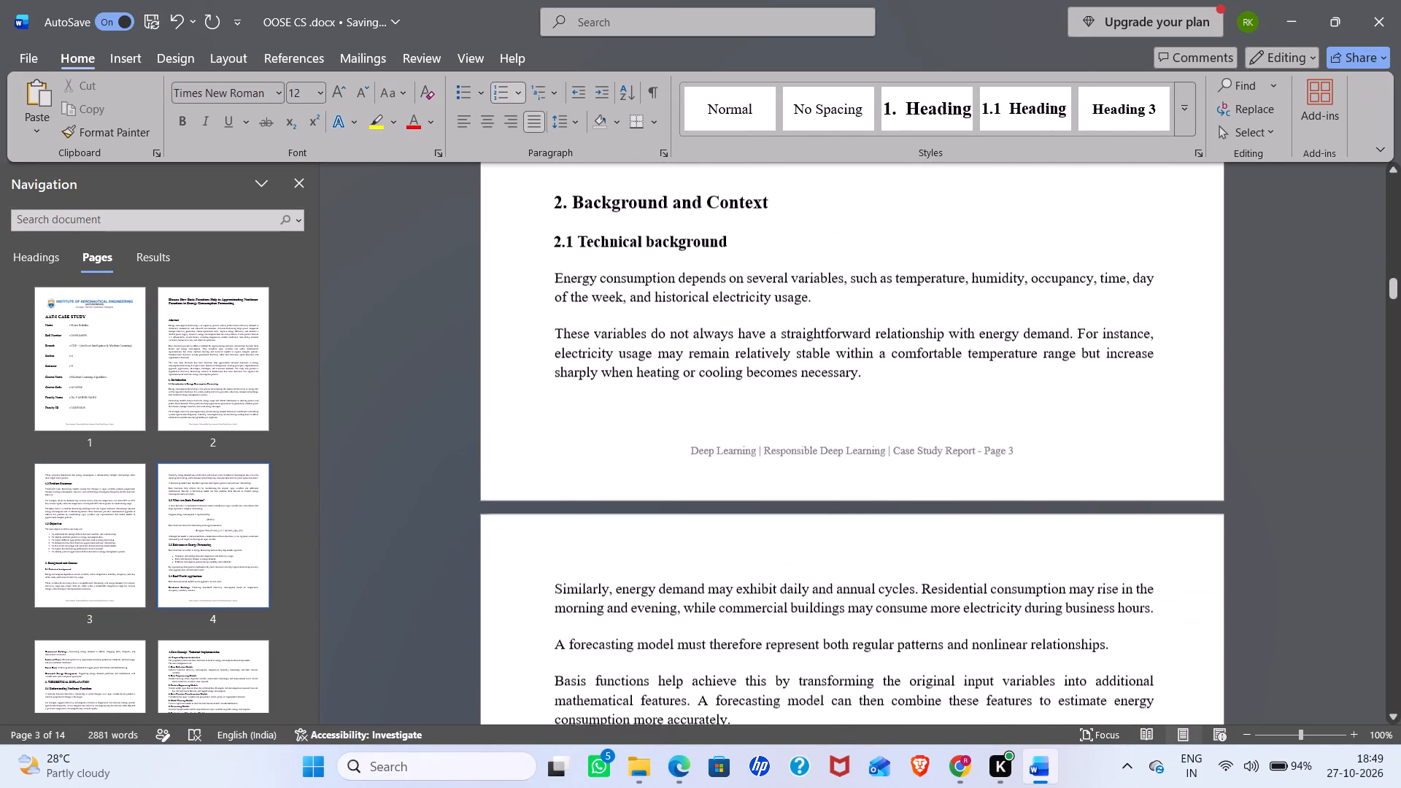
scroll(950, 531, down, 2)
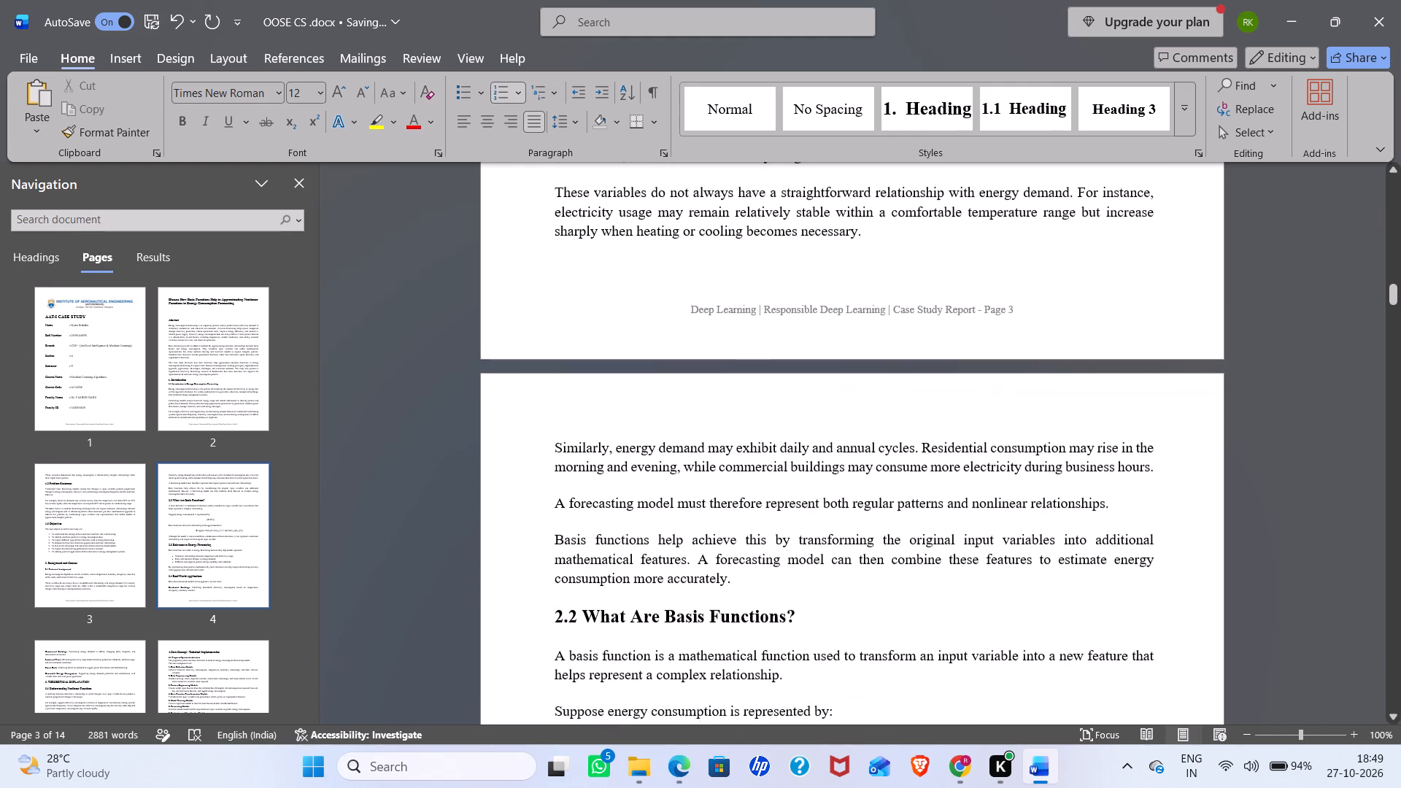
scroll(950, 531, down, 4)
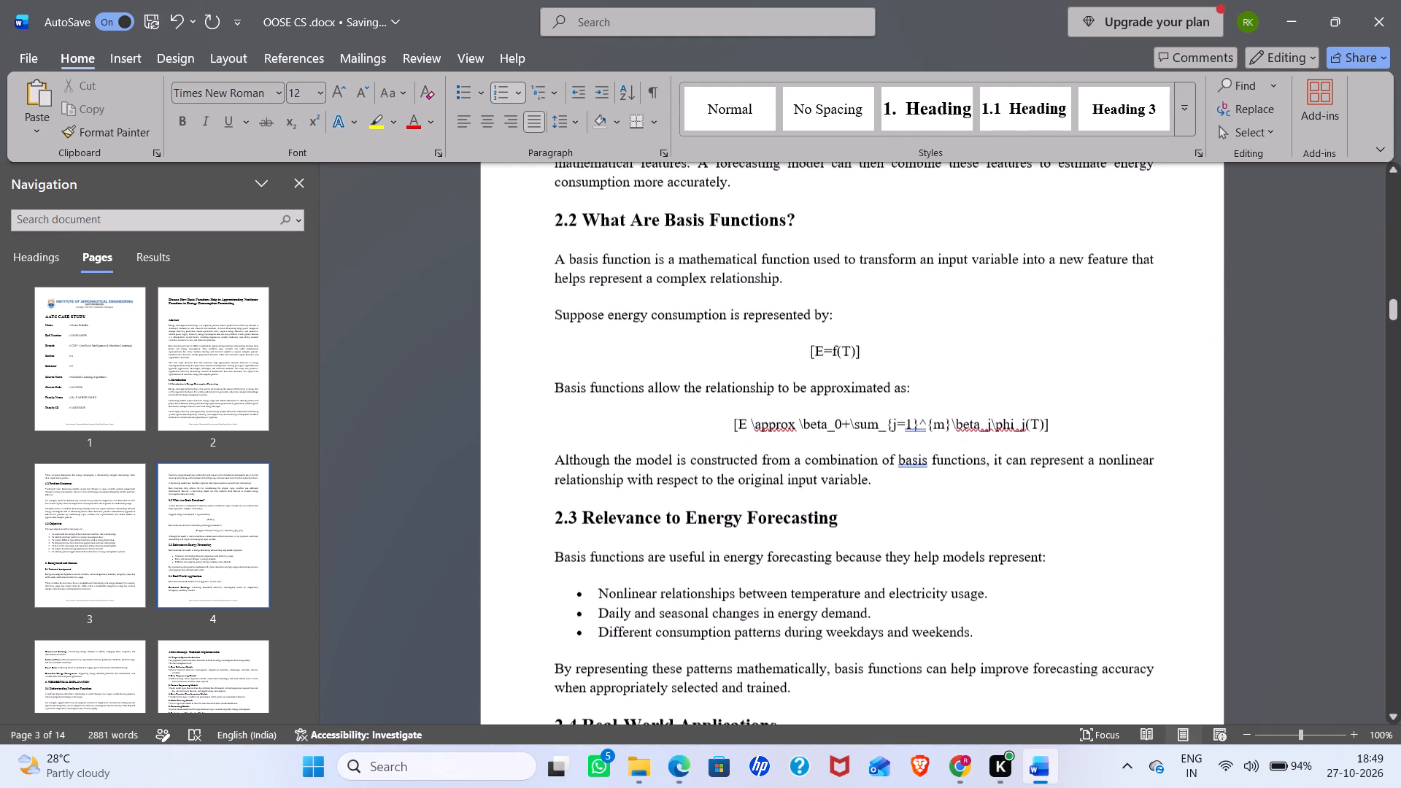
scroll(950, 531, down, 4)
Recheck the first three pages, from the cover page details through the abstract and introduction, at 80% zoom.
scroll(950, 531, up, 4)
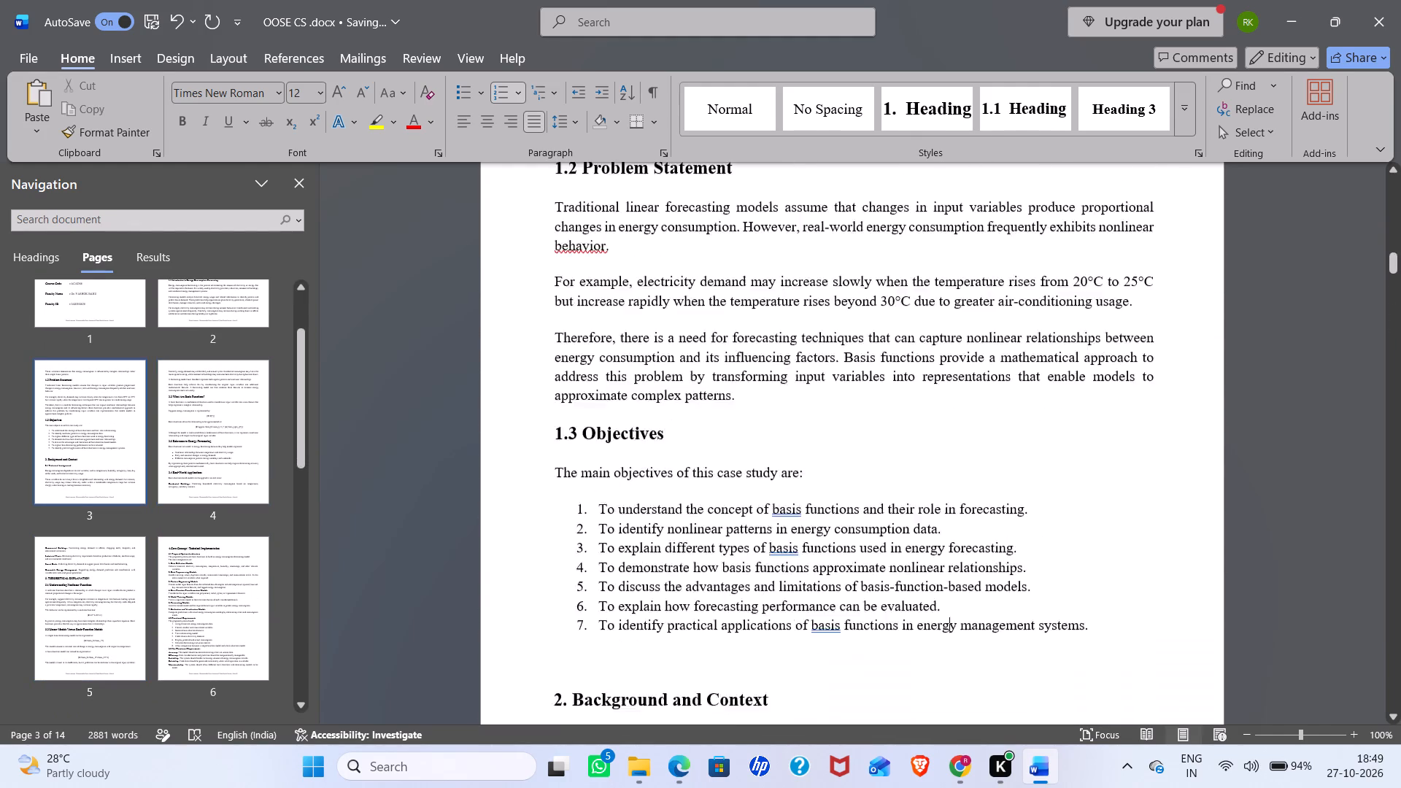
scroll(950, 531, up, 1)
ctrl+scroll(950, 531, down, 2)
scroll(950, 531, up, 2)
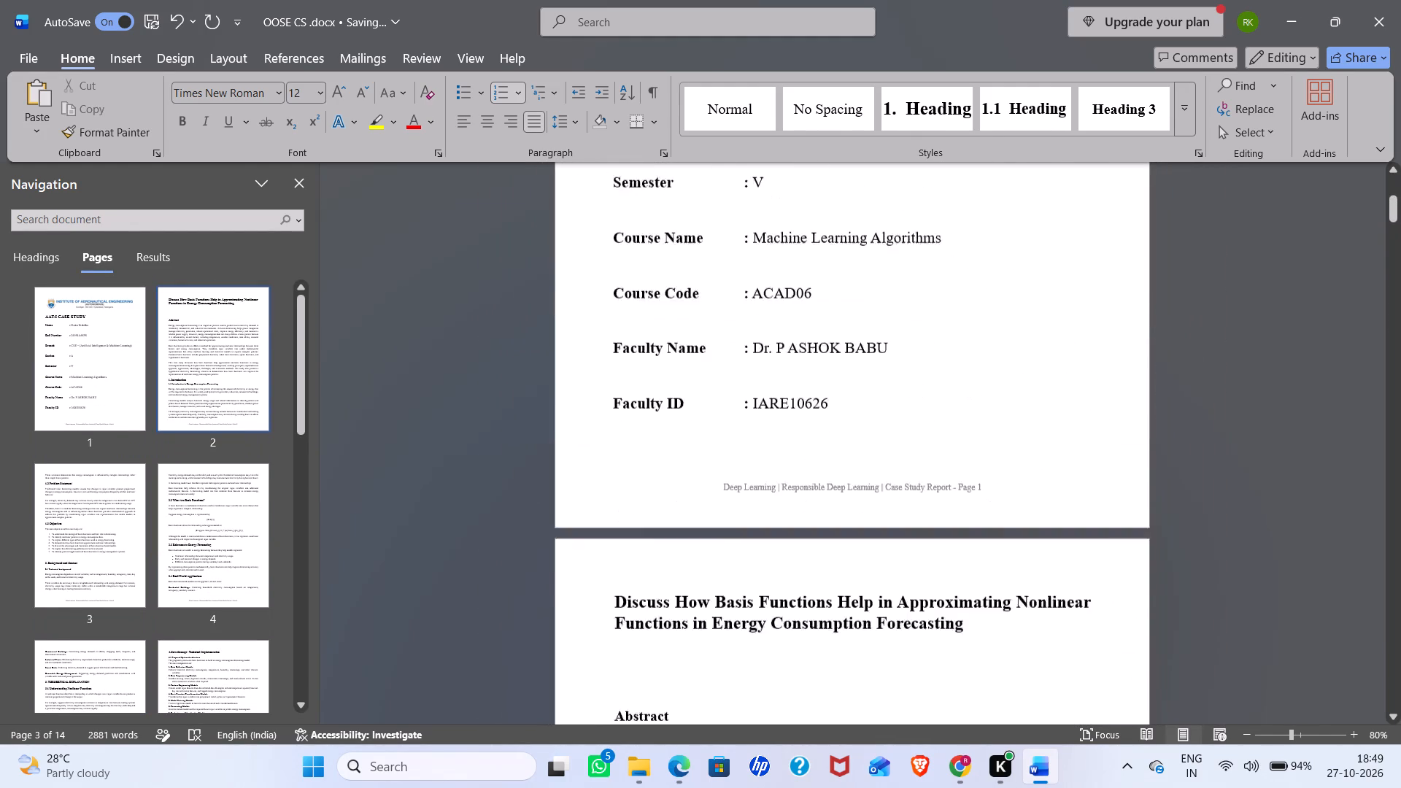
scroll(950, 531, down, 1)
scroll(950, 531, up, 1)
scroll(950, 531, down, 3)
scroll(950, 531, up, 2)
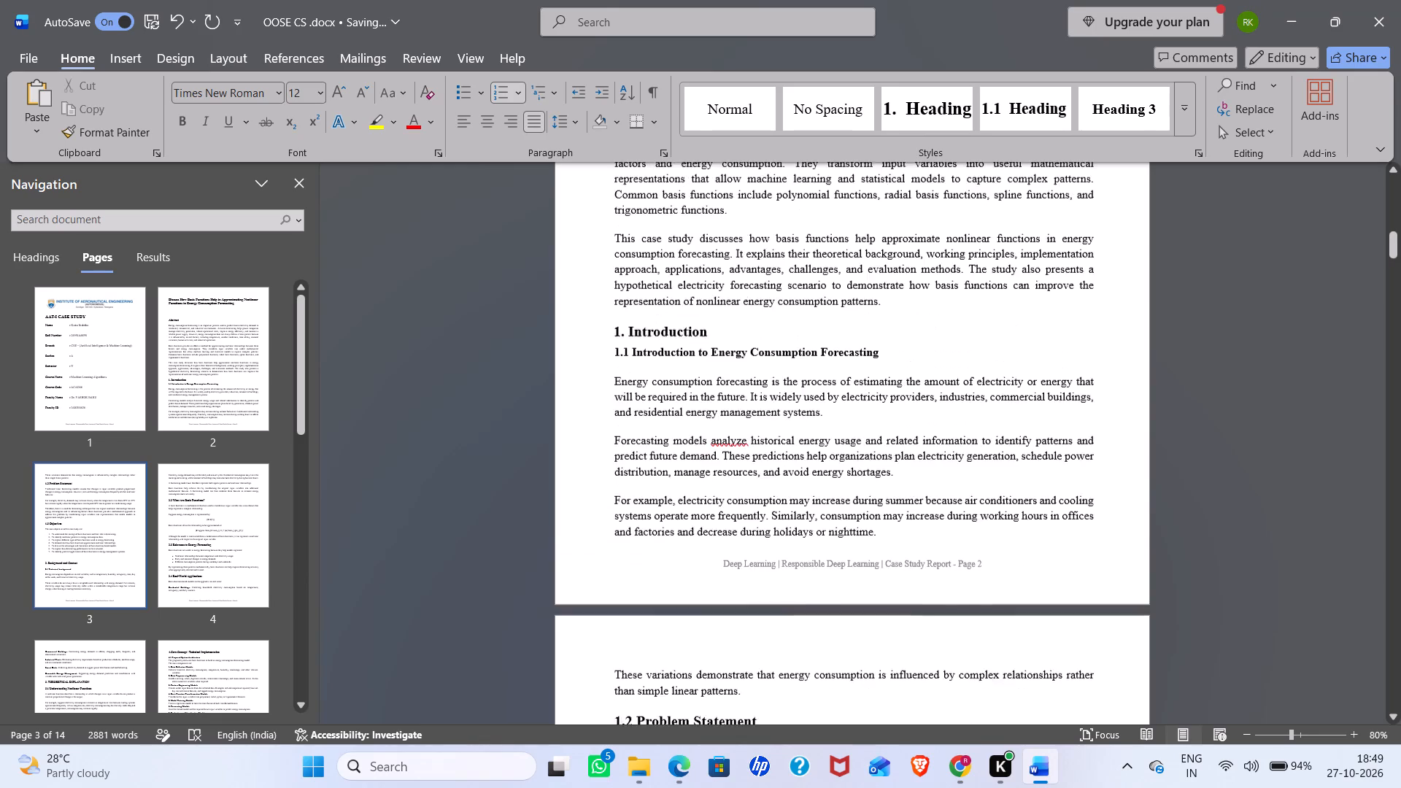
scroll(950, 531, up, 2)
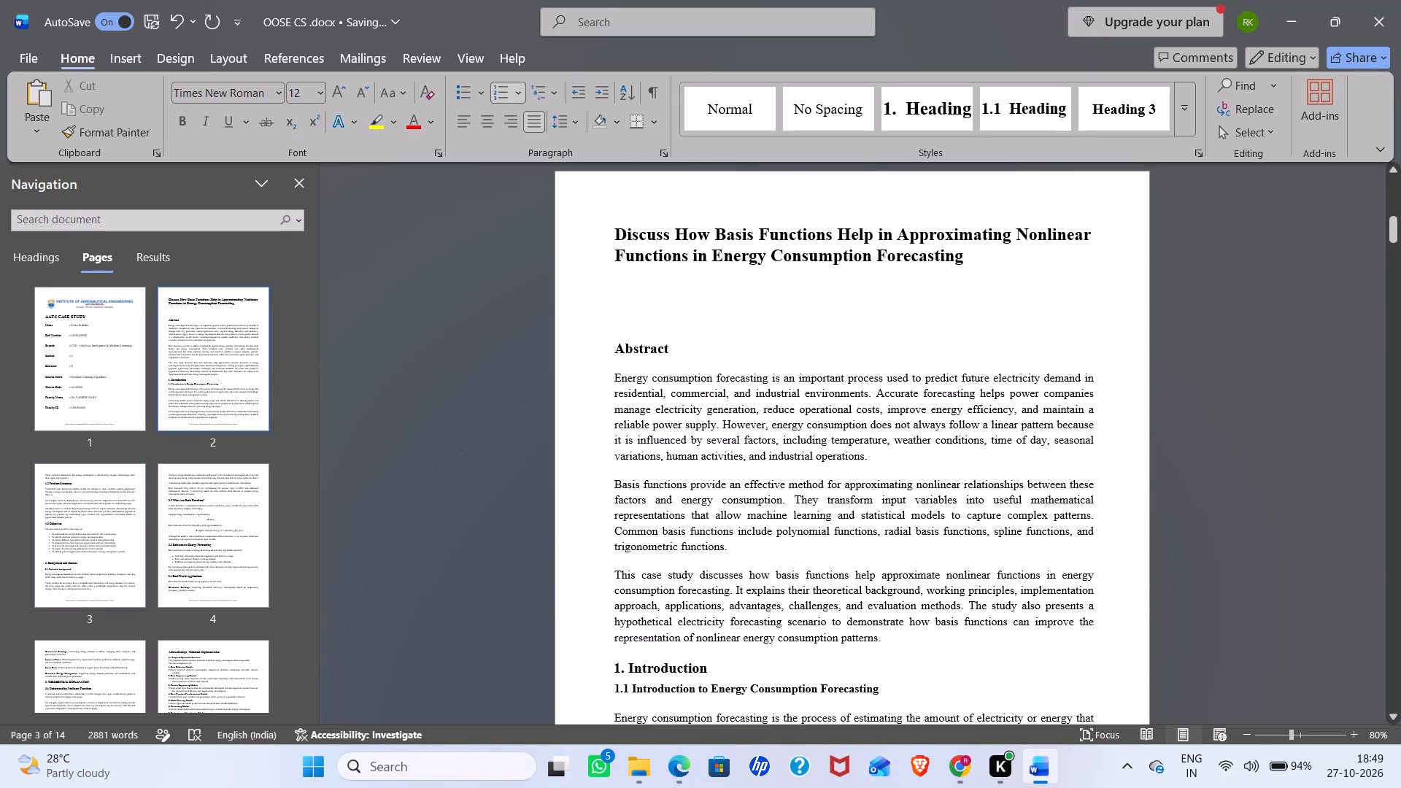
scroll(950, 531, down, 3)
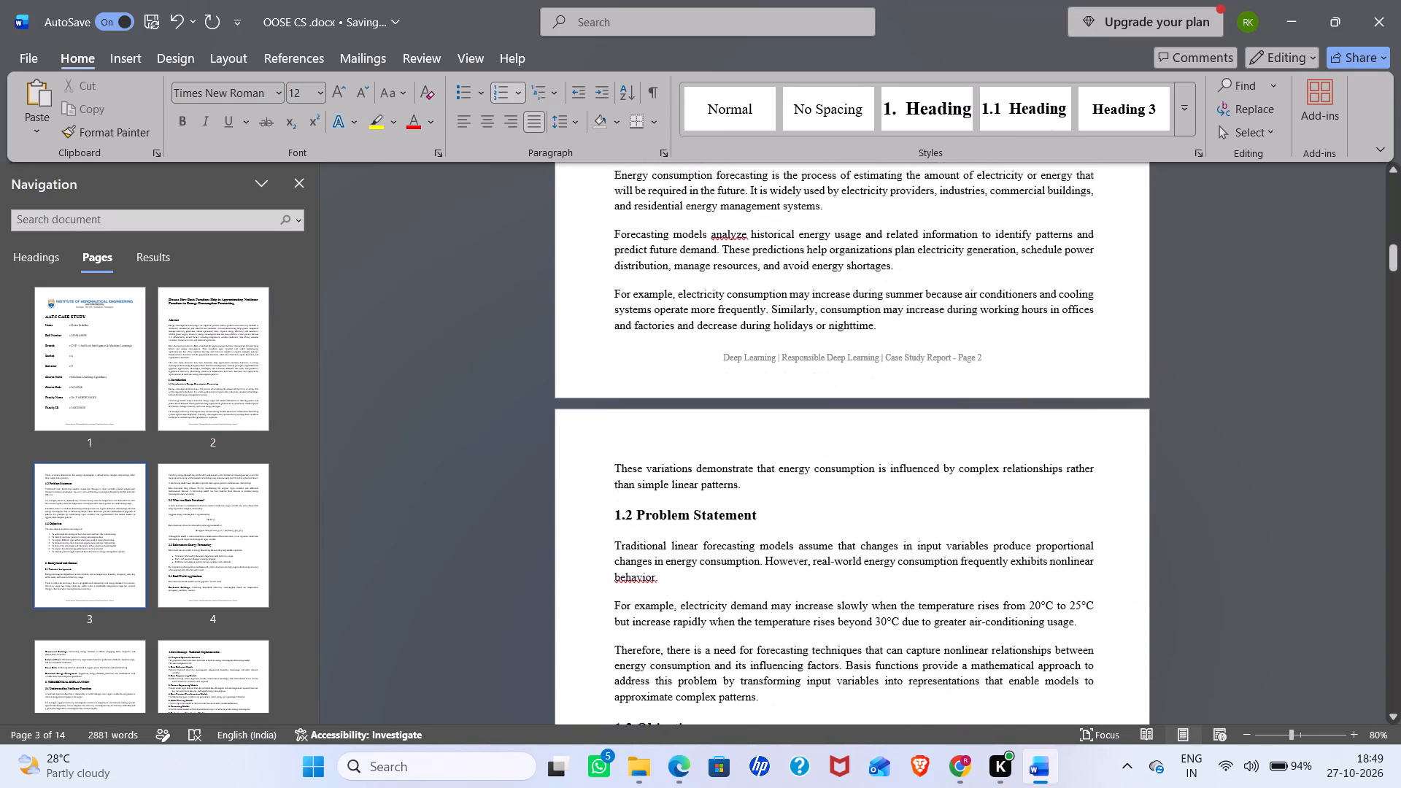
scroll(950, 531, down, 1)
scroll(950, 531, up, 2)
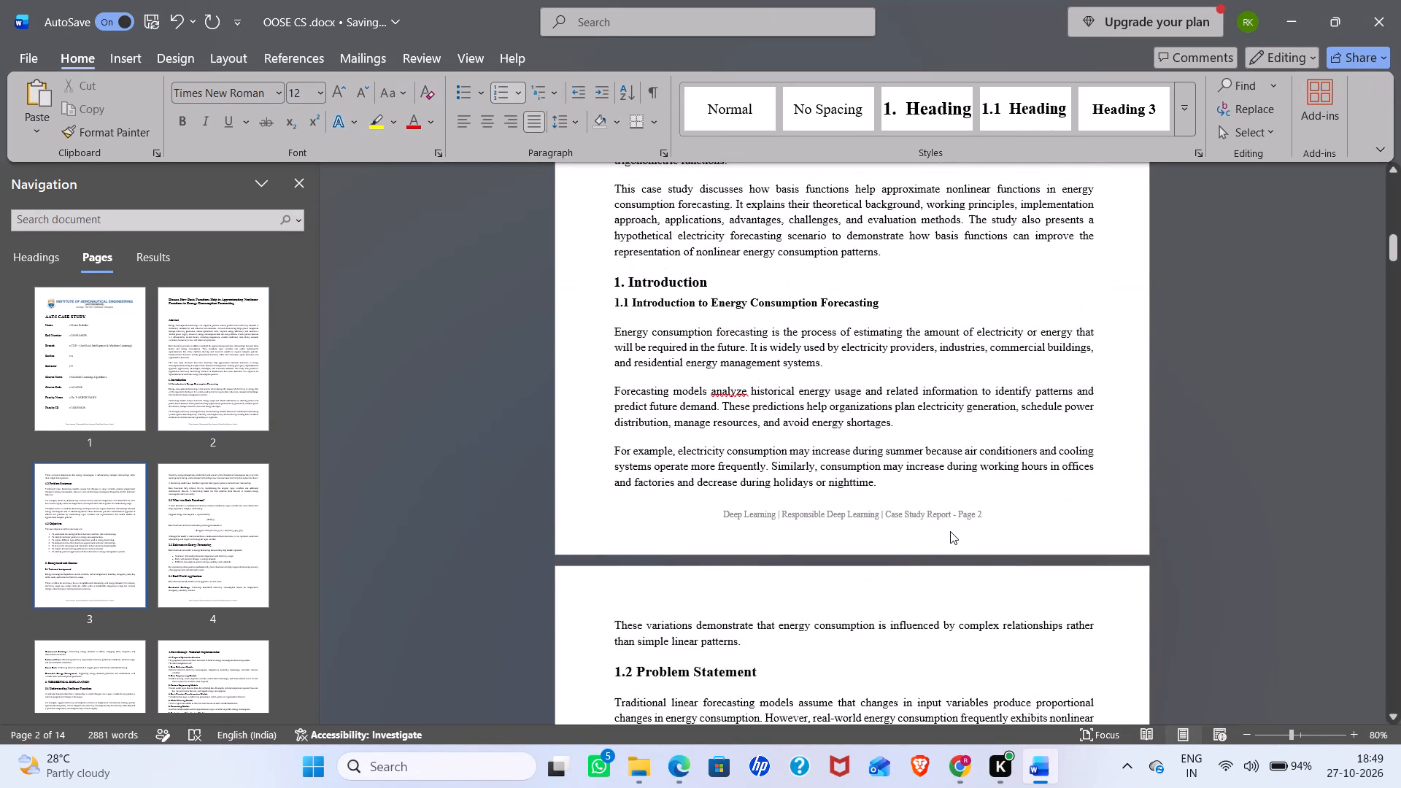
Delete the sixth and seventh objectives from the section 1.3 list, together with the empty line before section 2.
scroll(950, 531, down, 3)
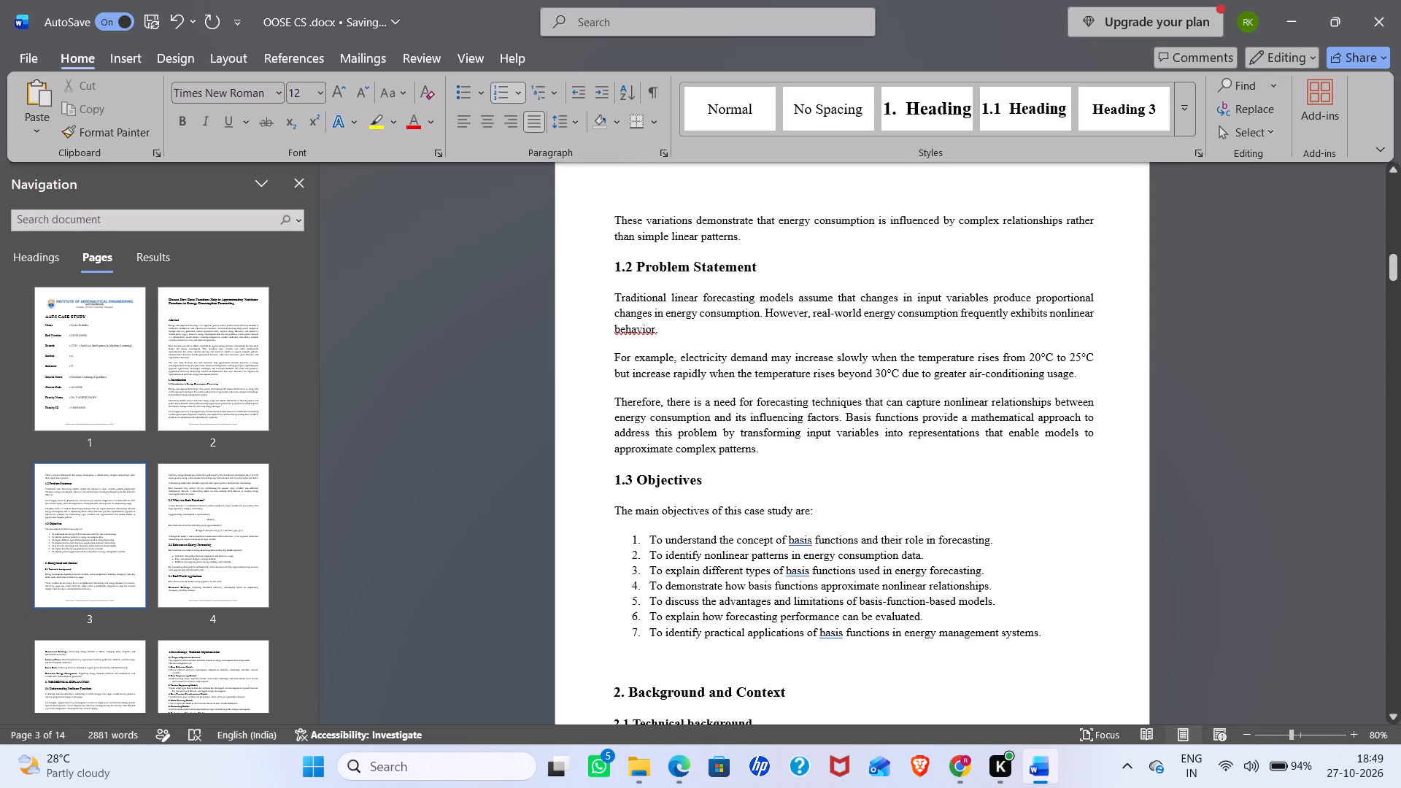
drag(1047, 630, 618, 613)
key(BackSpace)
key(BackSpace)
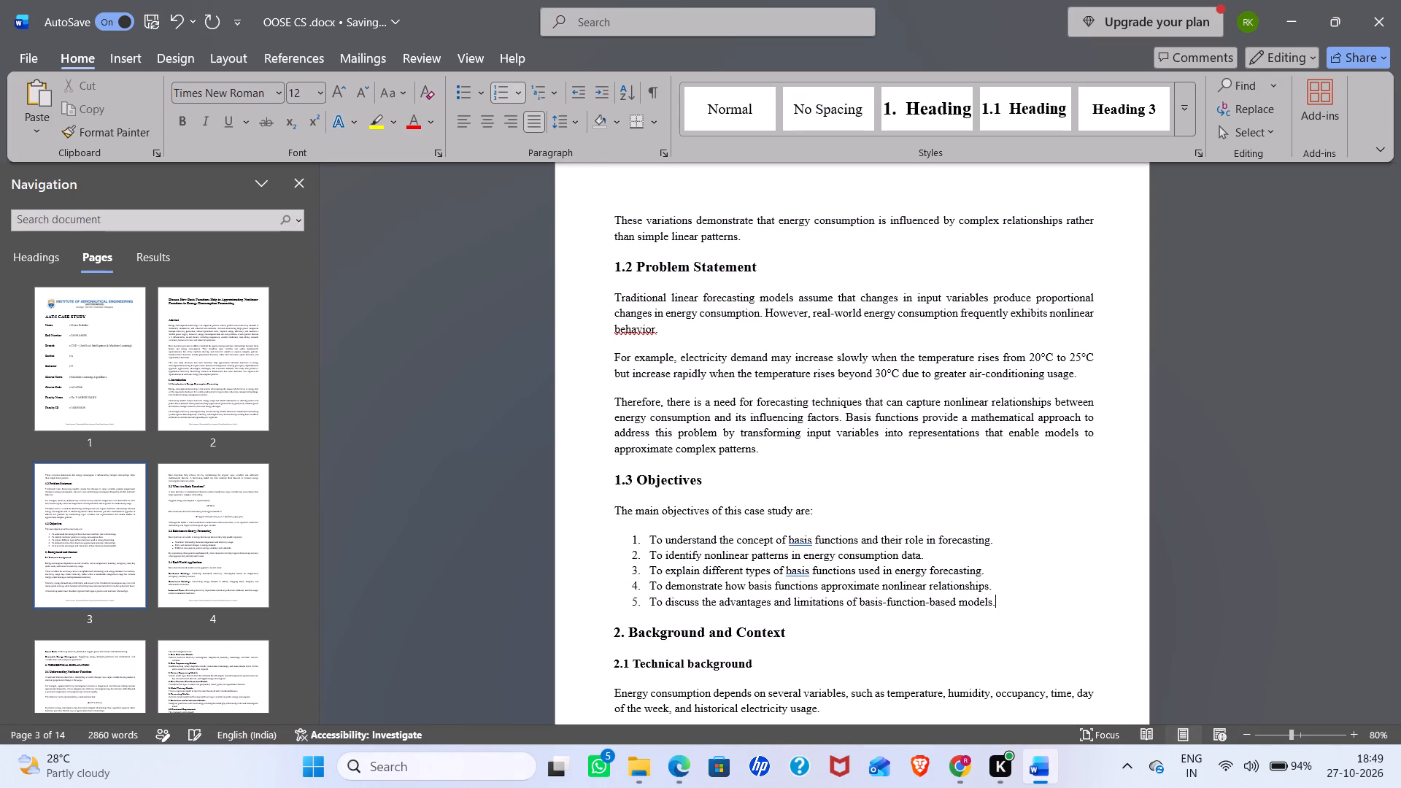
Check the layout and content from section 1.3, Objectives, through the module list in section 4.1, Proposed System Architecture.
scroll(618, 613, down, 1)
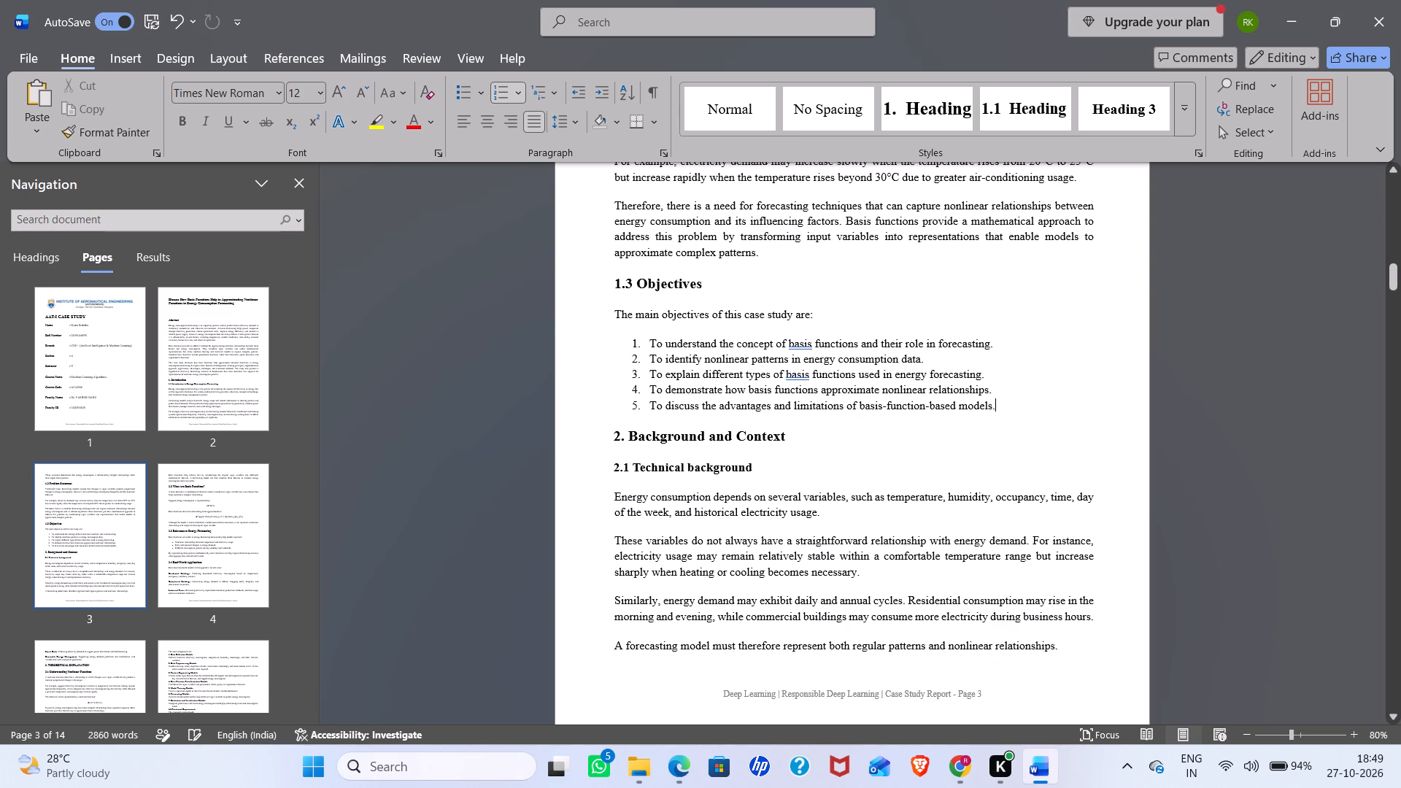
scroll(618, 613, down, 3)
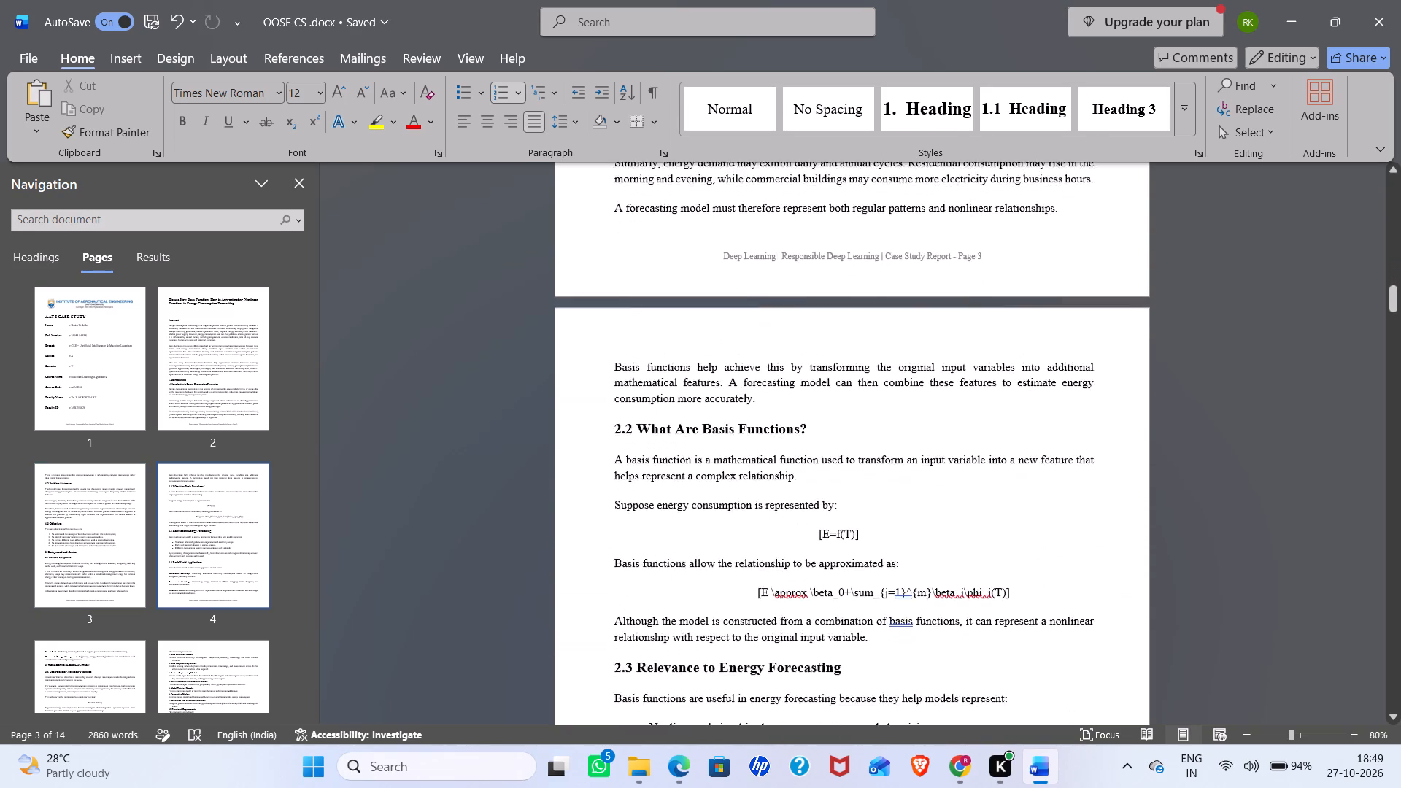
scroll(618, 613, down, 2)
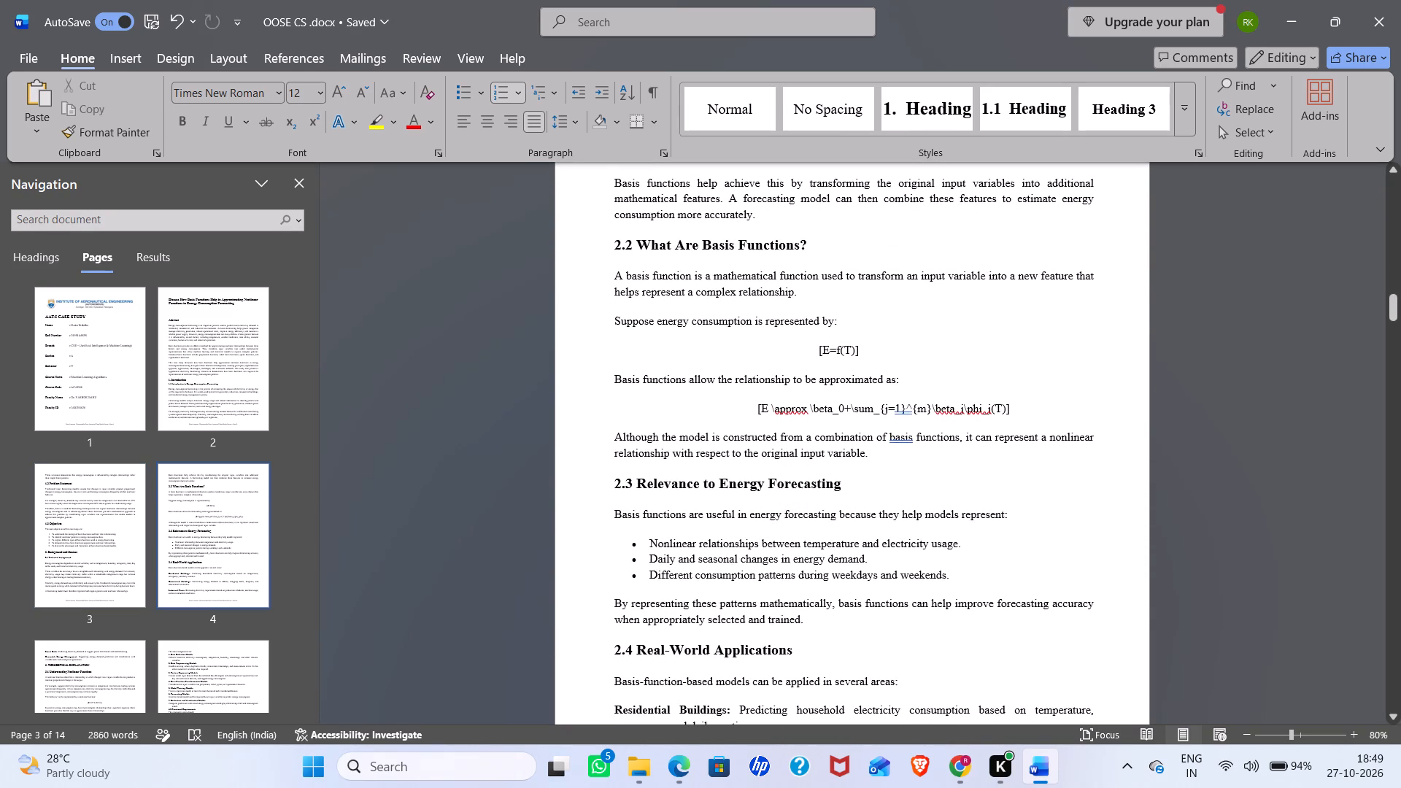
scroll(616, 555, down, 3)
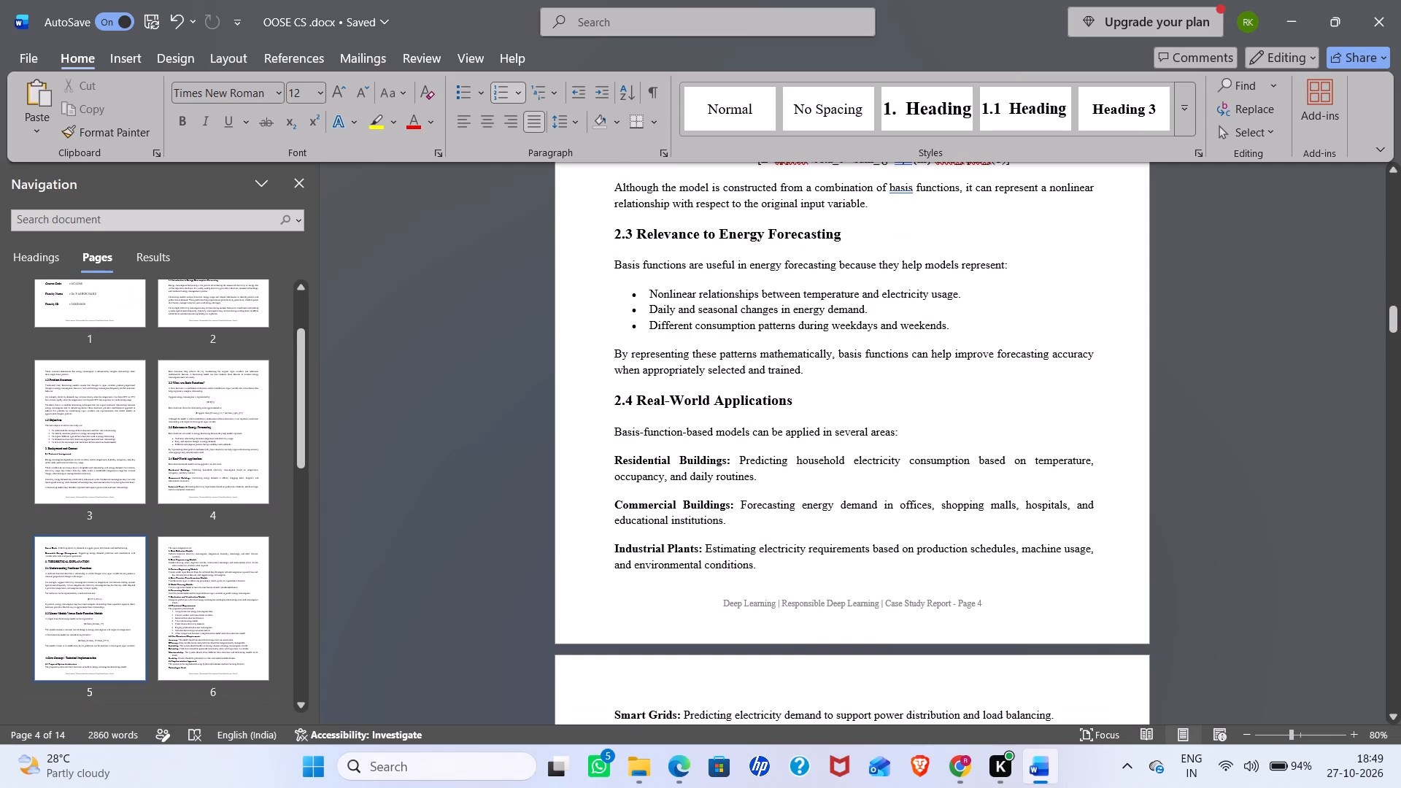
scroll(616, 555, down, 4)
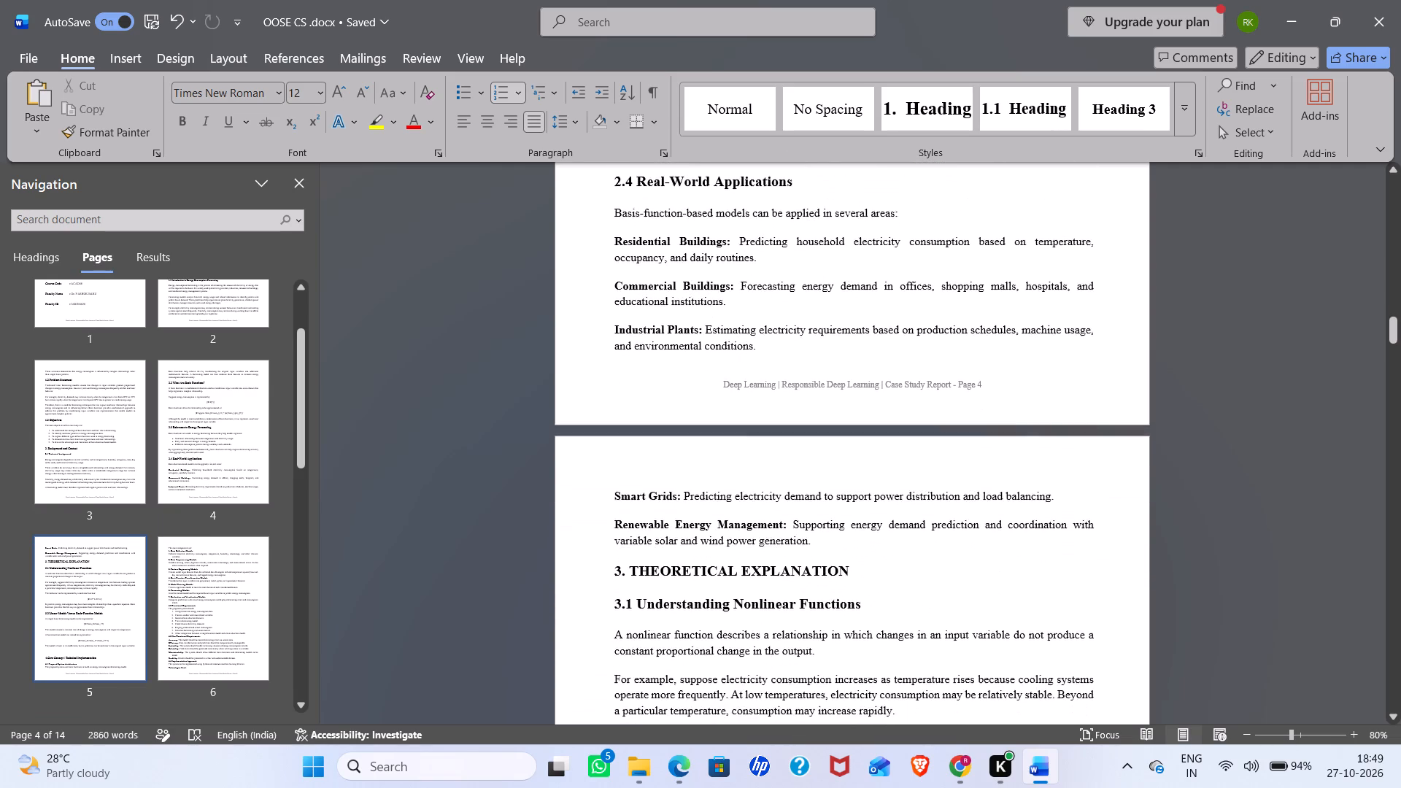
scroll(616, 555, down, 4)
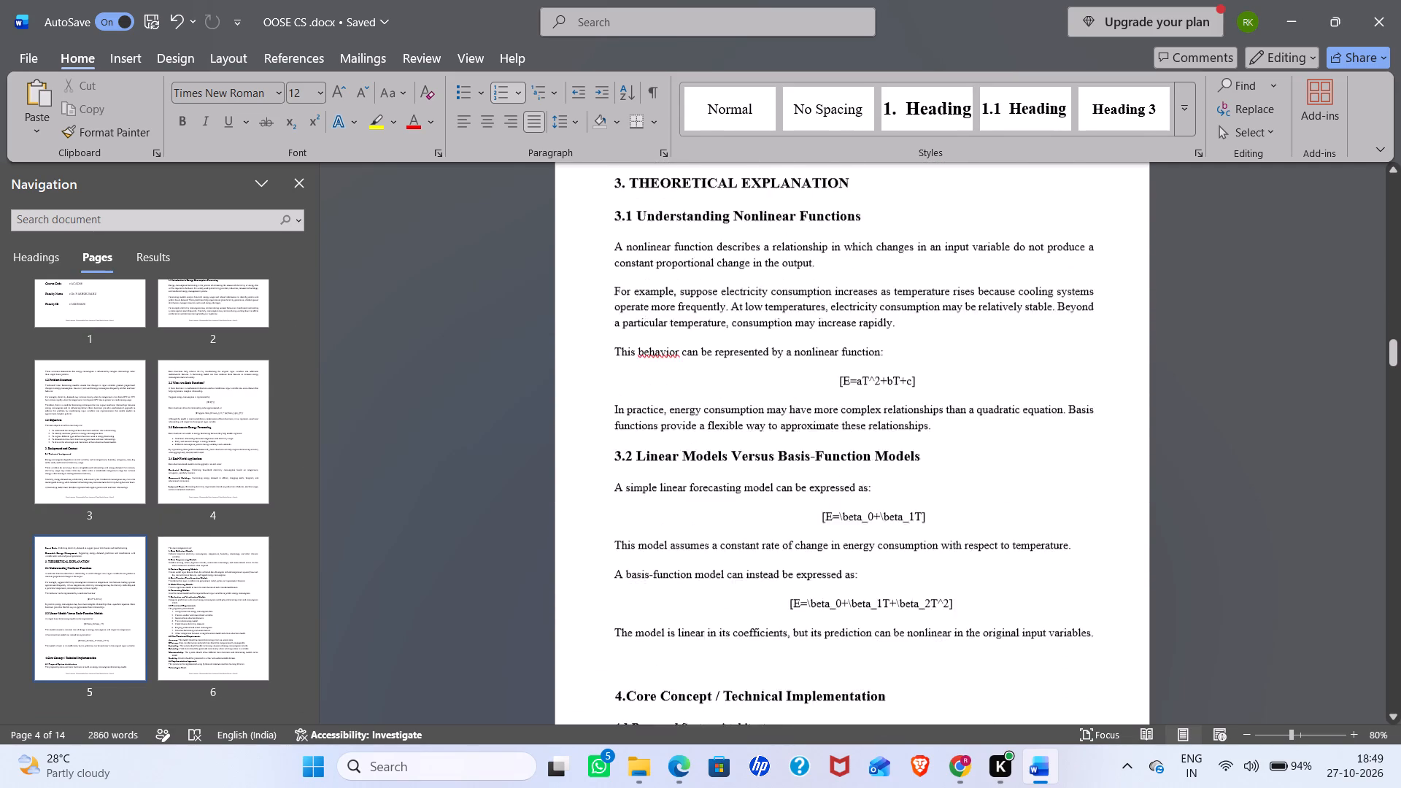
scroll(616, 555, down, 3)
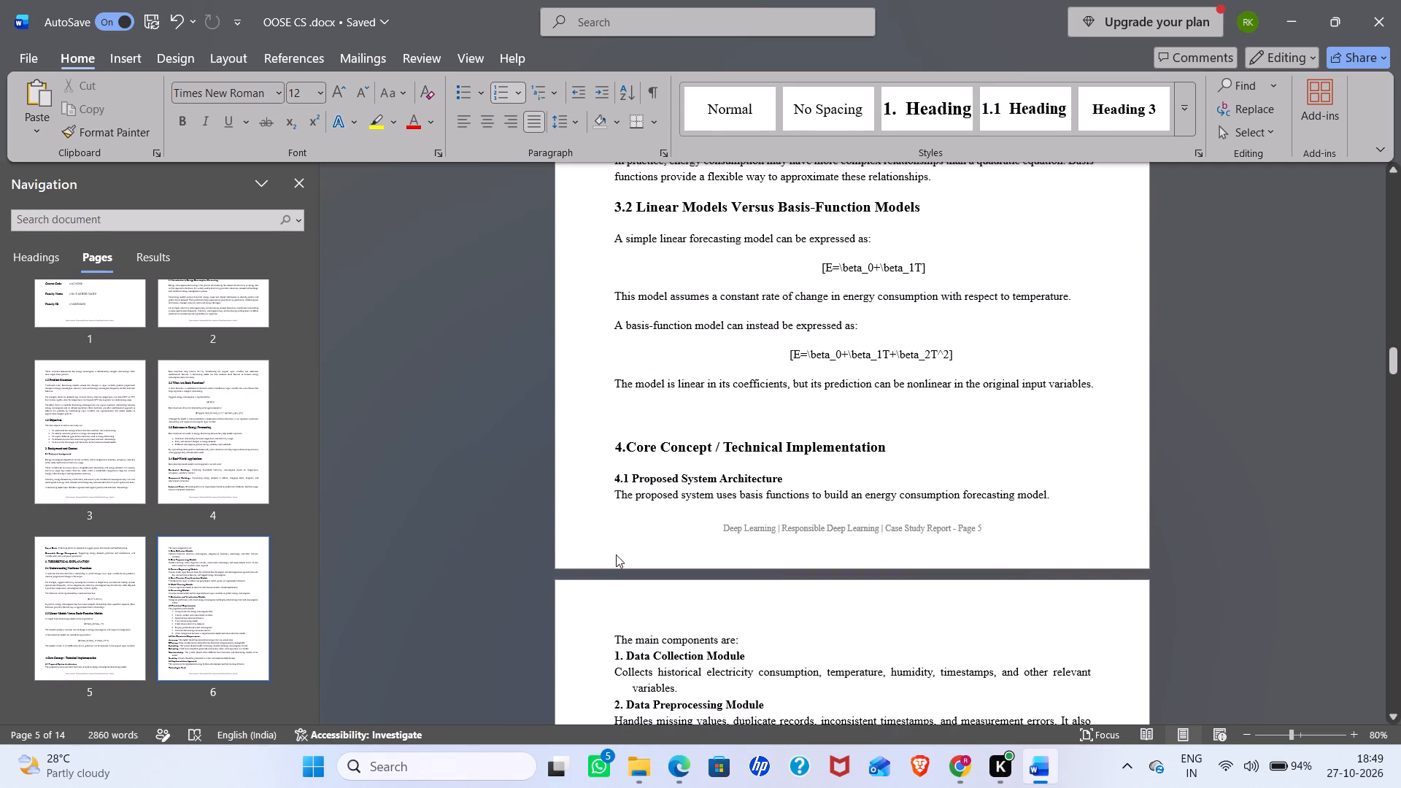
scroll(616, 555, down, 1)
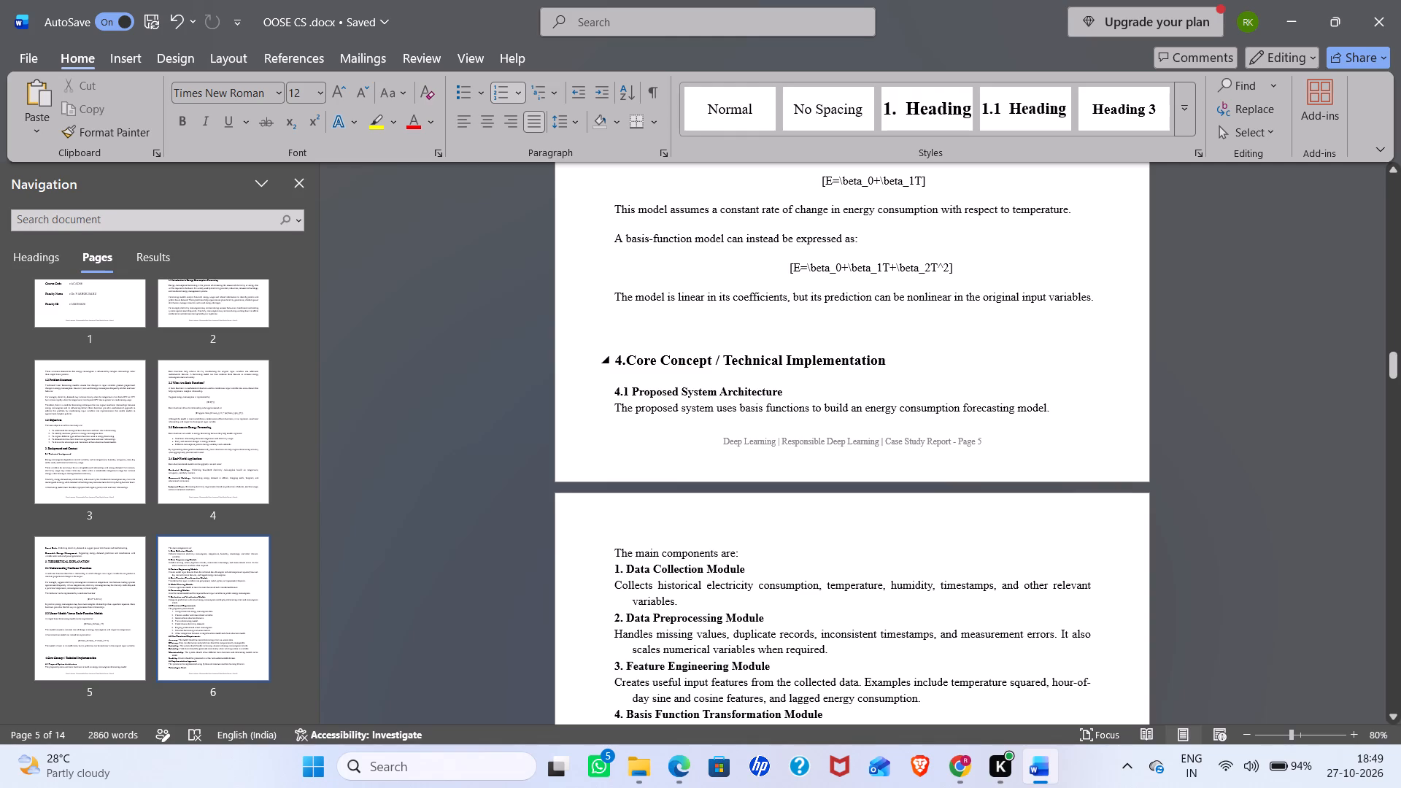
click(619, 363)
scroll(619, 363, down, 1)
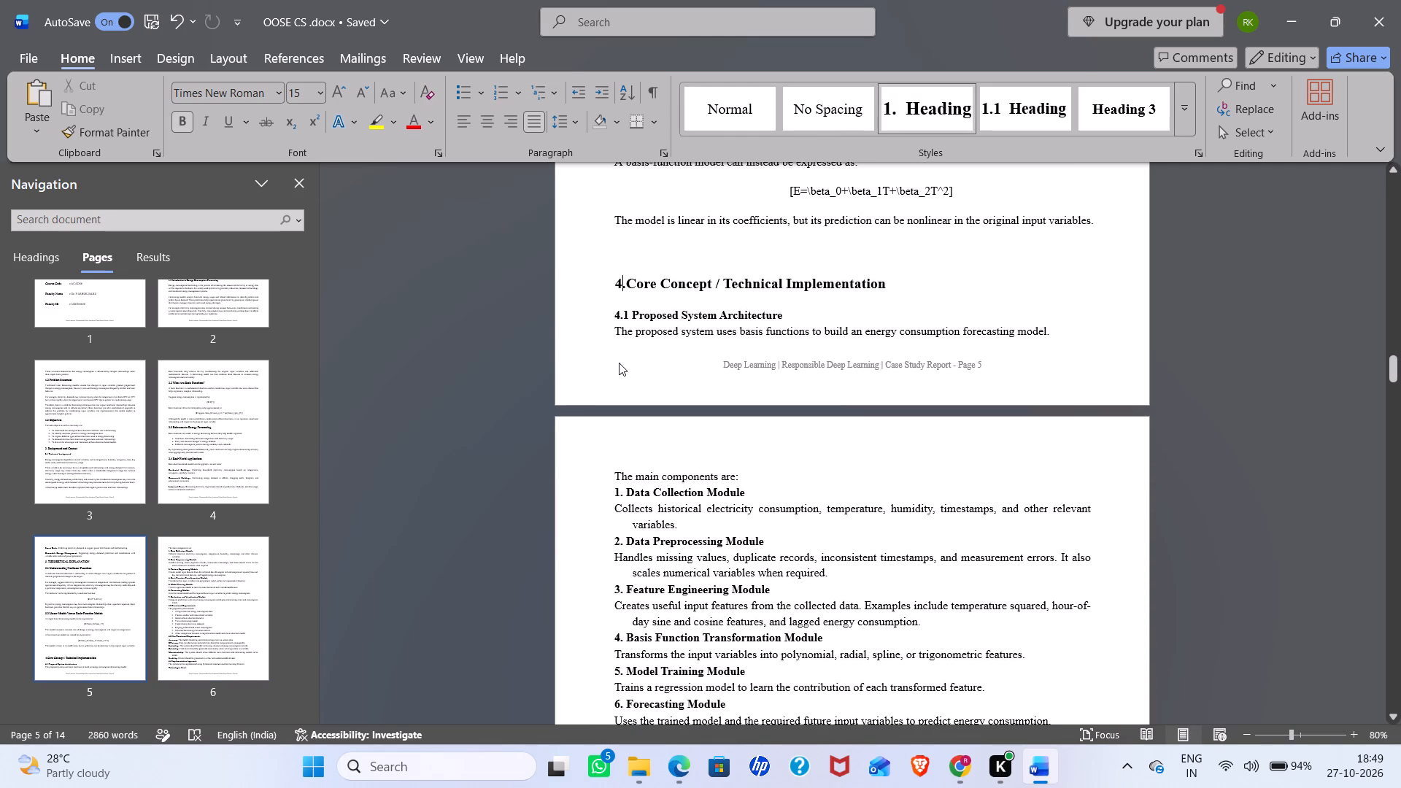
scroll(619, 363, down, 1)
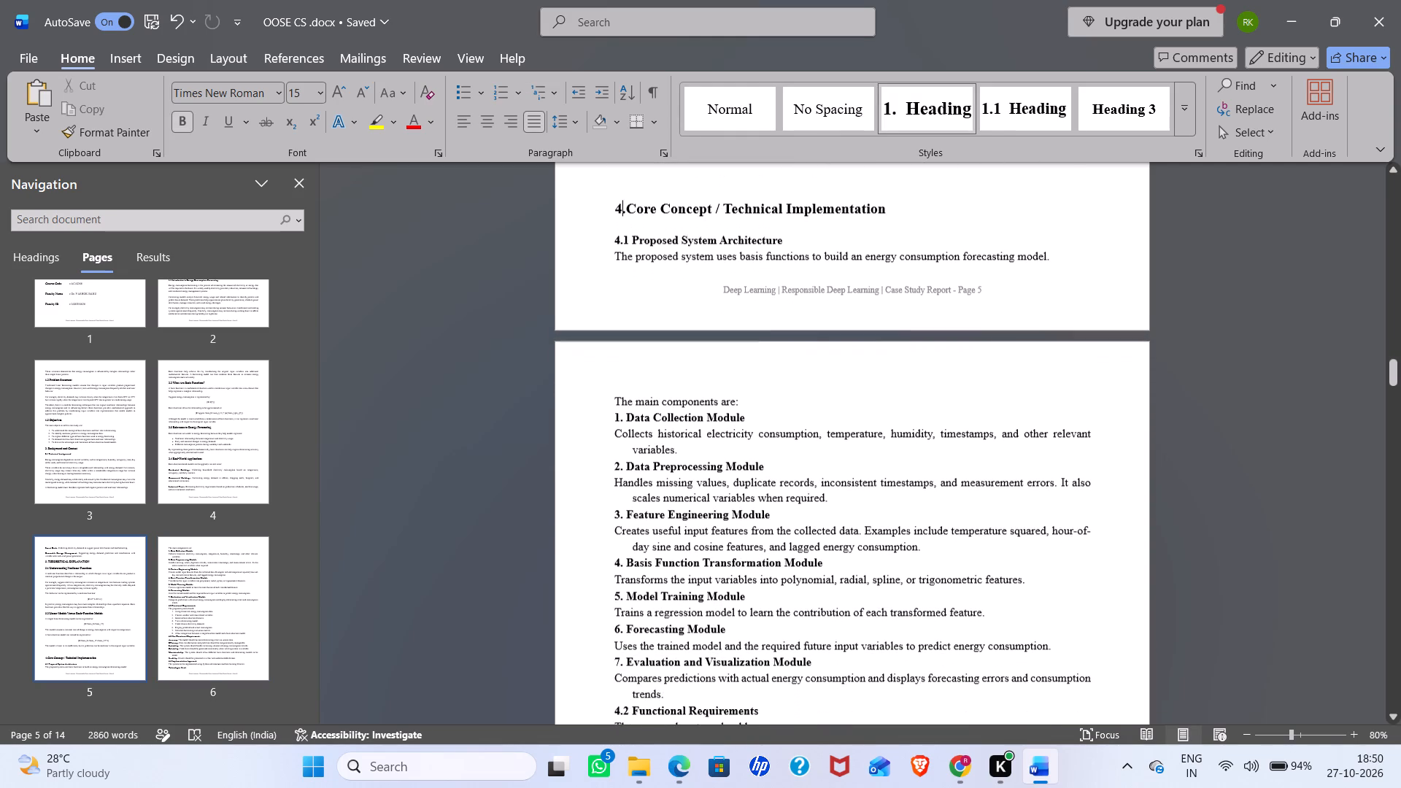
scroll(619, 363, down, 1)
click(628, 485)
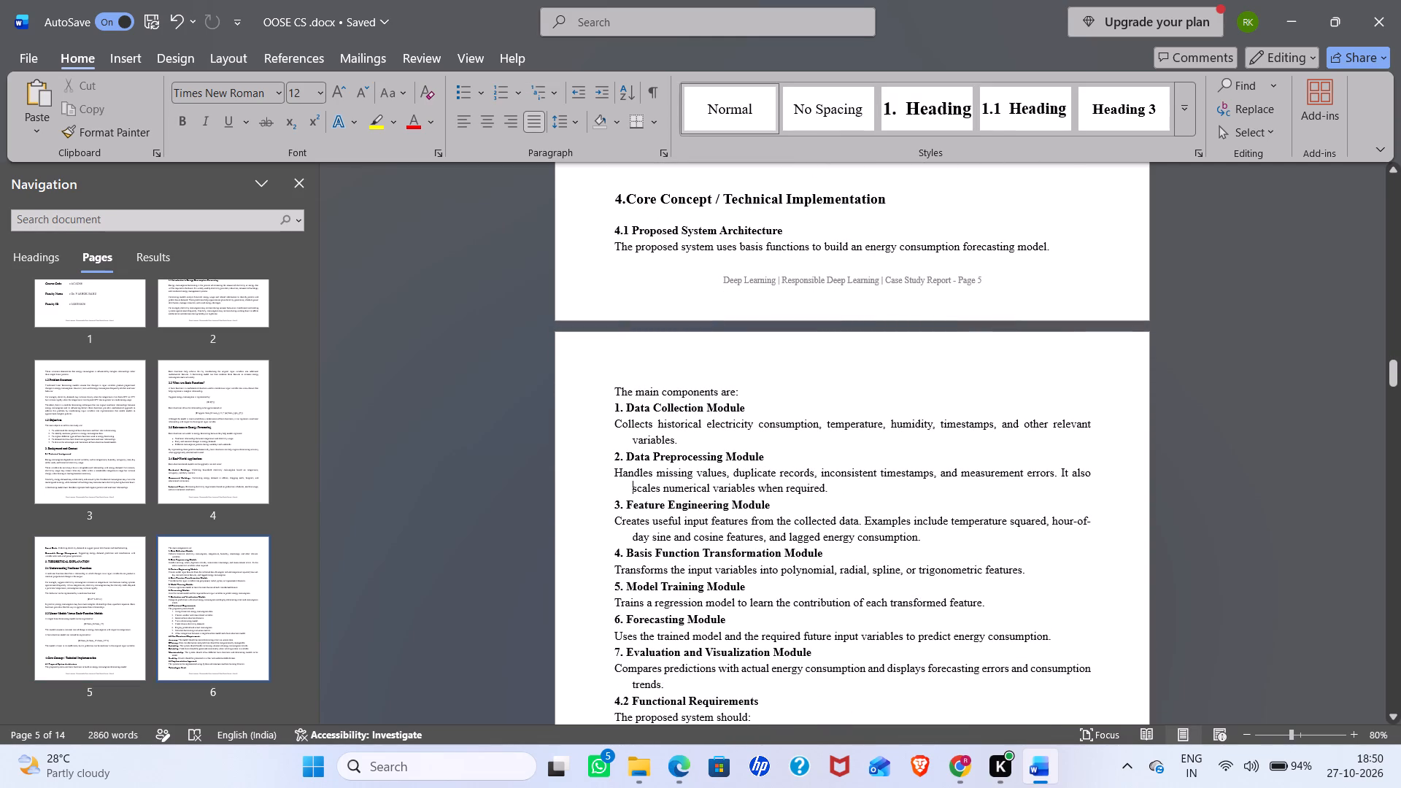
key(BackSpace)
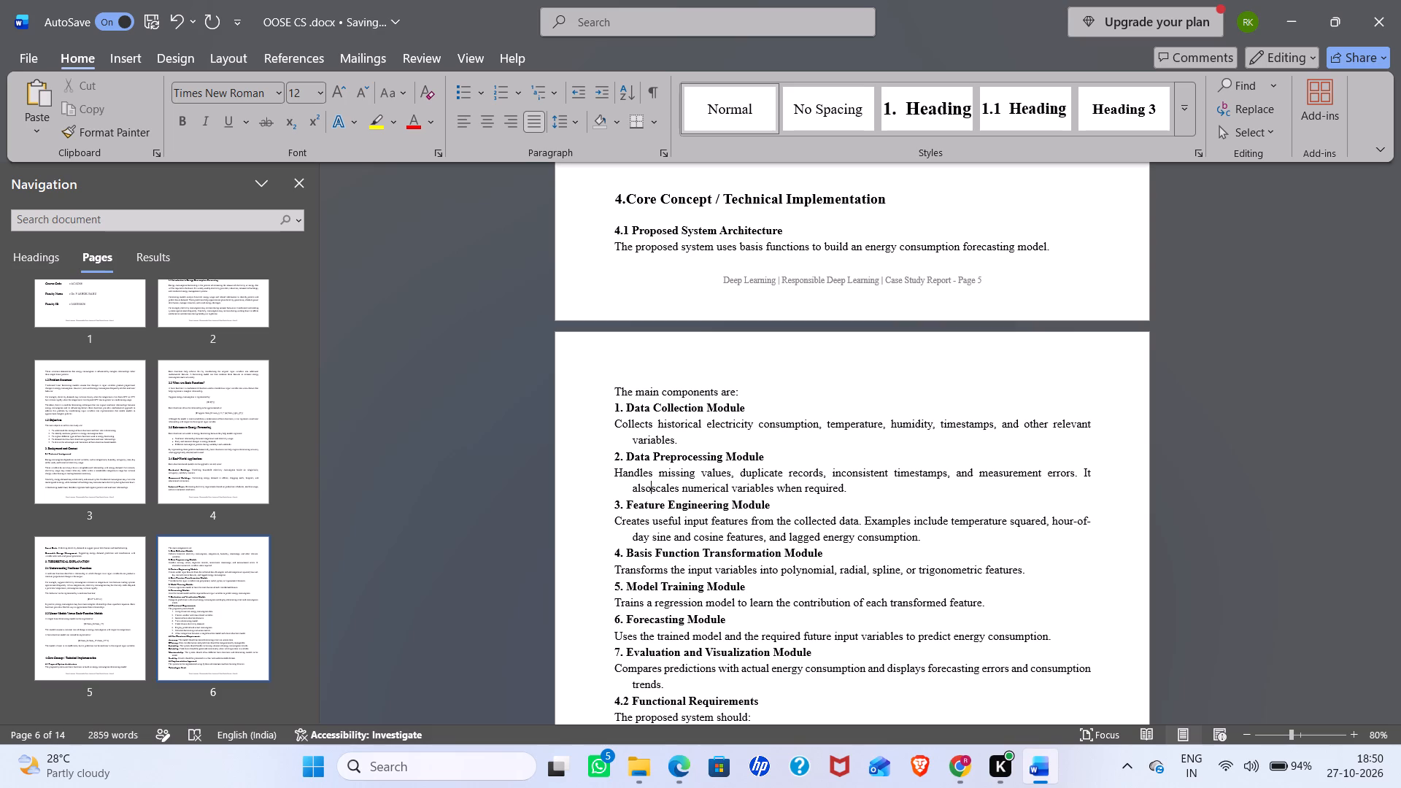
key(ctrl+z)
Delete the Data Collection, Data Preprocessing and Feature Engineering modules with their descriptions from the section 4.1 component list.
scroll(628, 485, down, 1)
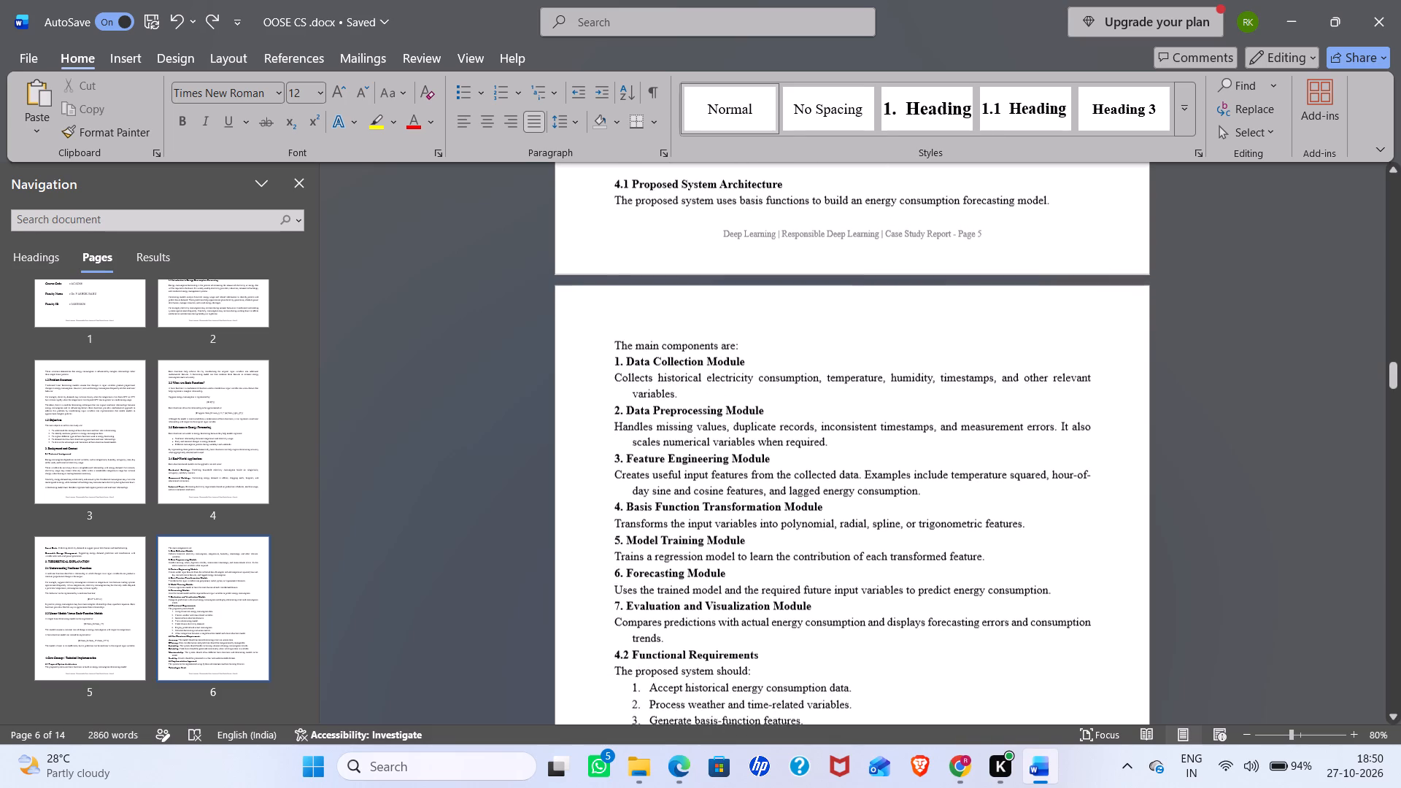
scroll(628, 485, down, 2)
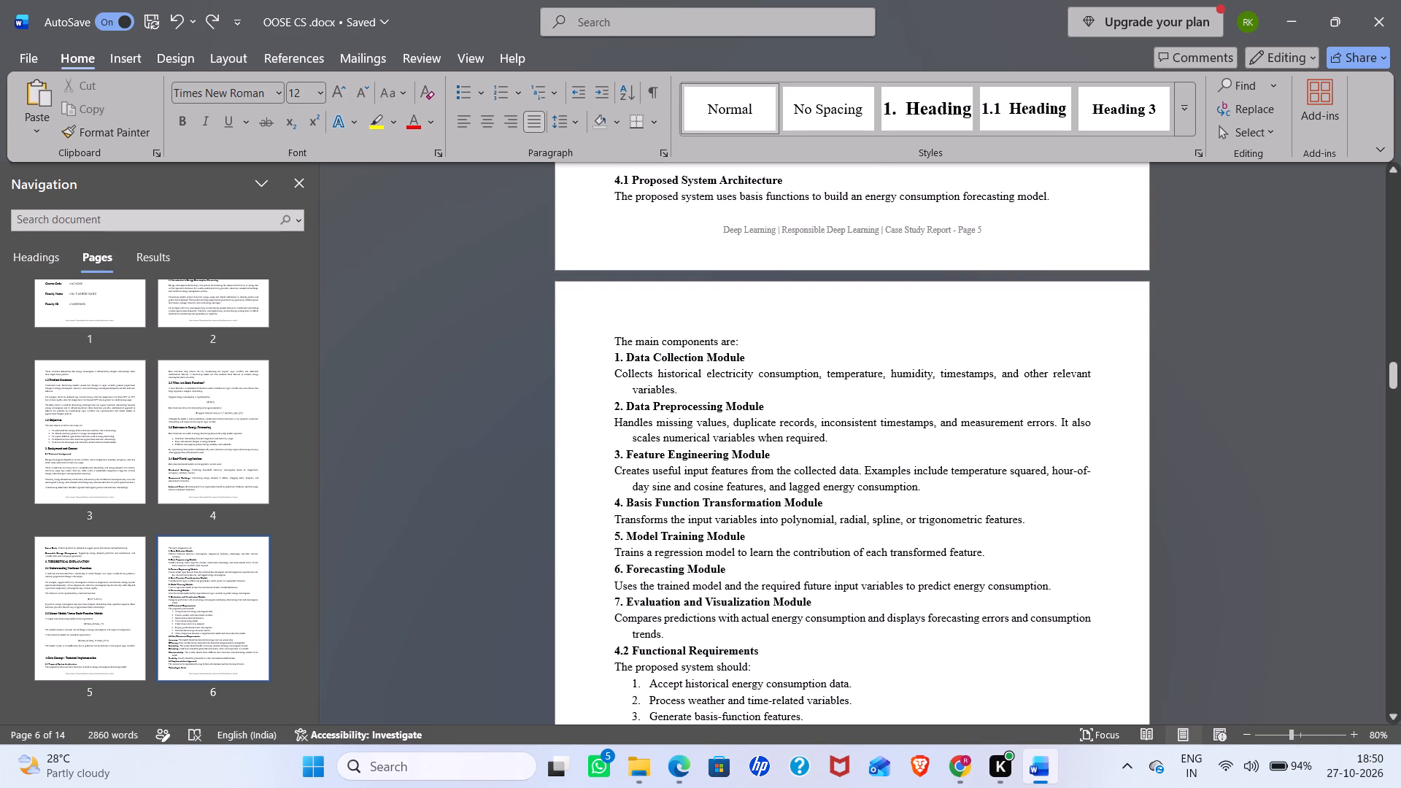
scroll(628, 485, down, 3)
drag(926, 484, 608, 358)
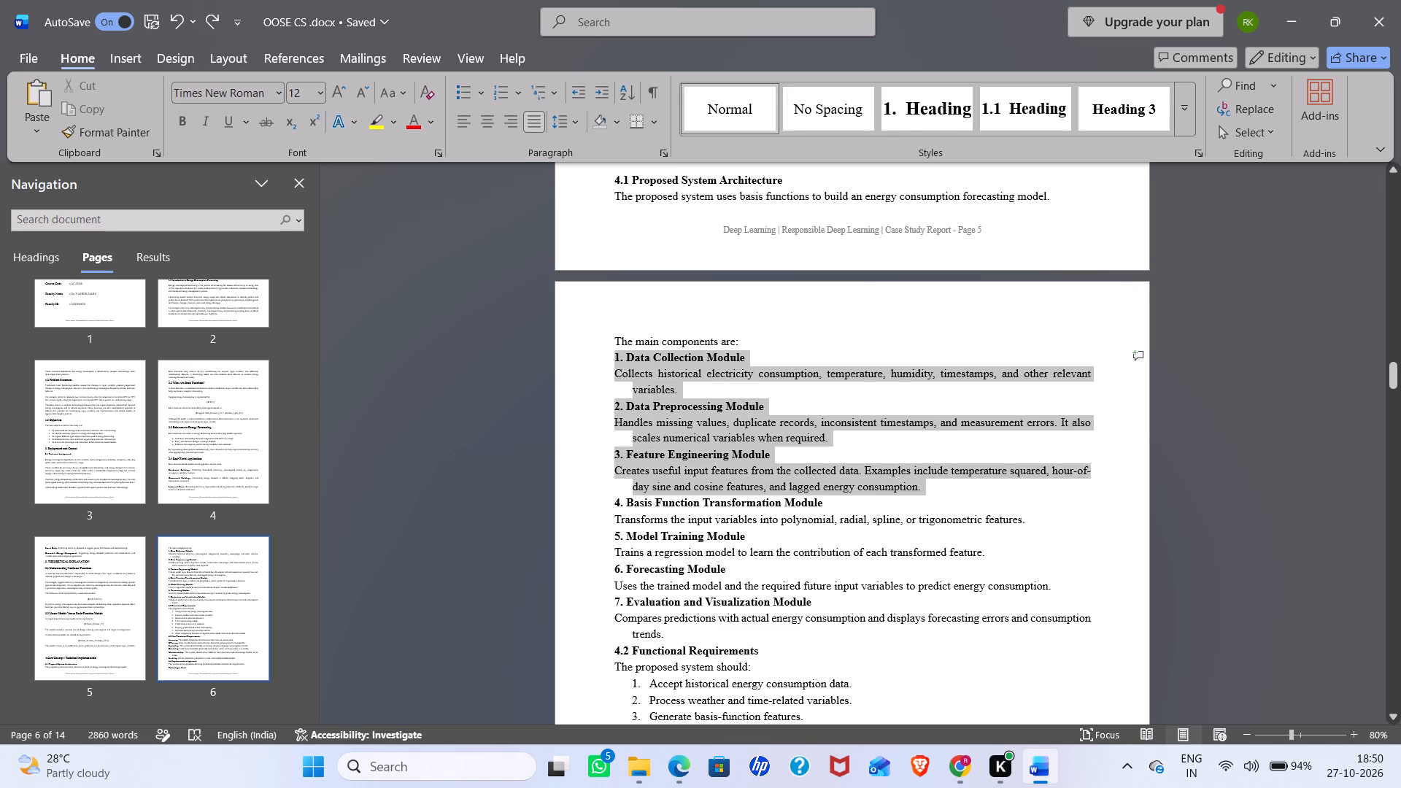
drag(608, 358, 607, 358)
key(BackSpace)
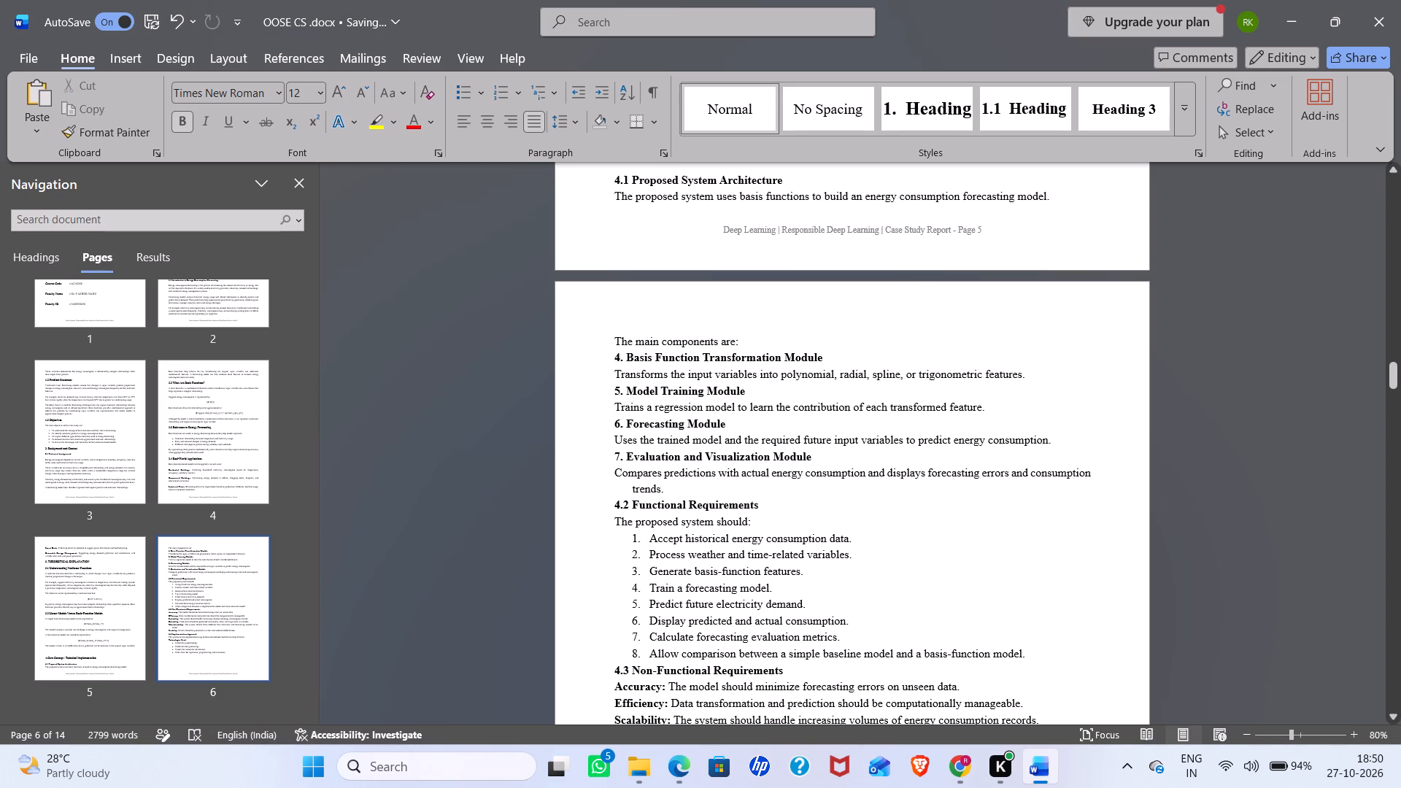
Renumber the remaining section 4.1 modules from 1 to 4, starting with Basis Function Transformation Module.
key(Right)
key(BackSpace)
key(1)
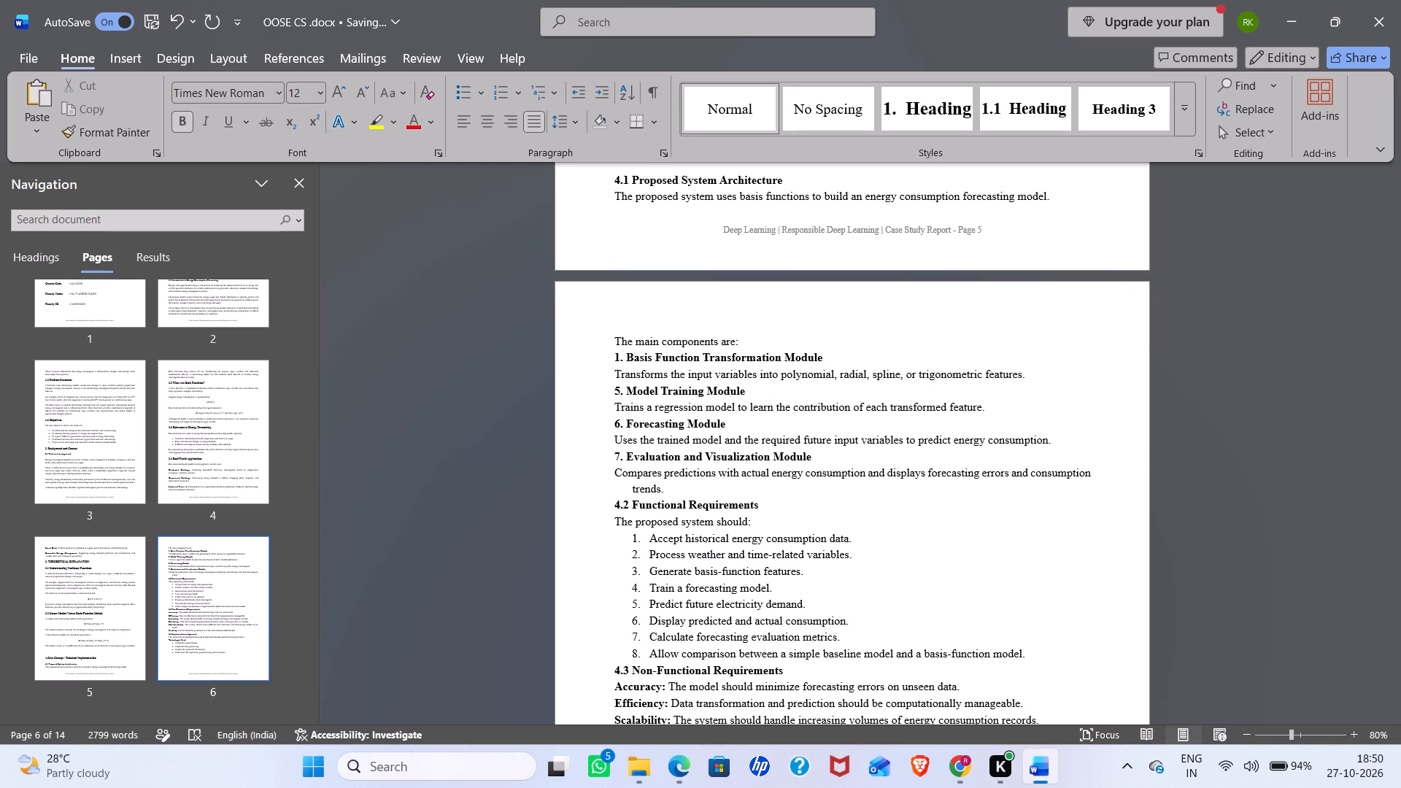
key(Down)
key(Down)
key(BackSpace)
key(2)
key(Down)
key(Down)
key(BackSpace)
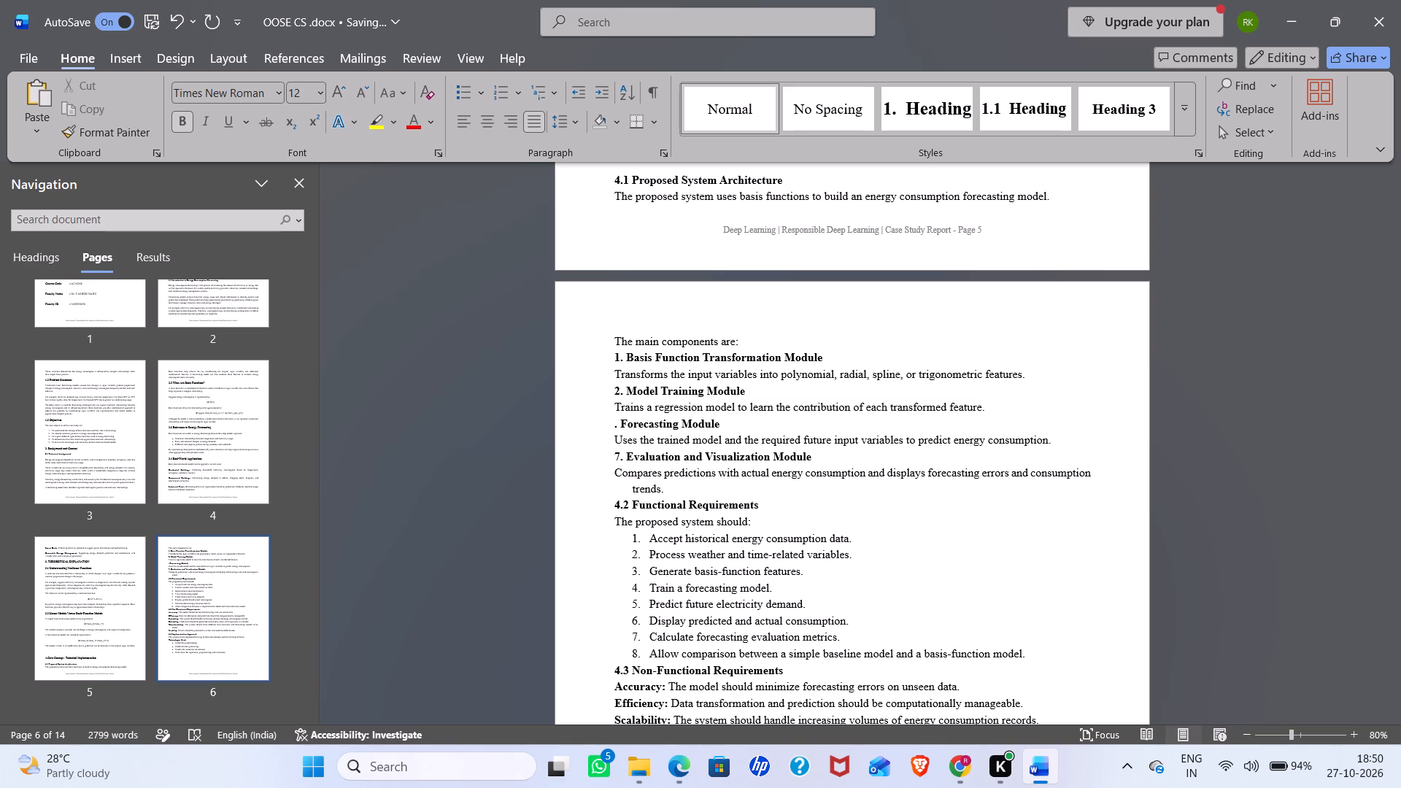
key(3)
key(Down)
key(Down)
key(BackSpace)
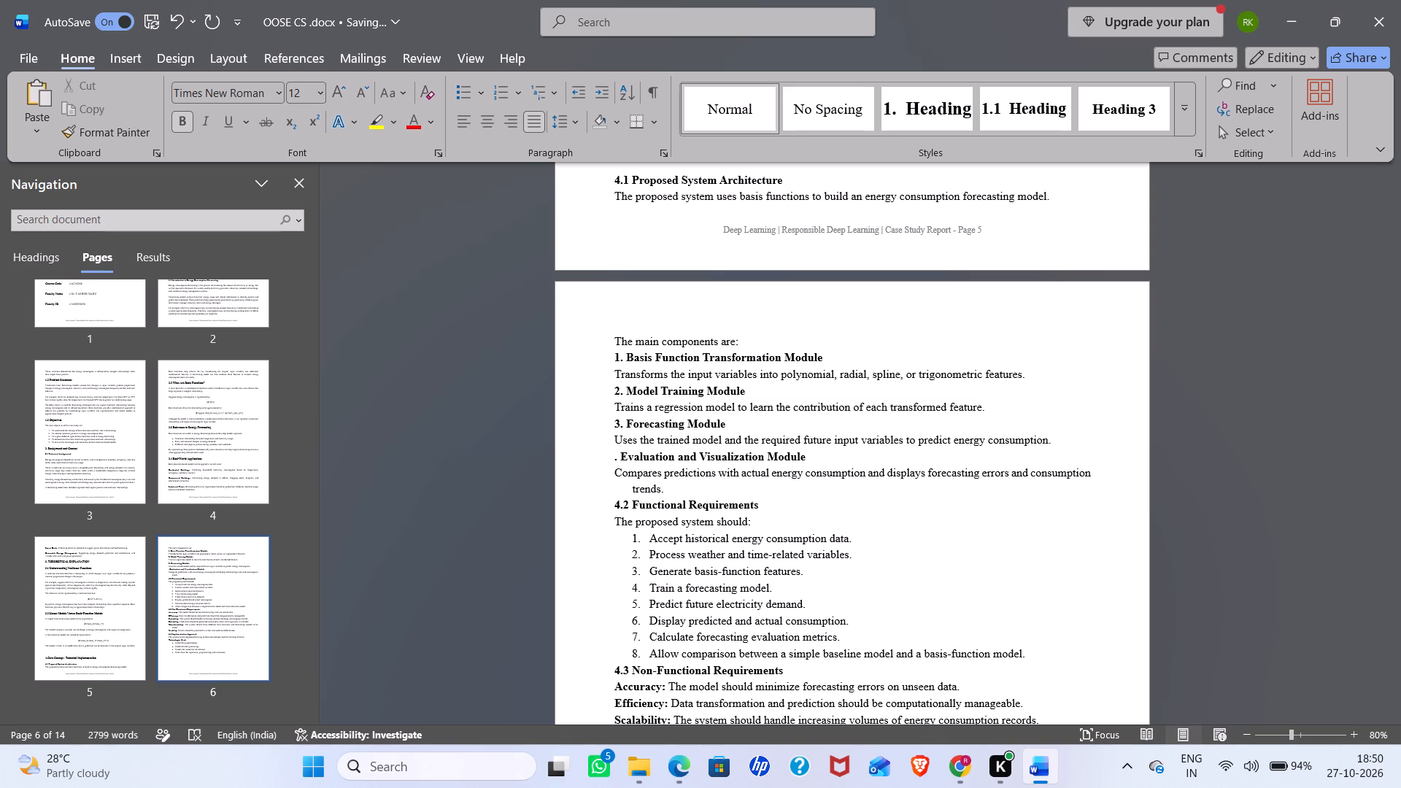
key(4)
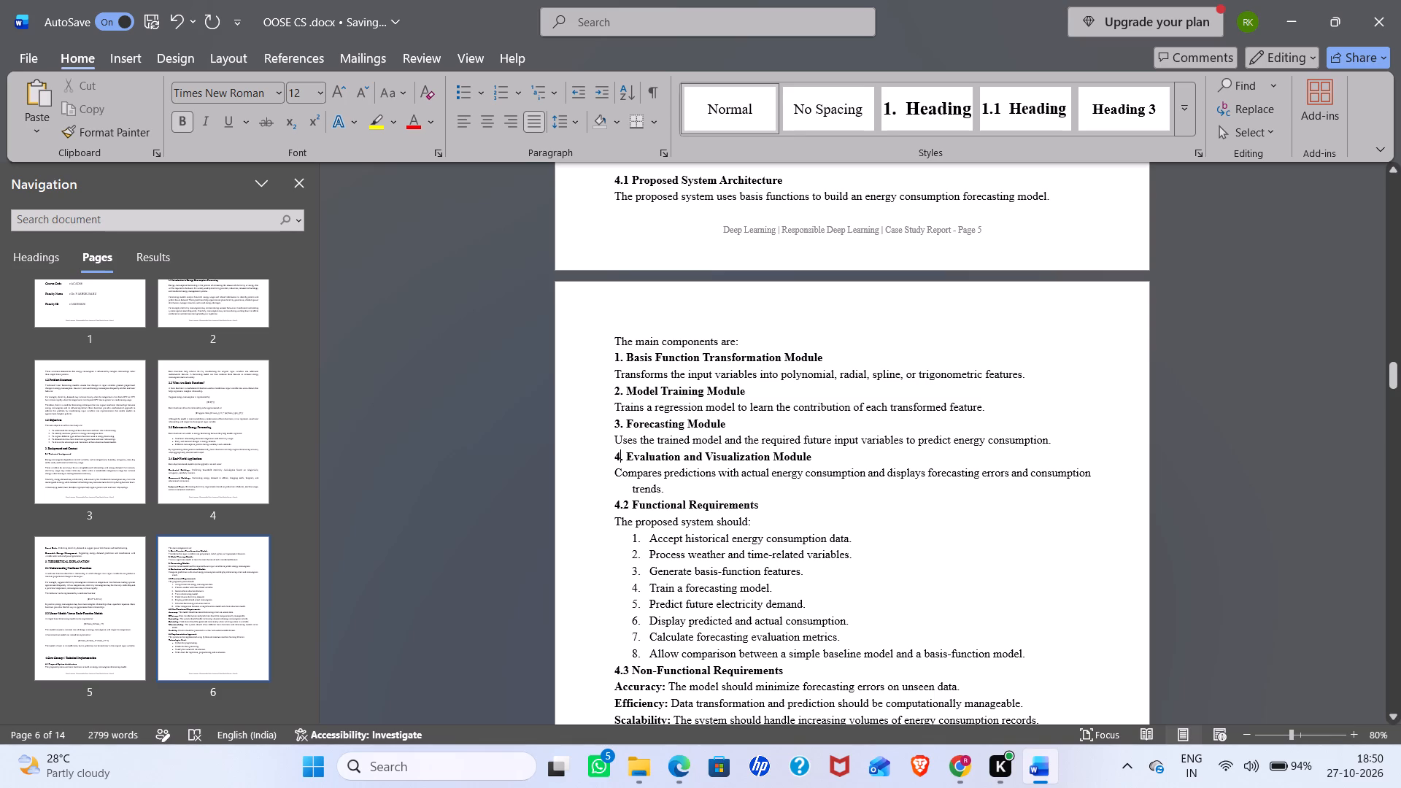
Shorten the Evaluation and Visualization Module description to "Compares predictions with actual energy and displays forecasting errors and consumption trends.".
scroll(684, 454, down, 1)
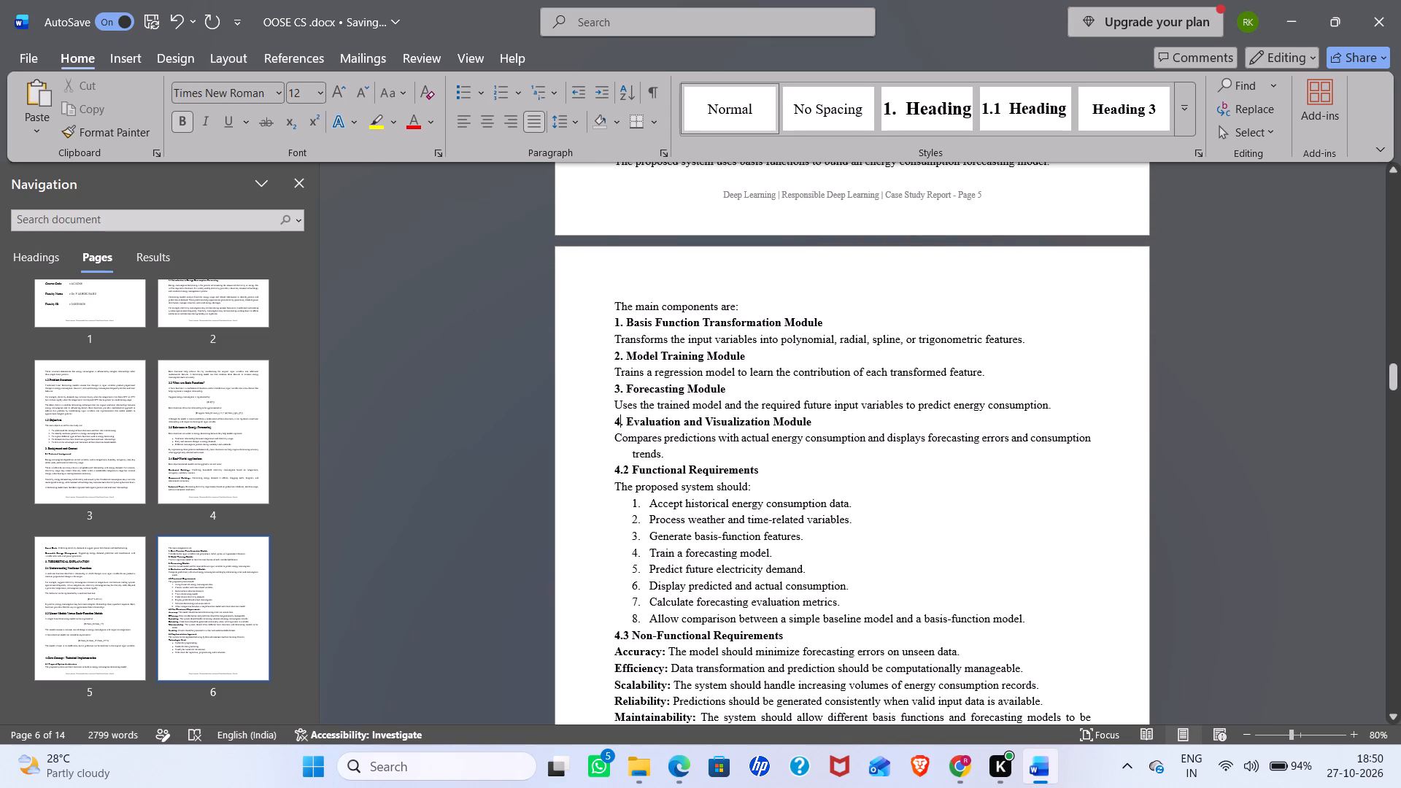
click(882, 441)
key(Right)
key(BackSpace)
key(BackSpace)
key(BackSpace)
key(BackSpace)
key(BackSpace)
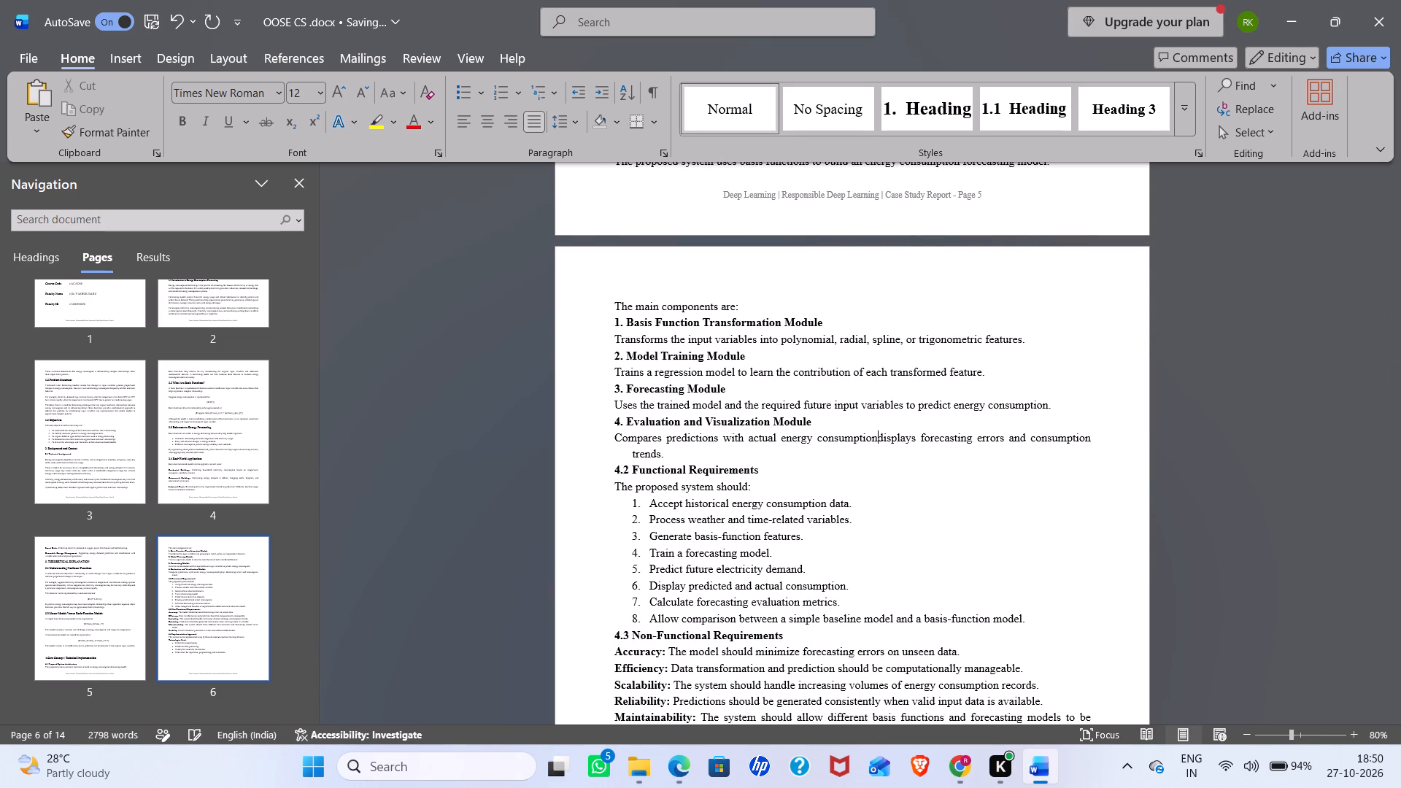
key(comma)
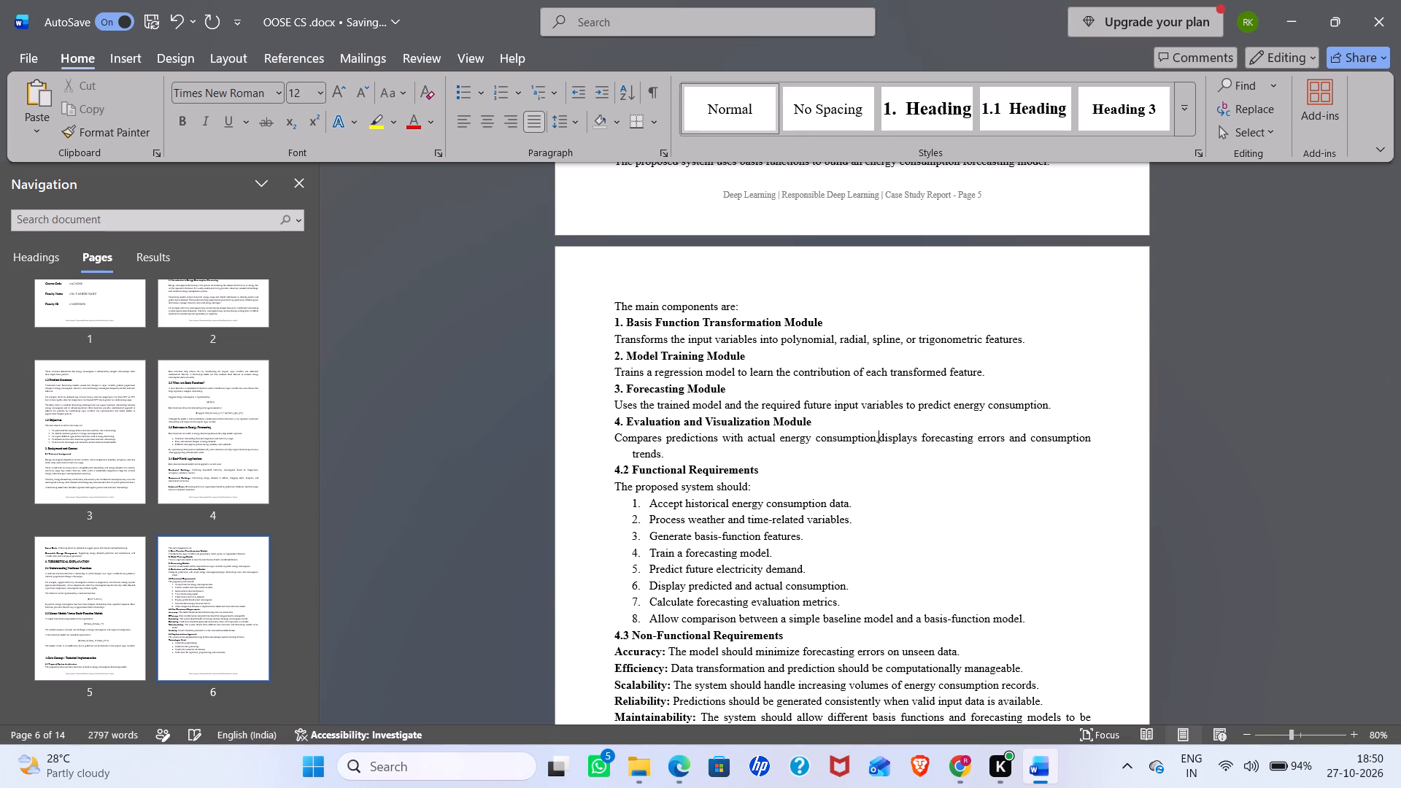
key(BackSpace)
key(BackSpace)
key(BackSpace)
key(BackSpace)
key(BackSpace)
key(BackSpace)
key(BackSpace)
key(BackSpace)
key(BackSpace)
key(BackSpace)
key(BackSpace)
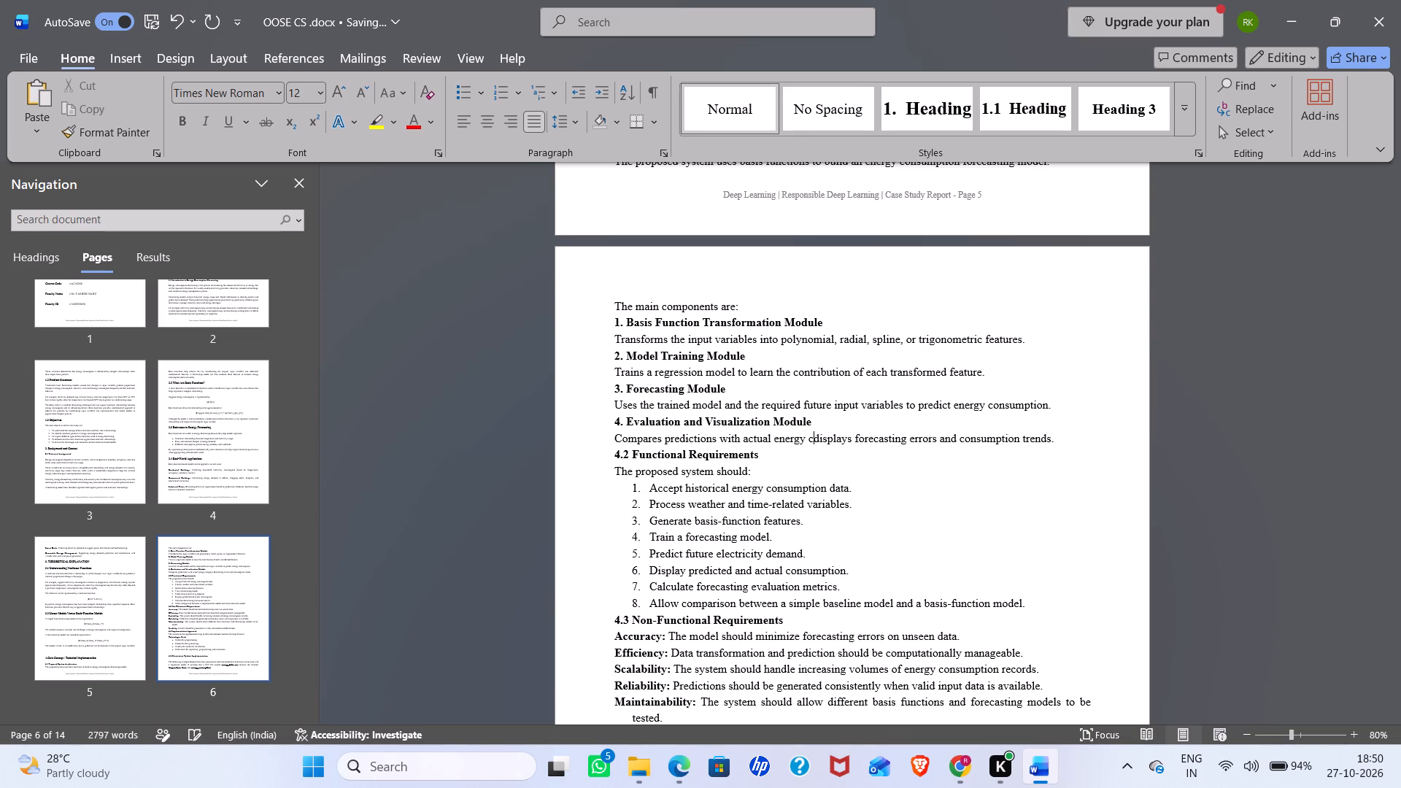
key(BackSpace)
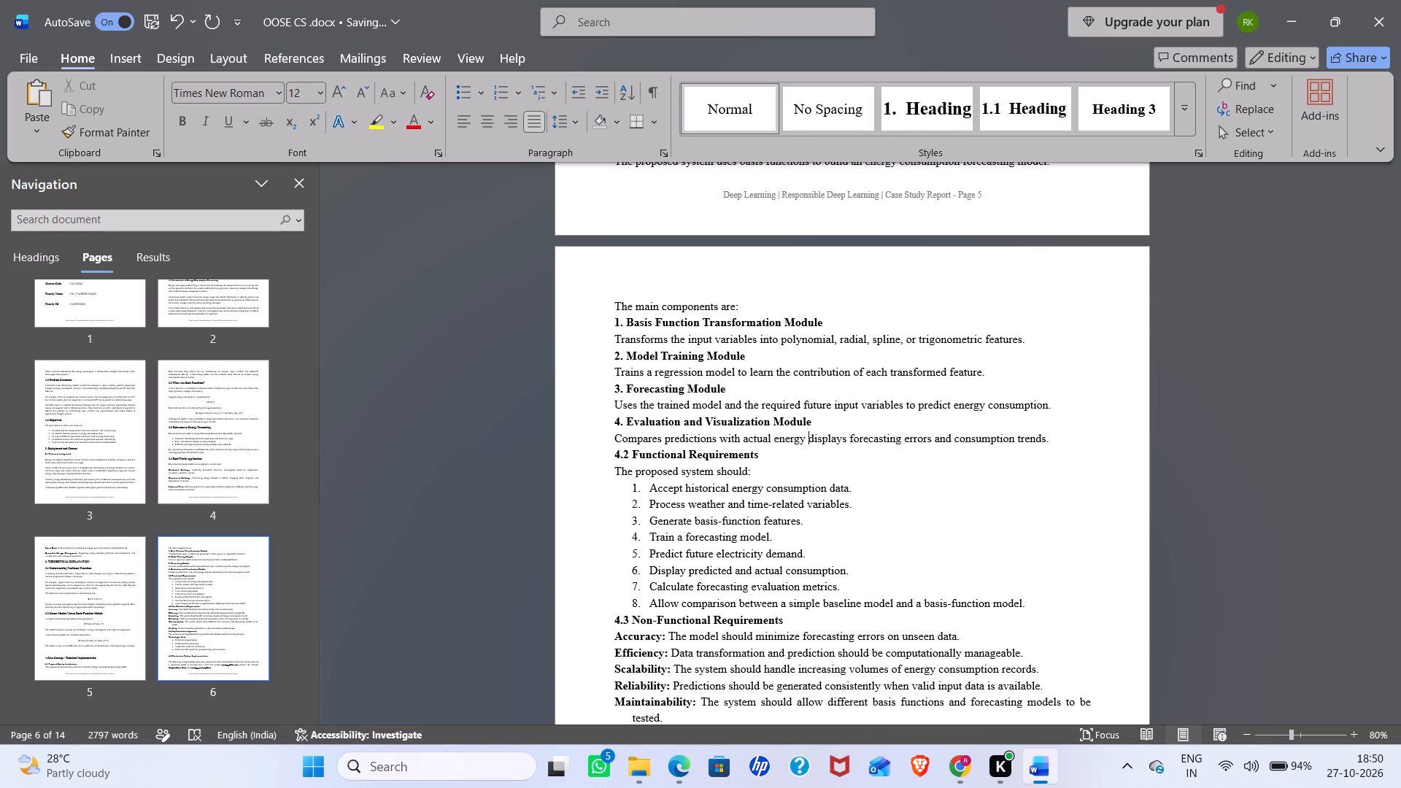
text(and)
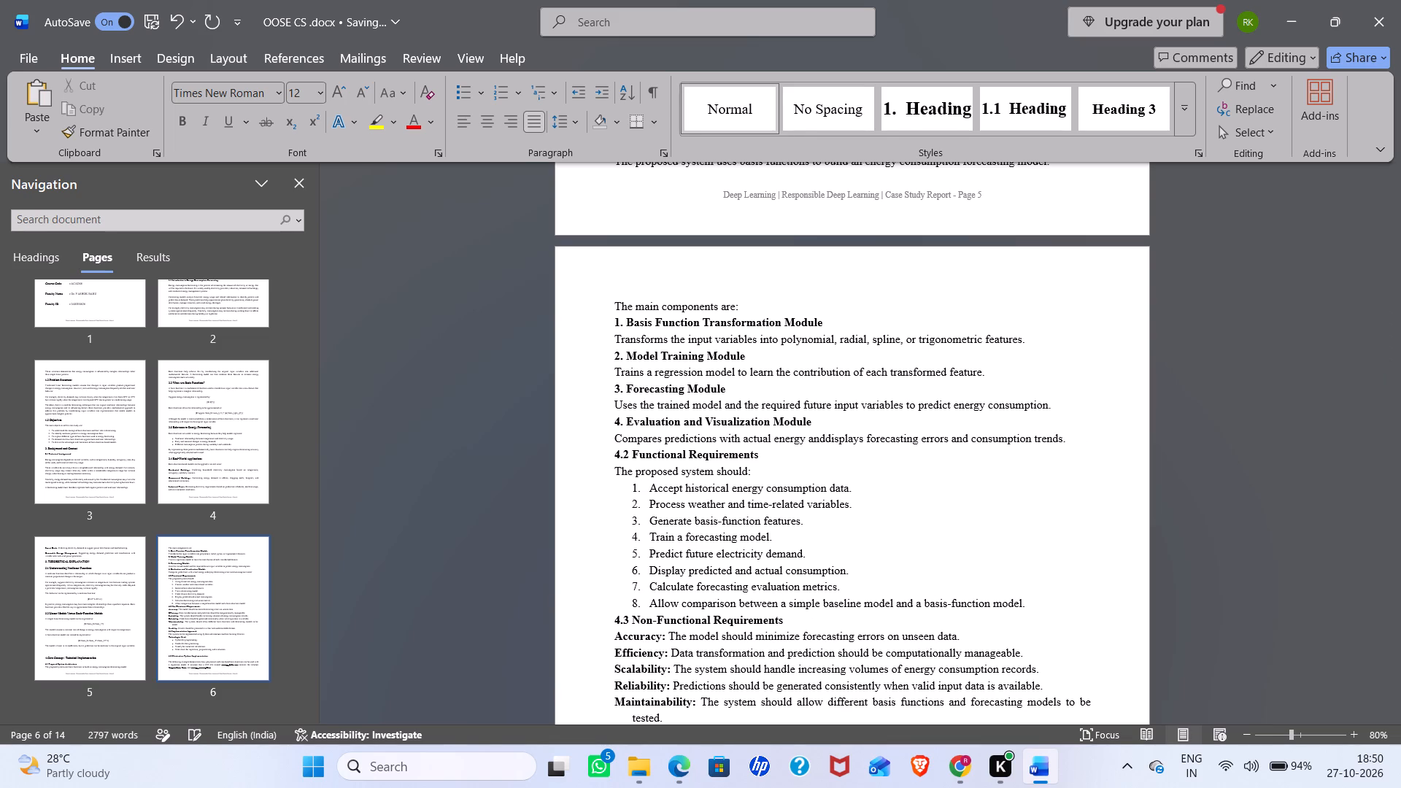
key(space)
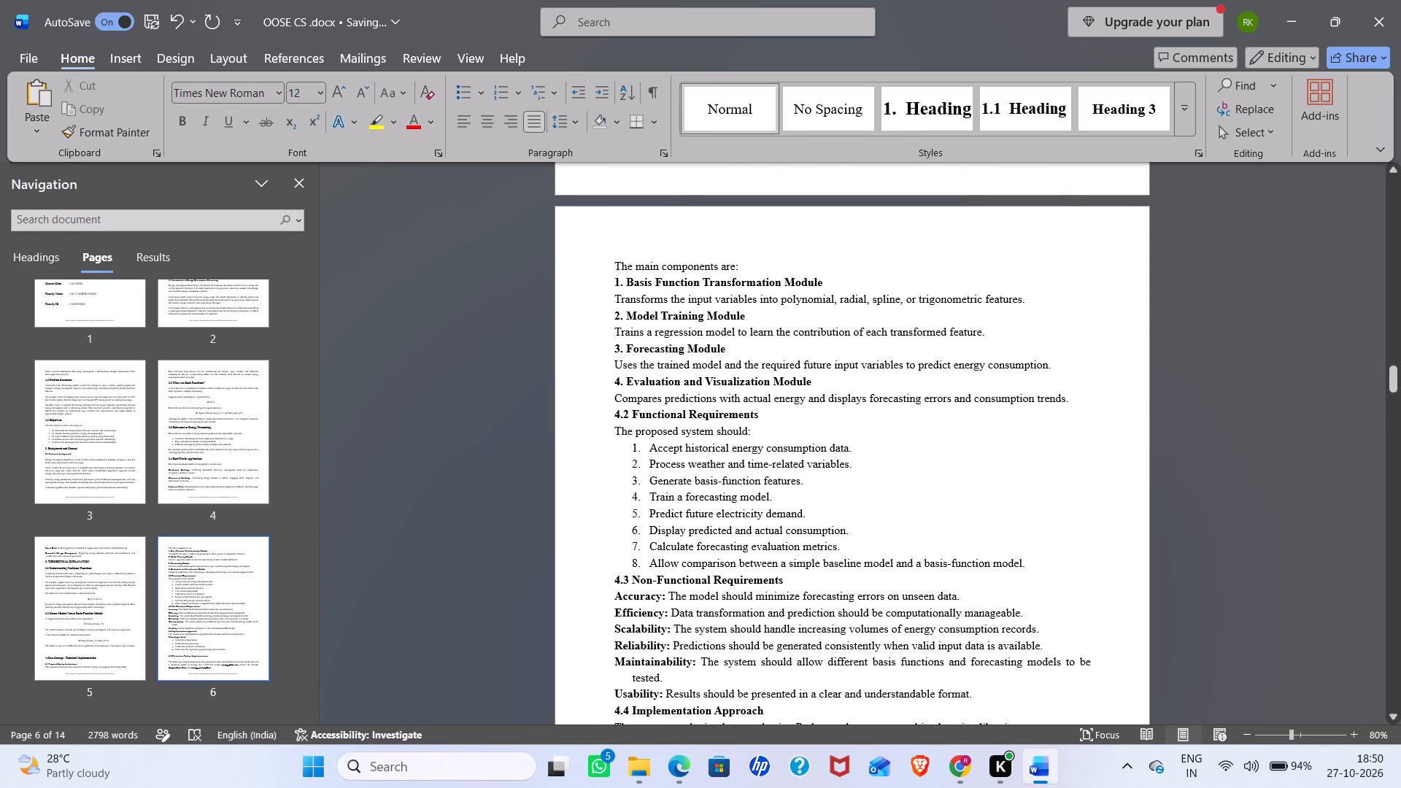
Delete the items on displaying predicted and actual consumption and calculating forecasting evaluation metrics from the section 4.2 functional requirements.
drag(840, 547, 664, 536)
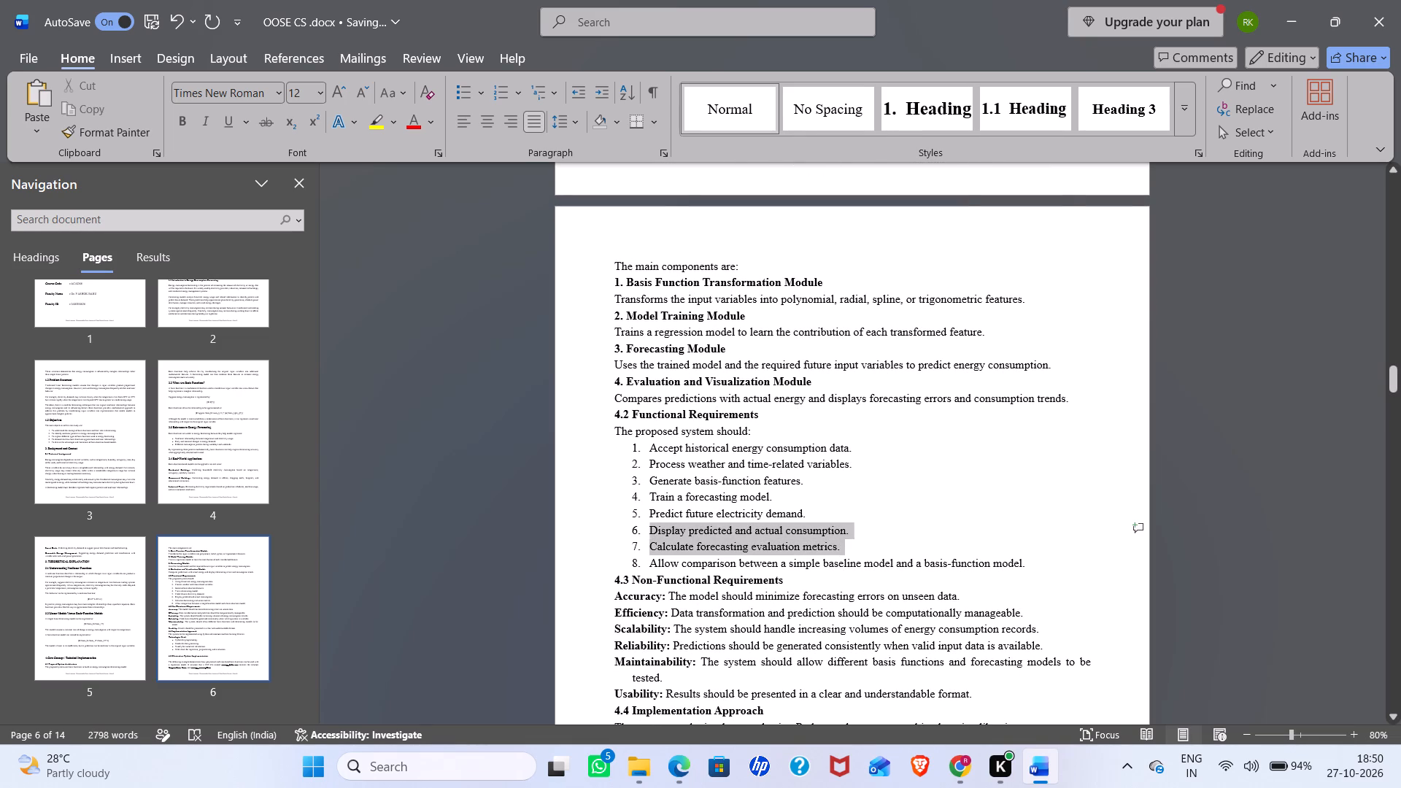
drag(664, 536, 649, 534)
key(BackSpace)
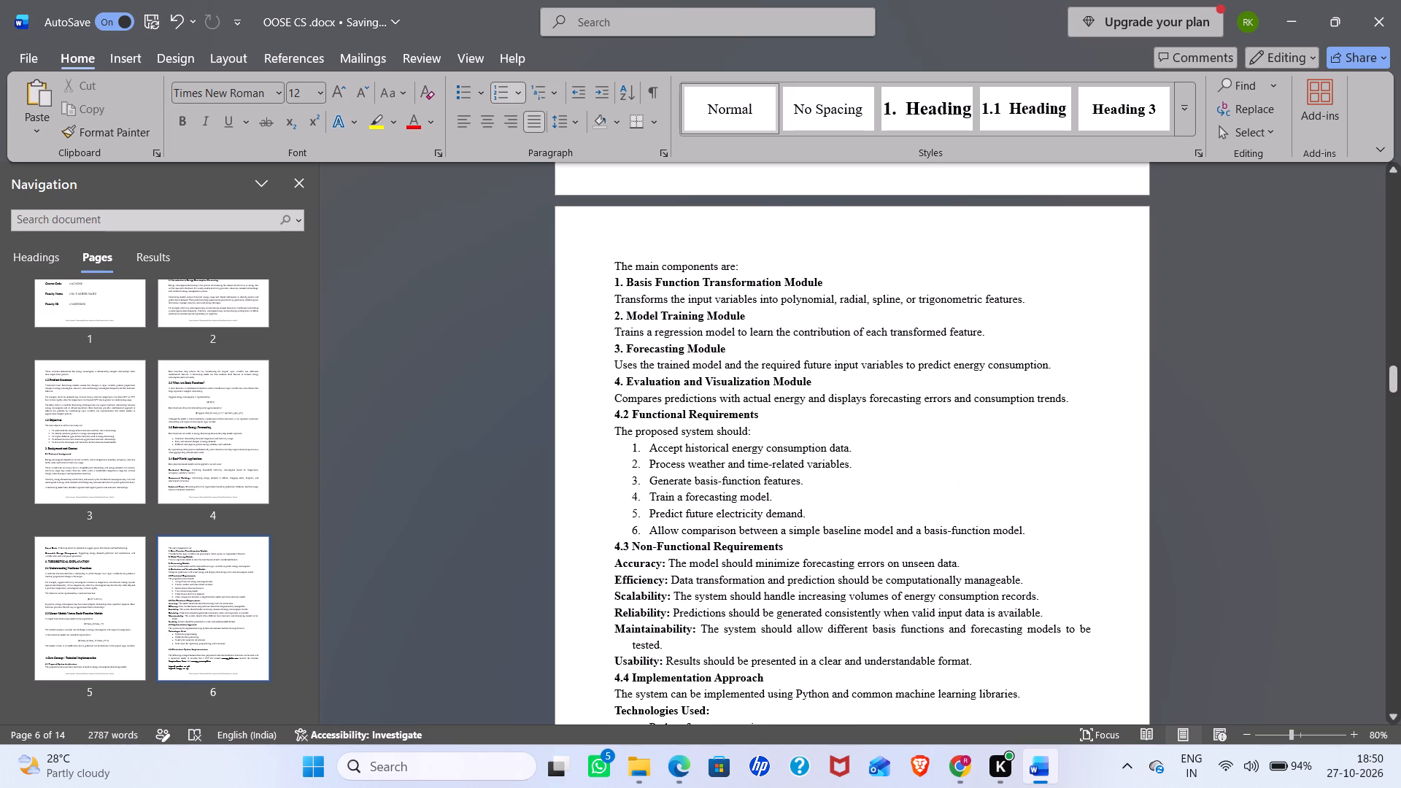
Insert a blank line before each of the headings 4.2 Functional Requirements, 4.3 Non-Functional Requirements and 4.4 Implementation Approach.
scroll(649, 534, down, 2)
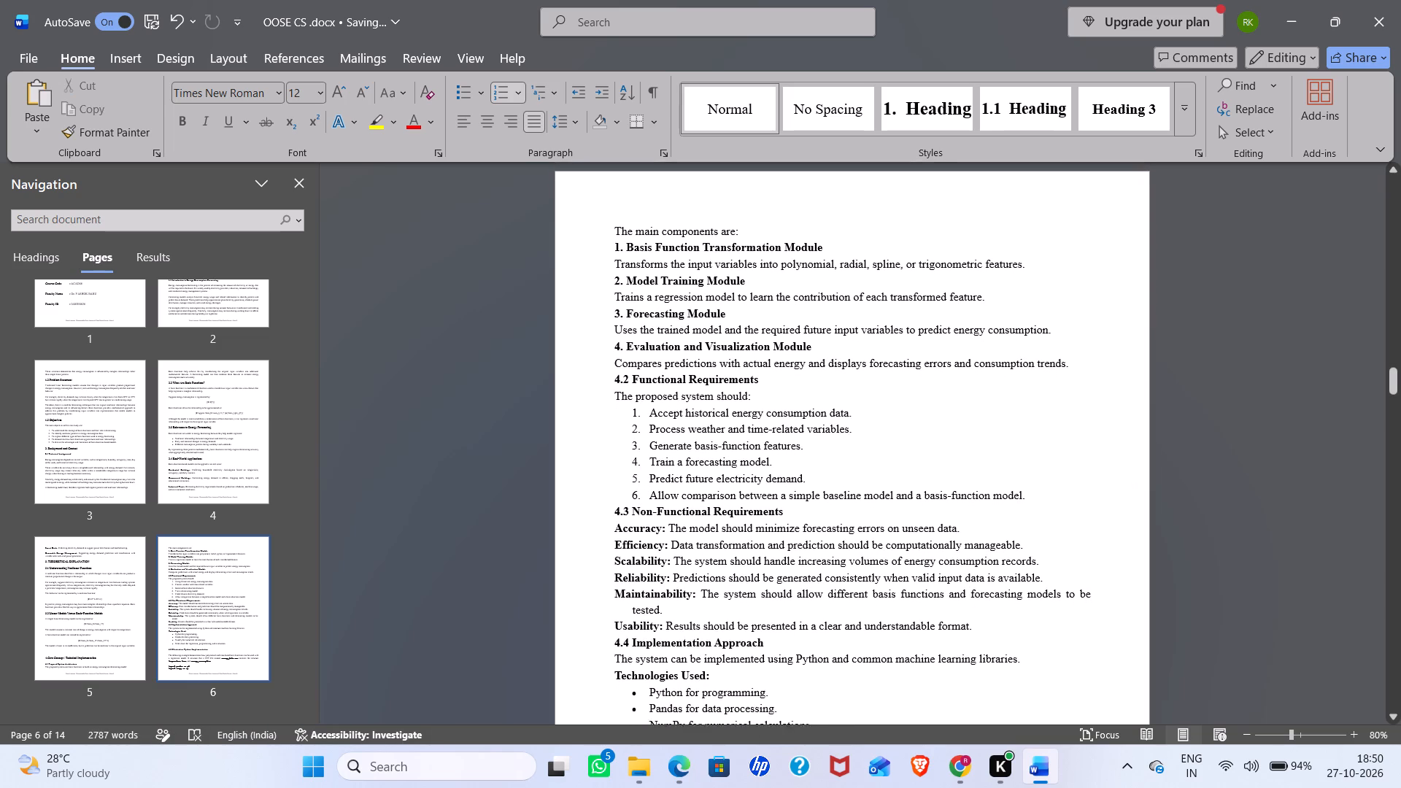
scroll(649, 534, down, 2)
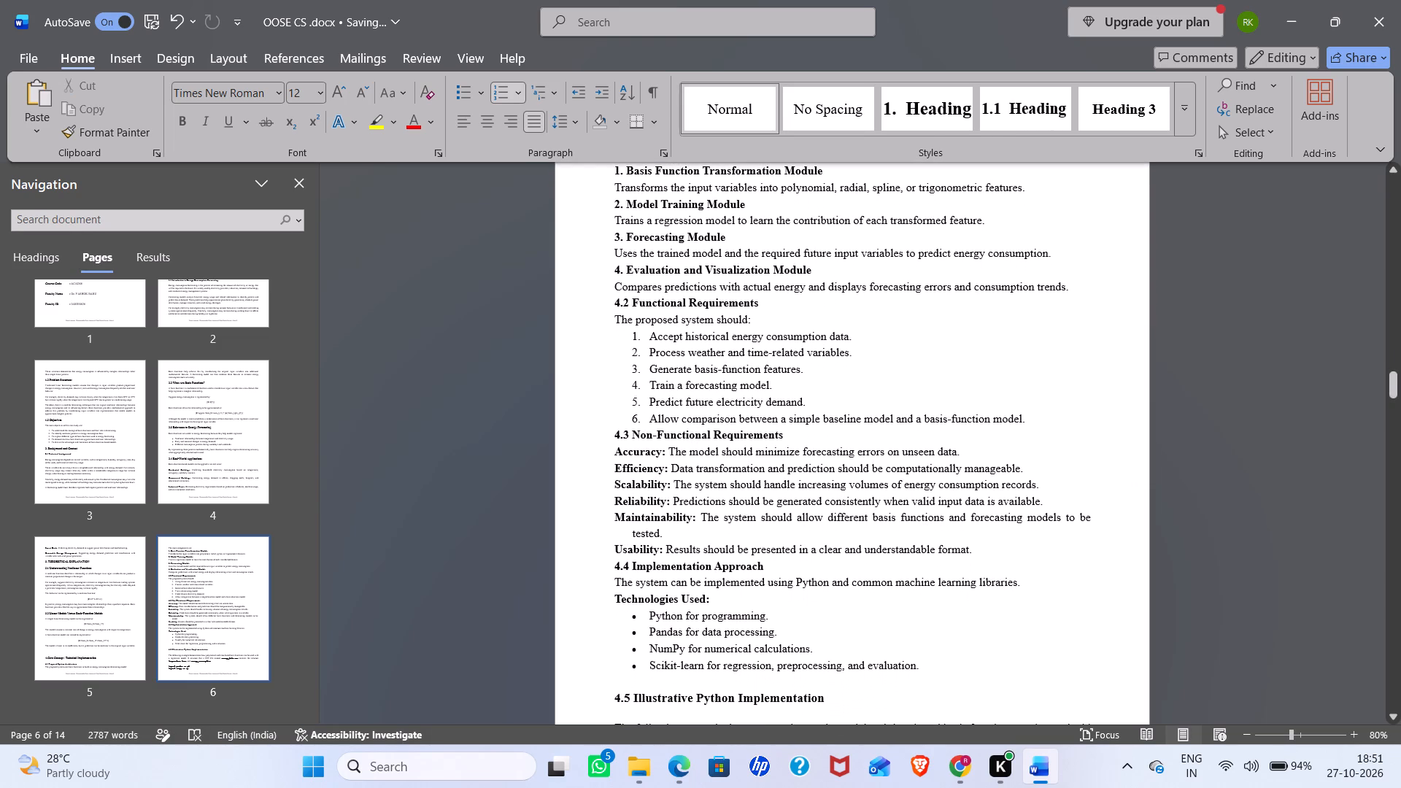
scroll(649, 534, down, 1)
scroll(650, 386, up, 1)
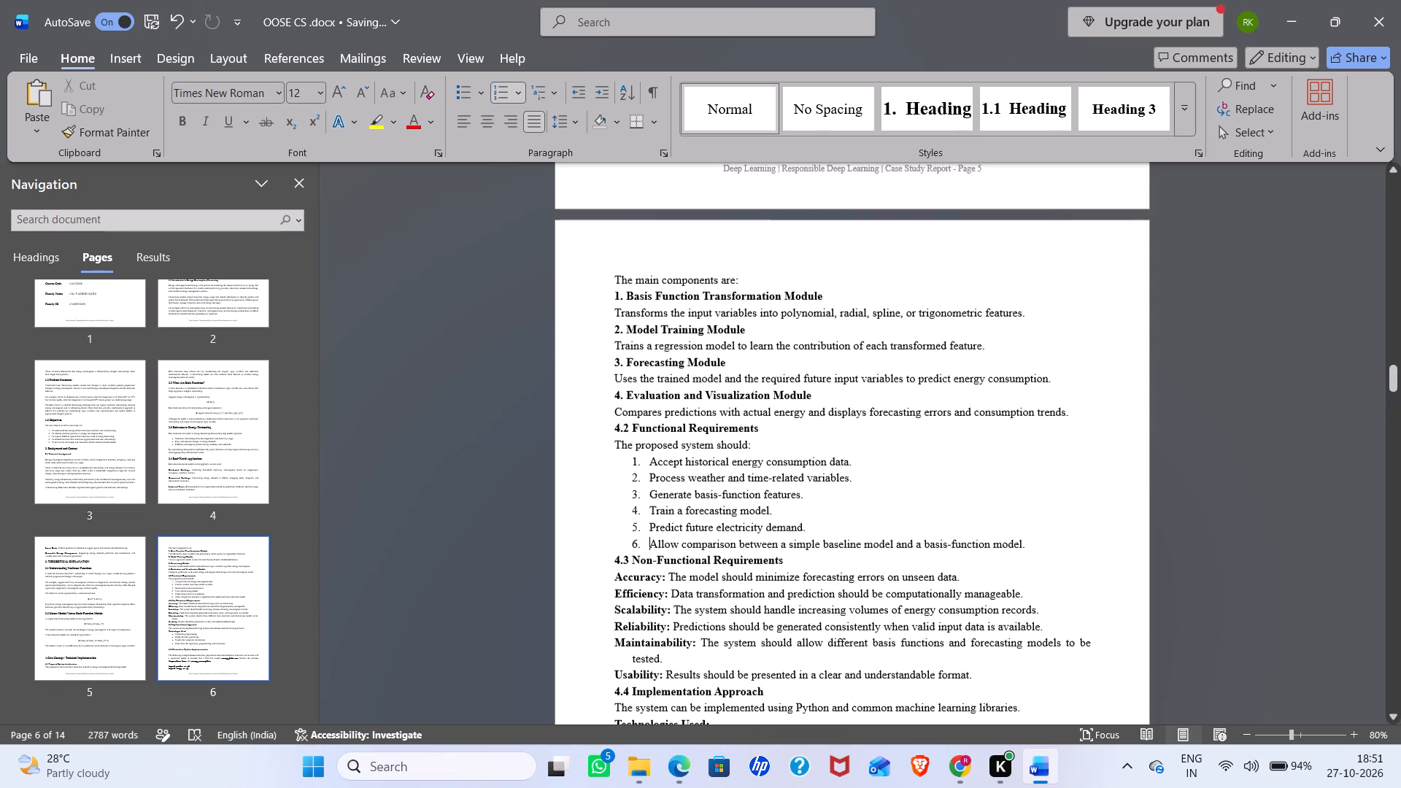
scroll(650, 386, up, 1)
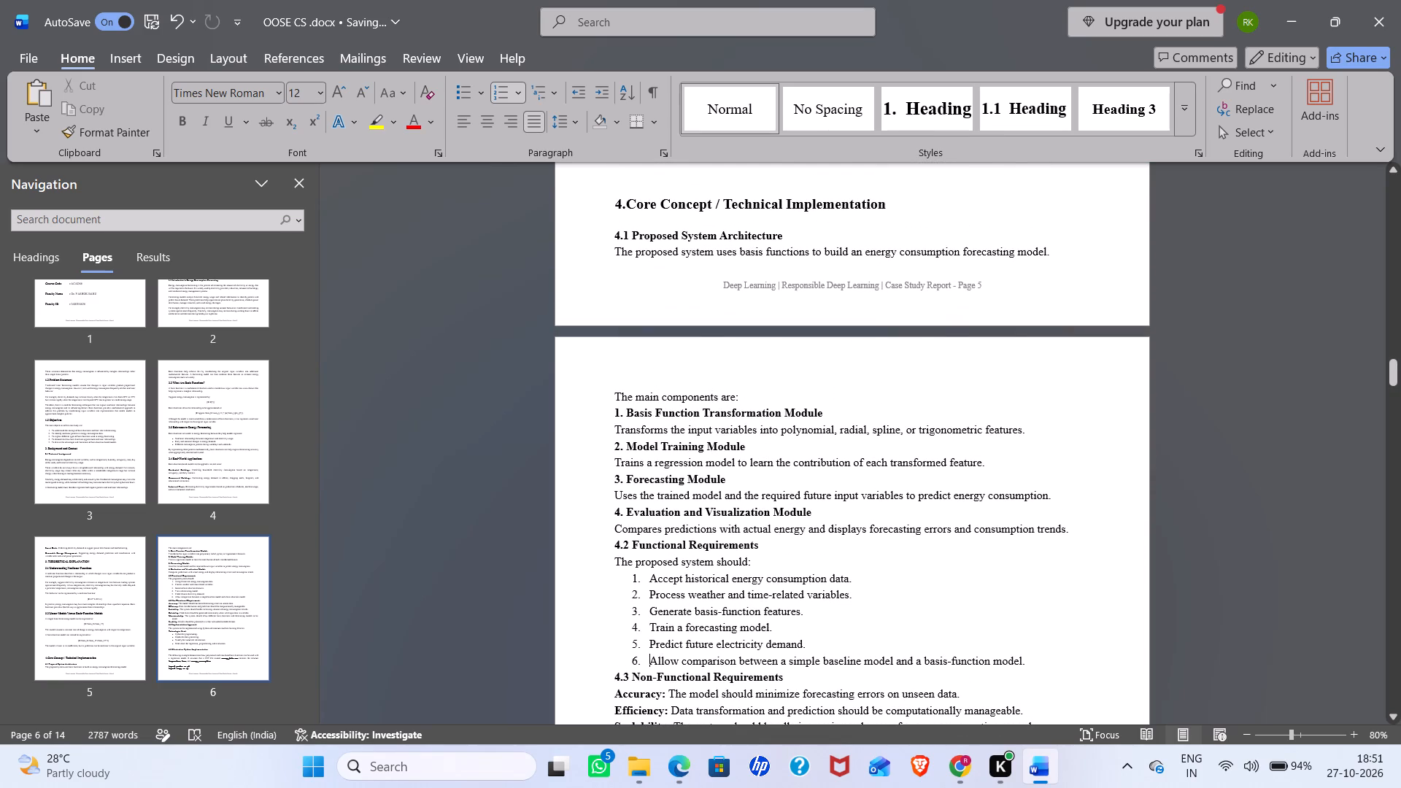
click(614, 545)
key(Return)
scroll(614, 545, down, 1)
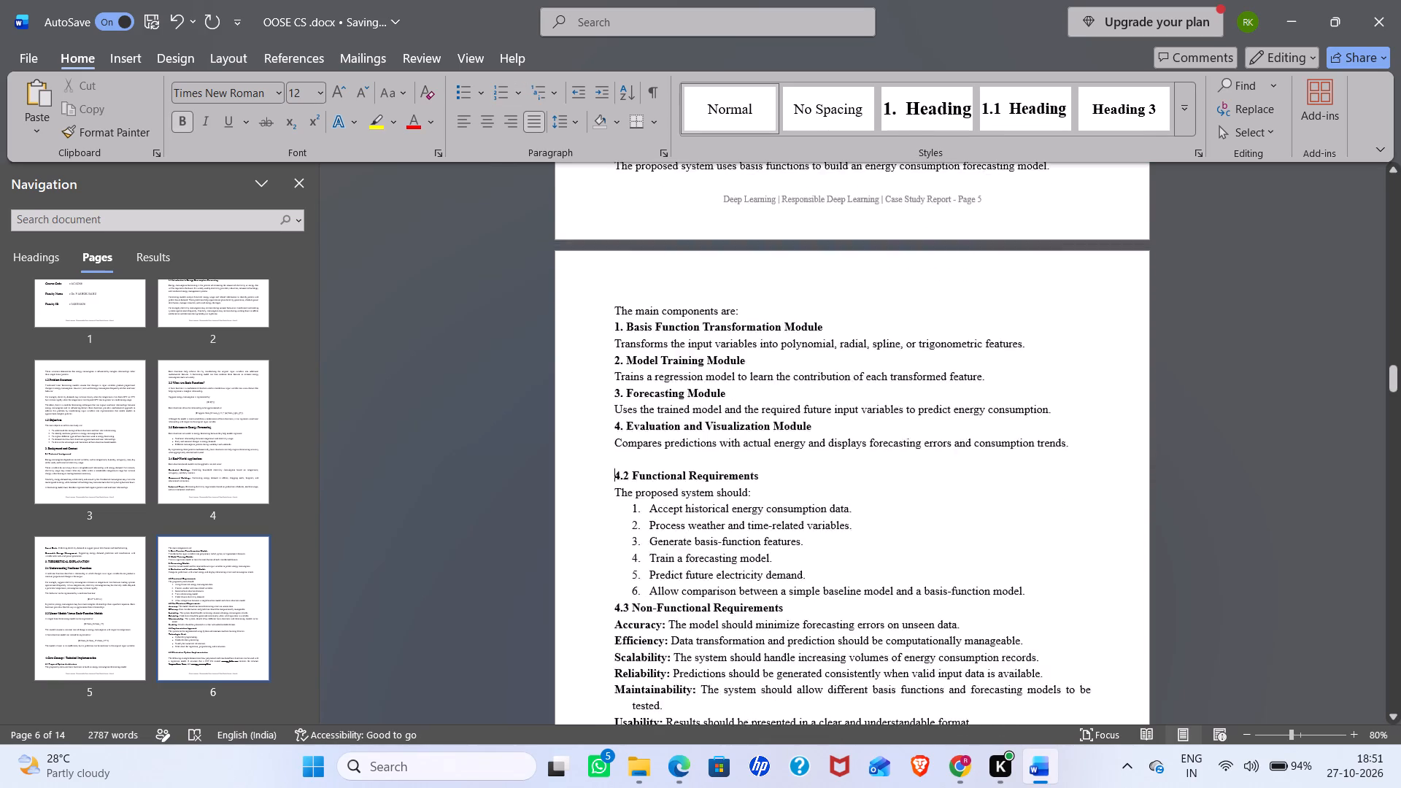
scroll(614, 545, down, 1)
click(613, 518)
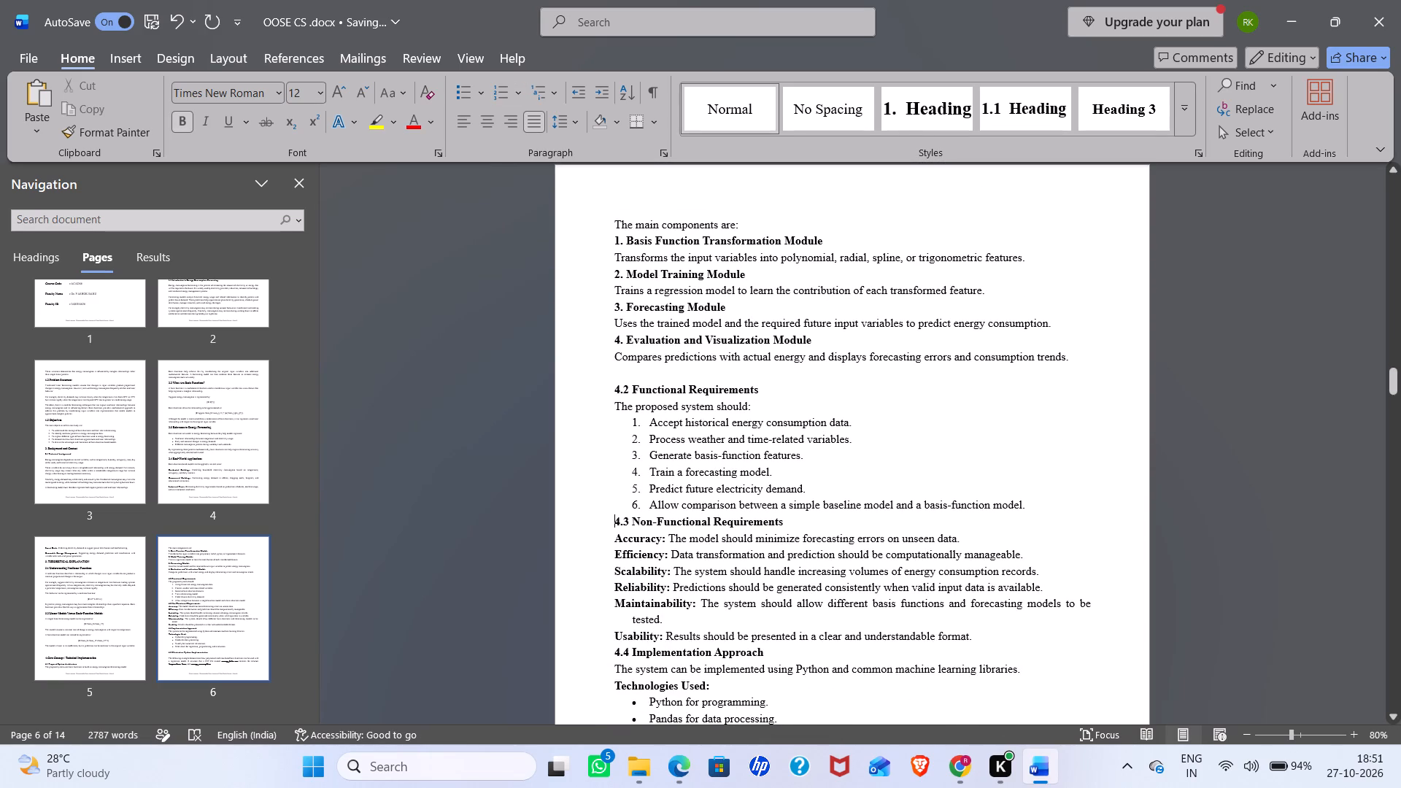
key(Return)
scroll(613, 518, down, 1)
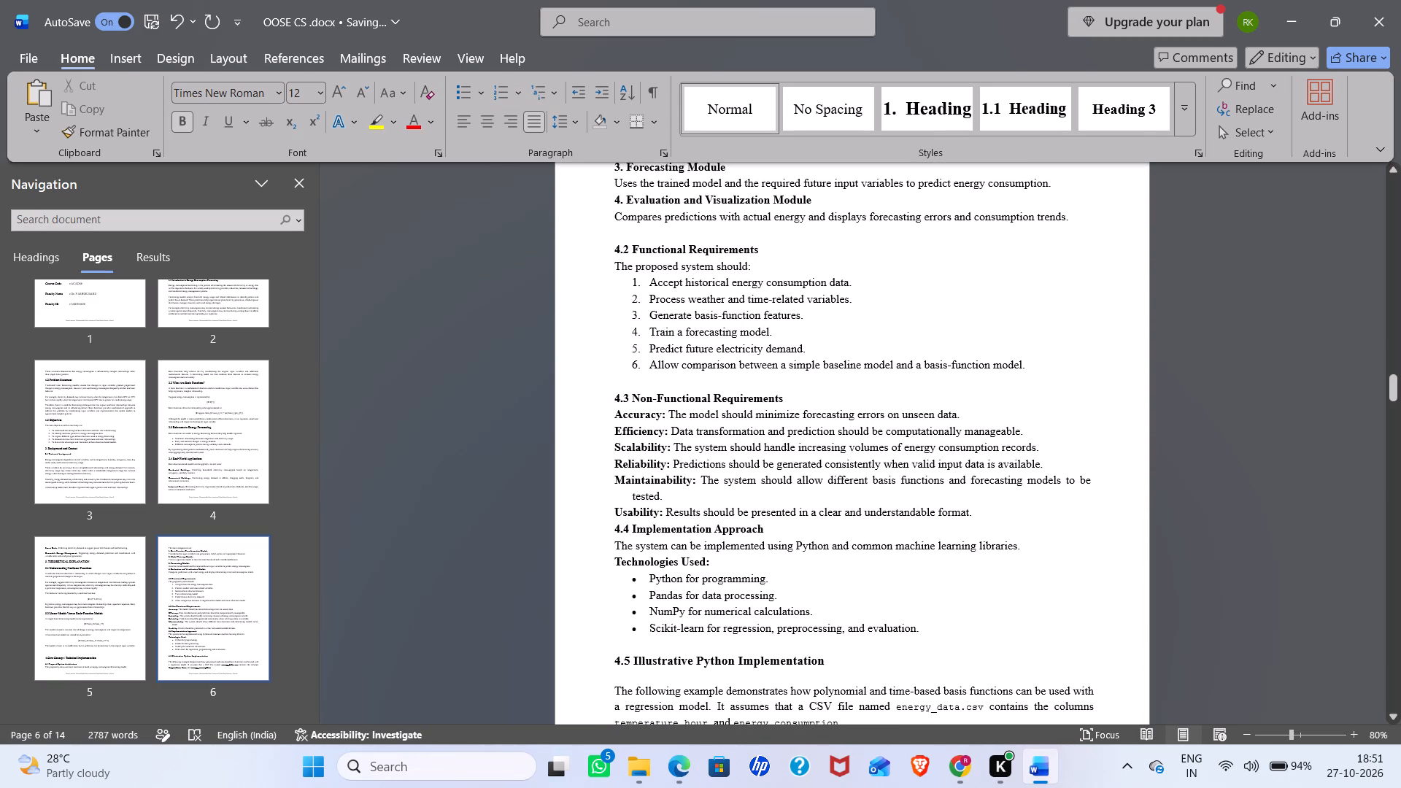
click(617, 528)
key(Return)
Review the section 4.5 Python implementation code and the evaluation measures that follow it for layout and heading numbering.
scroll(617, 528, down, 1)
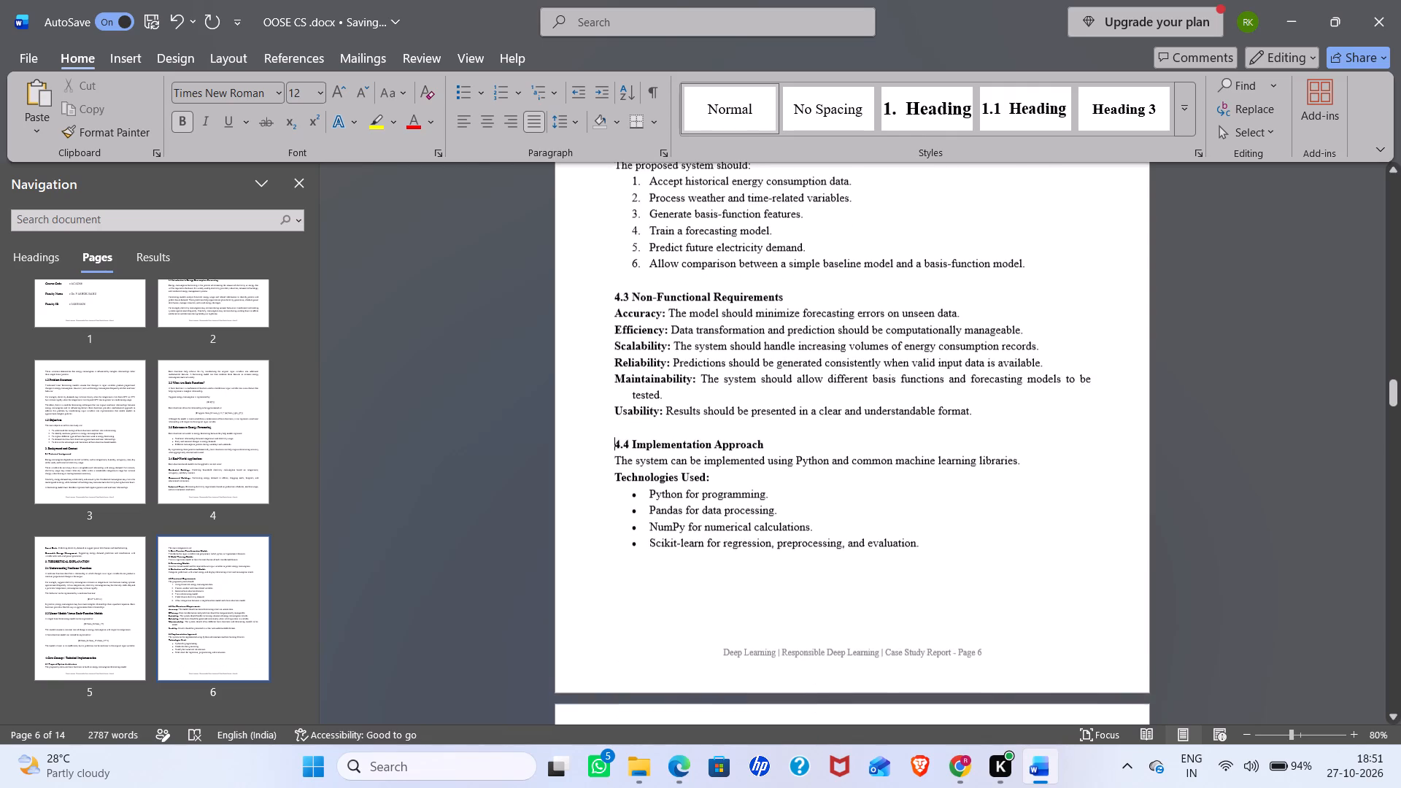
scroll(617, 528, down, 3)
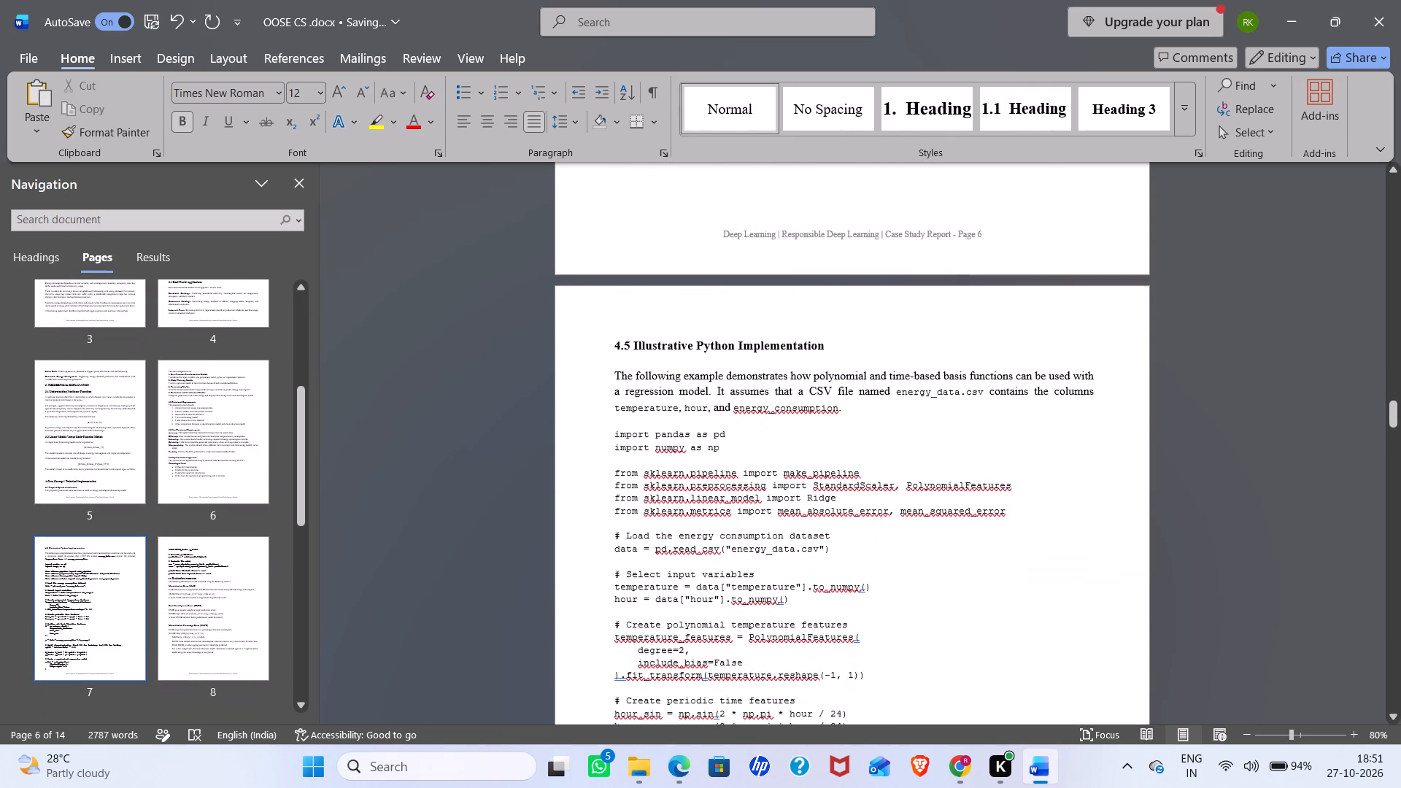
scroll(617, 528, down, 2)
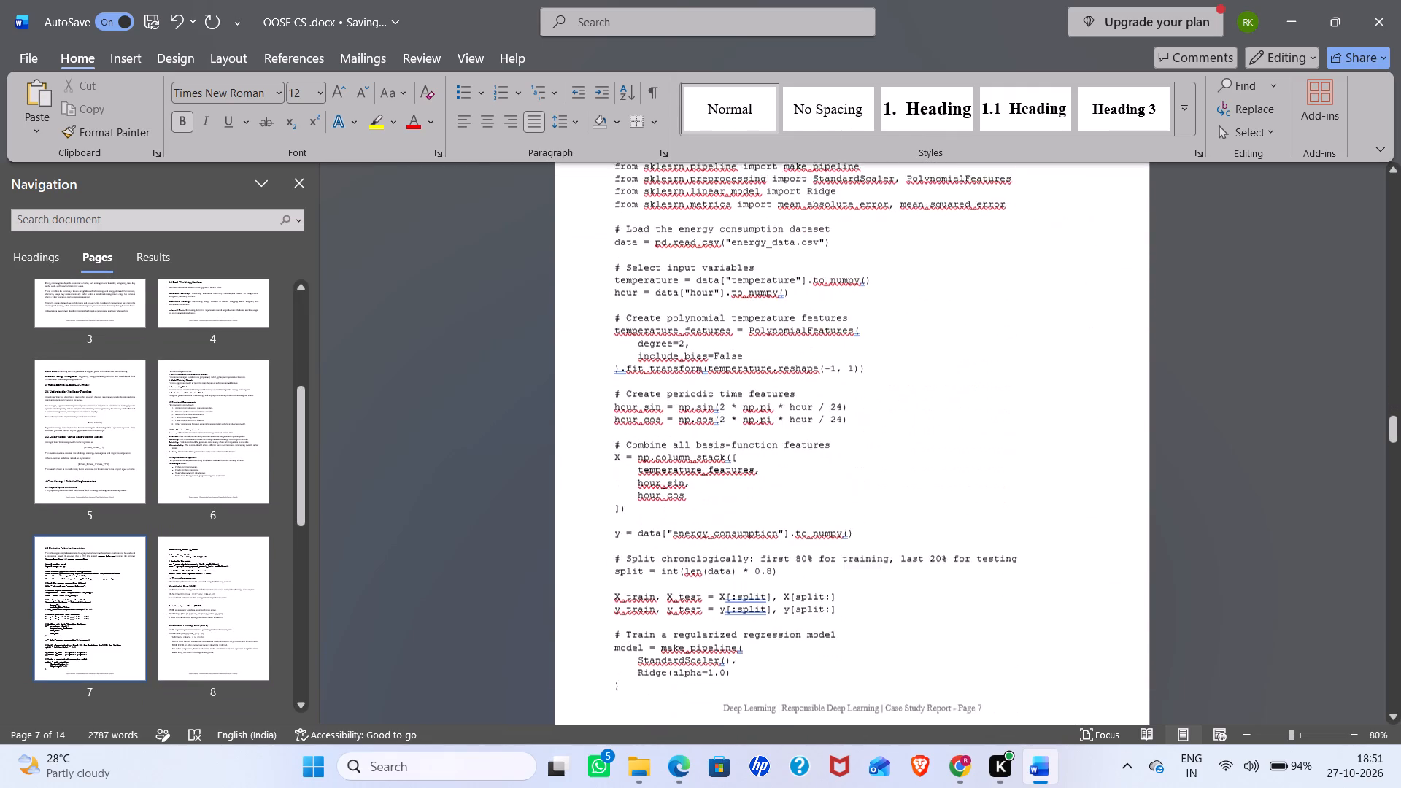
scroll(617, 528, down, 2)
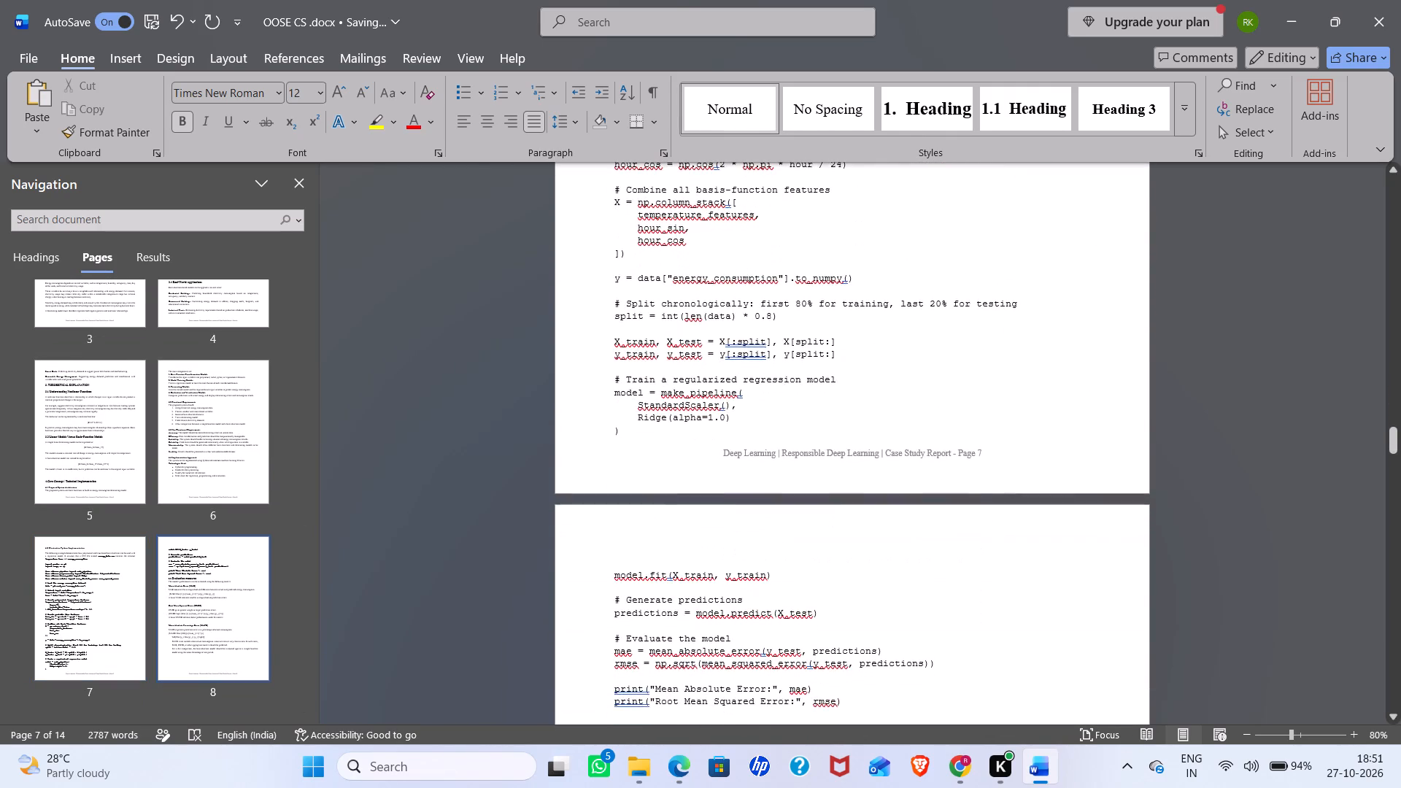
scroll(617, 528, down, 3)
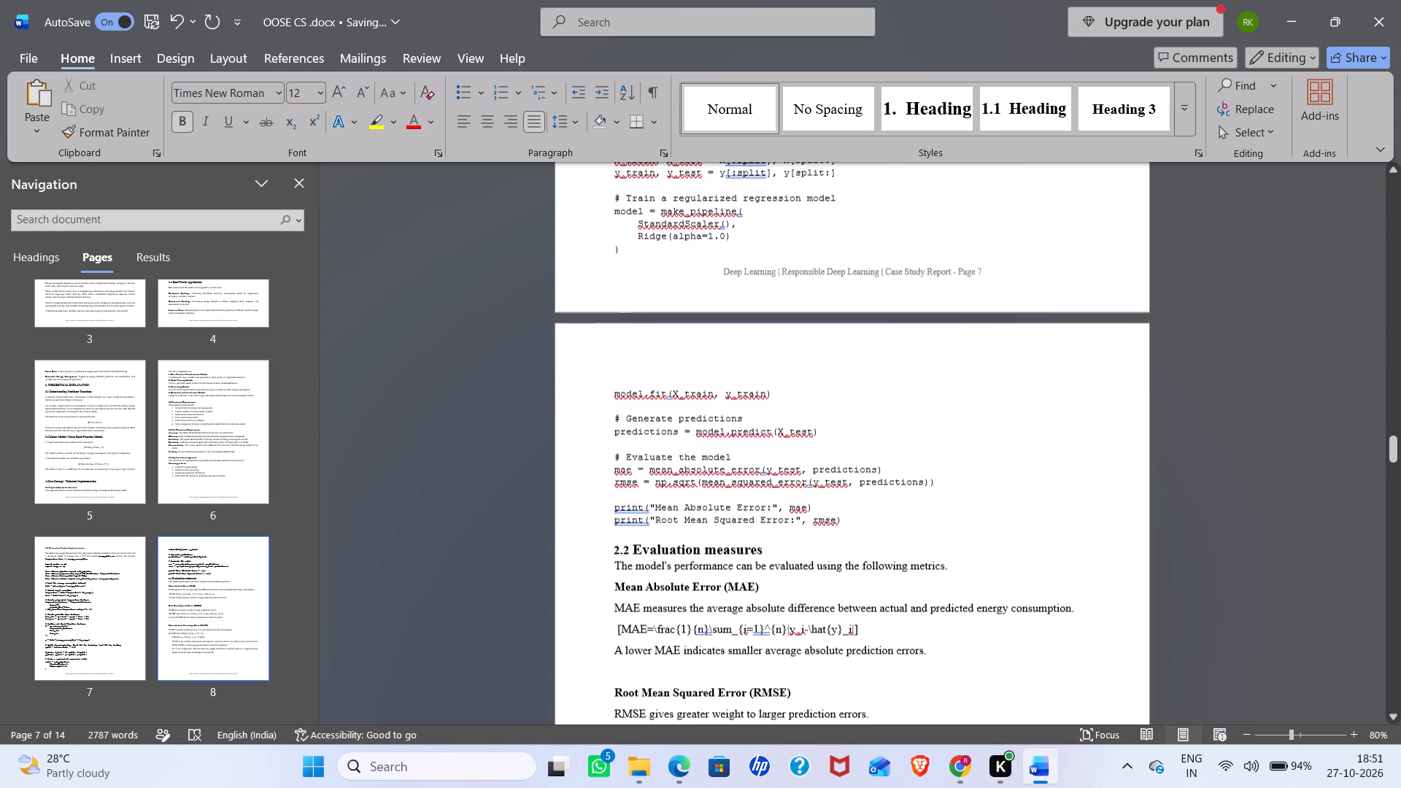
scroll(617, 528, down, 2)
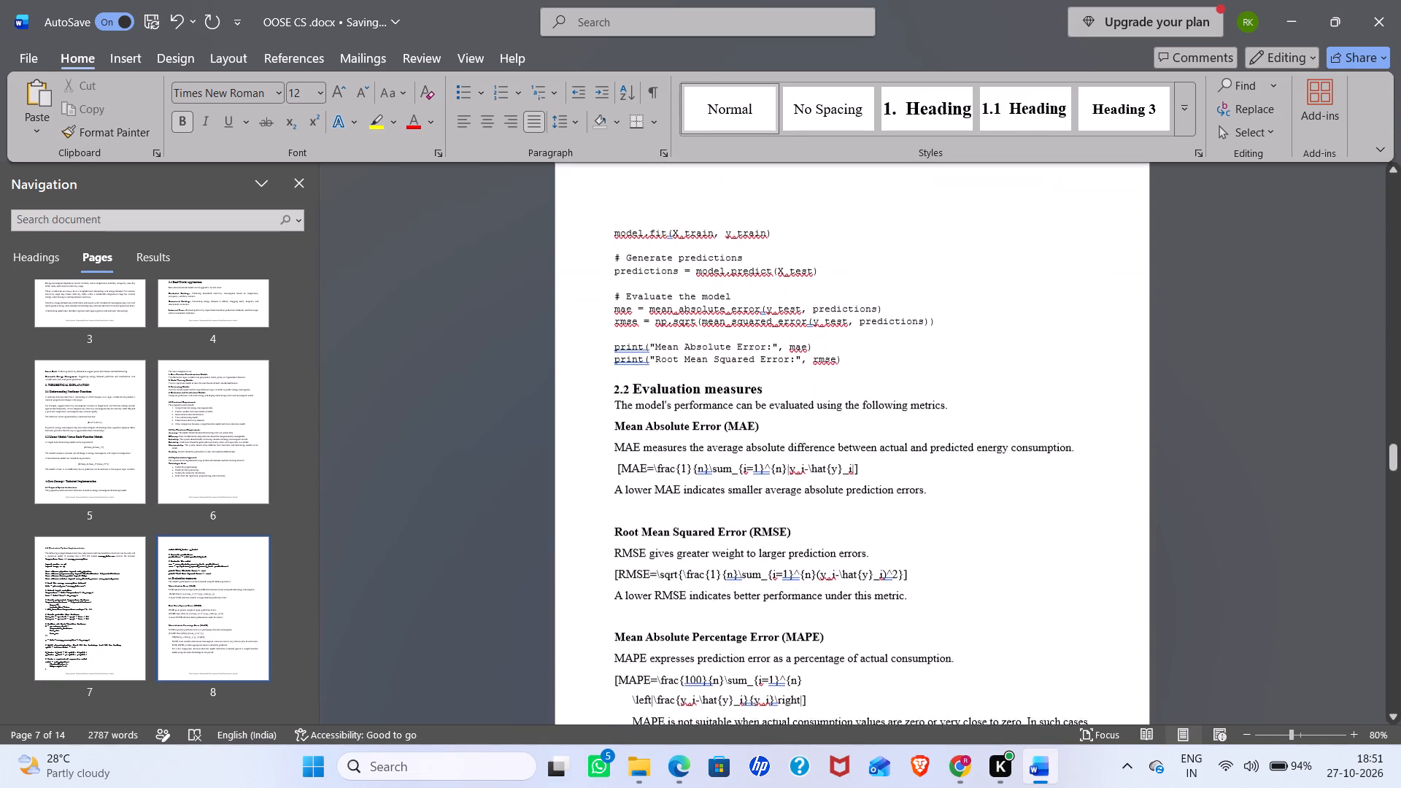
scroll(617, 528, down, 3)
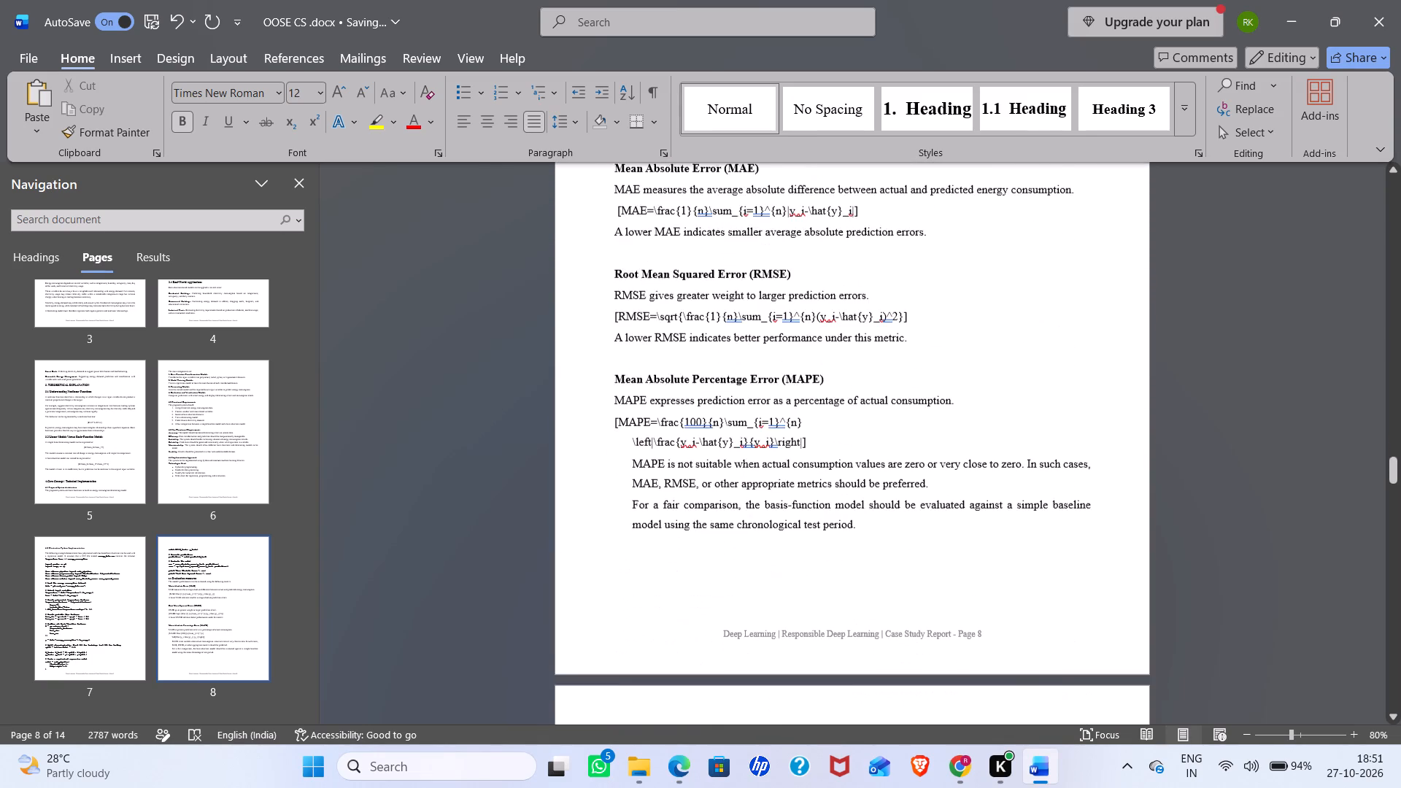
scroll(617, 528, down, 1)
scroll(617, 528, up, 2)
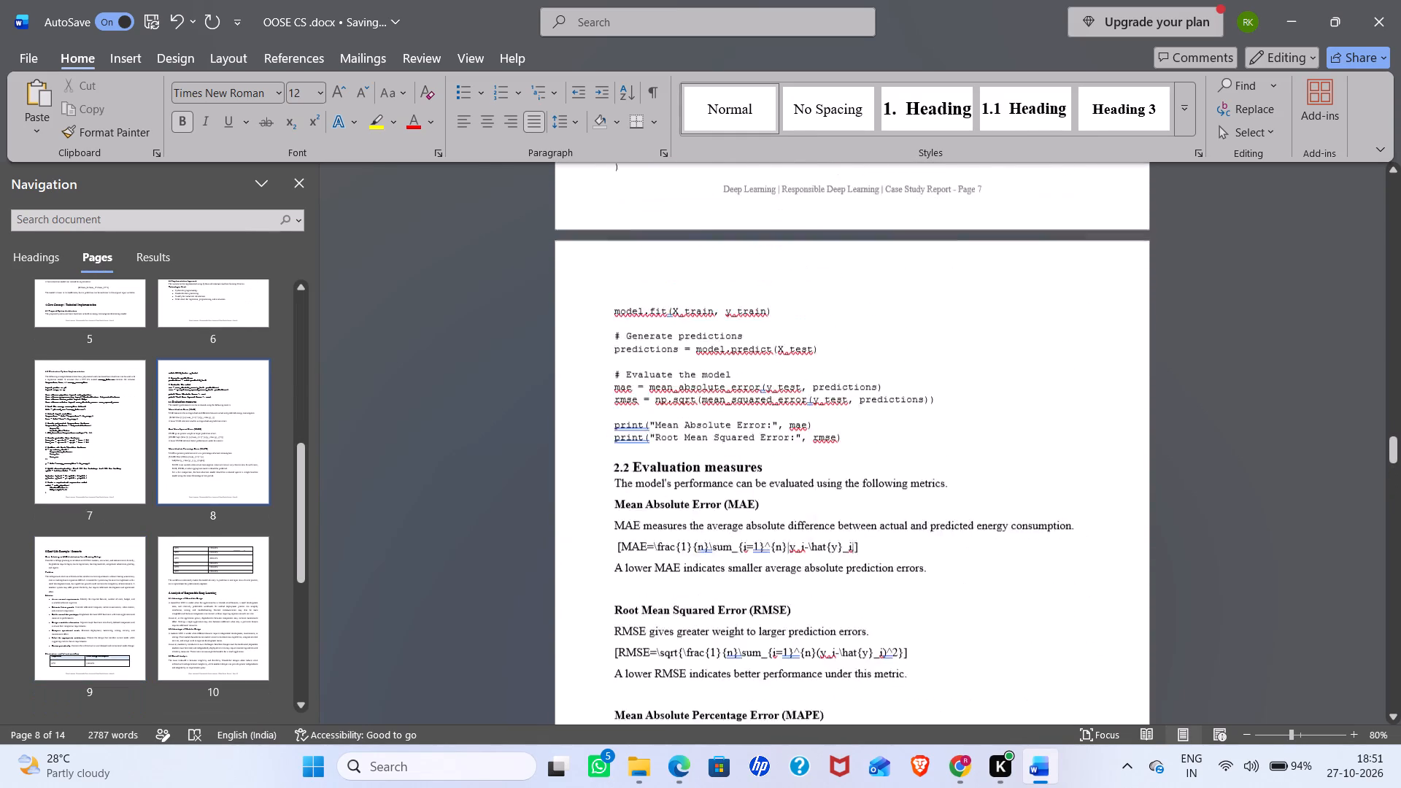
scroll(617, 528, up, 4)
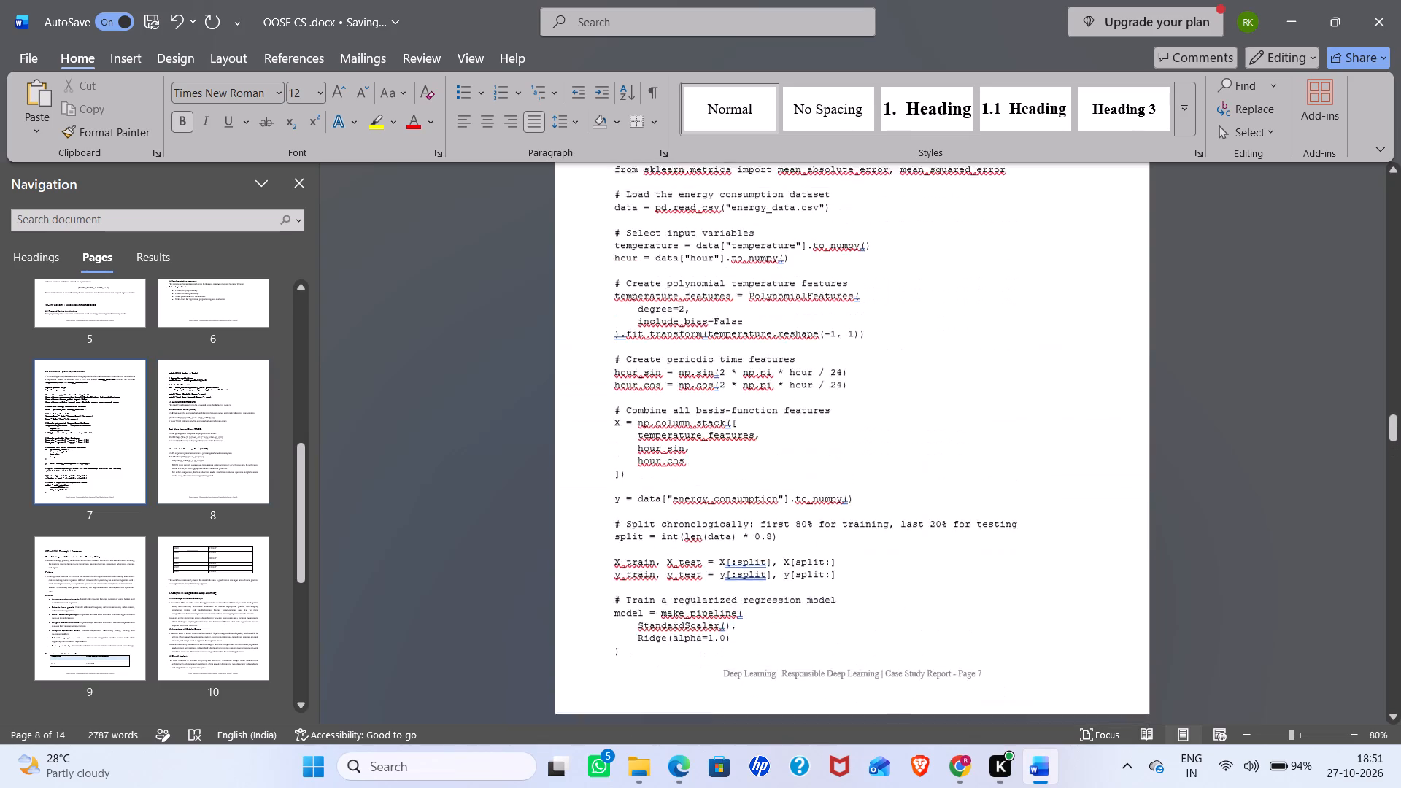
scroll(617, 528, up, 2)
scroll(617, 528, down, 2)
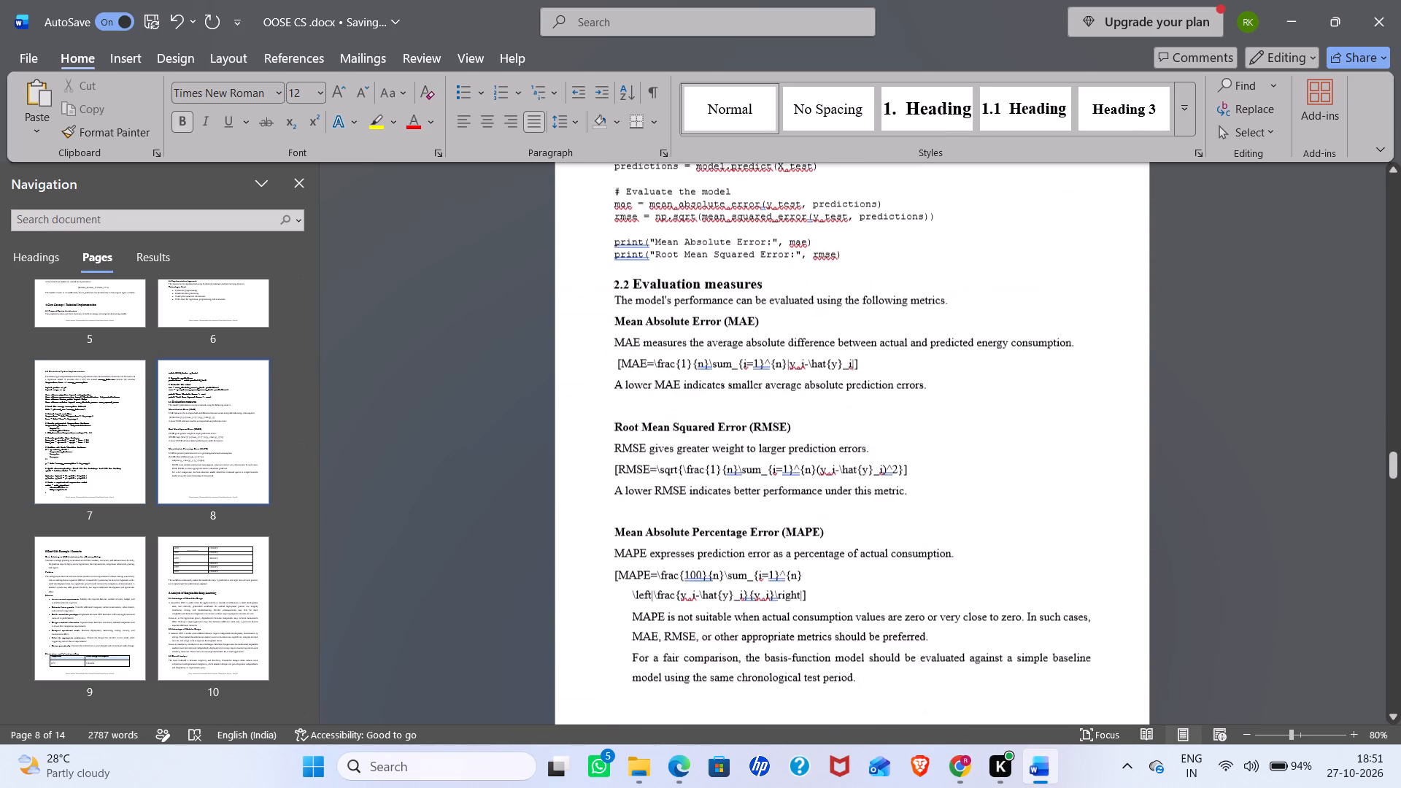
Renumber the Evaluation measures heading as 4.6, undoing the automatic list numbering so the number stays plain text.
scroll(617, 528, down, 1)
click(636, 193)
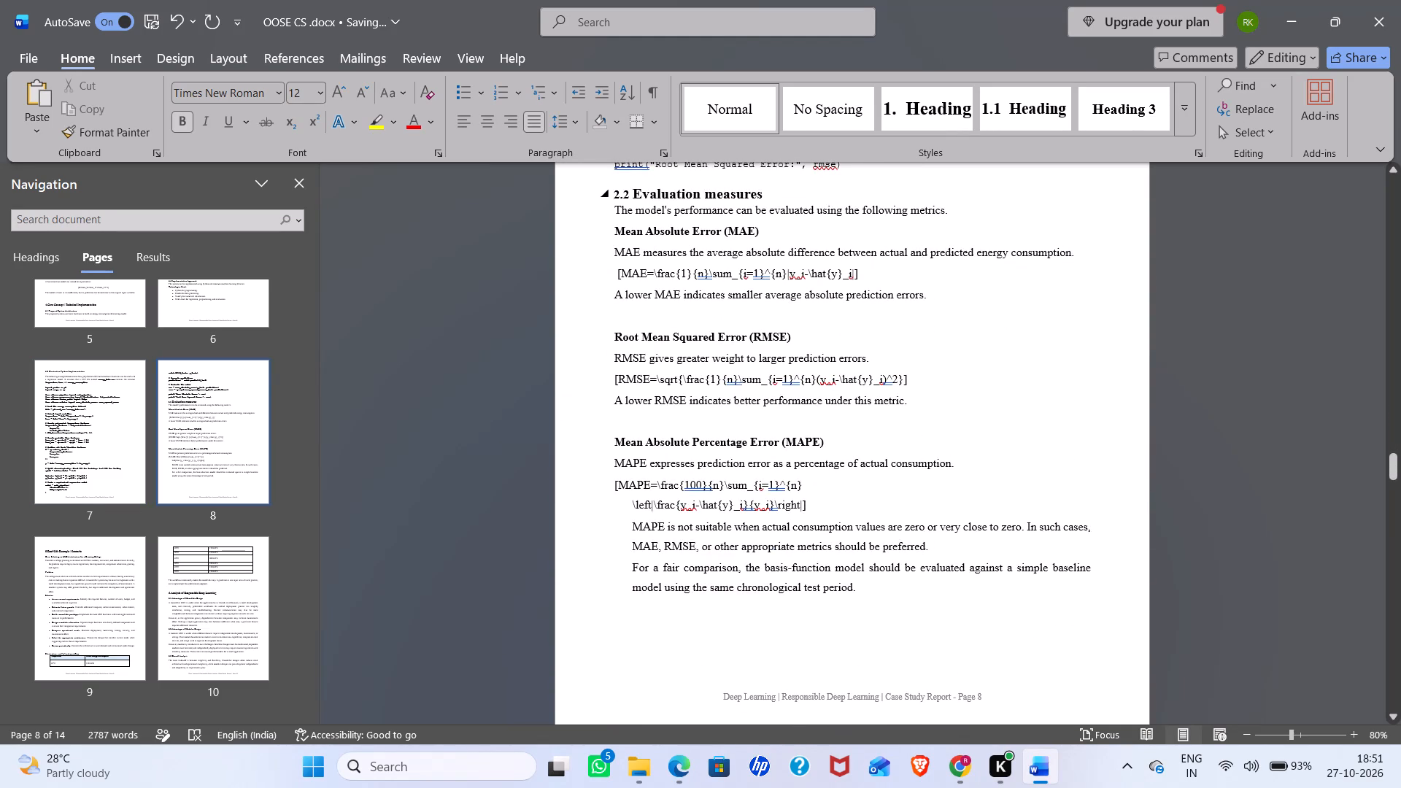
key(BackSpace)
key(BackSpace)
key(BackSpace)
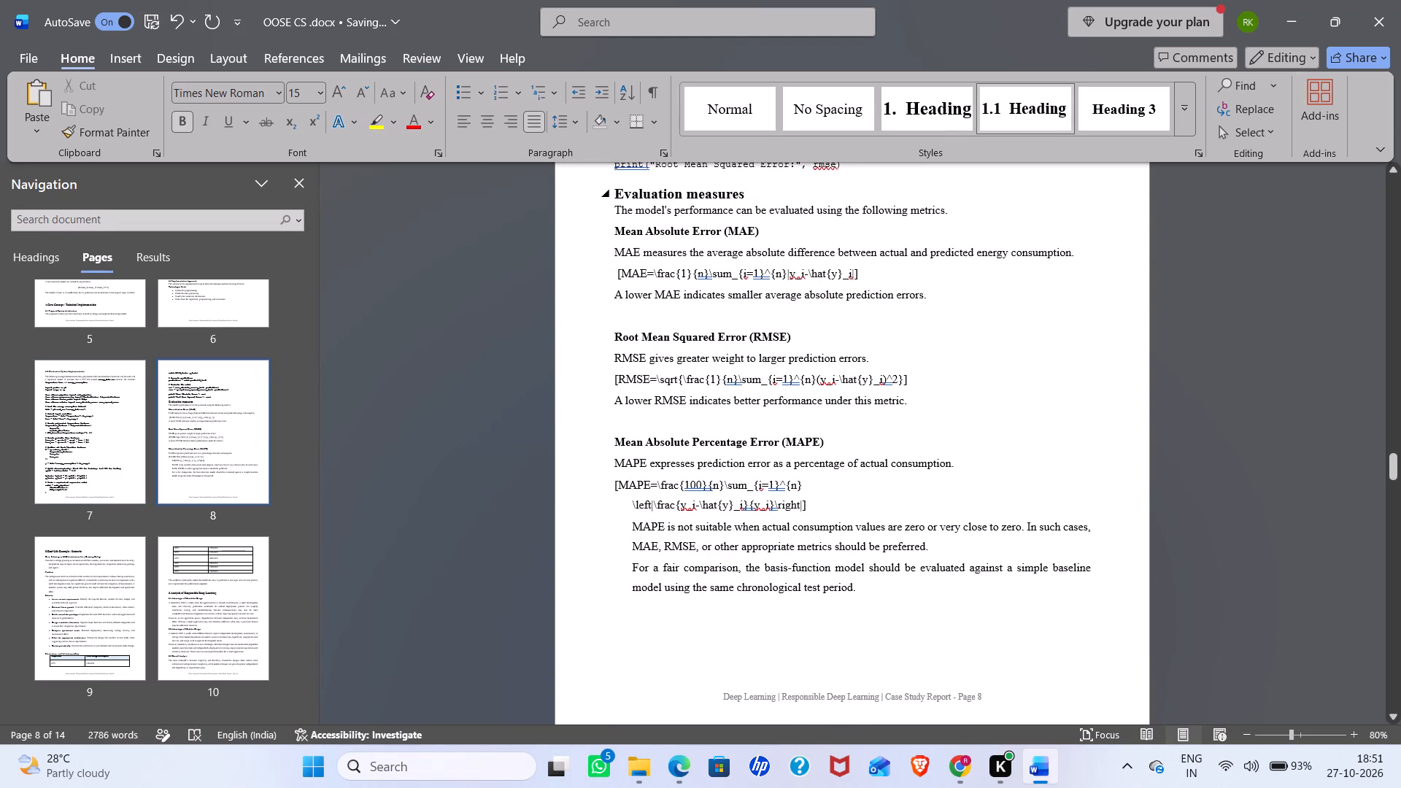
text(4.6)
key(space)
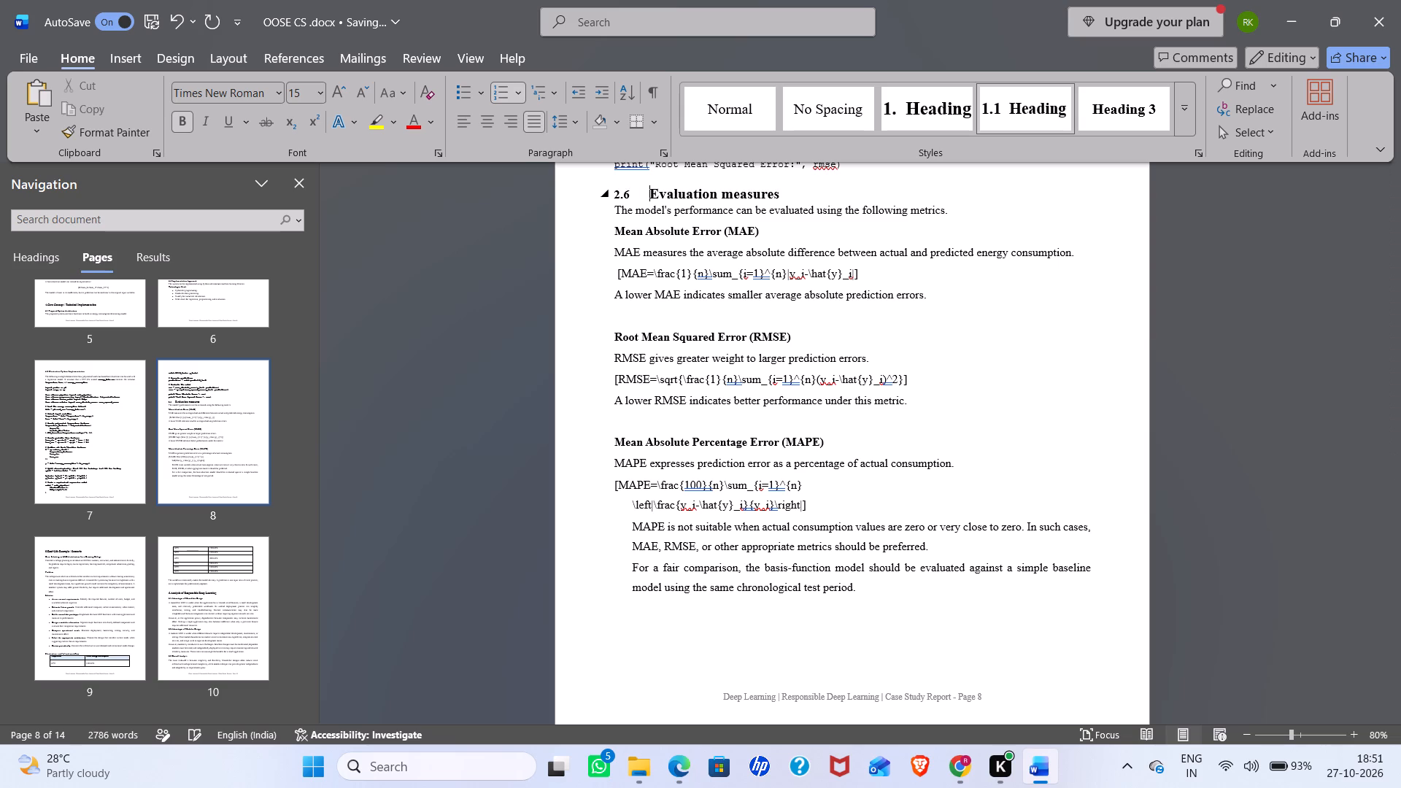
key(ctrl+z)
Indent the first line of the section 5 paragraph beginning "Consider a college planning to introduce an LMS" to align with its other lines.
scroll(682, 278, down, 1)
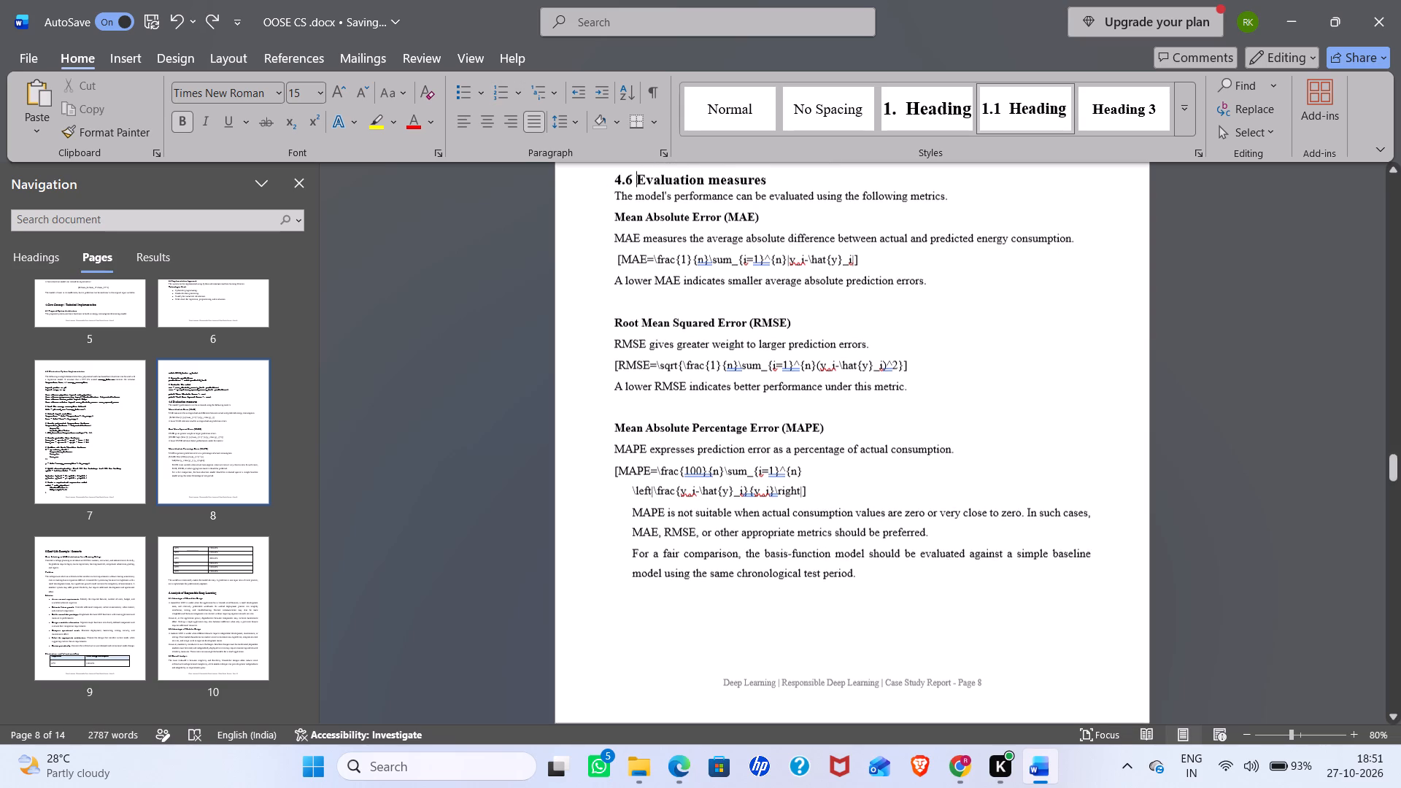
scroll(682, 278, down, 4)
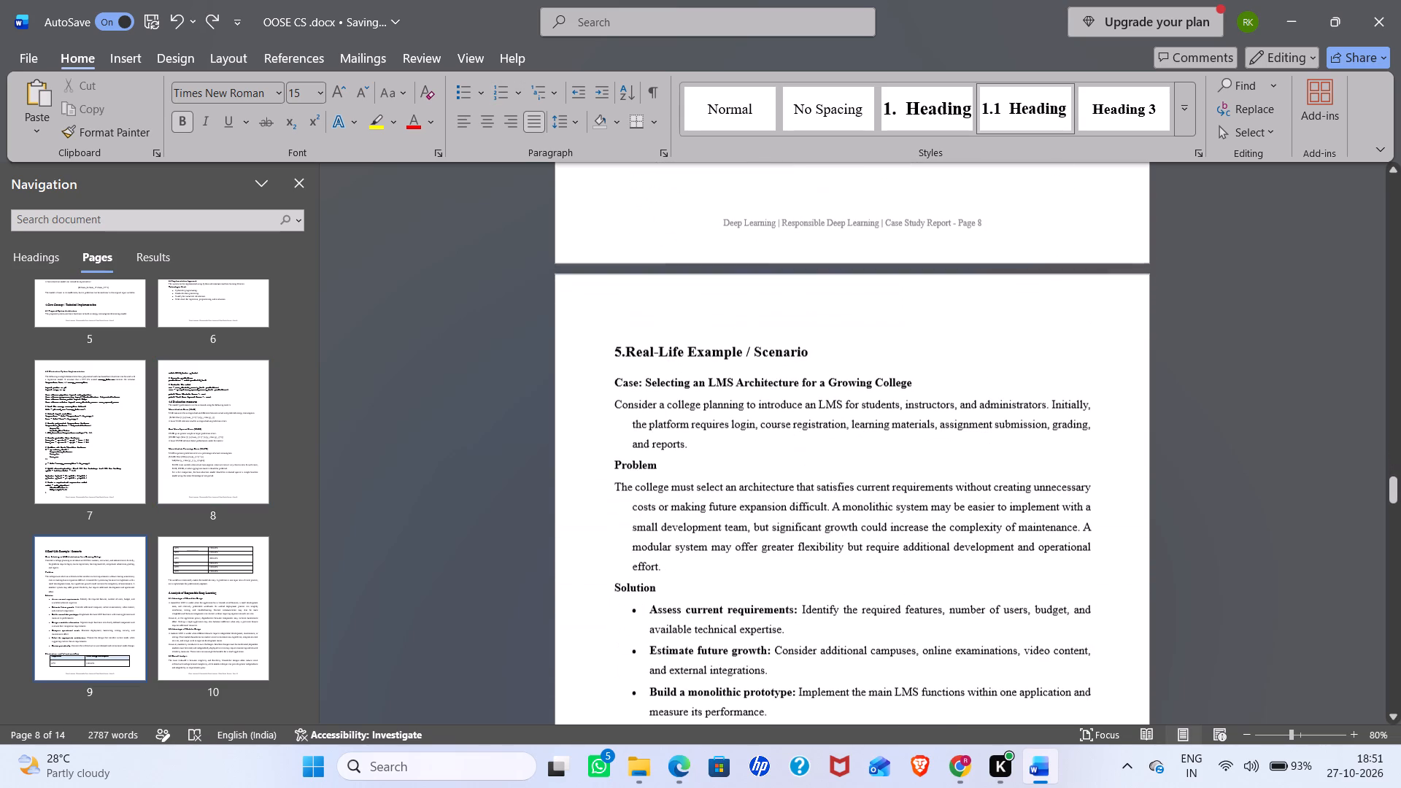
scroll(682, 278, down, 1)
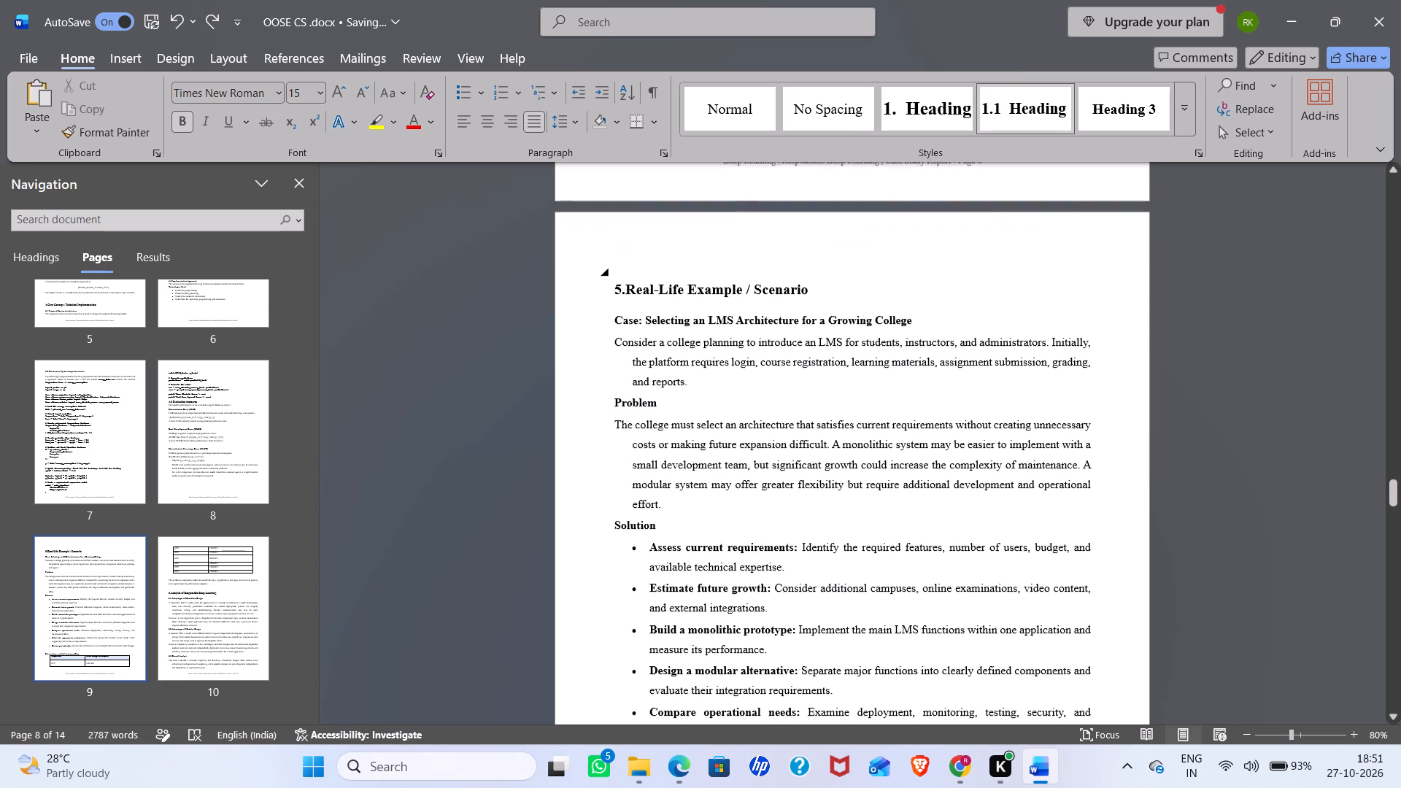
scroll(682, 278, down, 1)
click(613, 332)
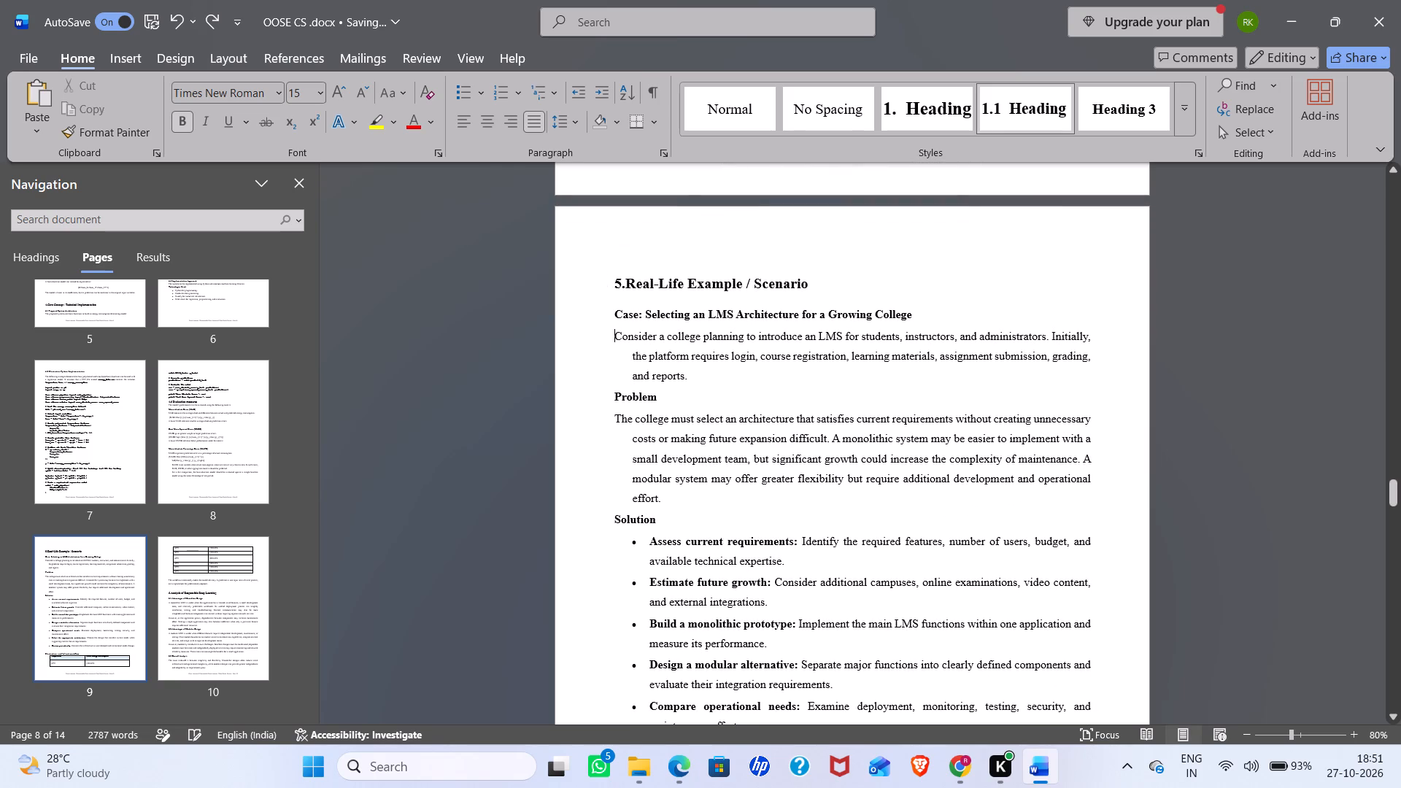
key(Tab)
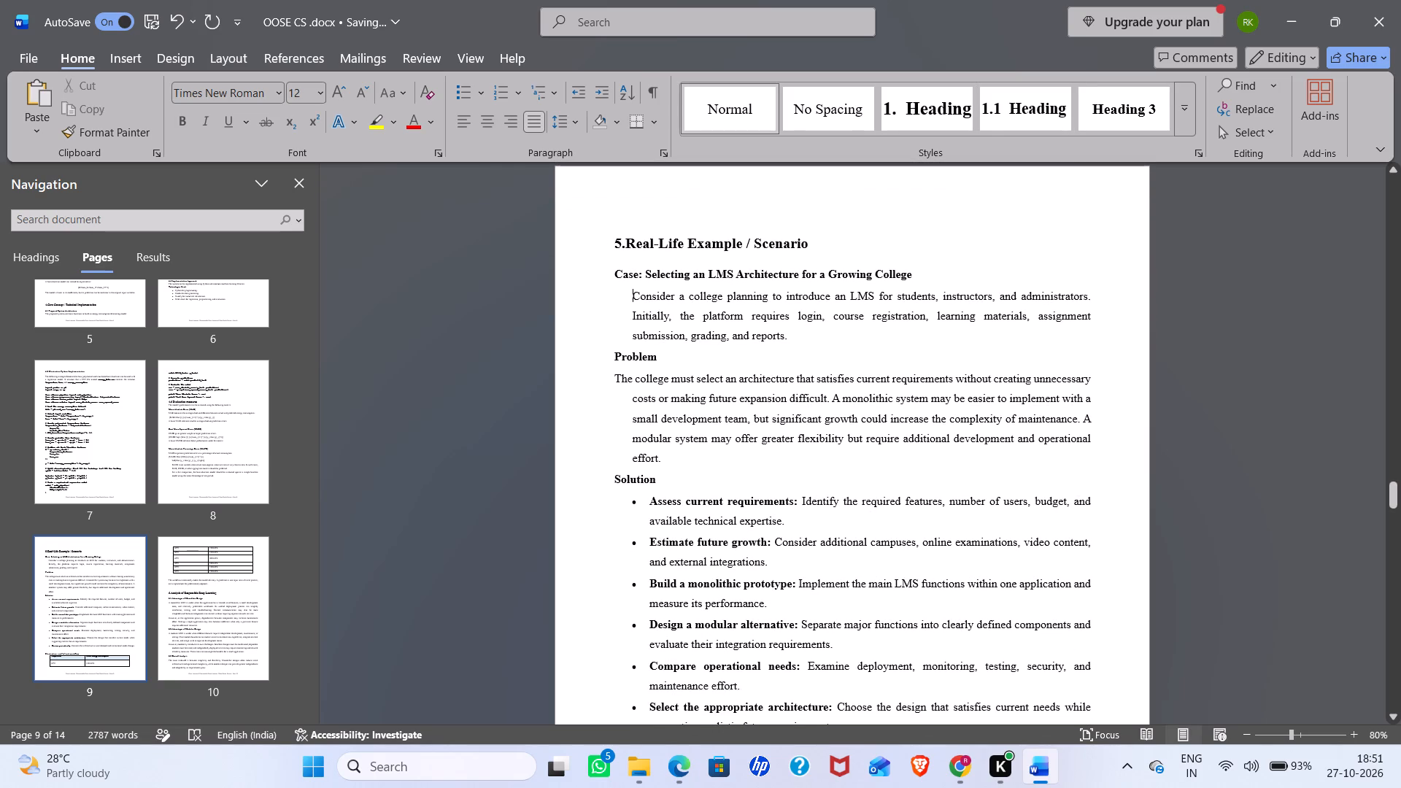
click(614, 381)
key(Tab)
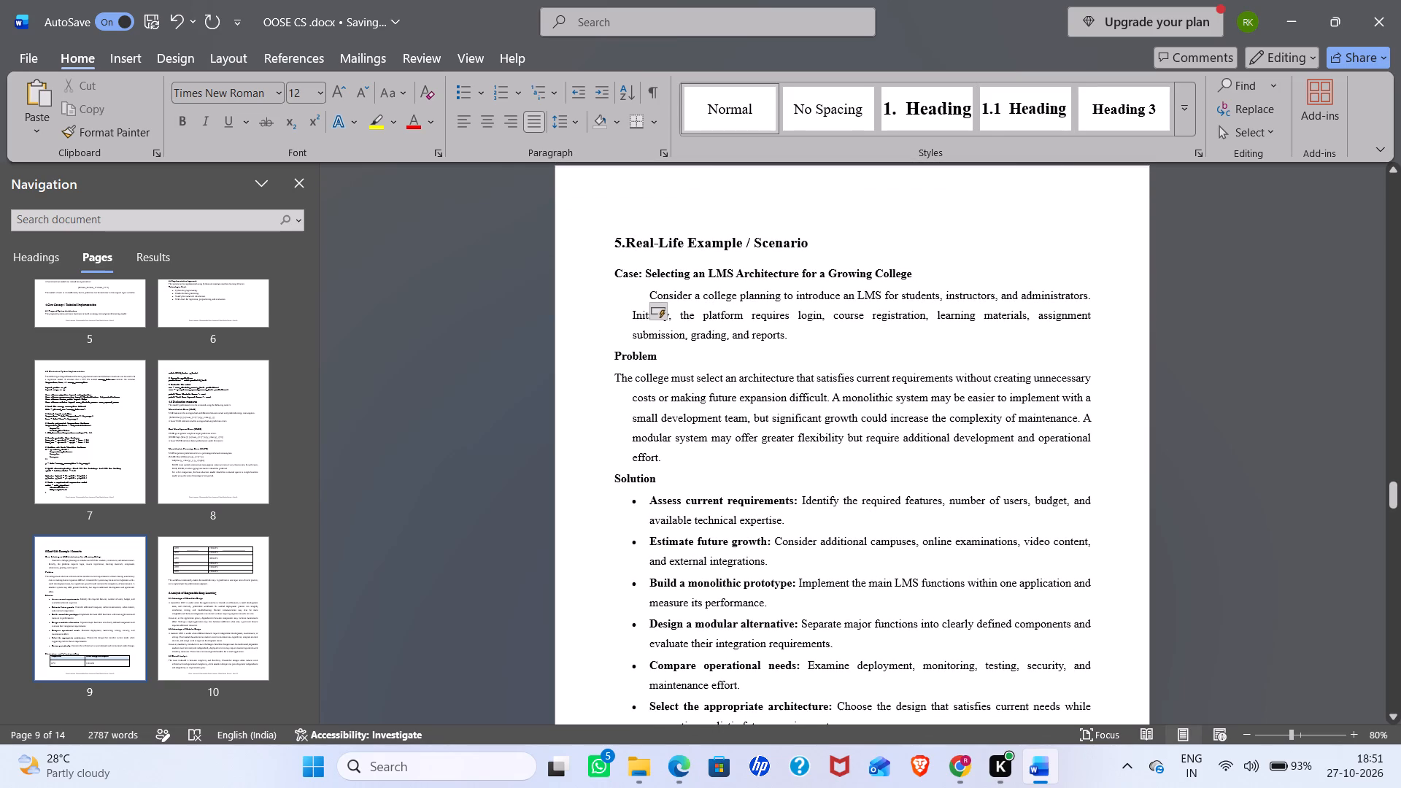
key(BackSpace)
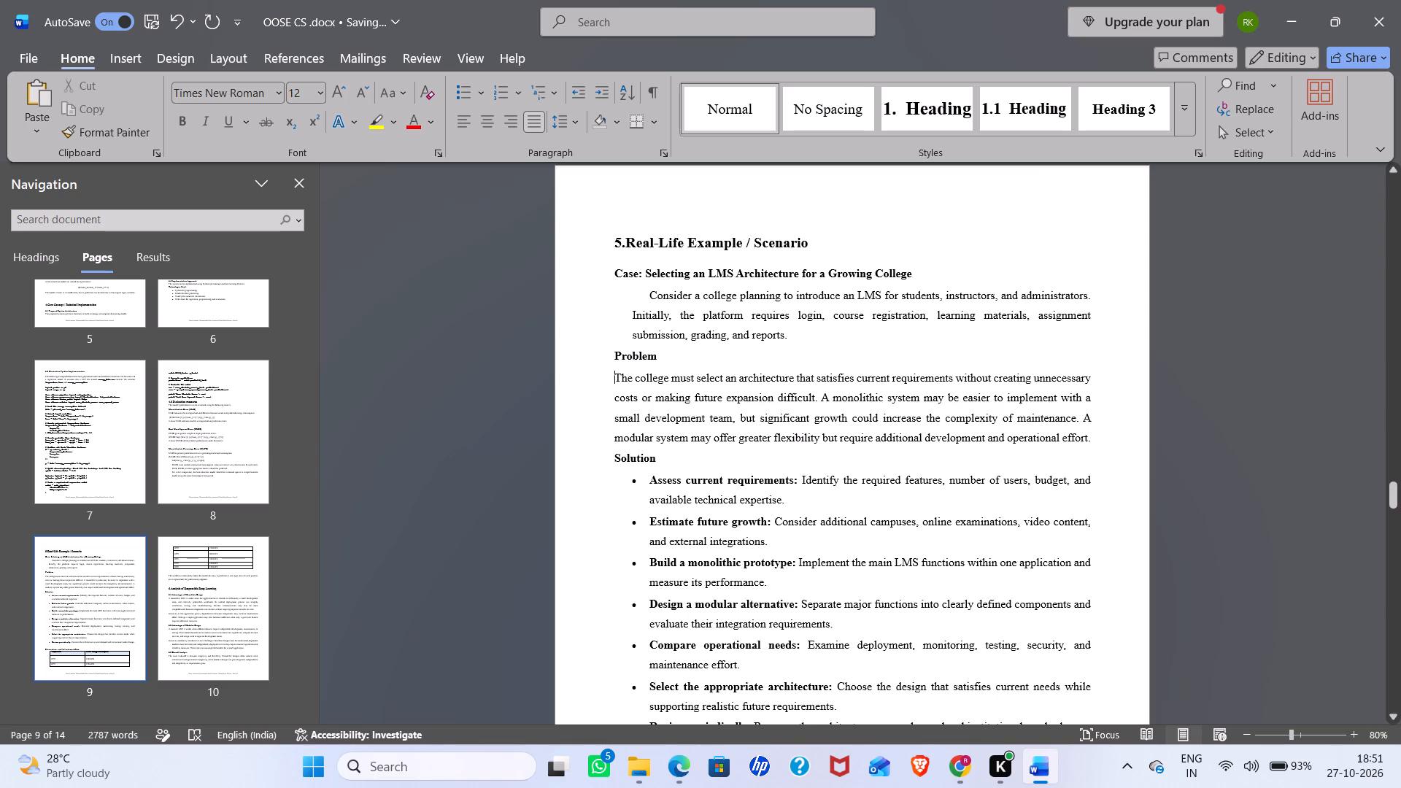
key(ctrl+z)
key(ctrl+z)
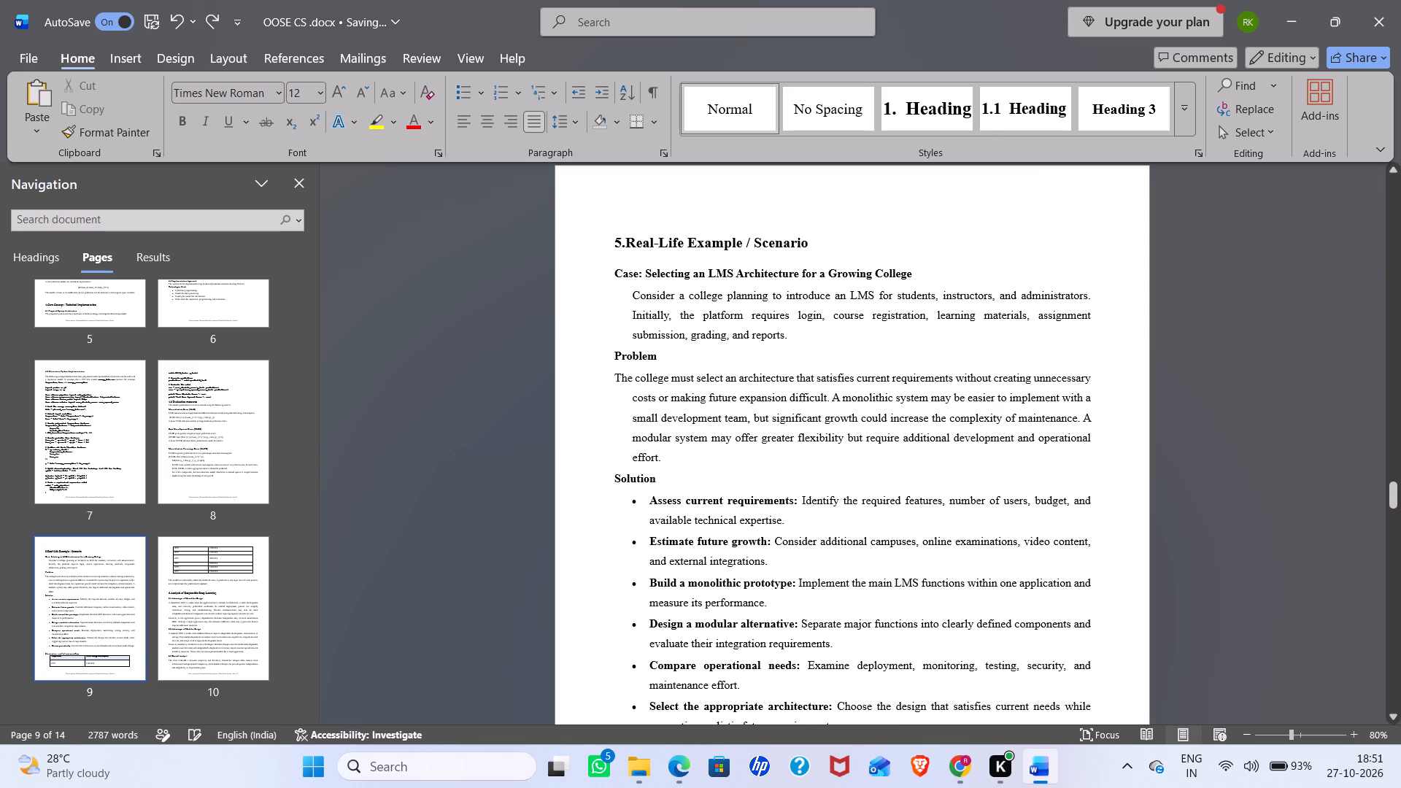
Indent the first line of the paragraph under the section 5 Problem heading to align with its other lines.
click(617, 378)
key(Tab)
Add a colon after the Problem heading in section 5.
scroll(638, 388, down, 1)
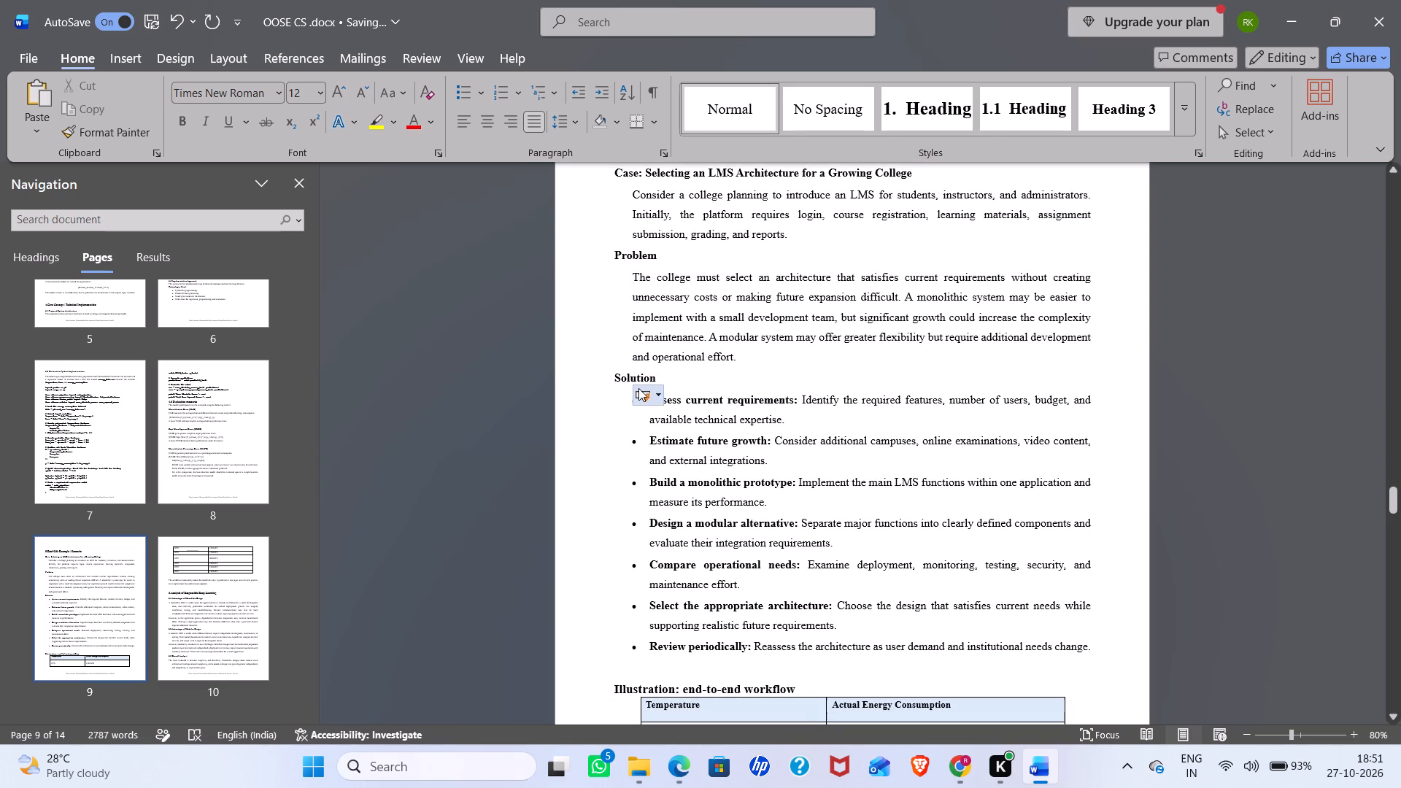
scroll(708, 449, up, 1)
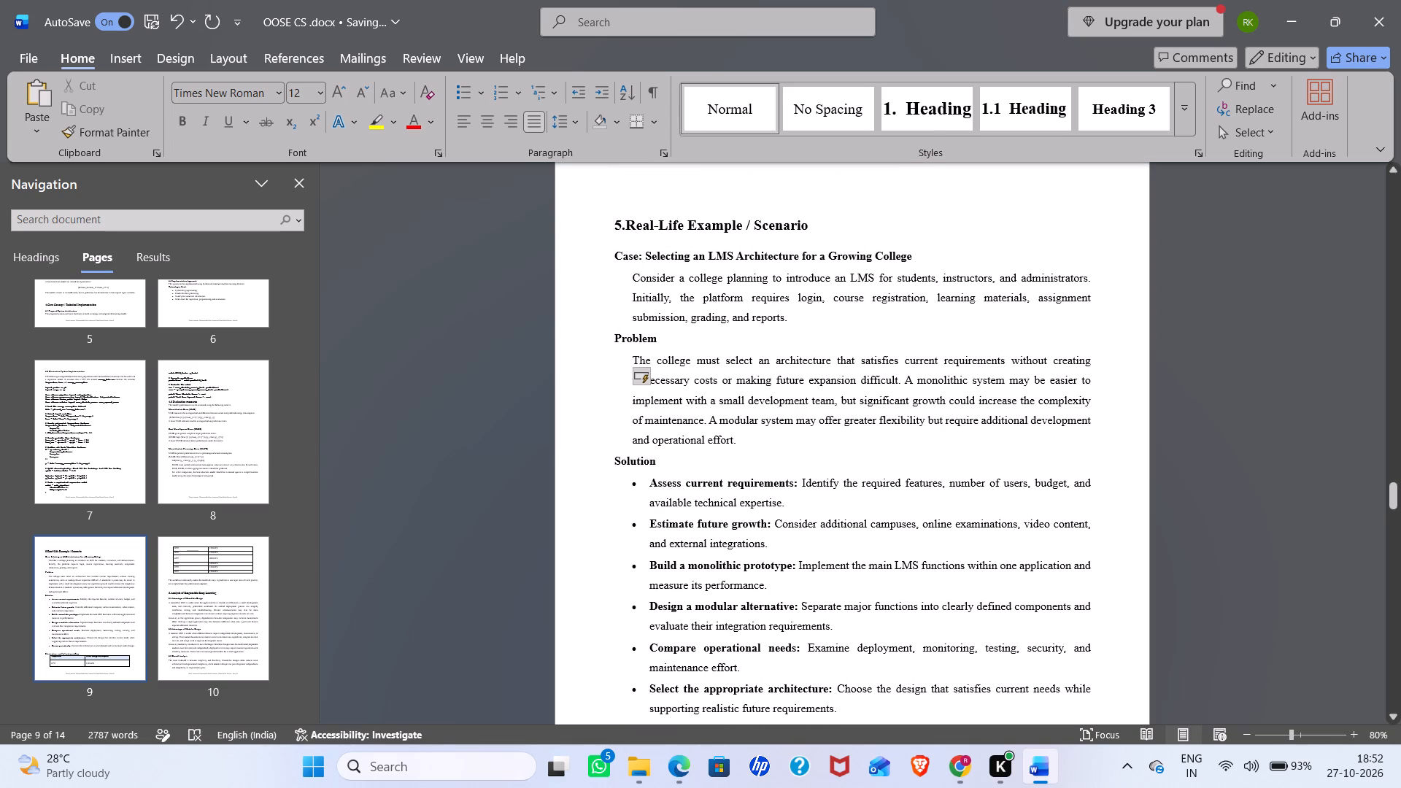
click(662, 346)
key(shift+colon)
Insert blank lines before the "Illustration: end-to-end workflow" heading so it moves to the following page with its table.
scroll(689, 395, down, 5)
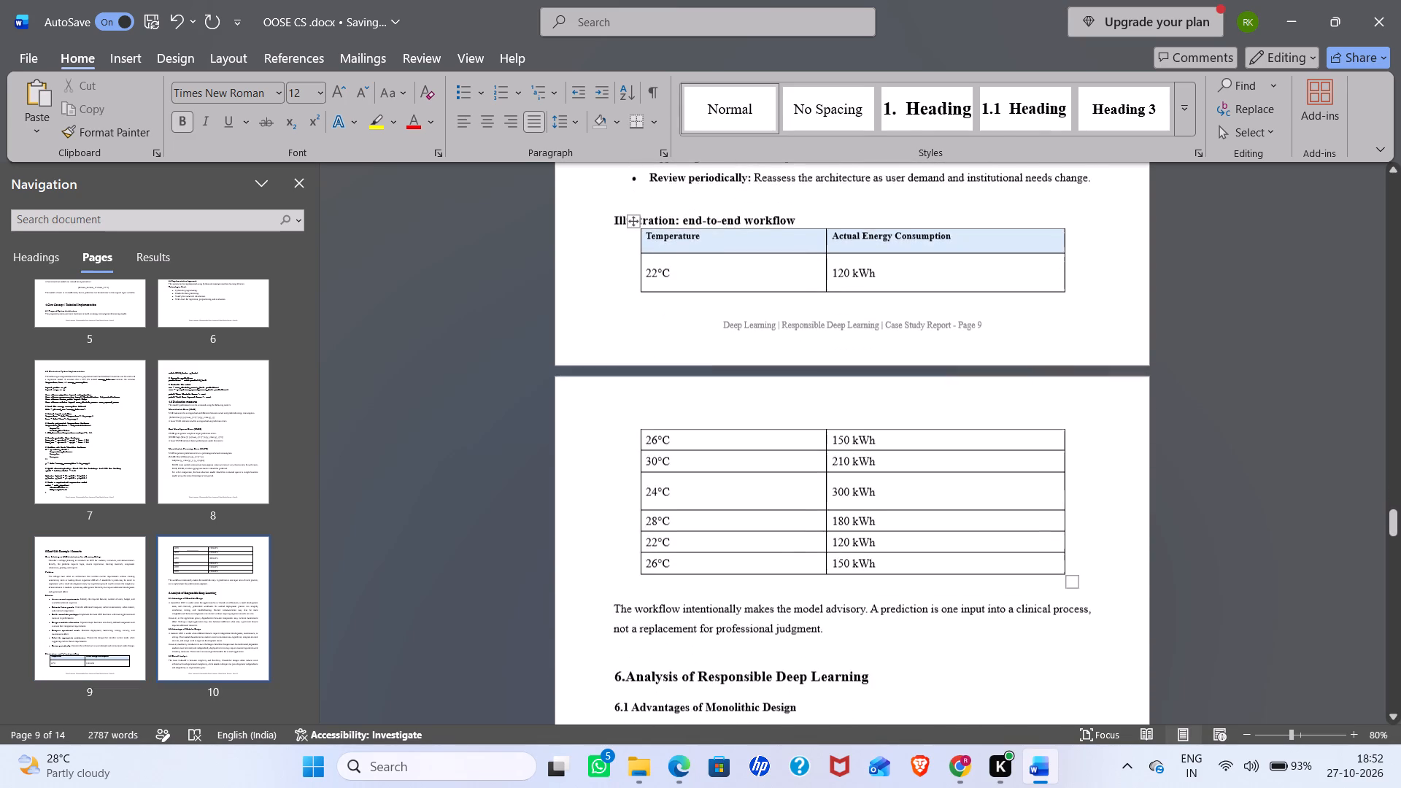
scroll(689, 395, up, 1)
click(649, 307)
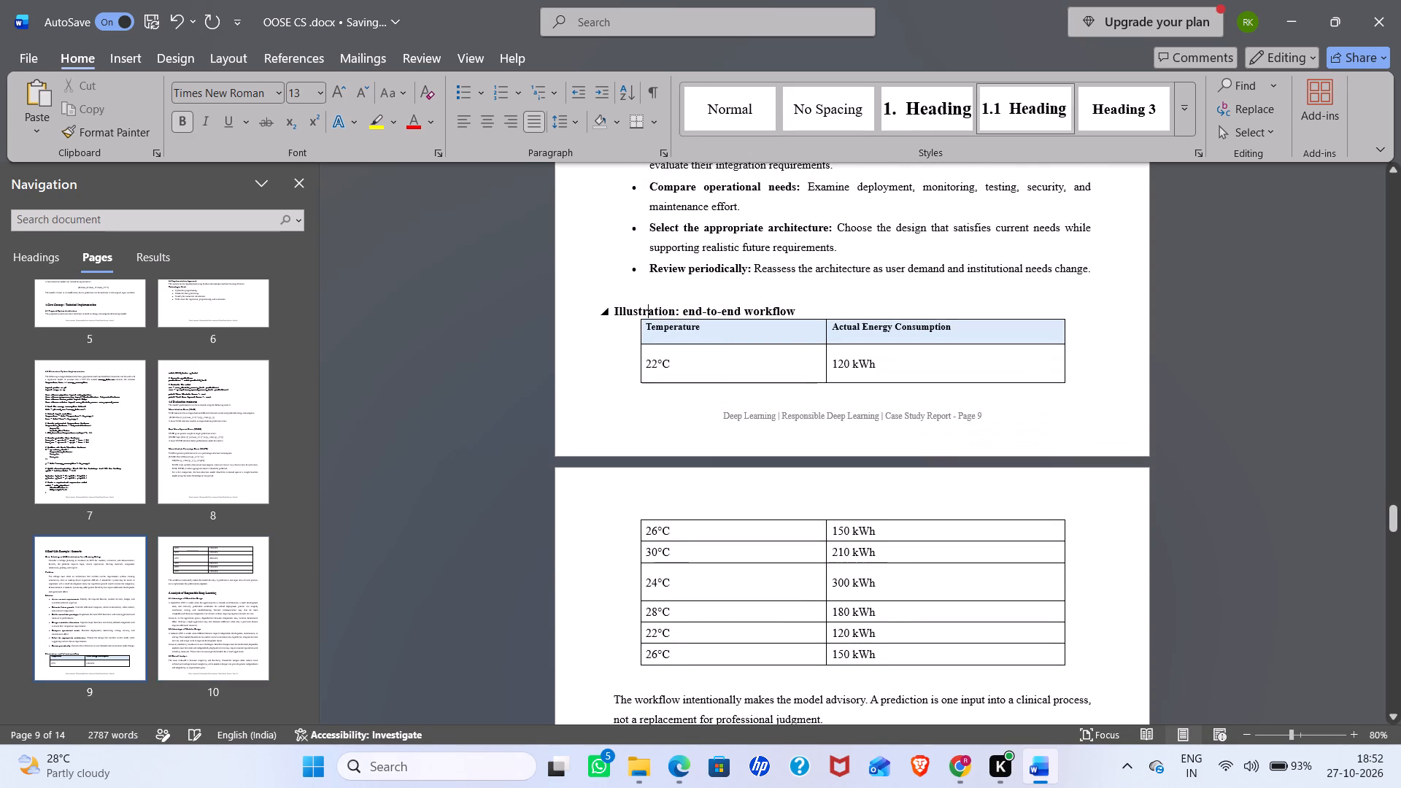
key(Left)
key(Left)
key(Left)
key(Left)
key(Left)
key(Left)
key(Left)
key(Return)
key(Return)
key(Return)
key(Return)
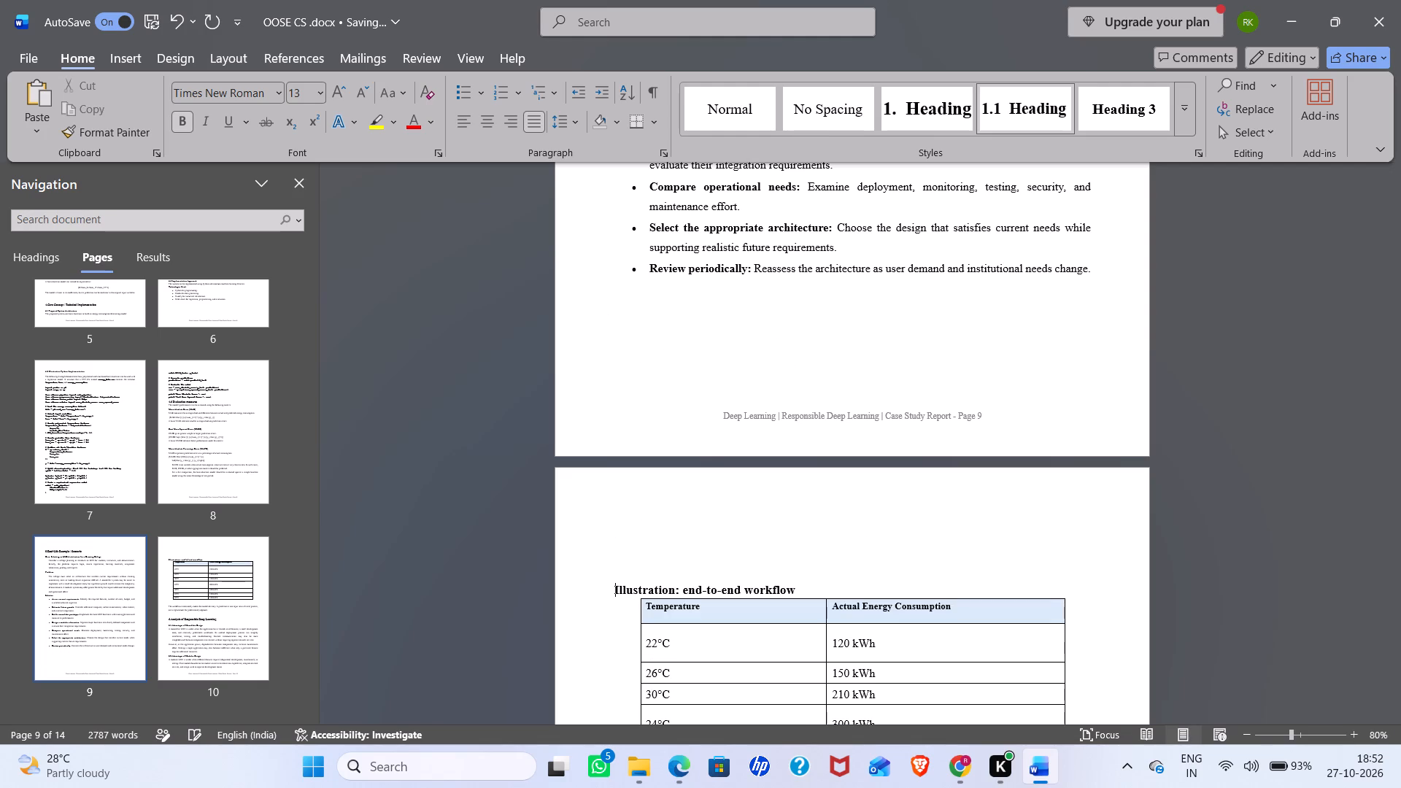
Indent the first line of the section 6.1 paragraph beginning "A monolithic LMS is useful" to align with its other lines.
scroll(757, 335, down, 3)
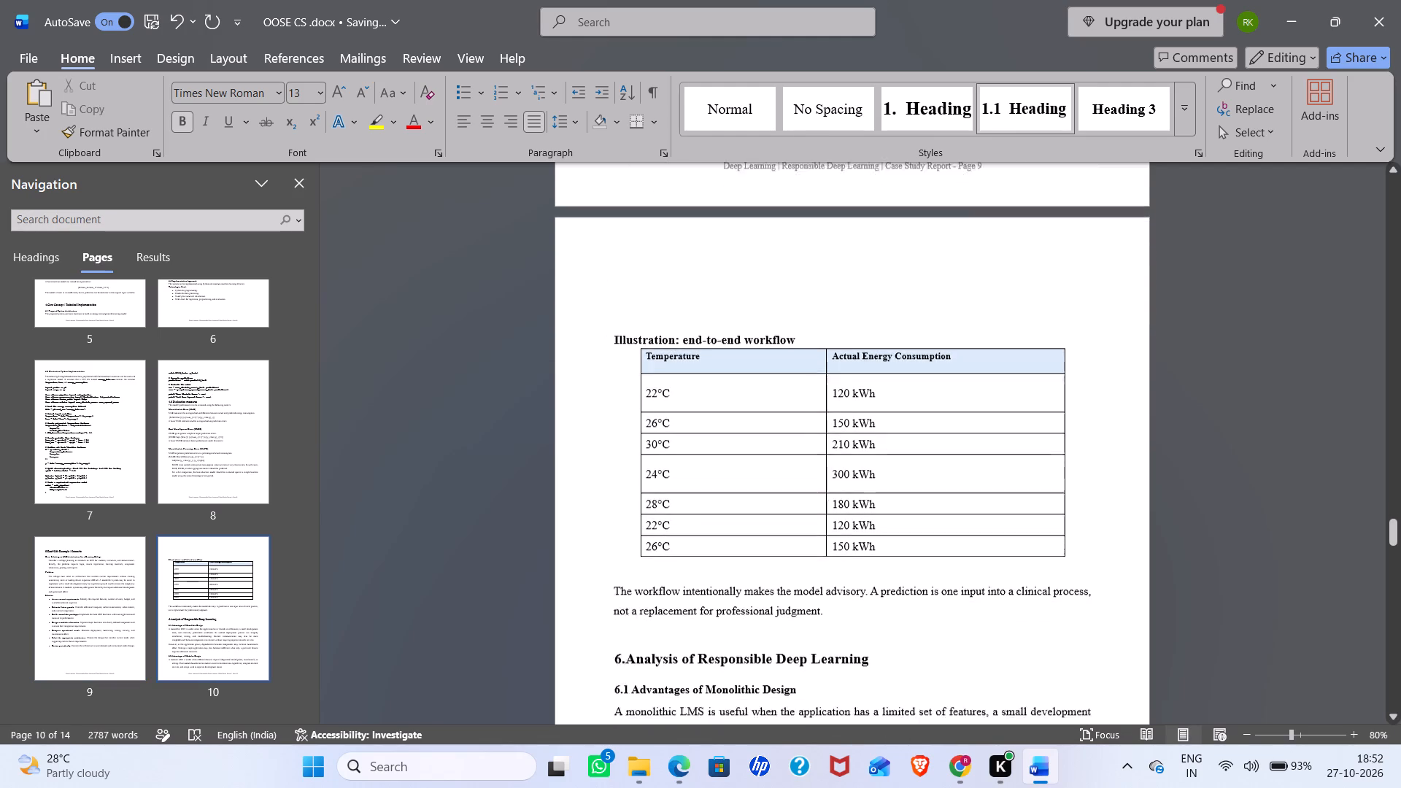
scroll(757, 335, down, 2)
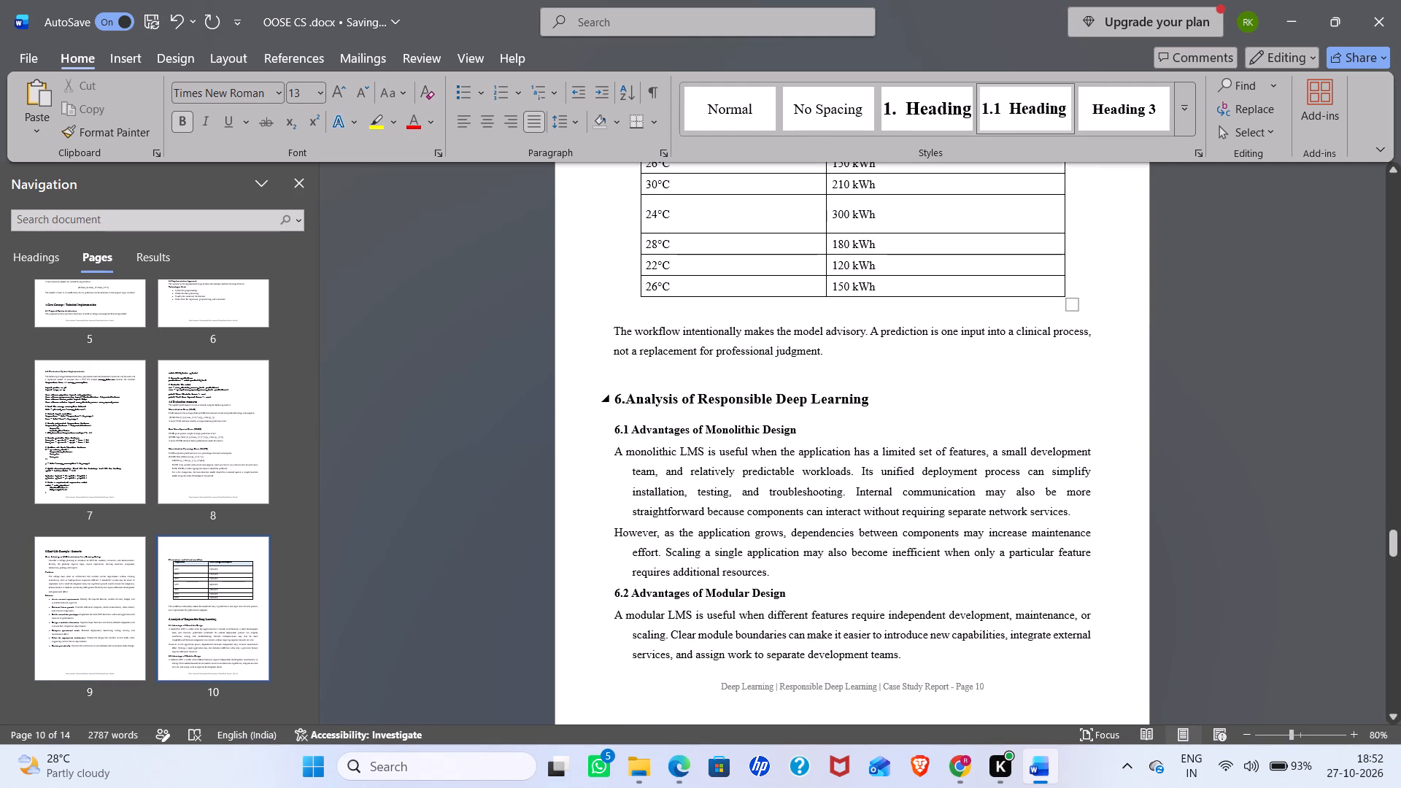
click(615, 450)
key(Tab)
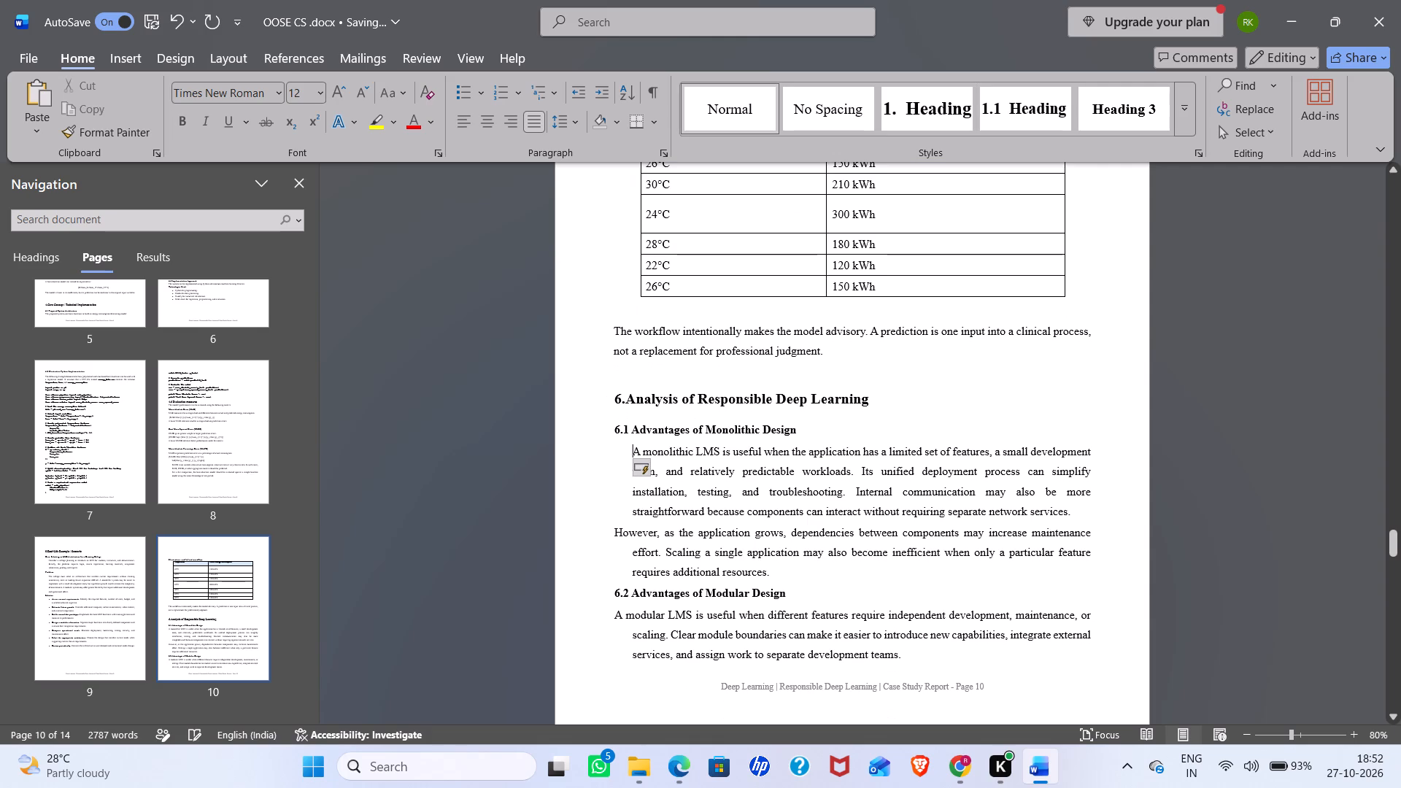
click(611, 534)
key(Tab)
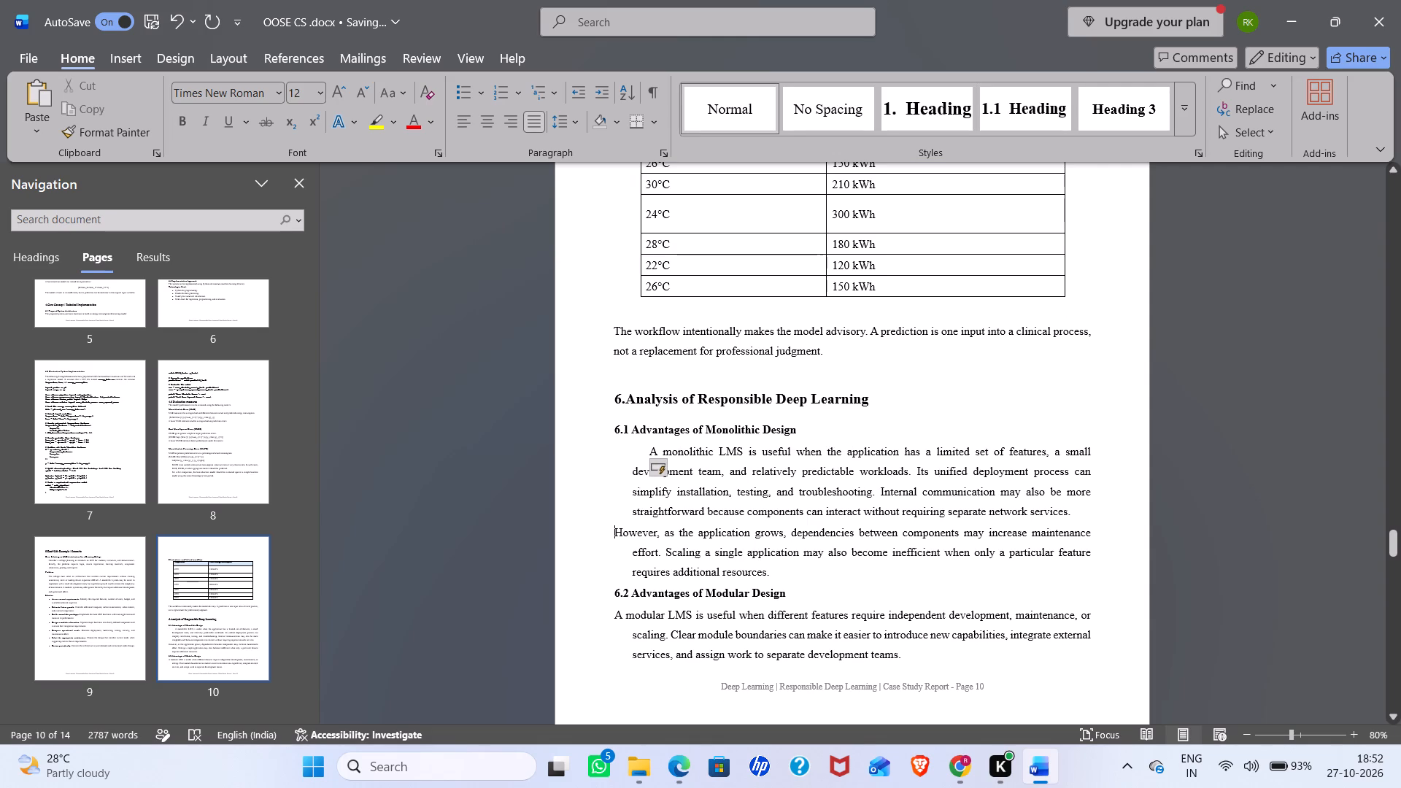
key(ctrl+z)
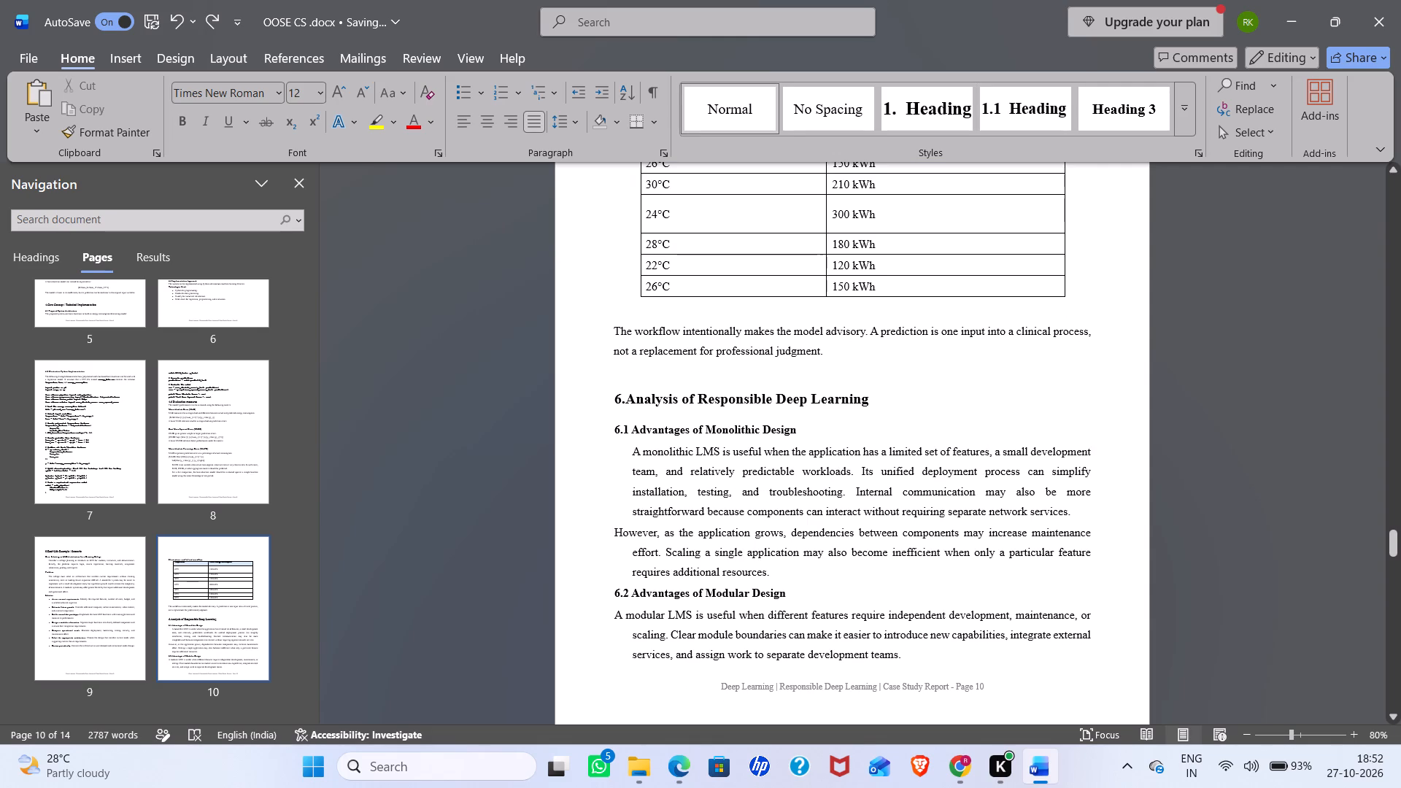
Indent the first line of the section 6.1 paragraph beginning "However, as the application grows" and insert a blank line above it.
click(611, 527)
key(Tab)
key(Return)
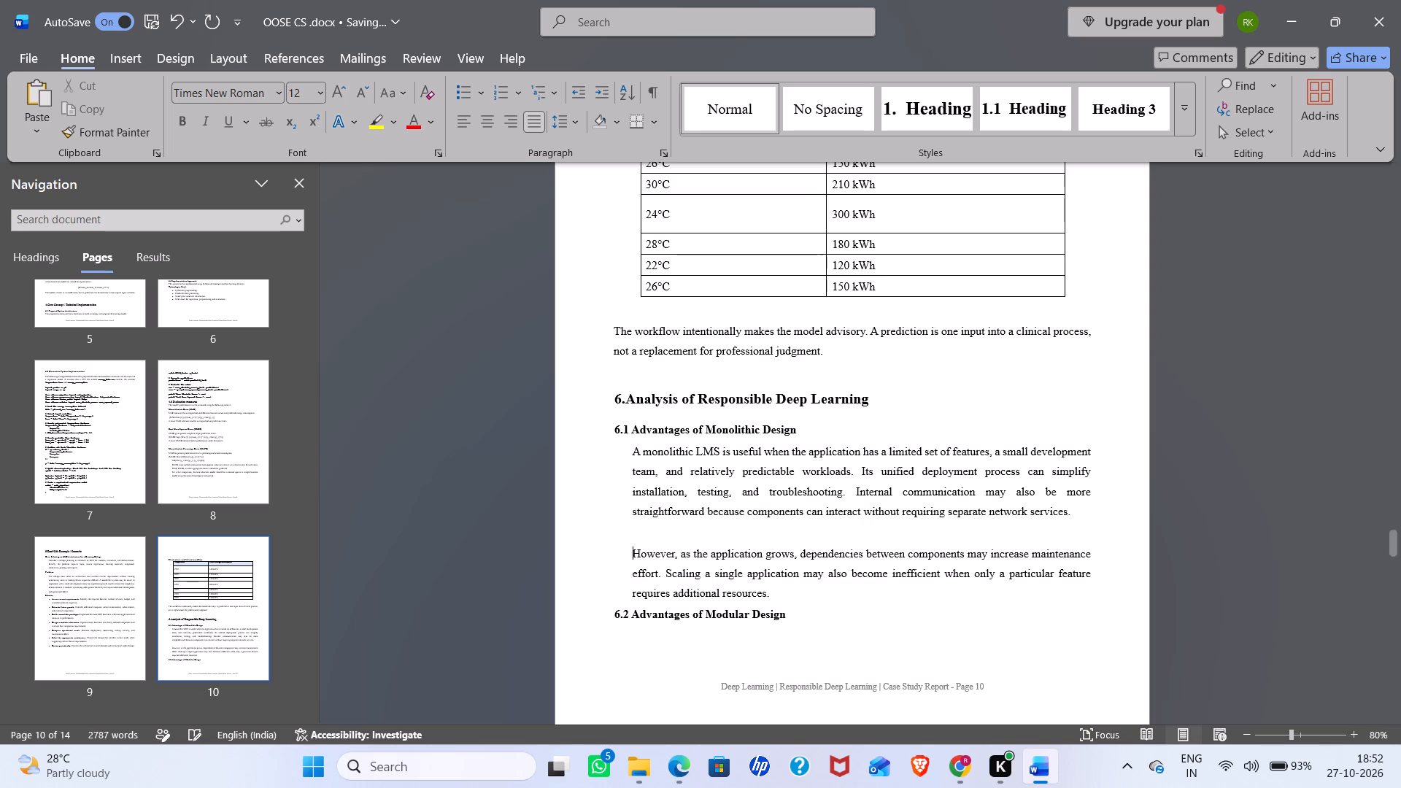
Insert blank lines before the "6.2 Advantages of Modular Design" heading so it moves to the following page with its text.
scroll(692, 579, down, 1)
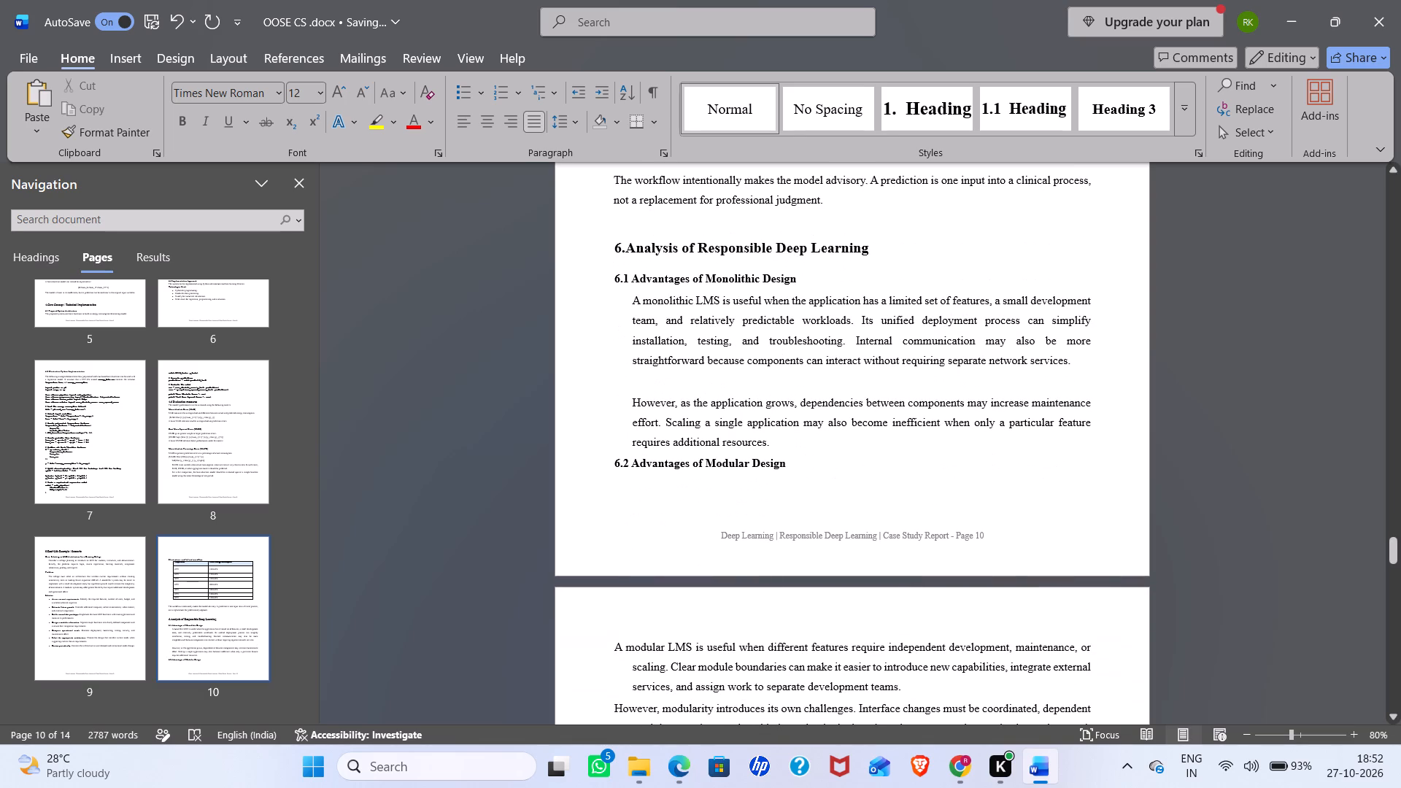
click(614, 455)
key(Return)
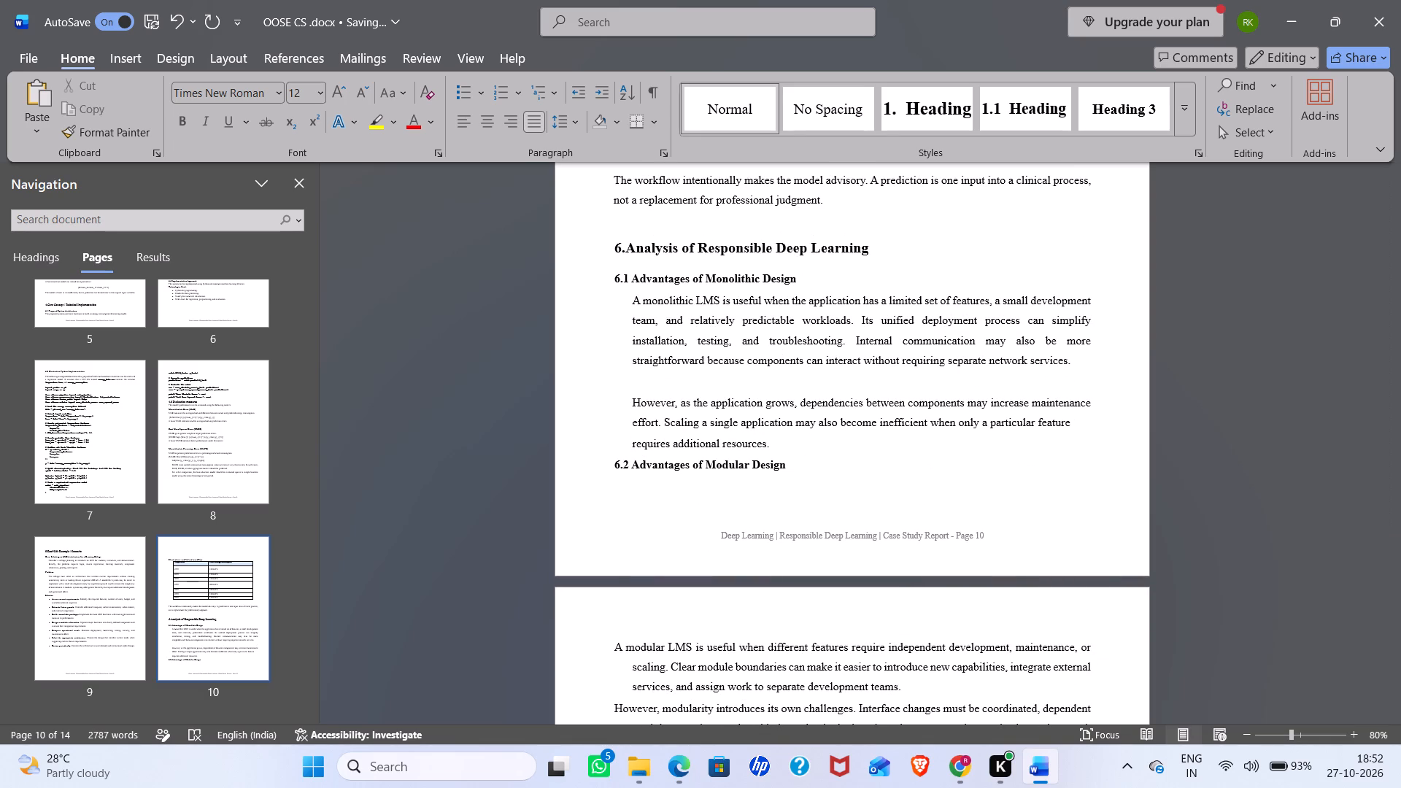
click(608, 463)
key(Return)
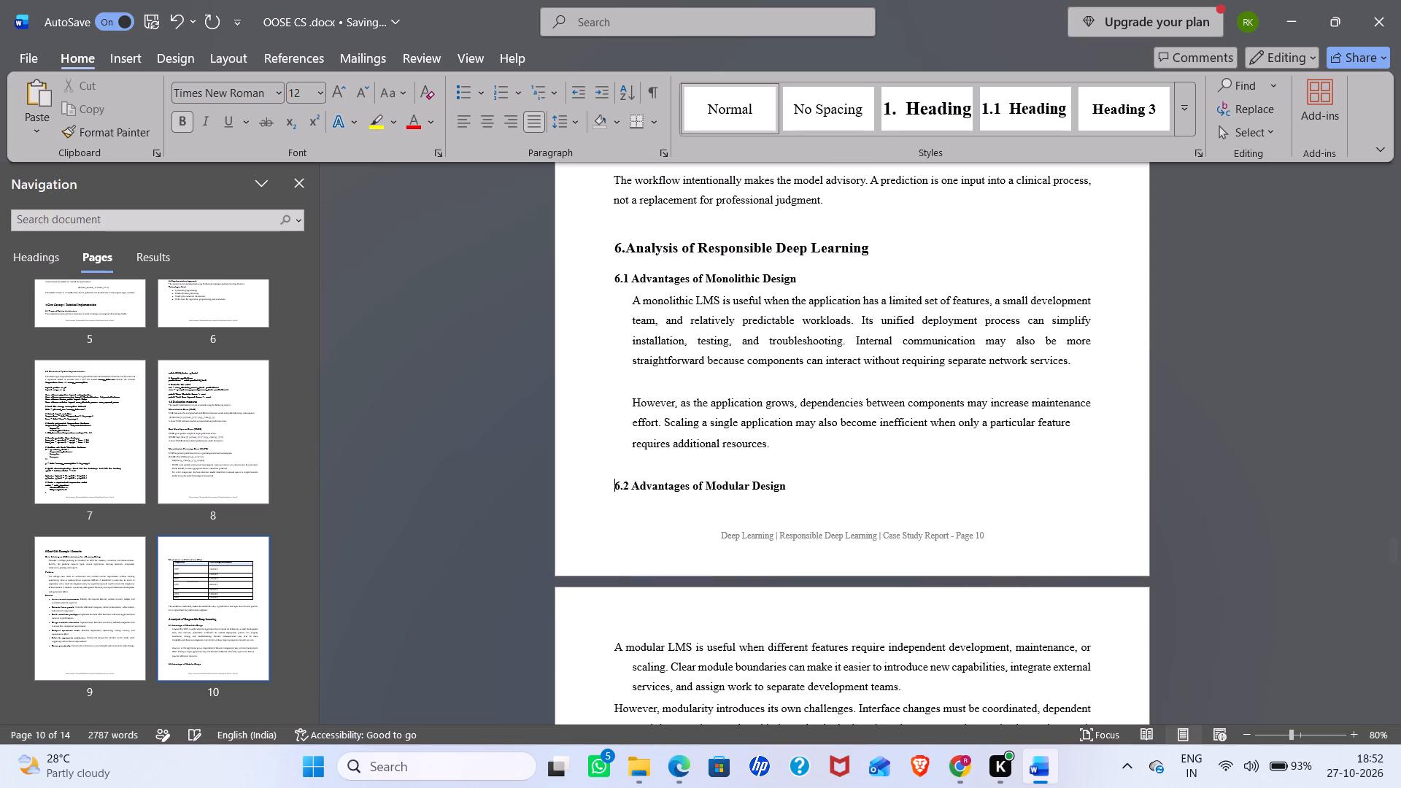
key(Return)
key(Return)
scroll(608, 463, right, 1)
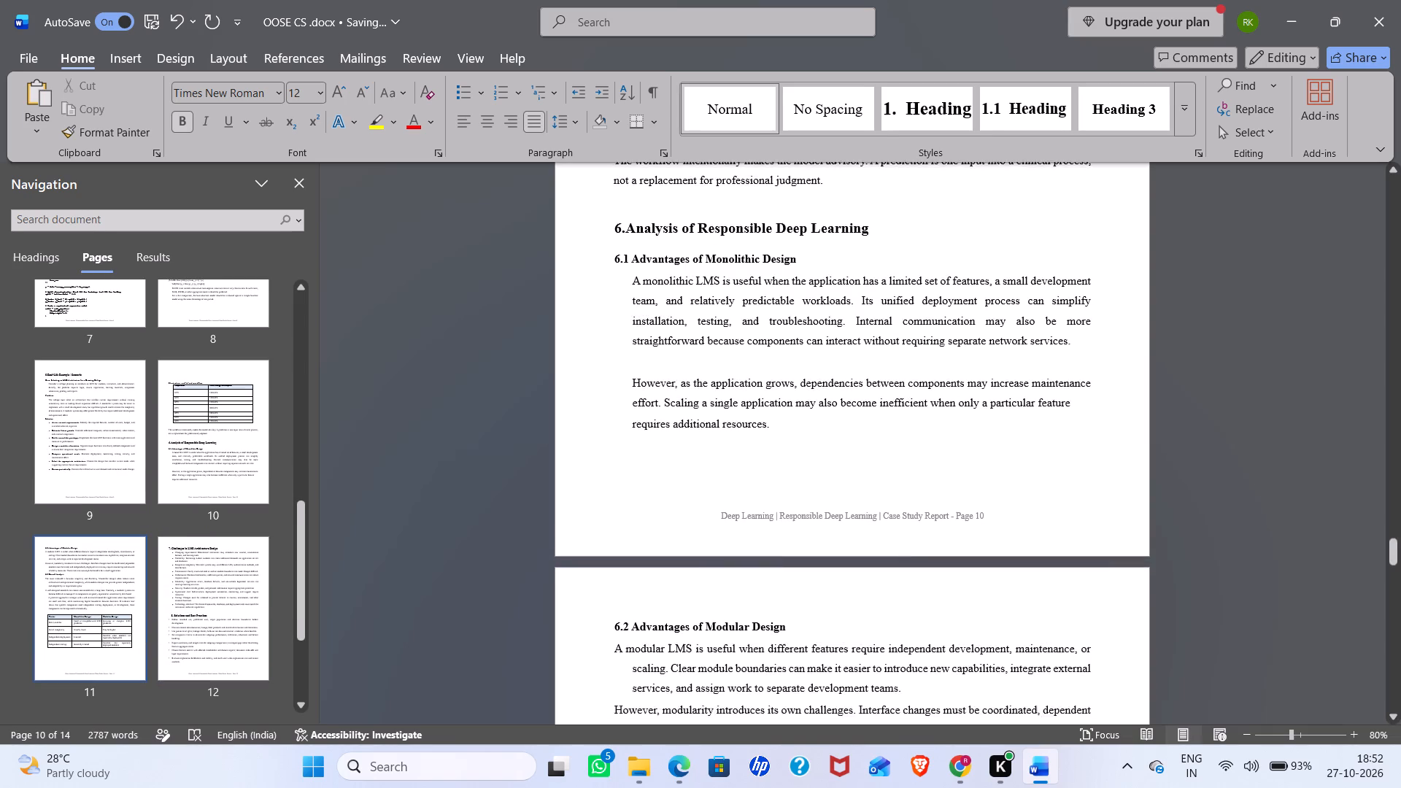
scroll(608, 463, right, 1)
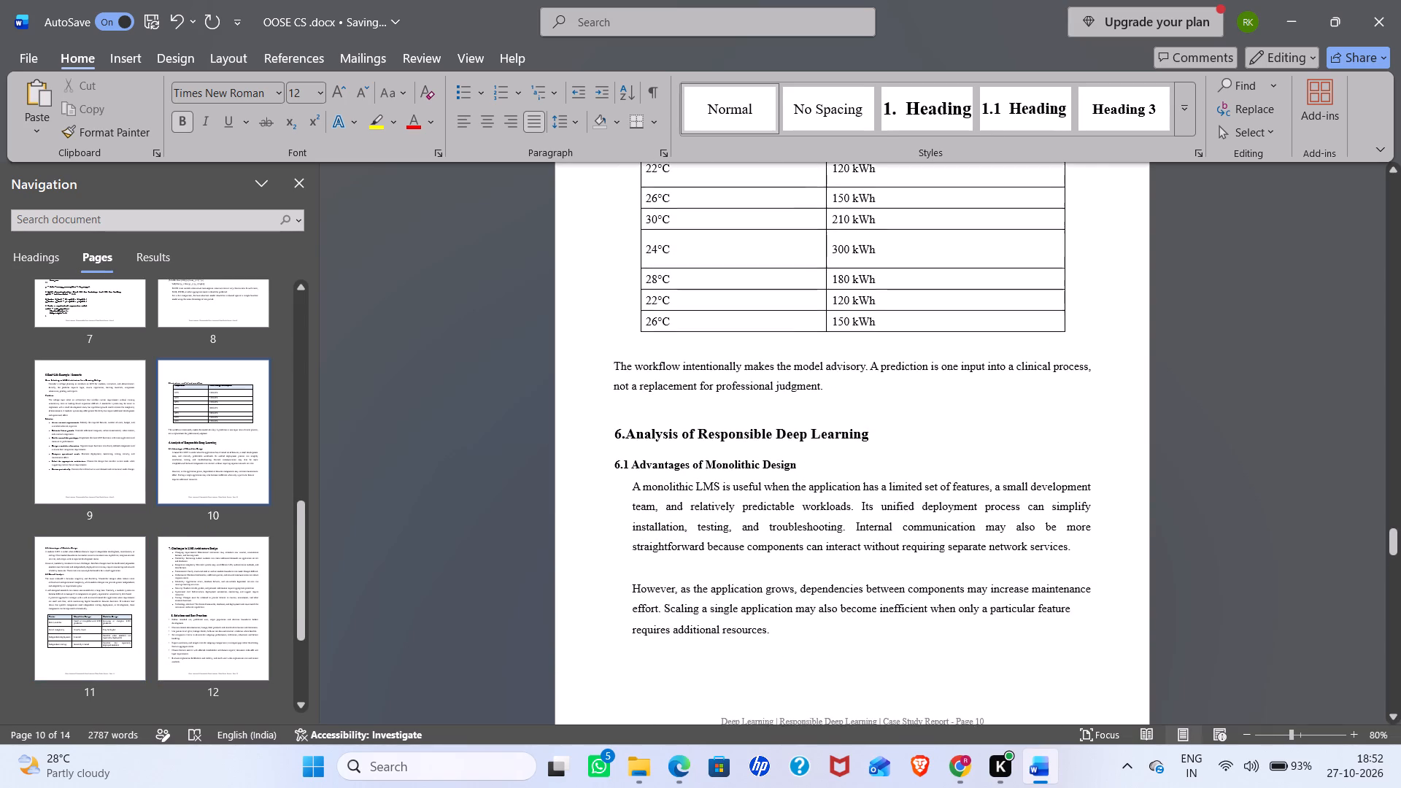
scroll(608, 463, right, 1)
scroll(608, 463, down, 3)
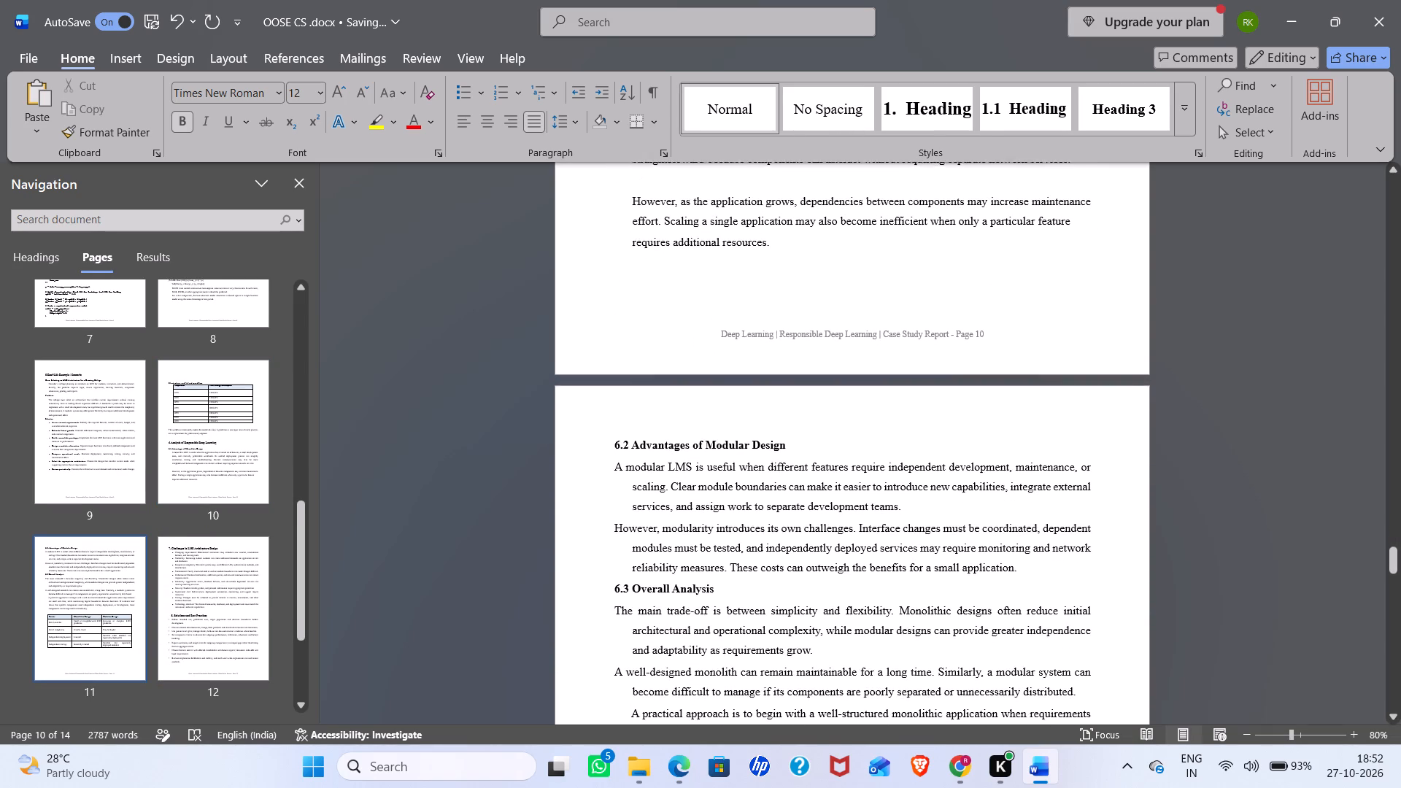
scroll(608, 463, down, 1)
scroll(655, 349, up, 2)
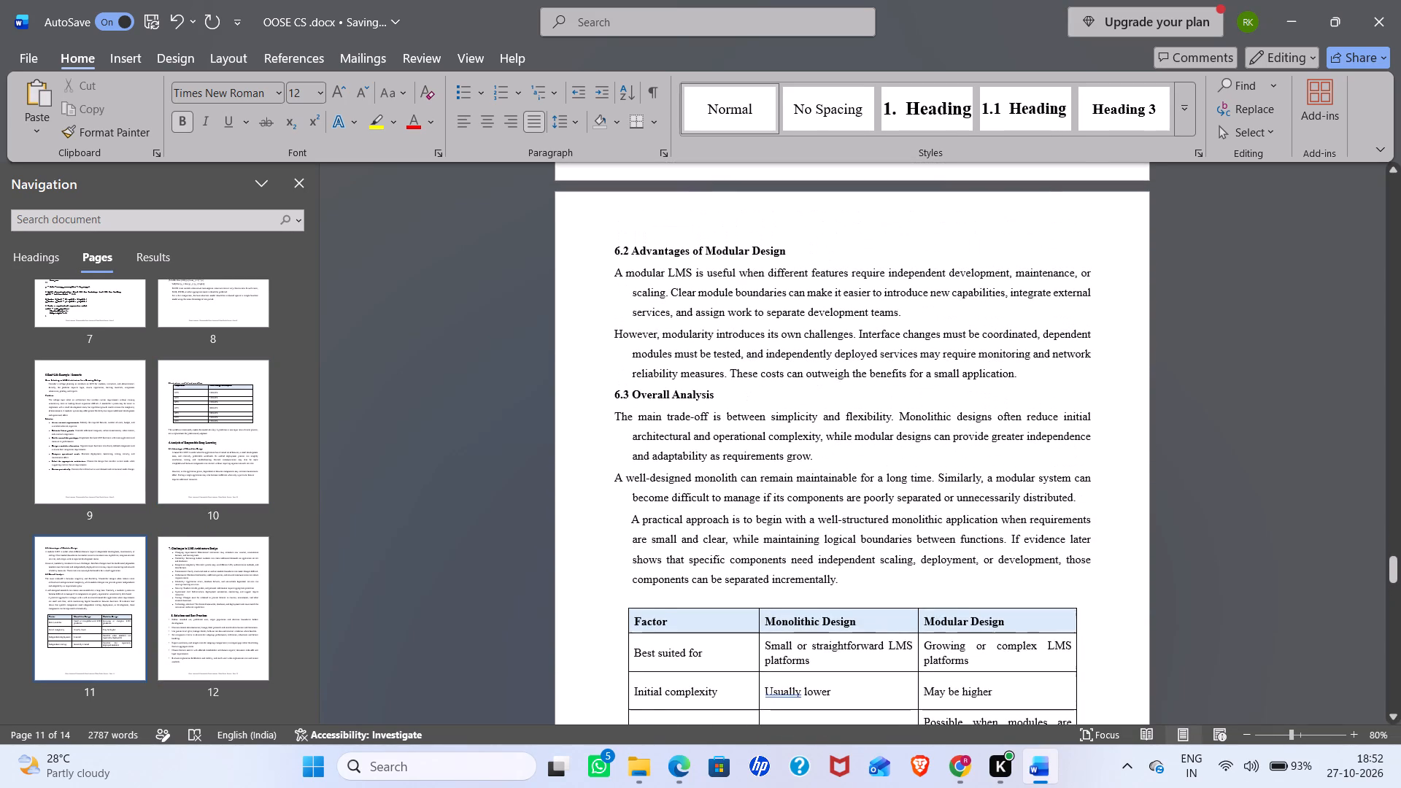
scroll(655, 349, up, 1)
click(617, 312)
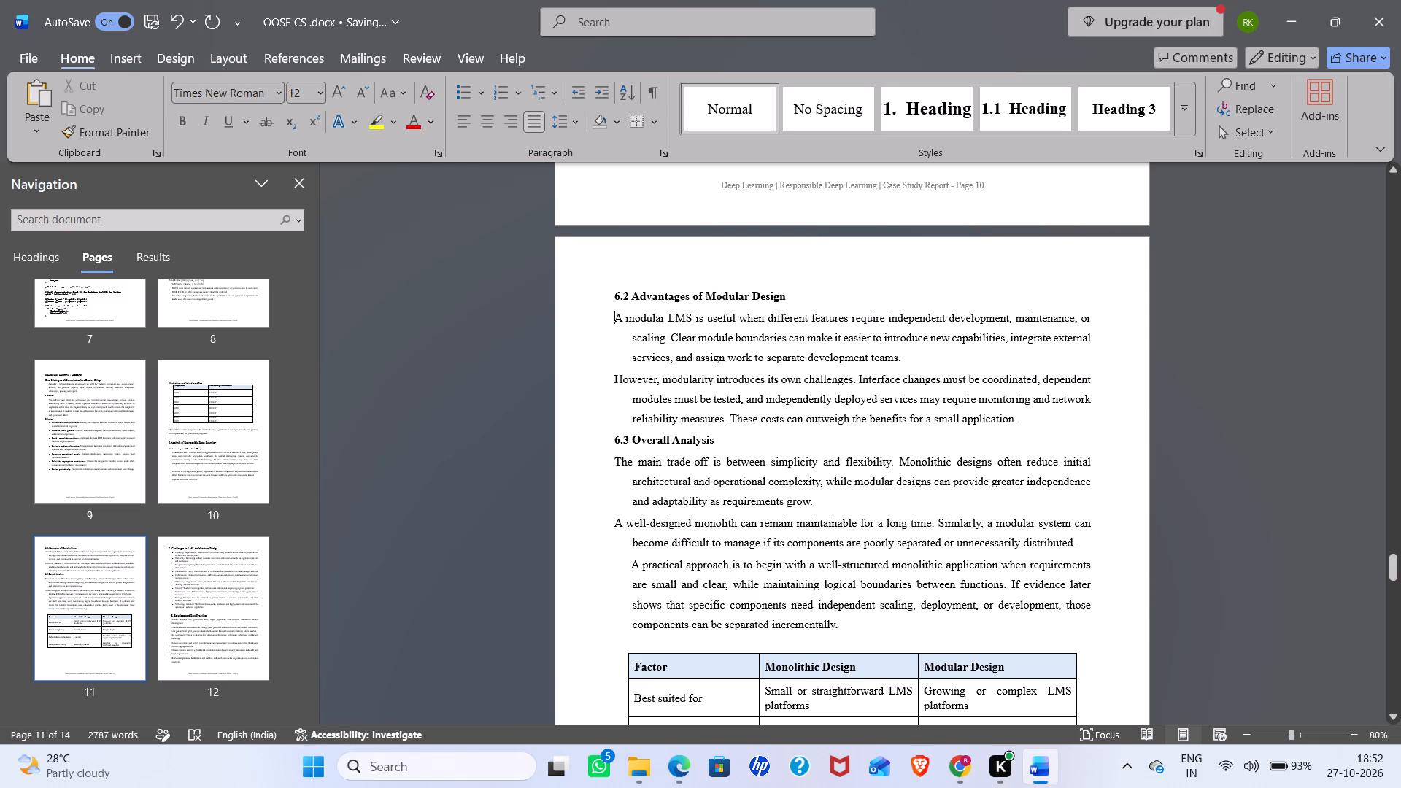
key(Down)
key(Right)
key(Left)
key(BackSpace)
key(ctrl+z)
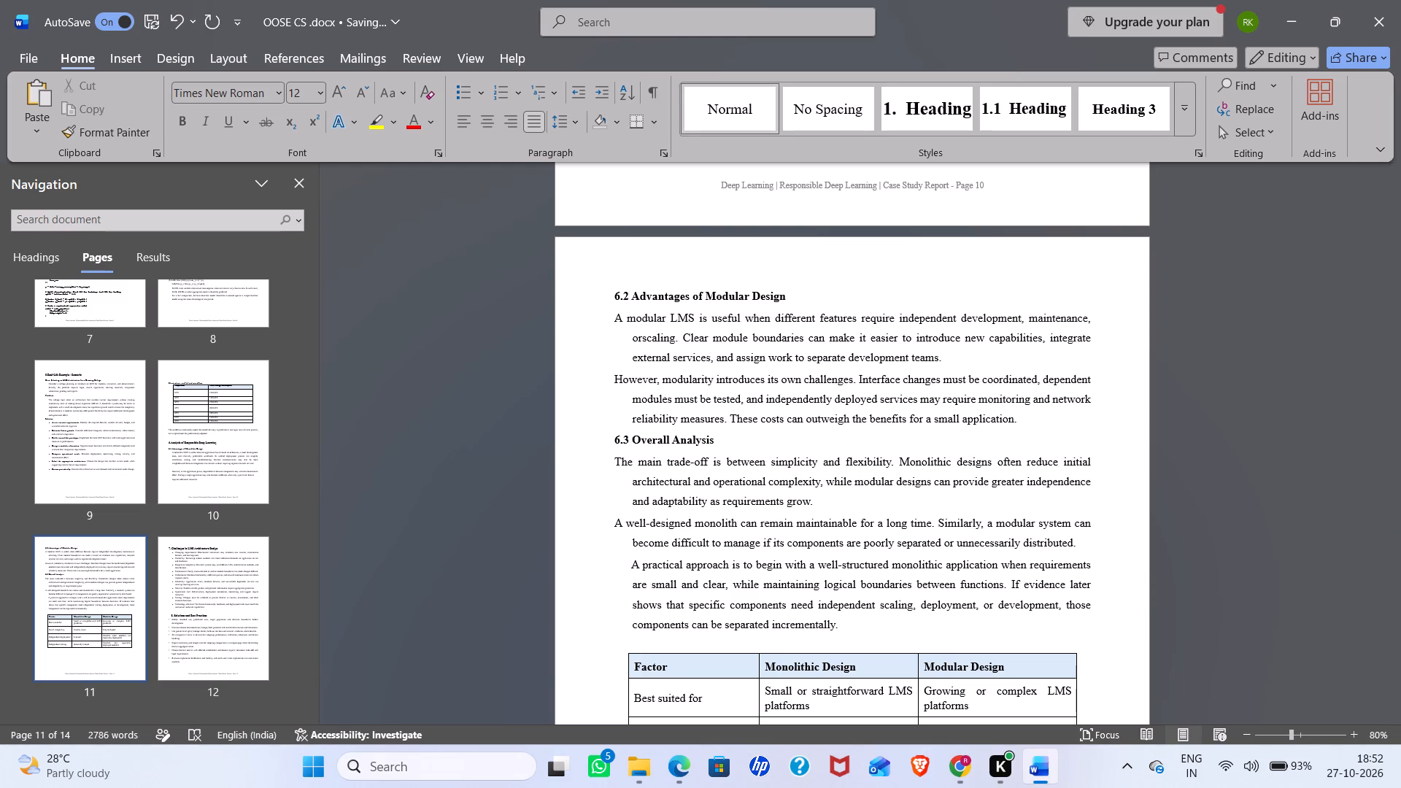
Indent the first line of the section 6.2 paragraph beginning "A modular LMS is useful" to align with its other lines.
key(Up)
key(Left)
key(Left)
key(Left)
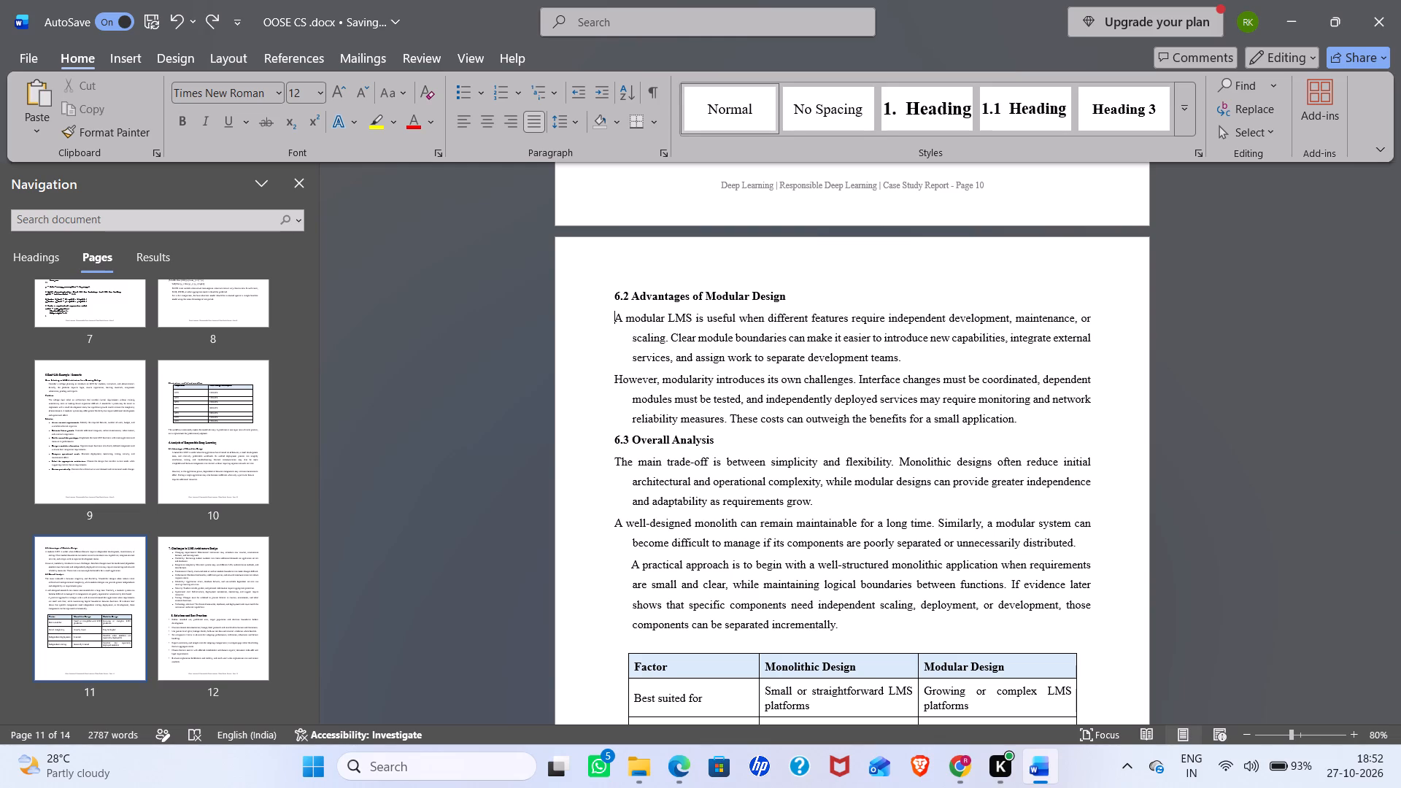
key(Tab)
Indent the first line of the section 6.2 paragraph beginning "However, modularity introduces its own challenges" to align with its other lines.
key(Down)
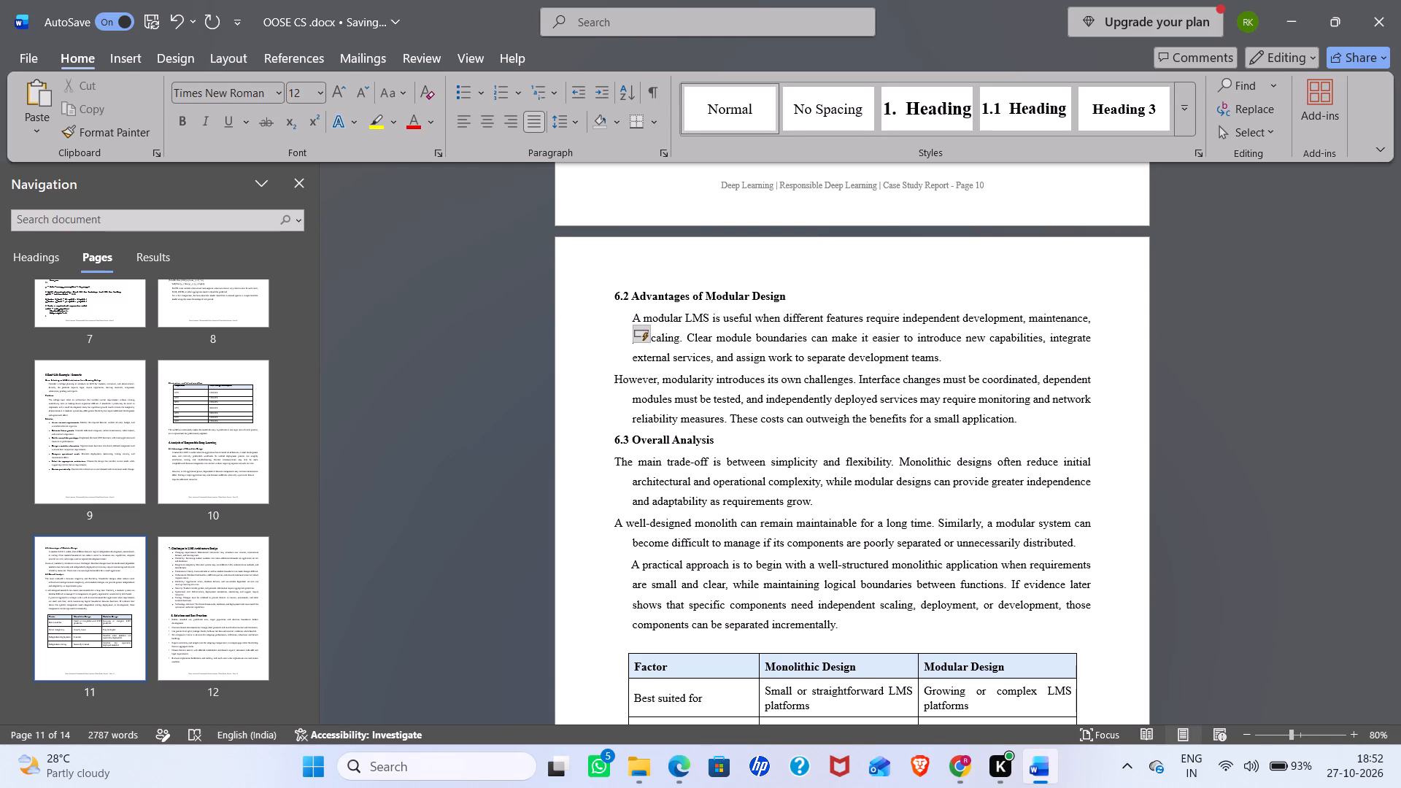
key(Down)
key(Down)
key(Left)
key(Left)
key(Tab)
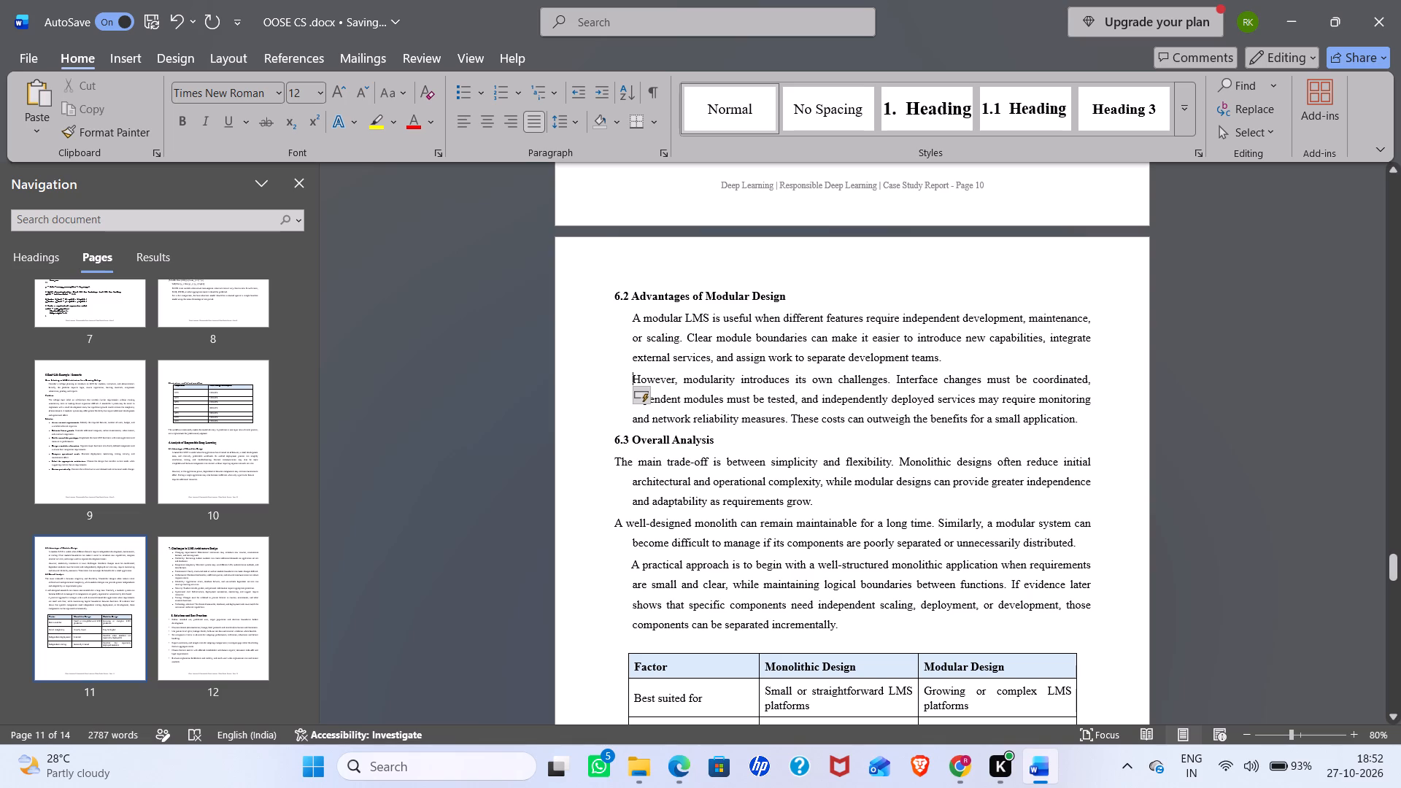
Indent the first lines of the section 6.3 paragraphs beginning "The main trade-off" and "A well-designed monolith" to align with their other lines.
click(613, 456)
key(Tab)
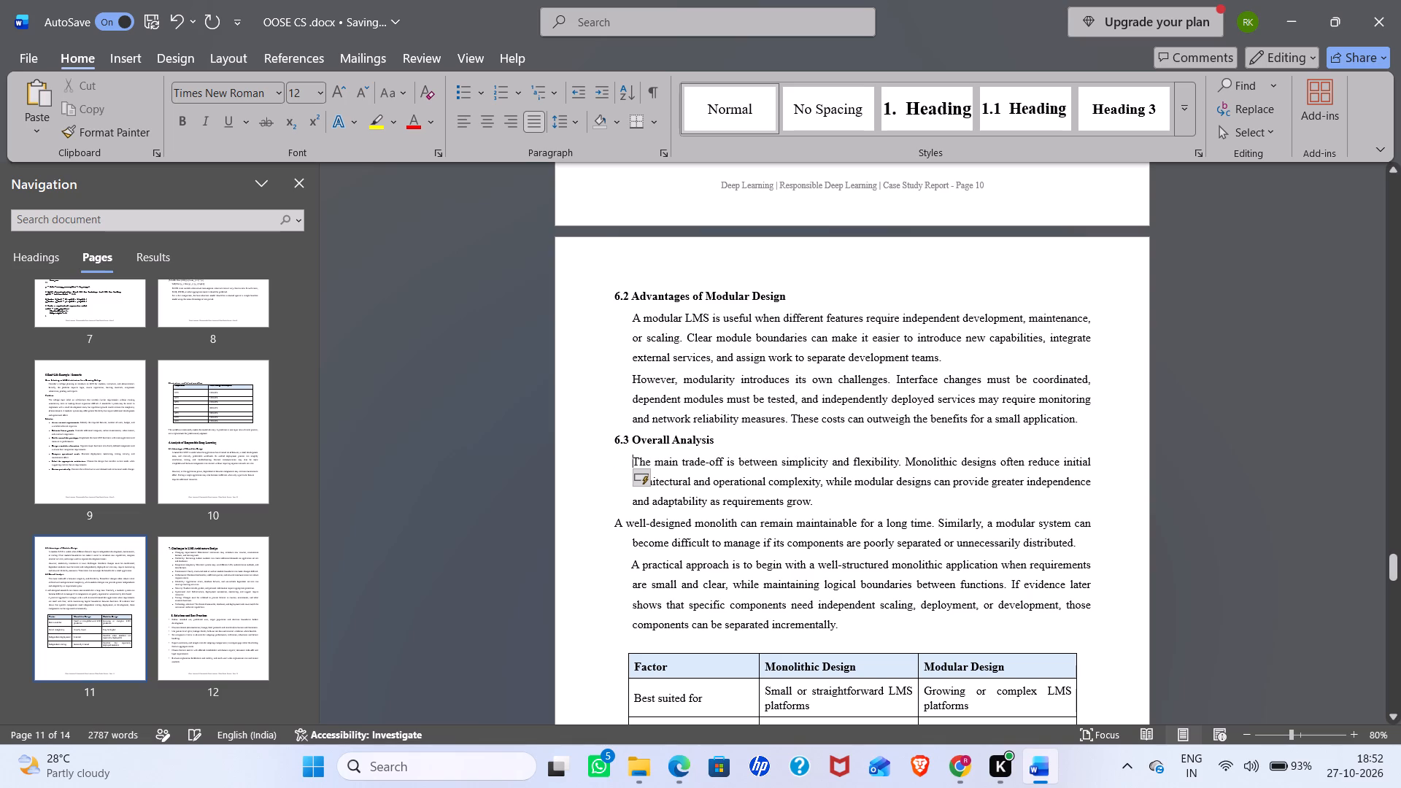
click(611, 530)
key(Tab)
Examine the layout of the design comparison table in section 6.3 and of sections 7 and 8 that follow.
scroll(611, 530, down, 1)
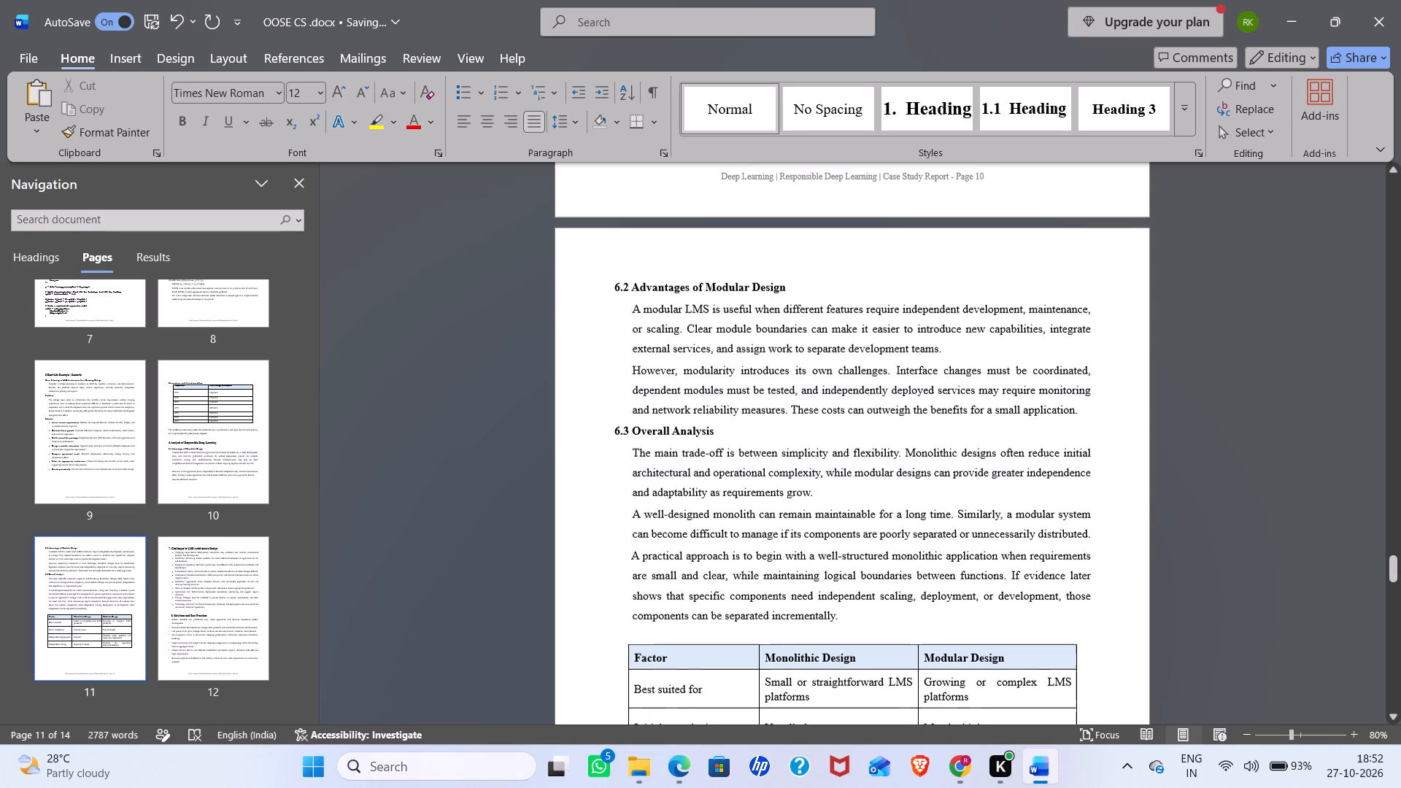
scroll(611, 530, down, 1)
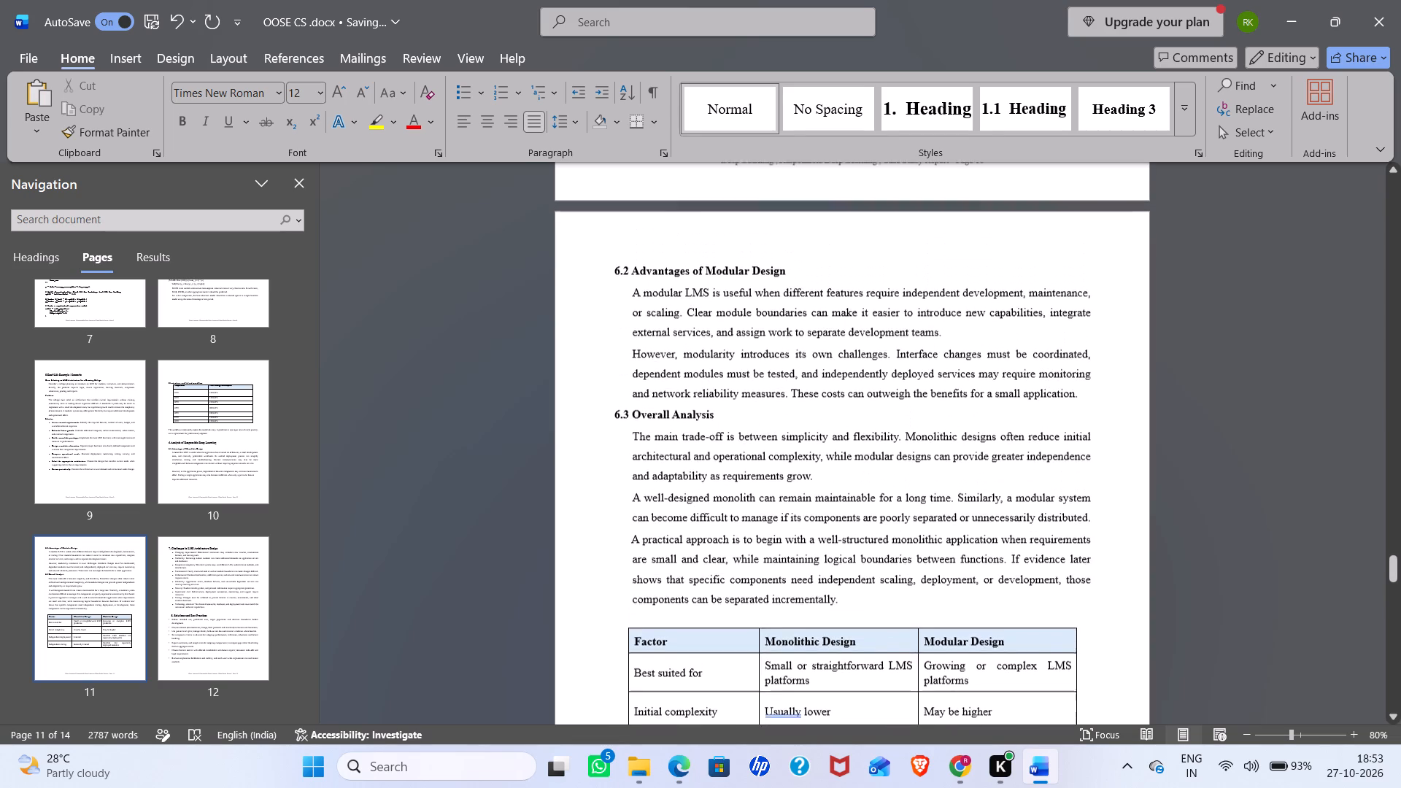
scroll(611, 530, down, 2)
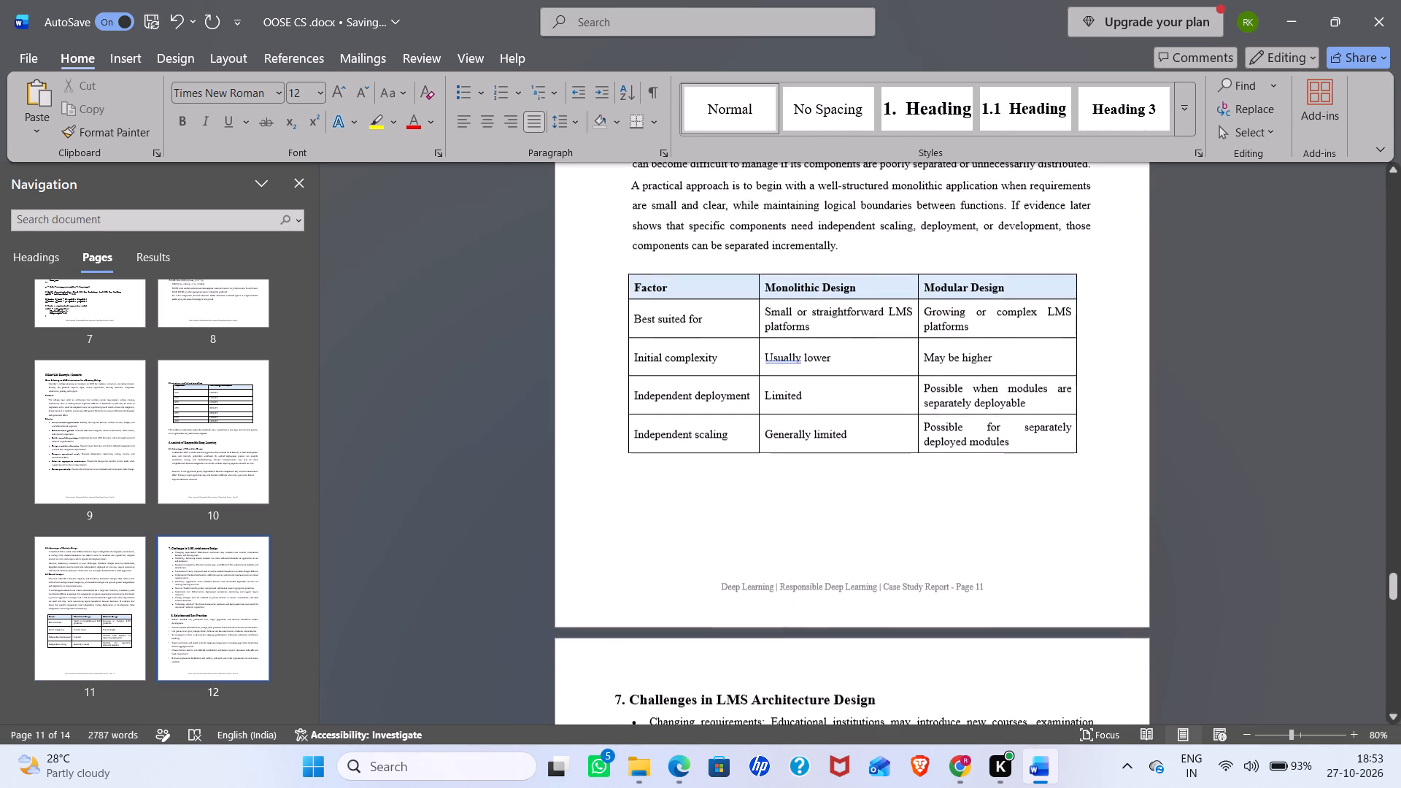
scroll(611, 530, down, 2)
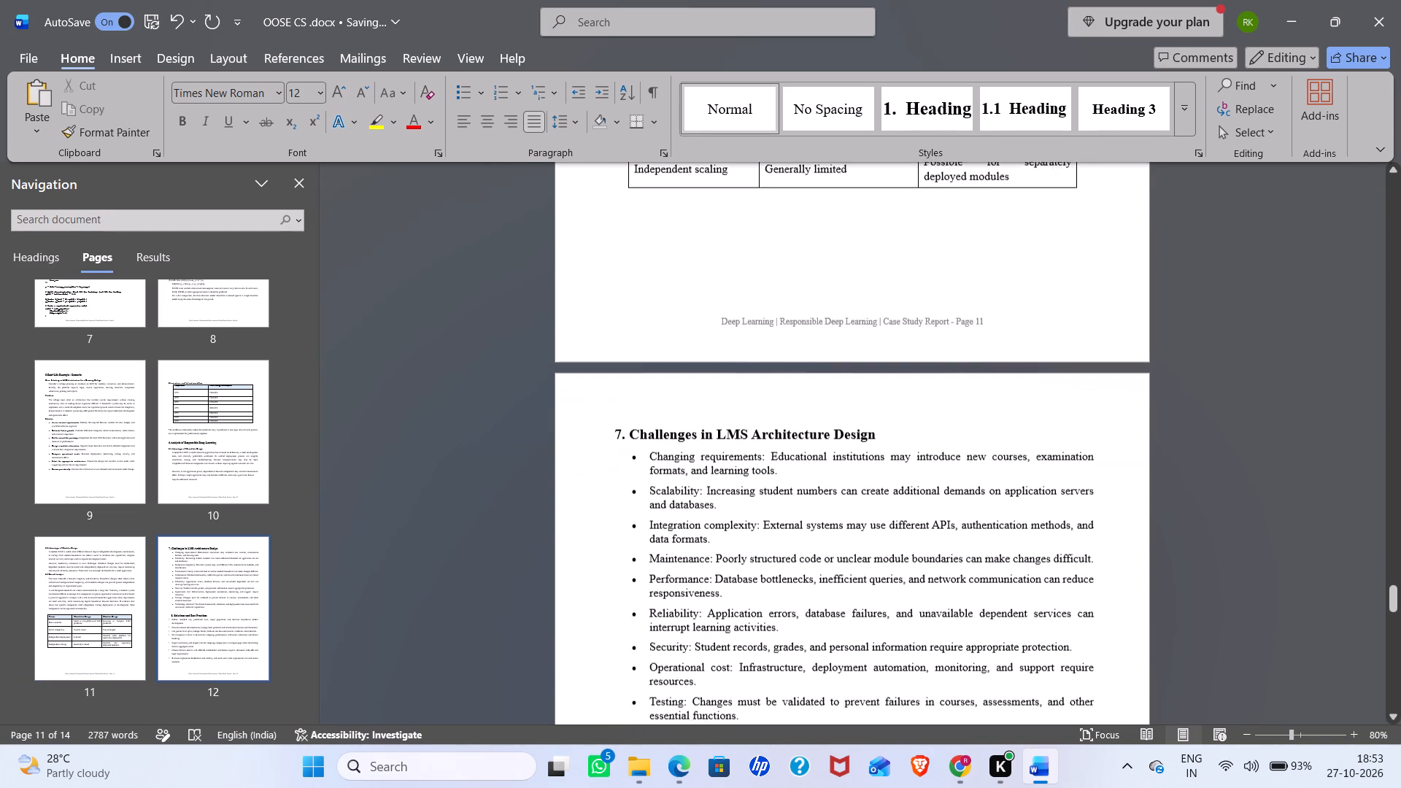
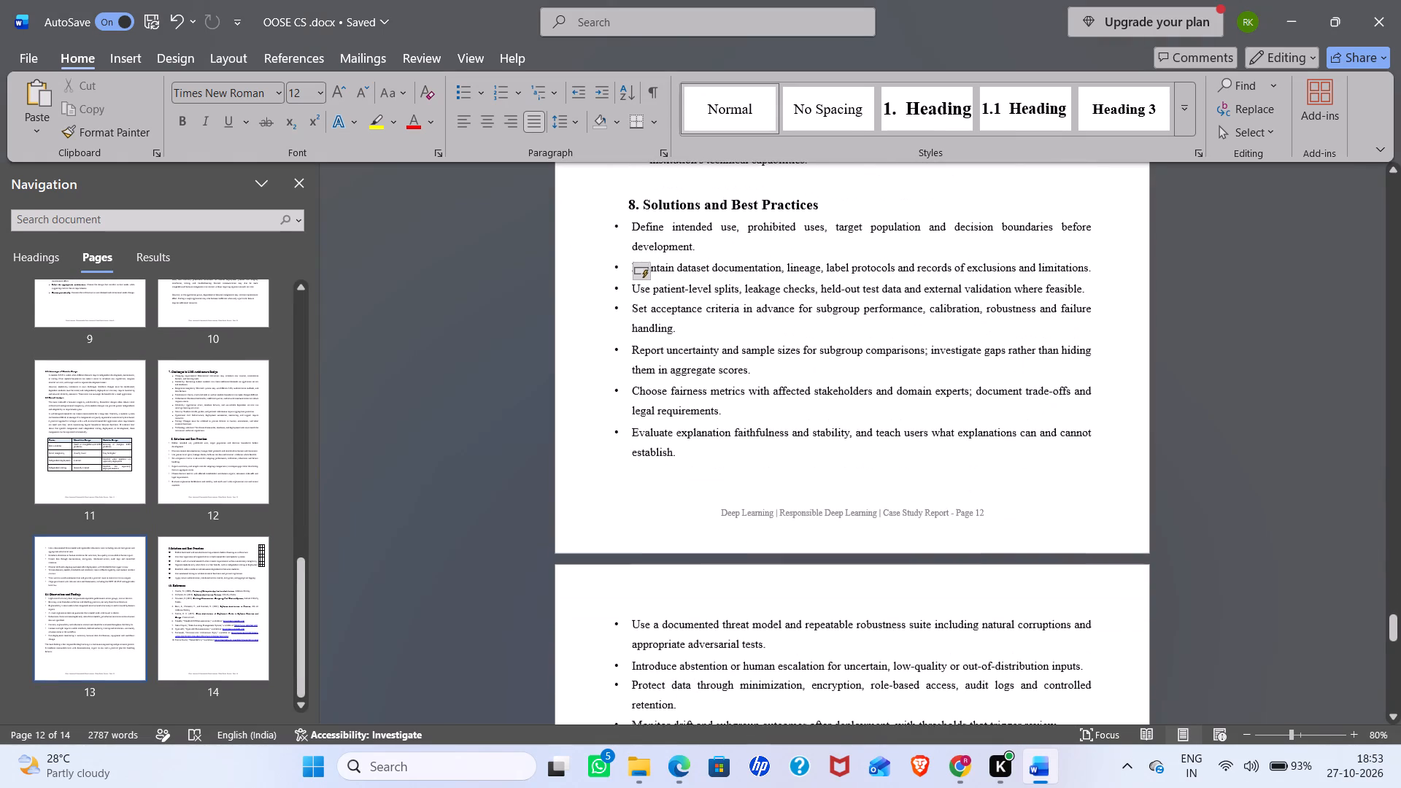
scroll(976, 525, down, 3)
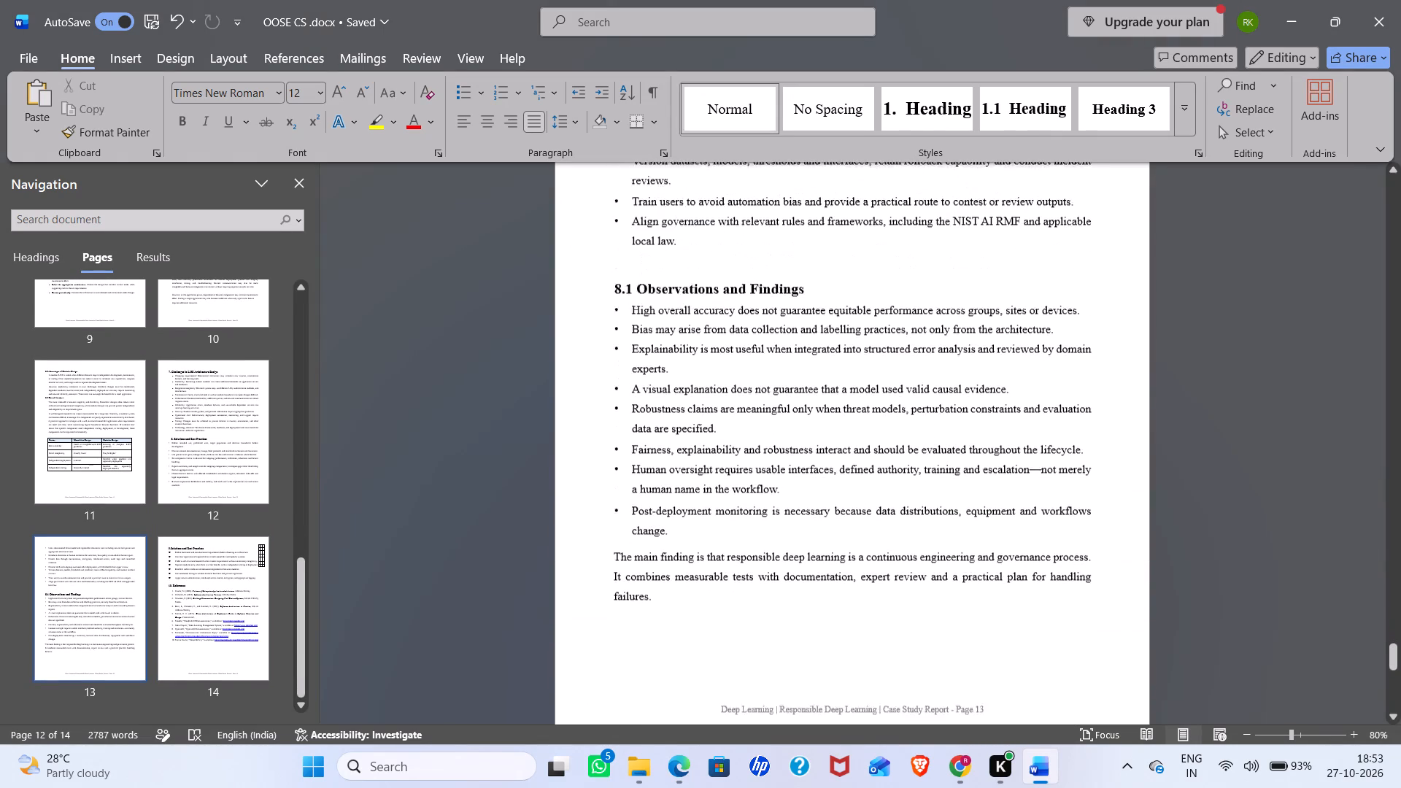
scroll(976, 525, down, 3)
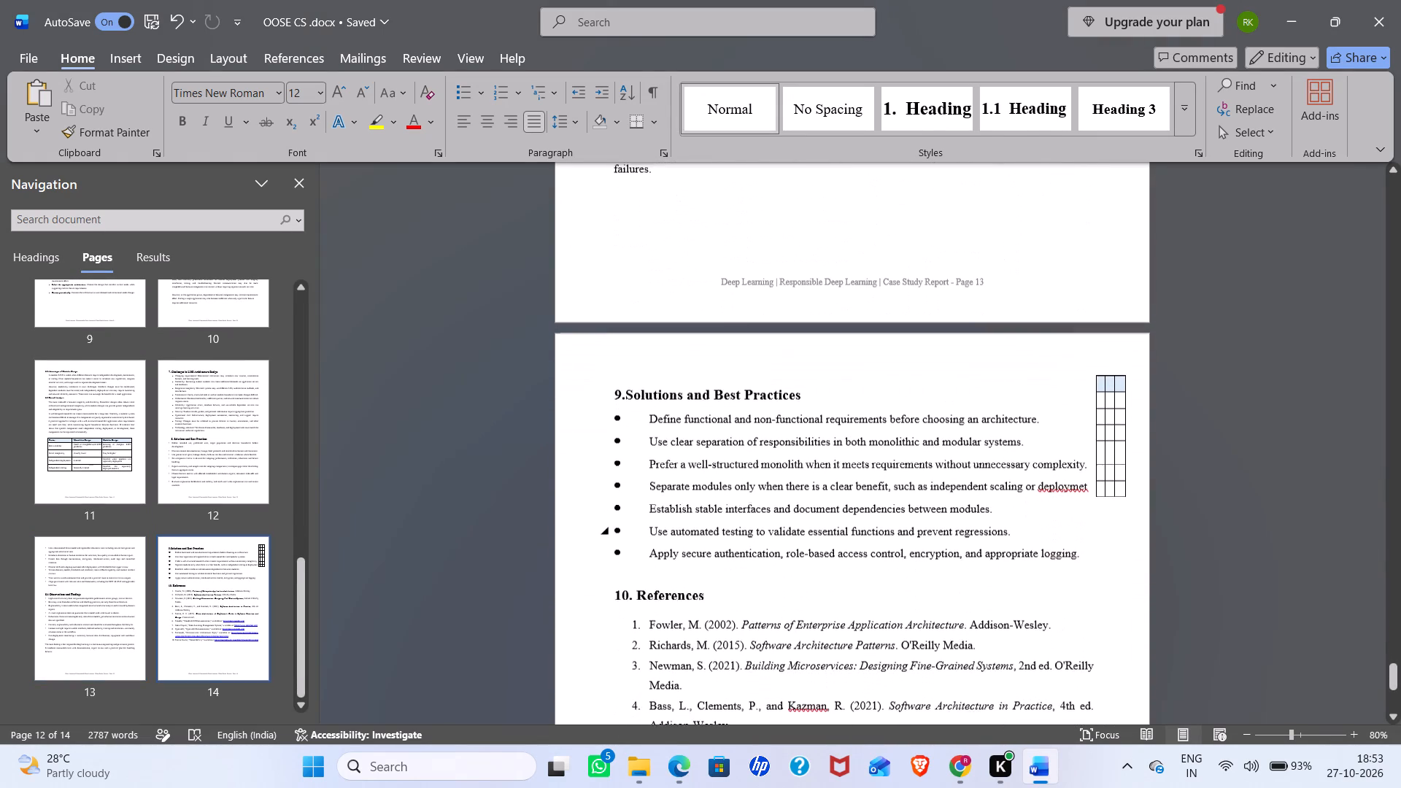
scroll(976, 525, down, 1)
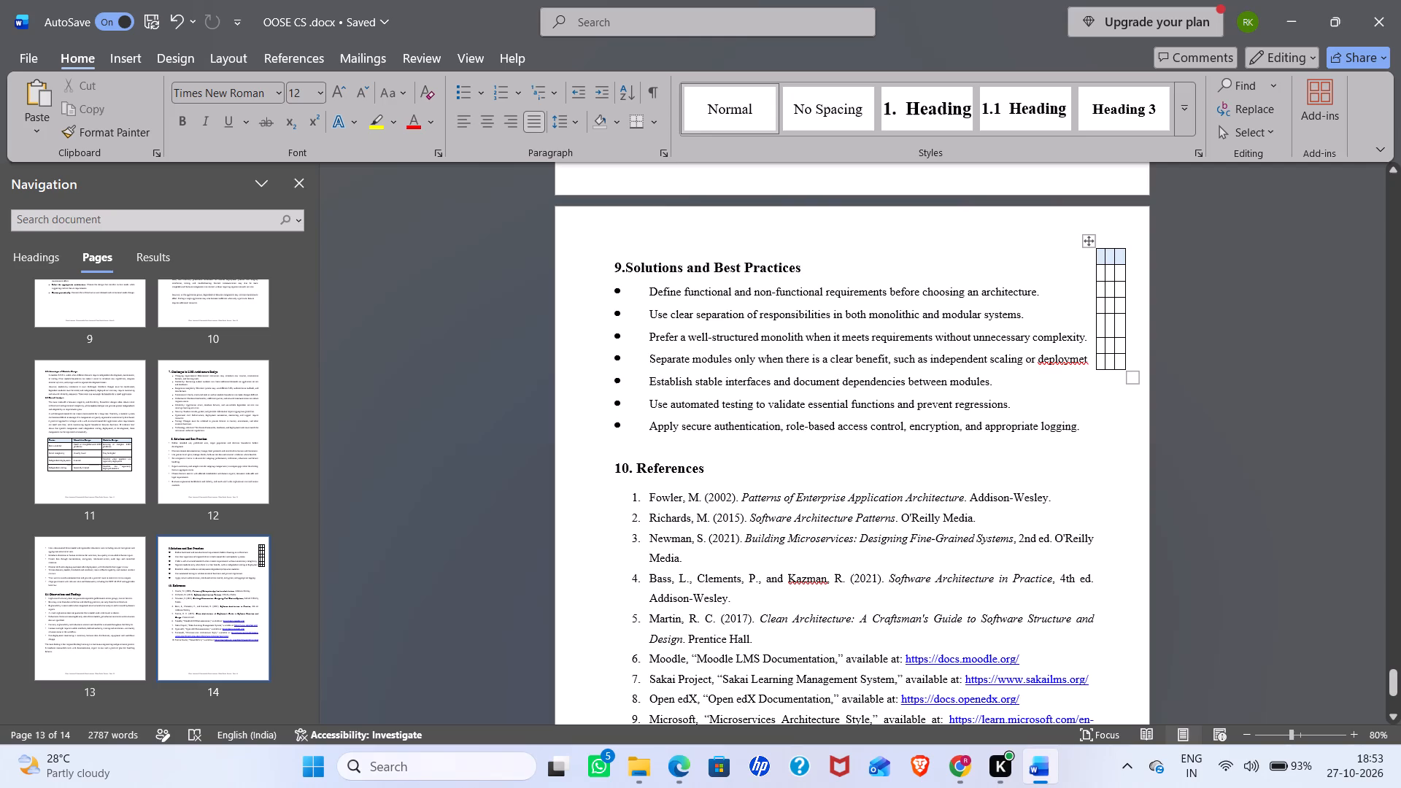
scroll(954, 347, down, 3)
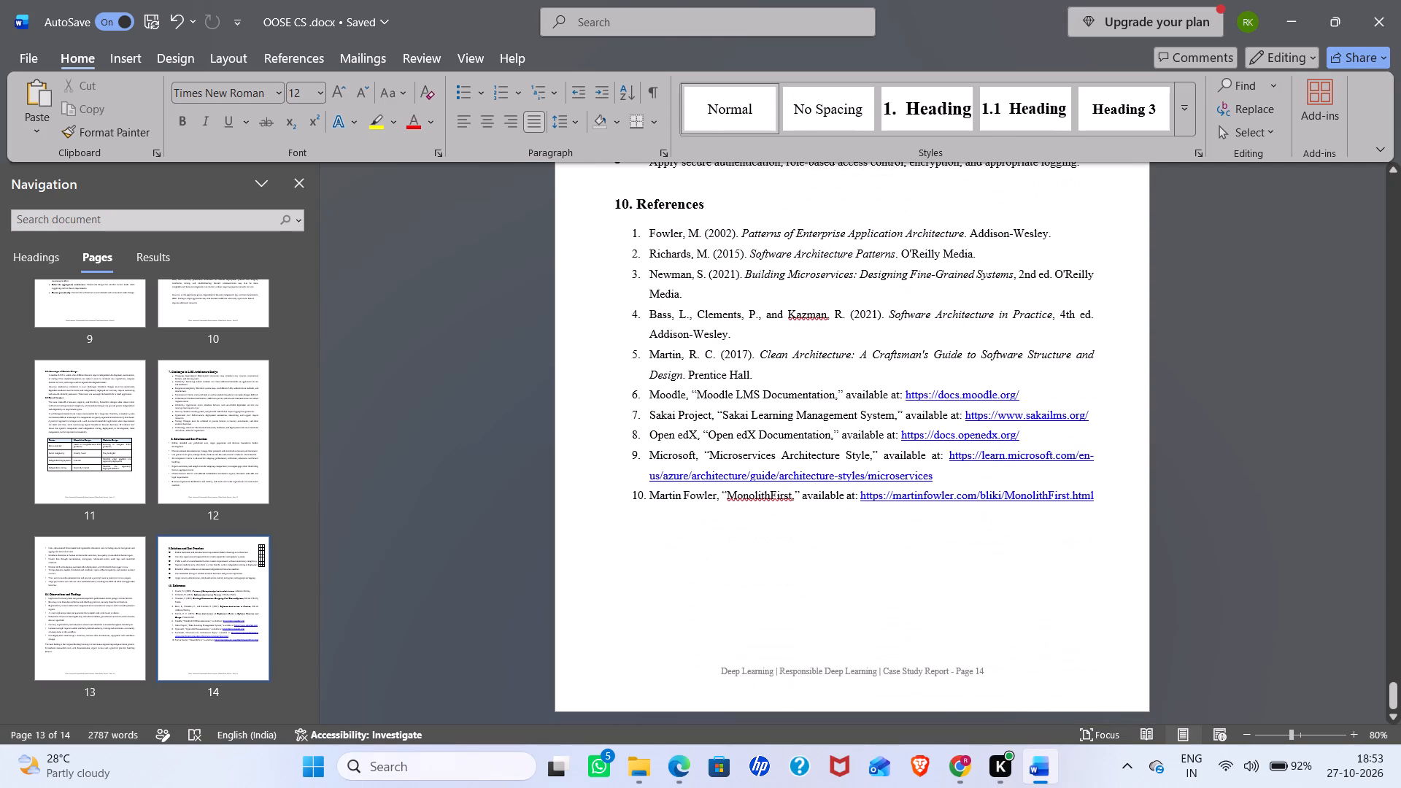
drag(1095, 493, 692, 293)
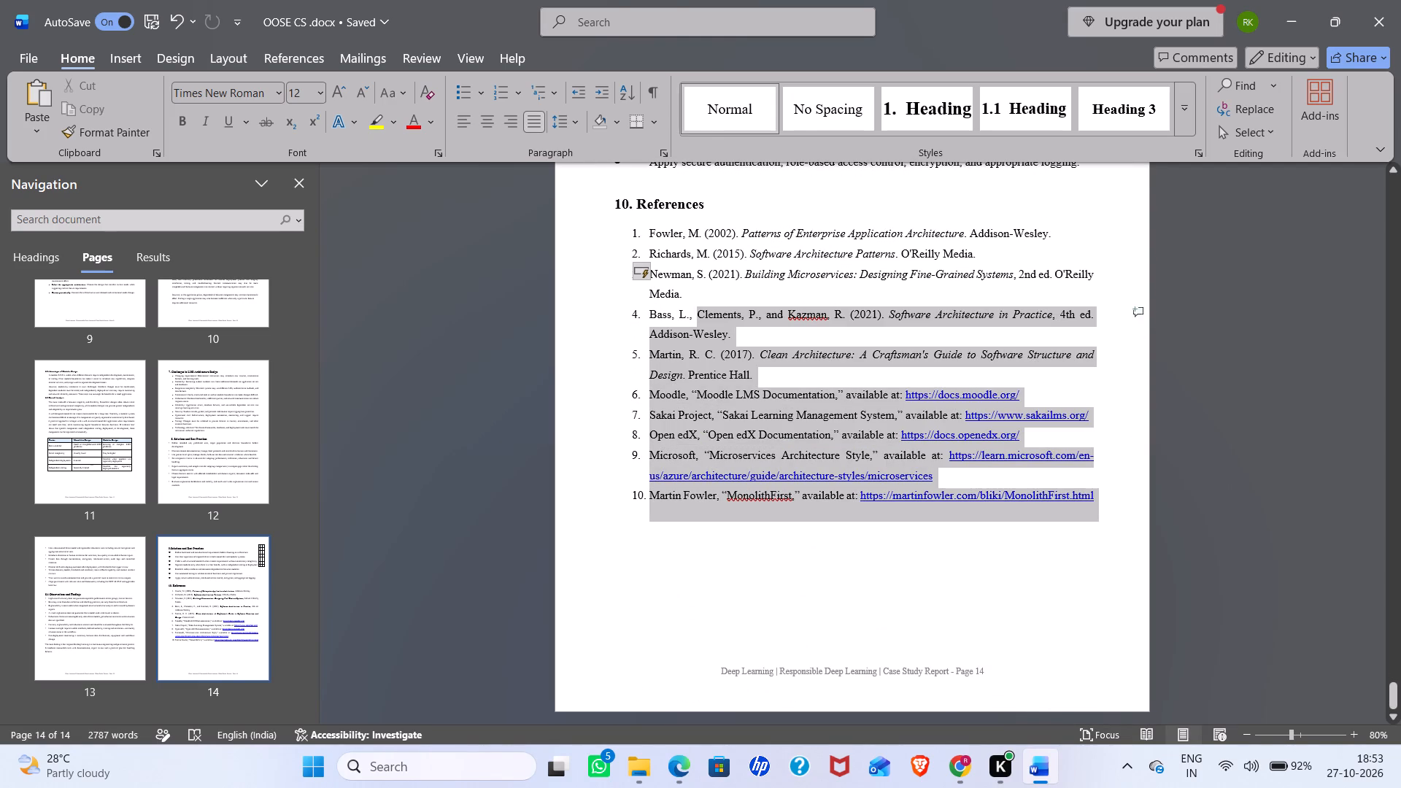
drag(692, 293, 645, 181)
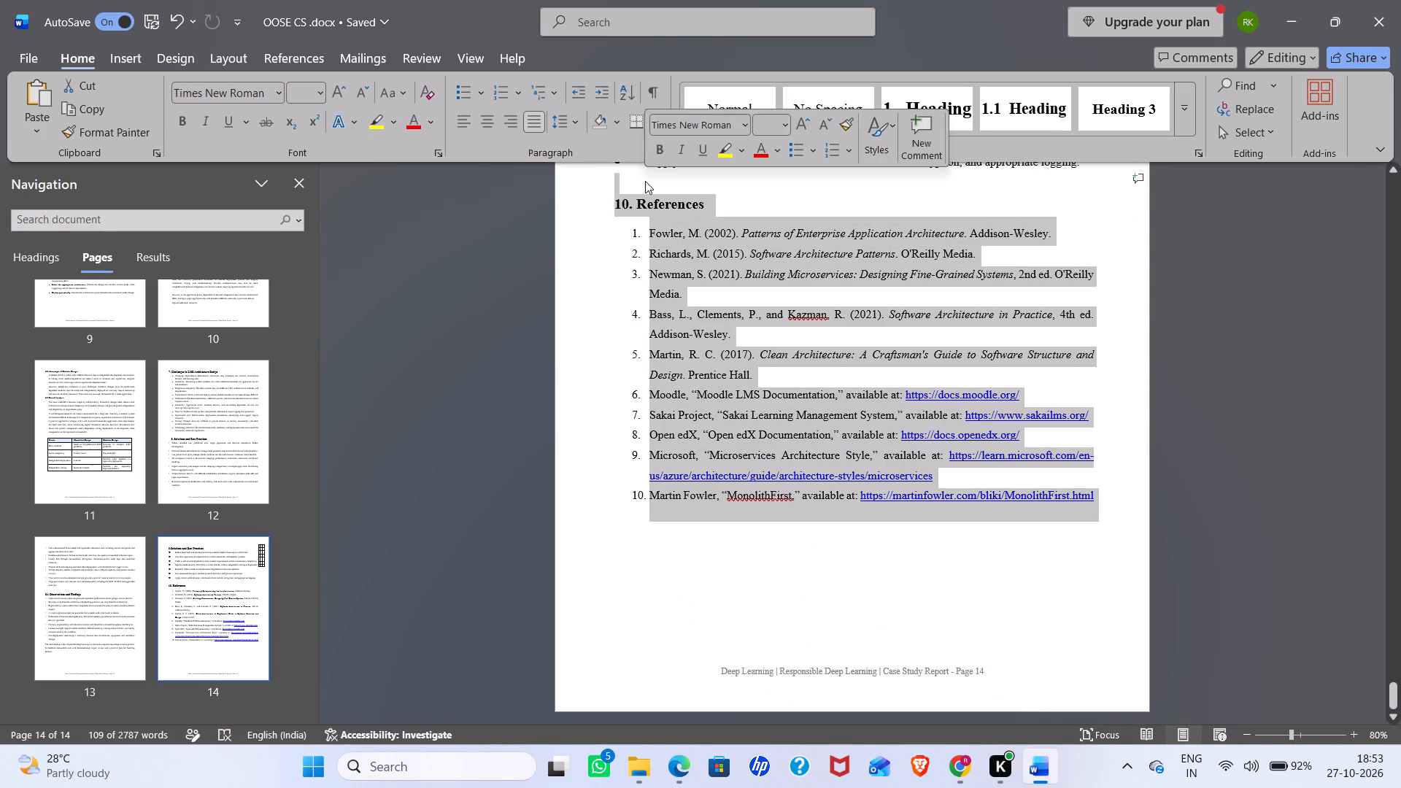
click(680, 253)
drag(649, 231, 963, 528)
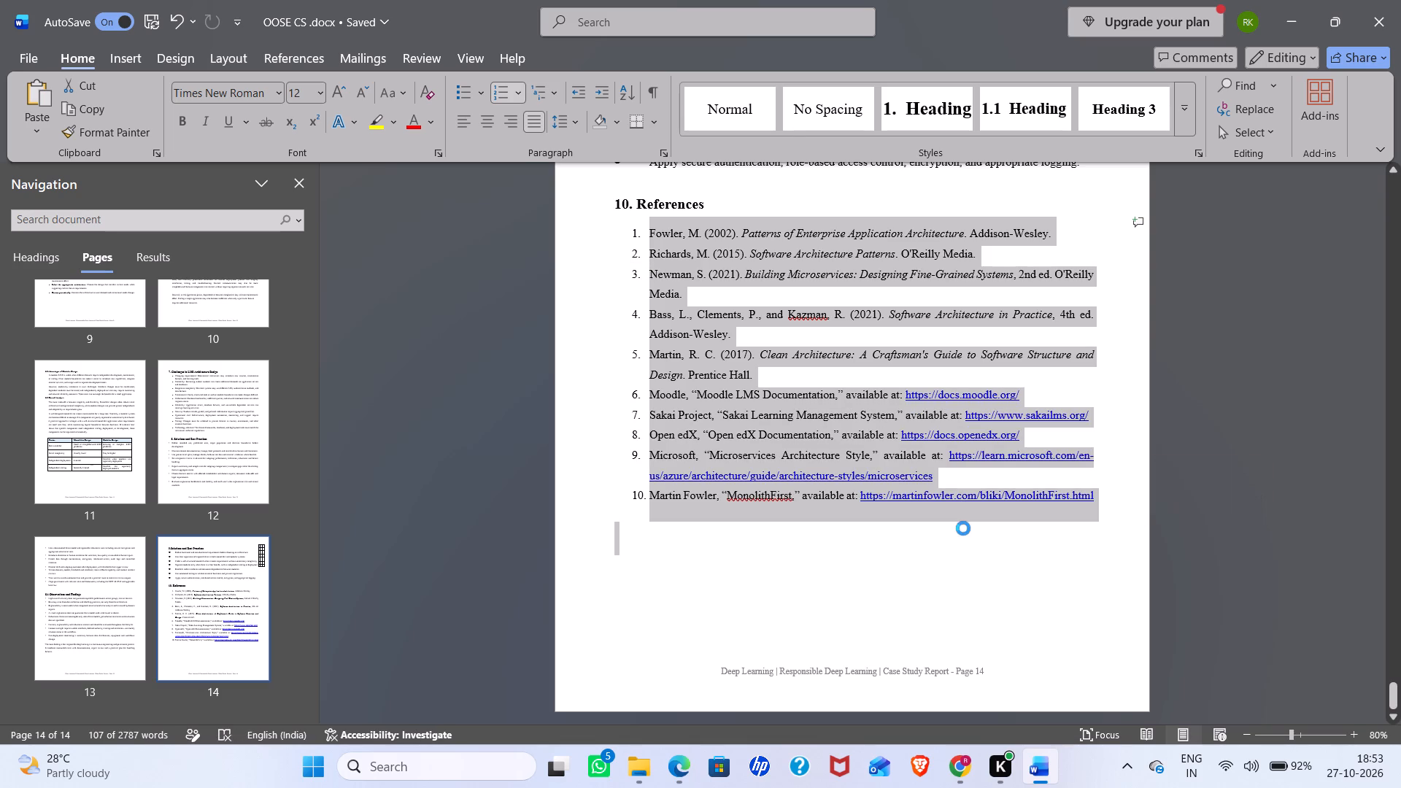
key(ctrl+v)
Review the report's pages from the Analysis section through the Challenges, Solutions, Findings and References sections.
scroll(963, 528, up, 1)
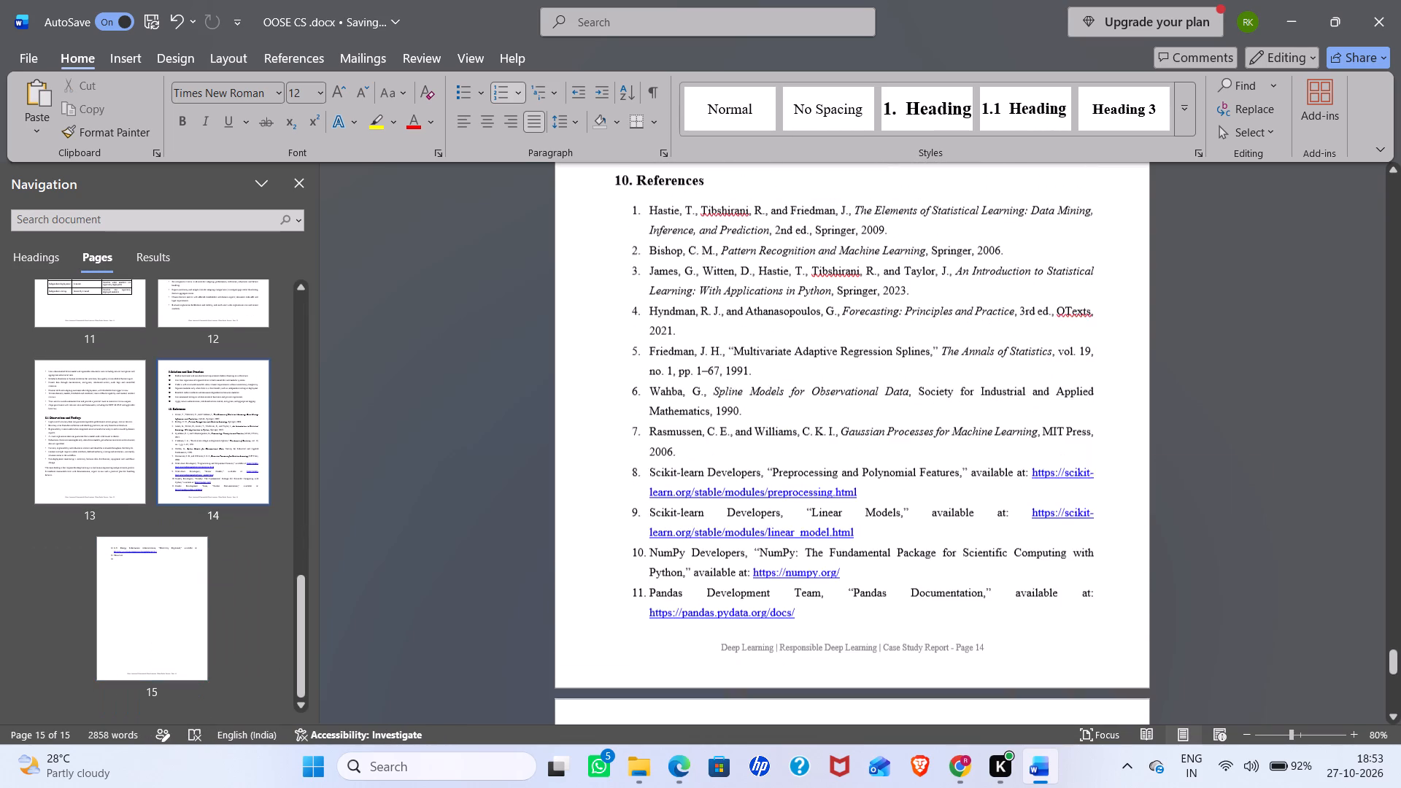
scroll(963, 528, up, 2)
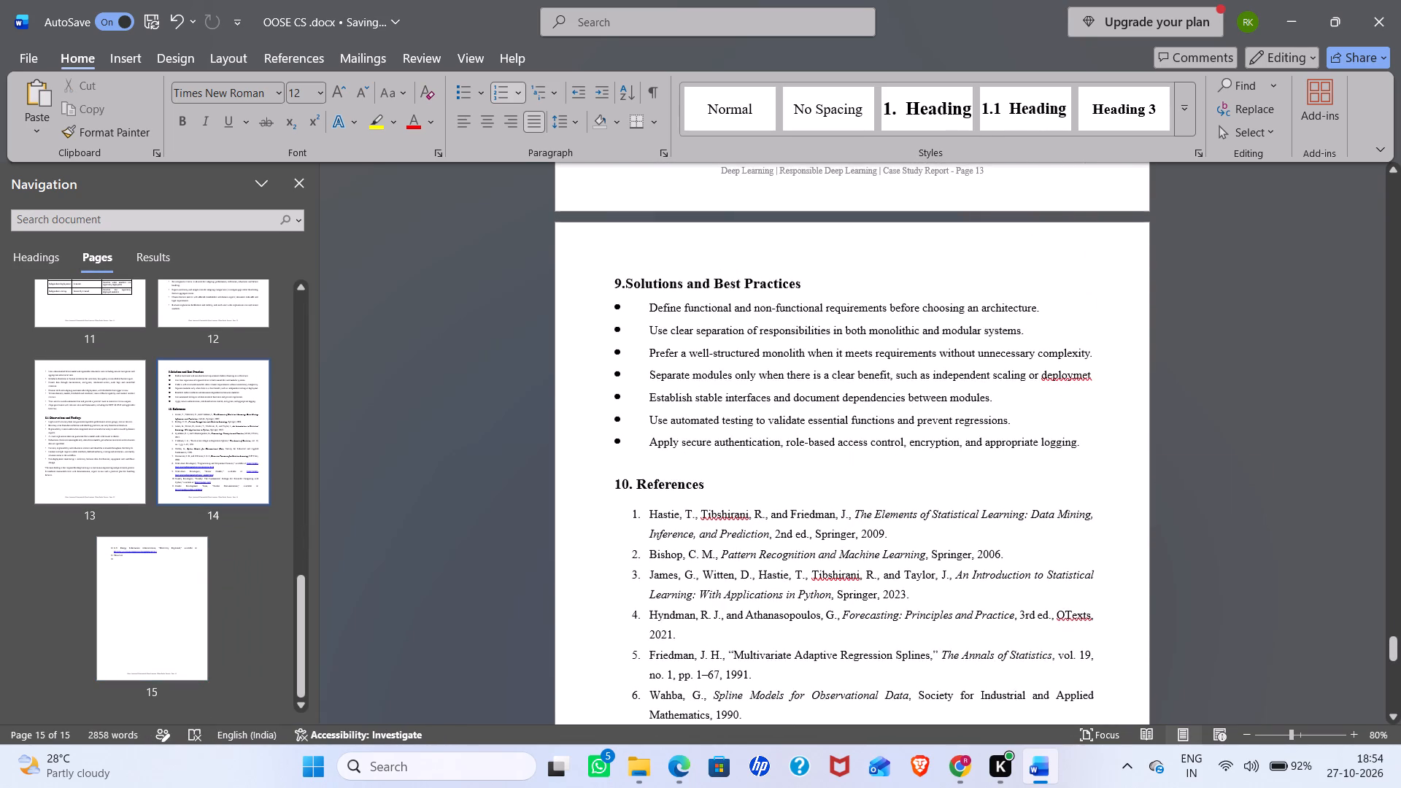
scroll(963, 528, up, 4)
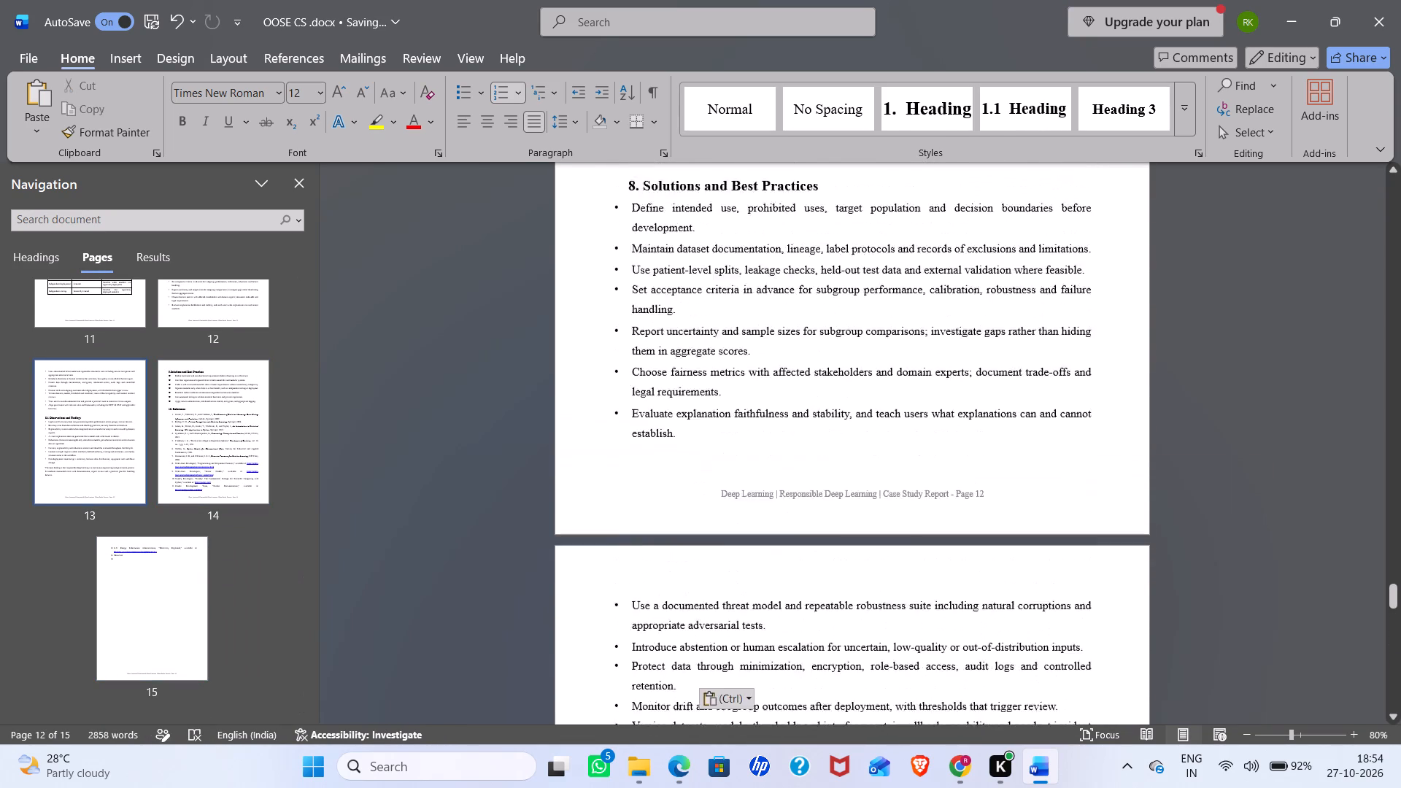
scroll(963, 528, up, 3)
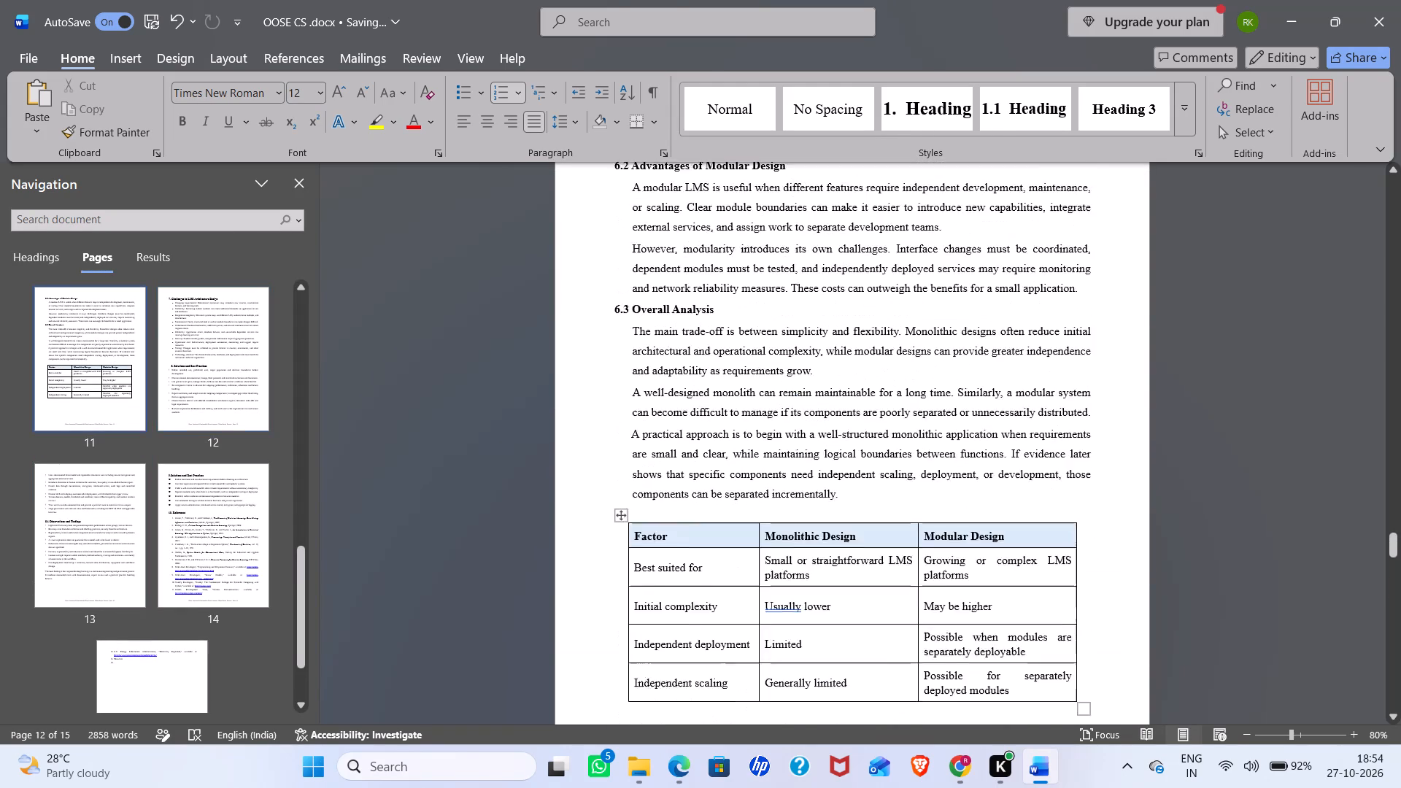
scroll(963, 528, up, 1)
scroll(963, 528, down, 3)
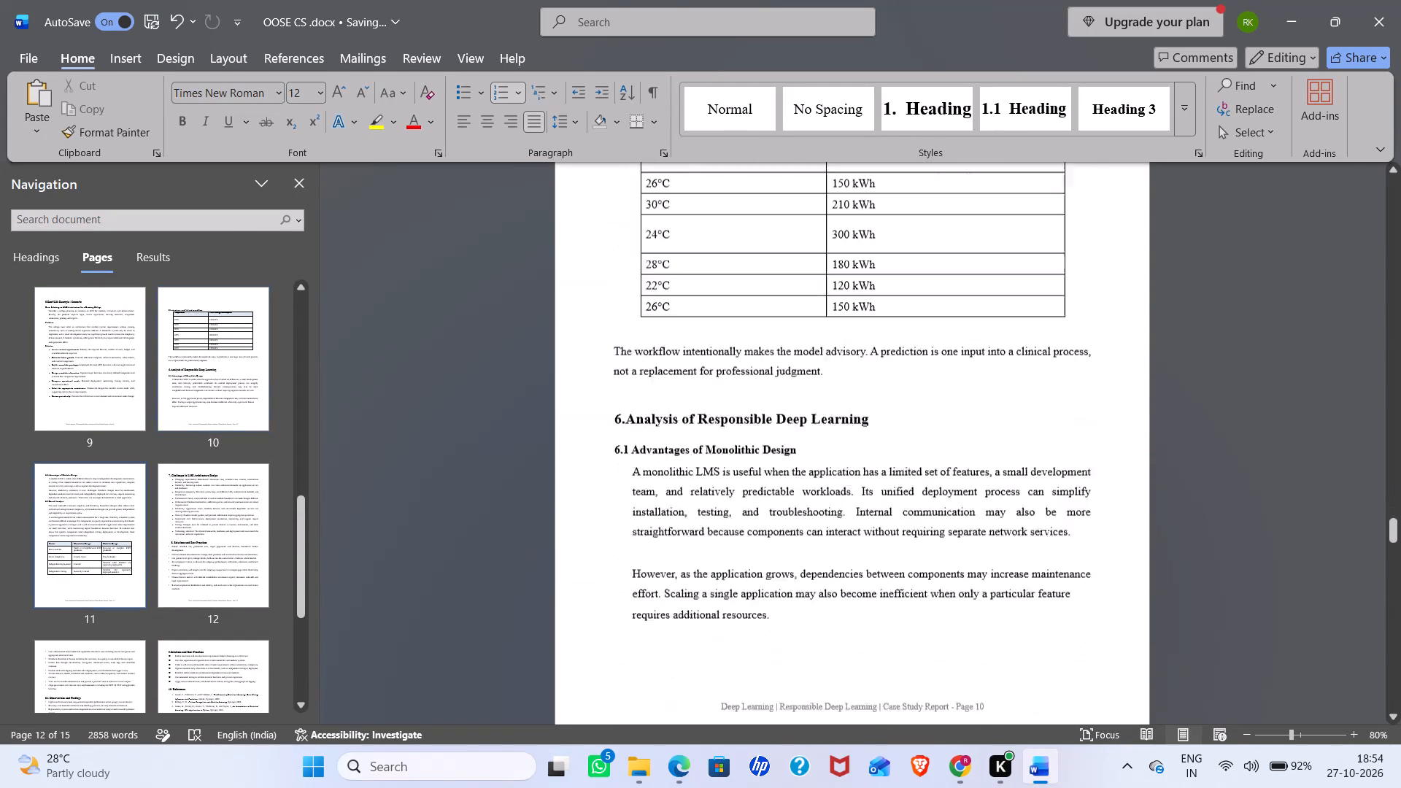
scroll(963, 528, down, 8)
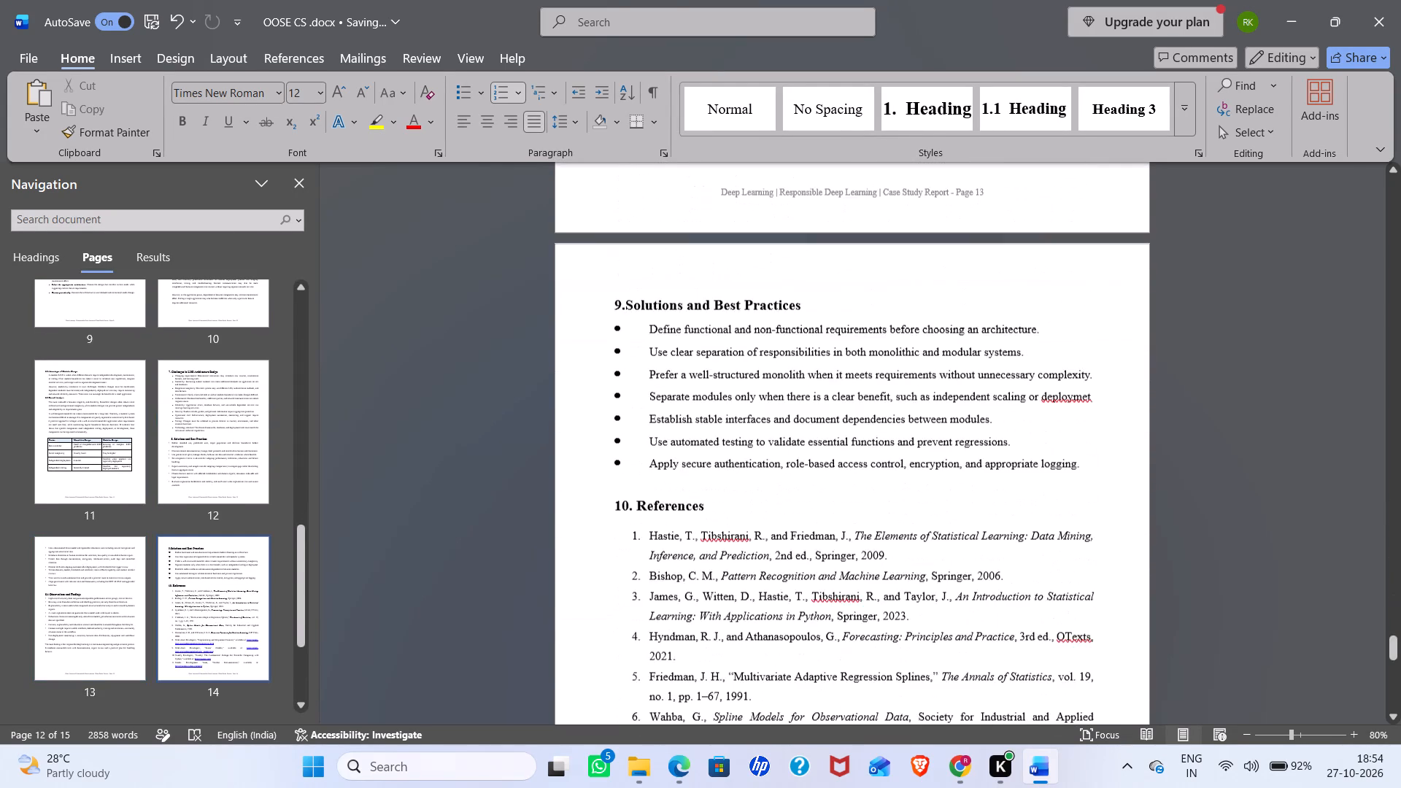
Delete everything after reference 10: the Pandas and U.S. Energy Information Administration entries, the stray "Show less" line and the empty item.
scroll(963, 528, down, 4)
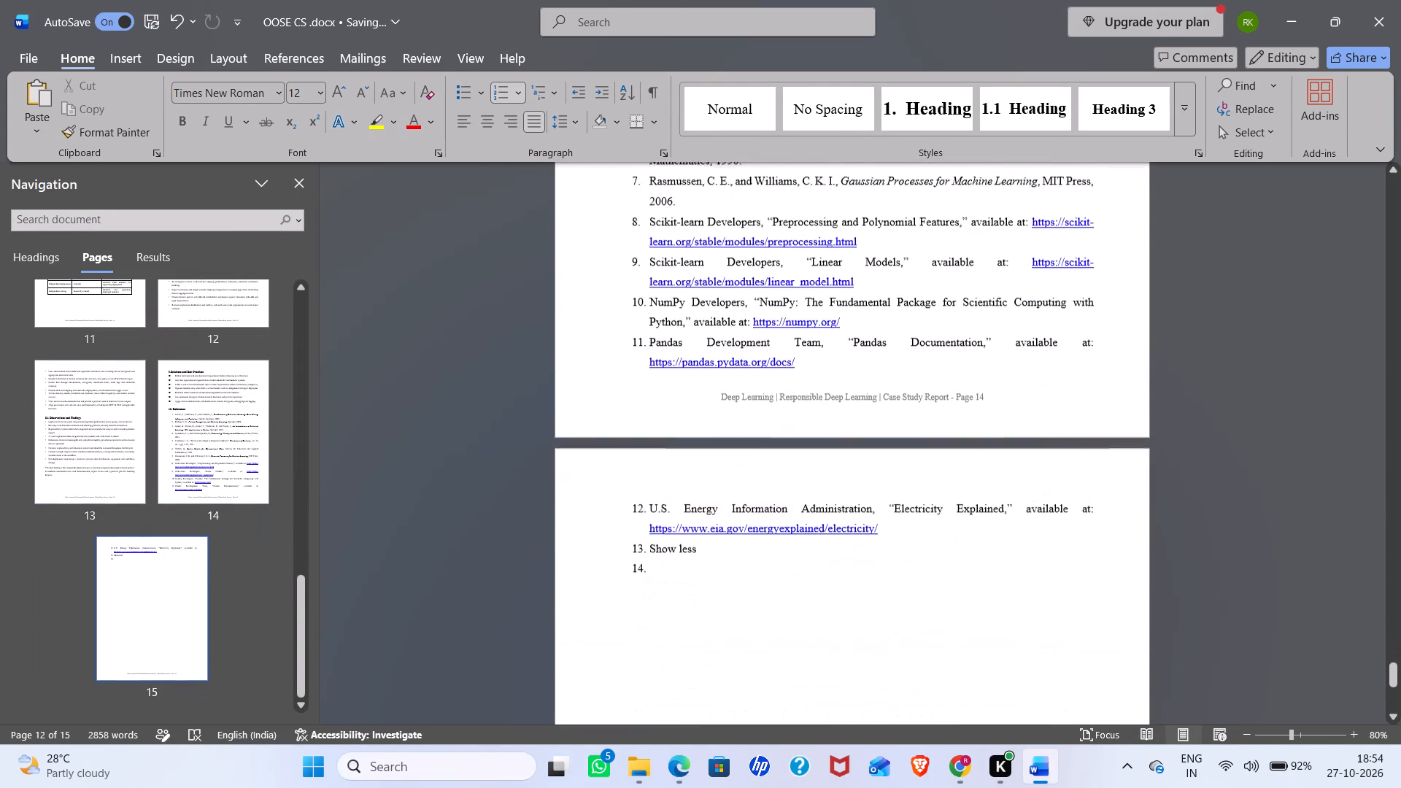
scroll(963, 528, down, 3)
scroll(963, 528, up, 2)
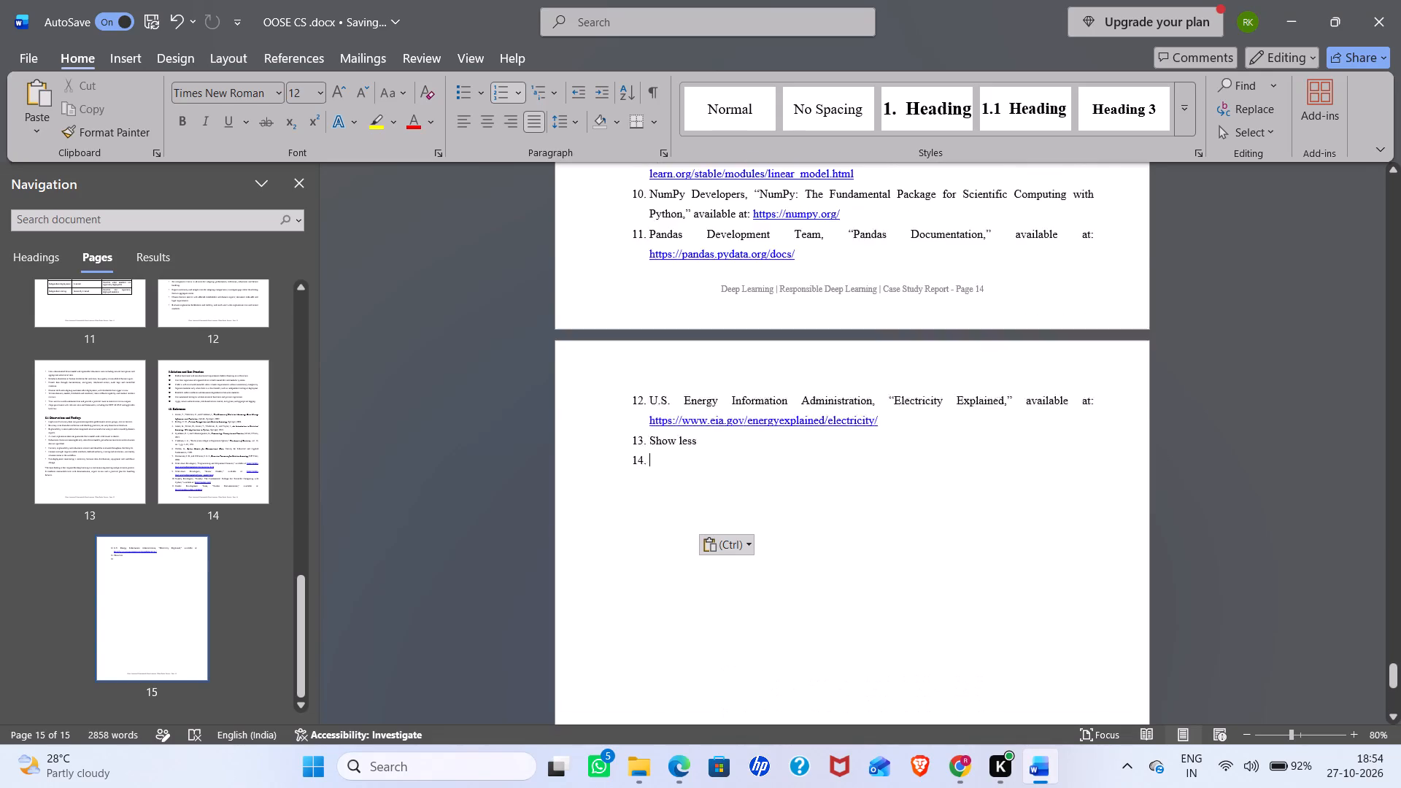
drag(679, 536, 625, 471)
key(BackSpace)
key(BackSpace)
key(BackSpace)
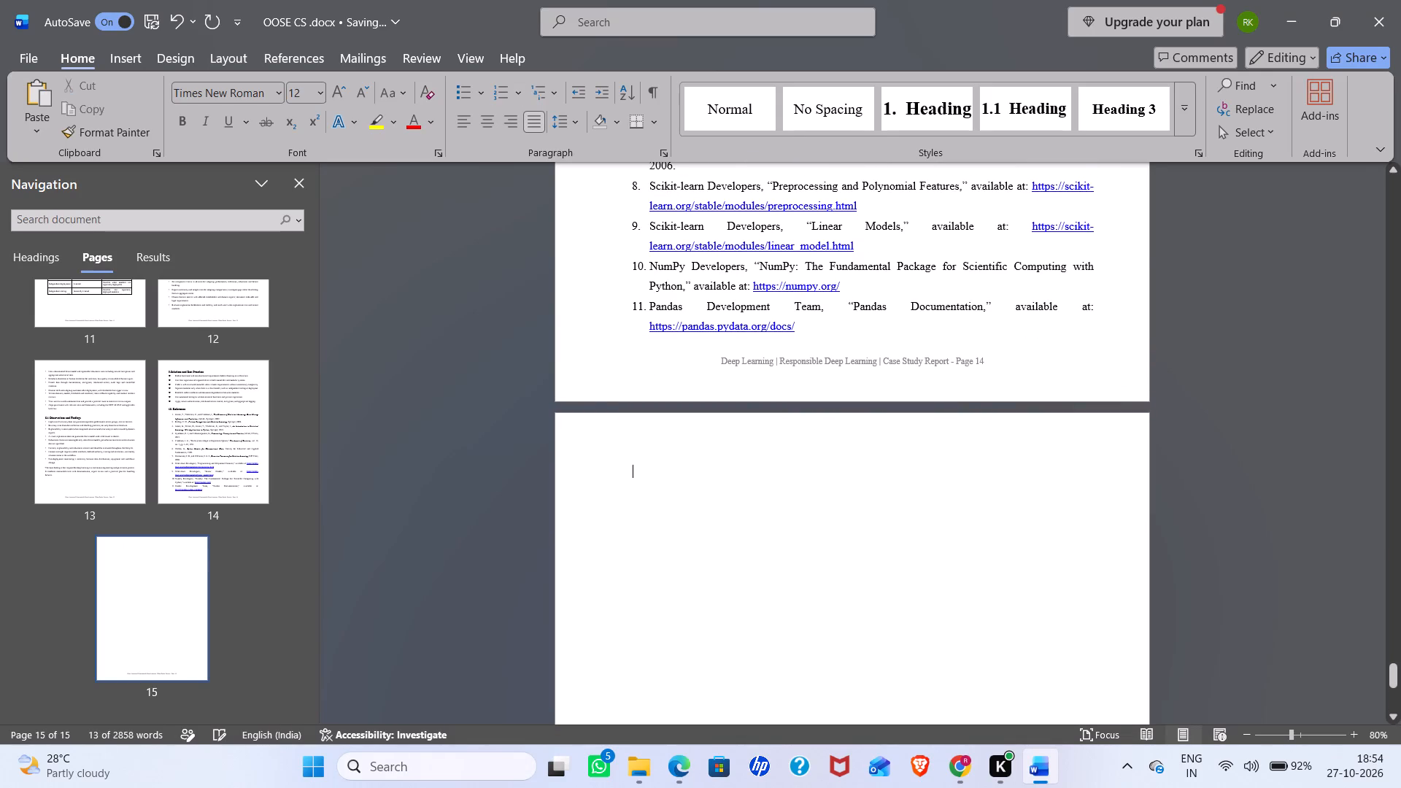
drag(810, 334, 668, 332)
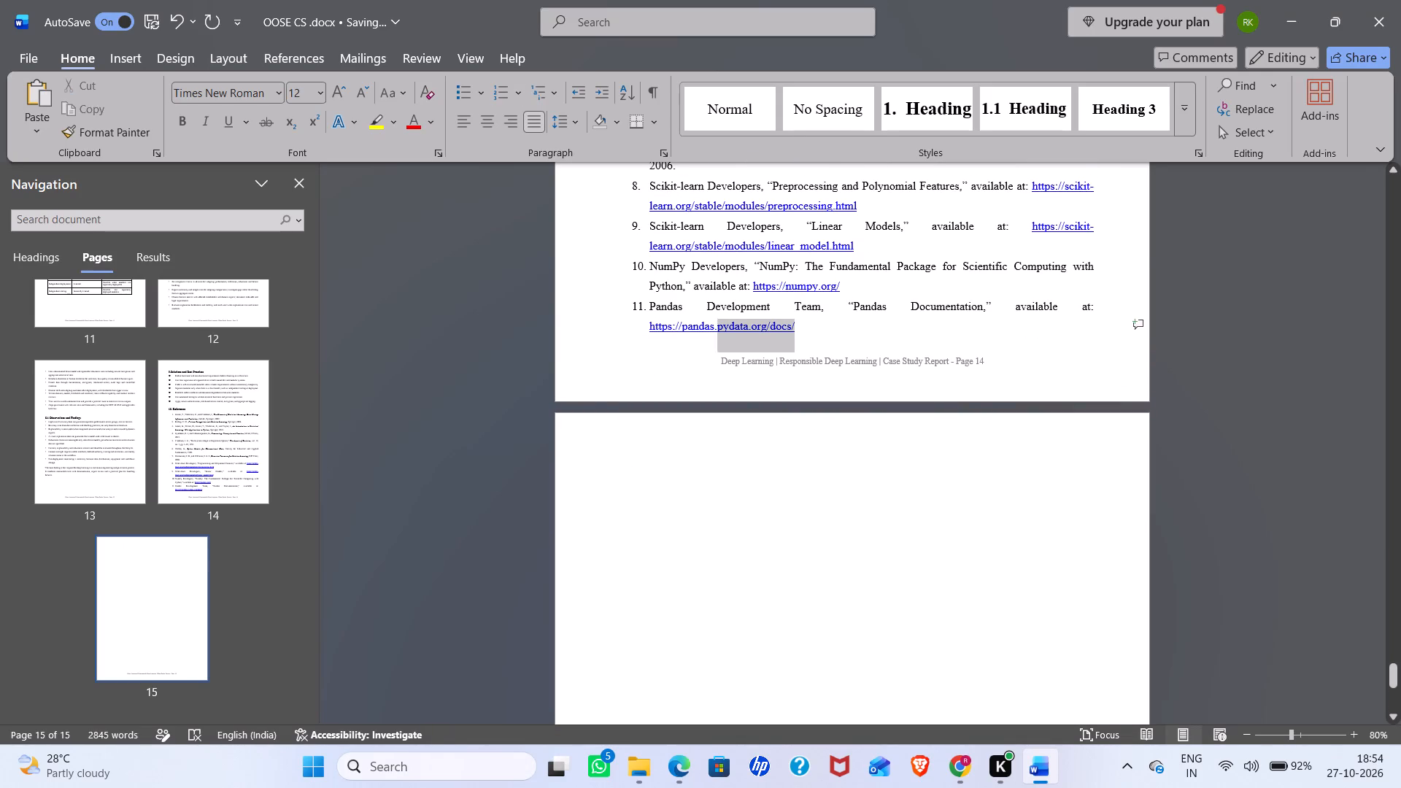
drag(668, 332, 610, 304)
key(BackSpace)
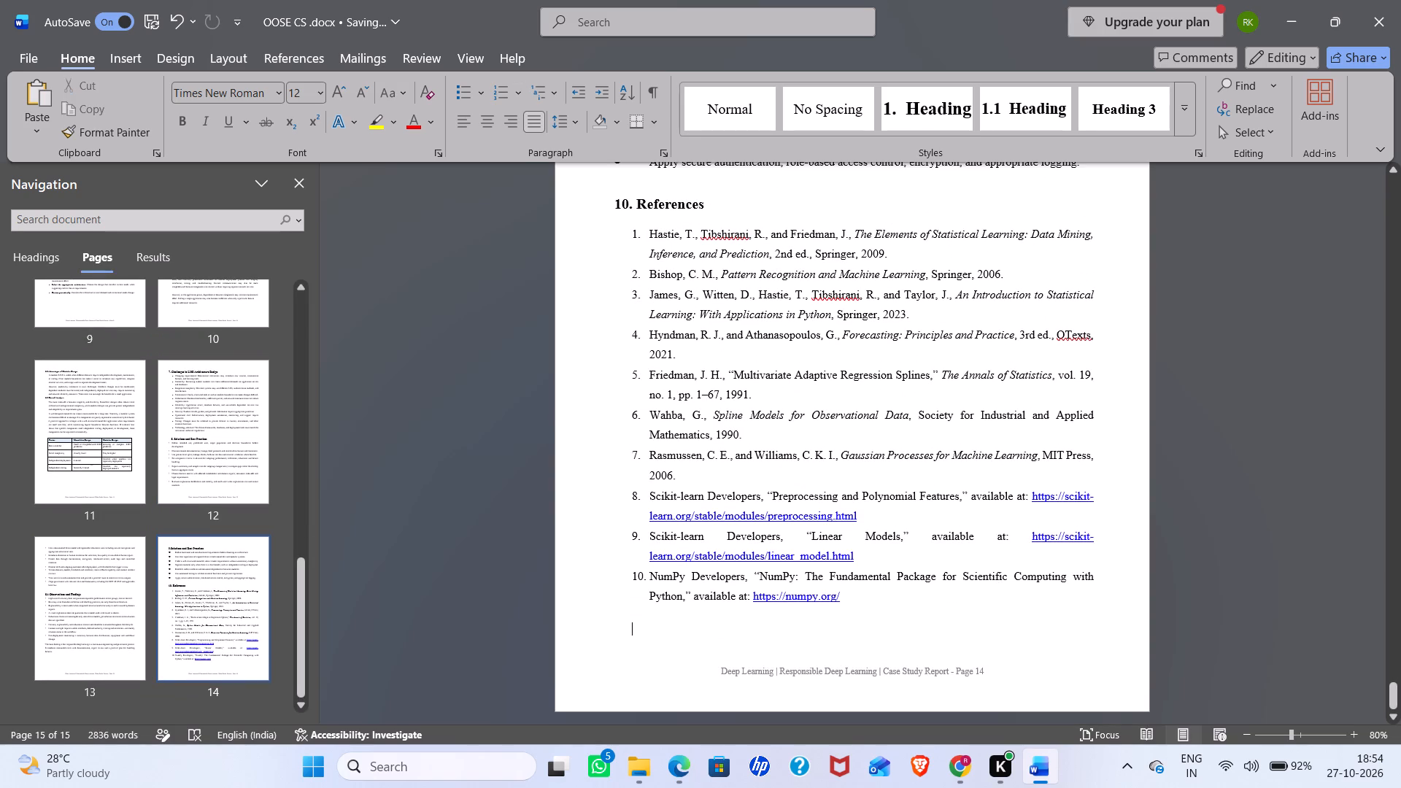
Left-align references 8 to 10, the two Scikit-learn entries and the NumPy entry, to remove their stretched justified spacing.
scroll(736, 276, up, 1)
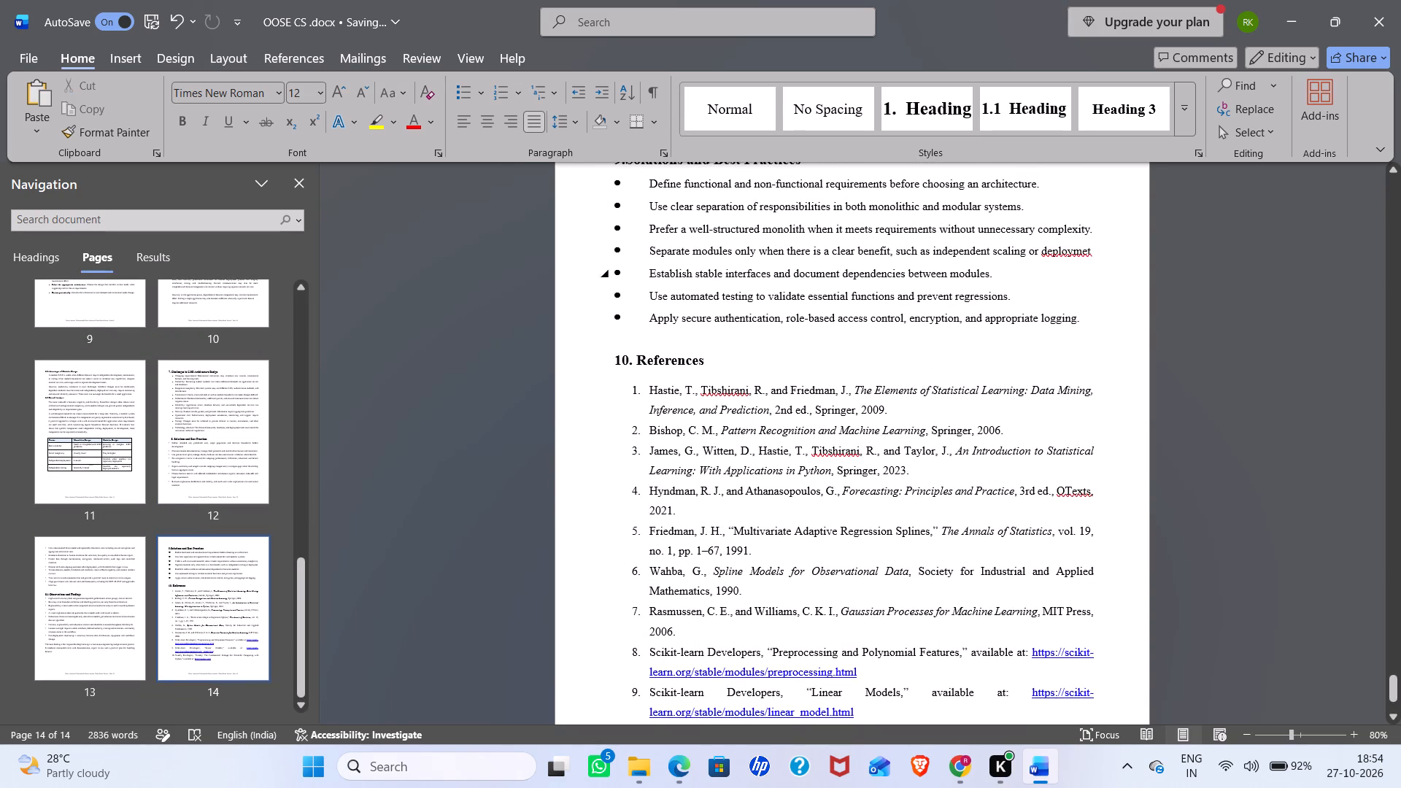
scroll(799, 393, down, 1)
drag(858, 611, 638, 509)
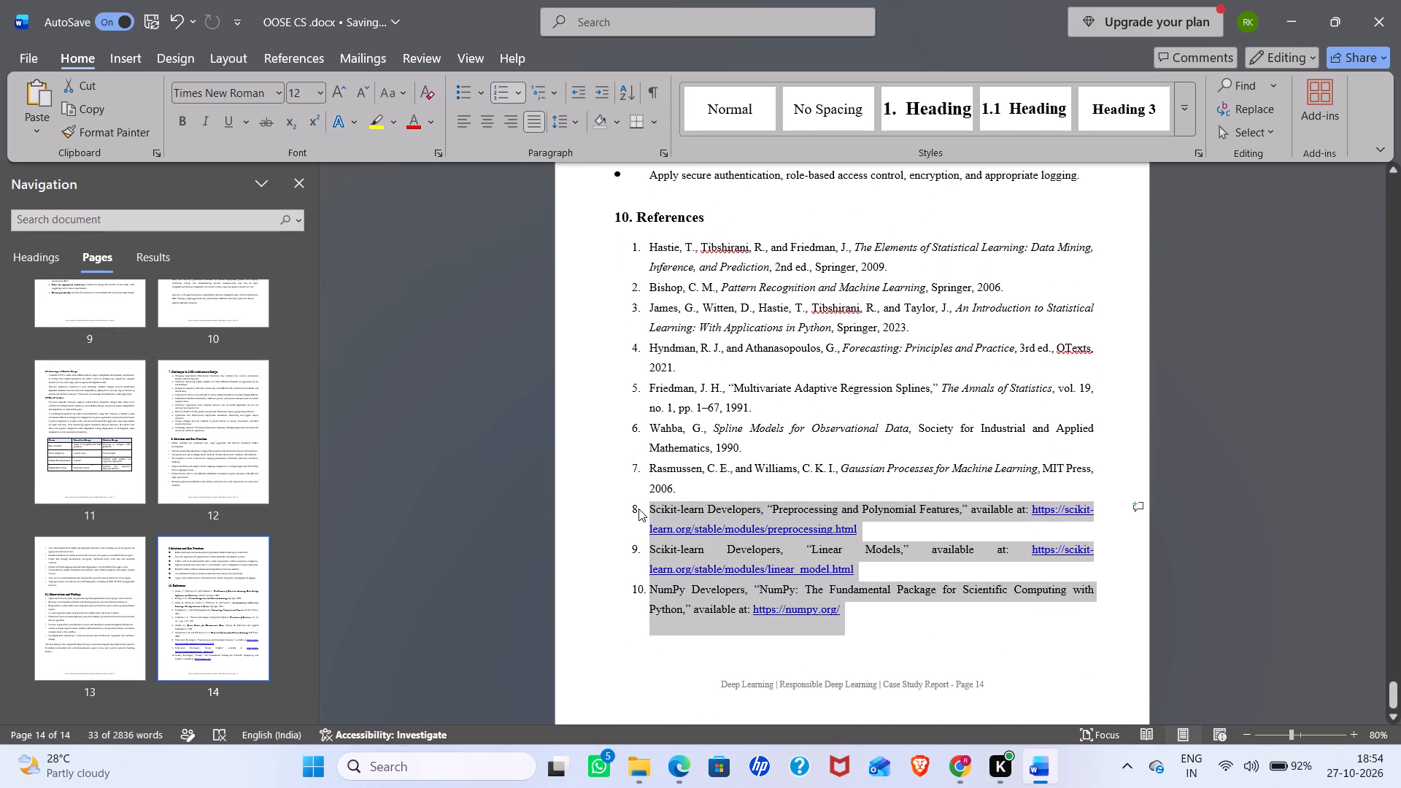
key(ctrl+j)
click(855, 620)
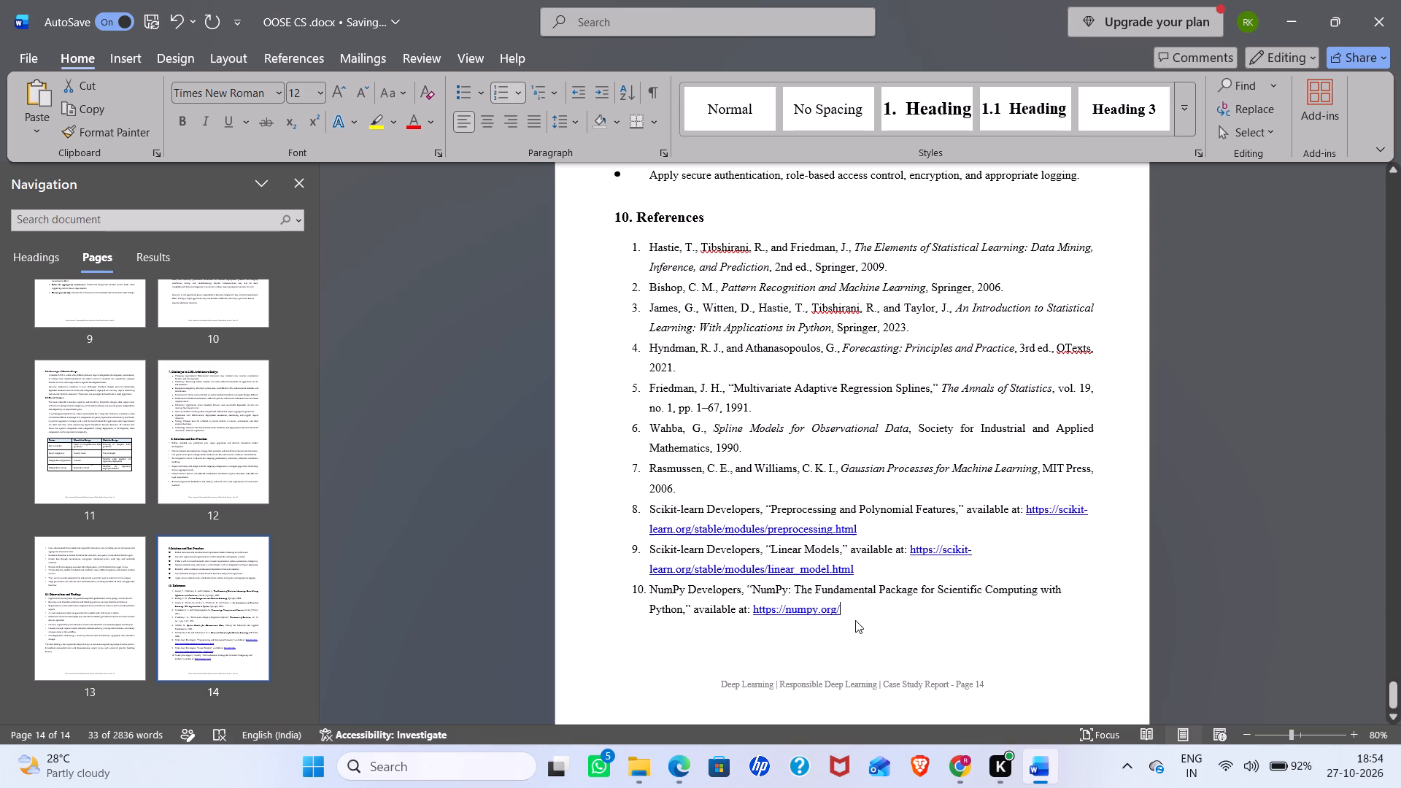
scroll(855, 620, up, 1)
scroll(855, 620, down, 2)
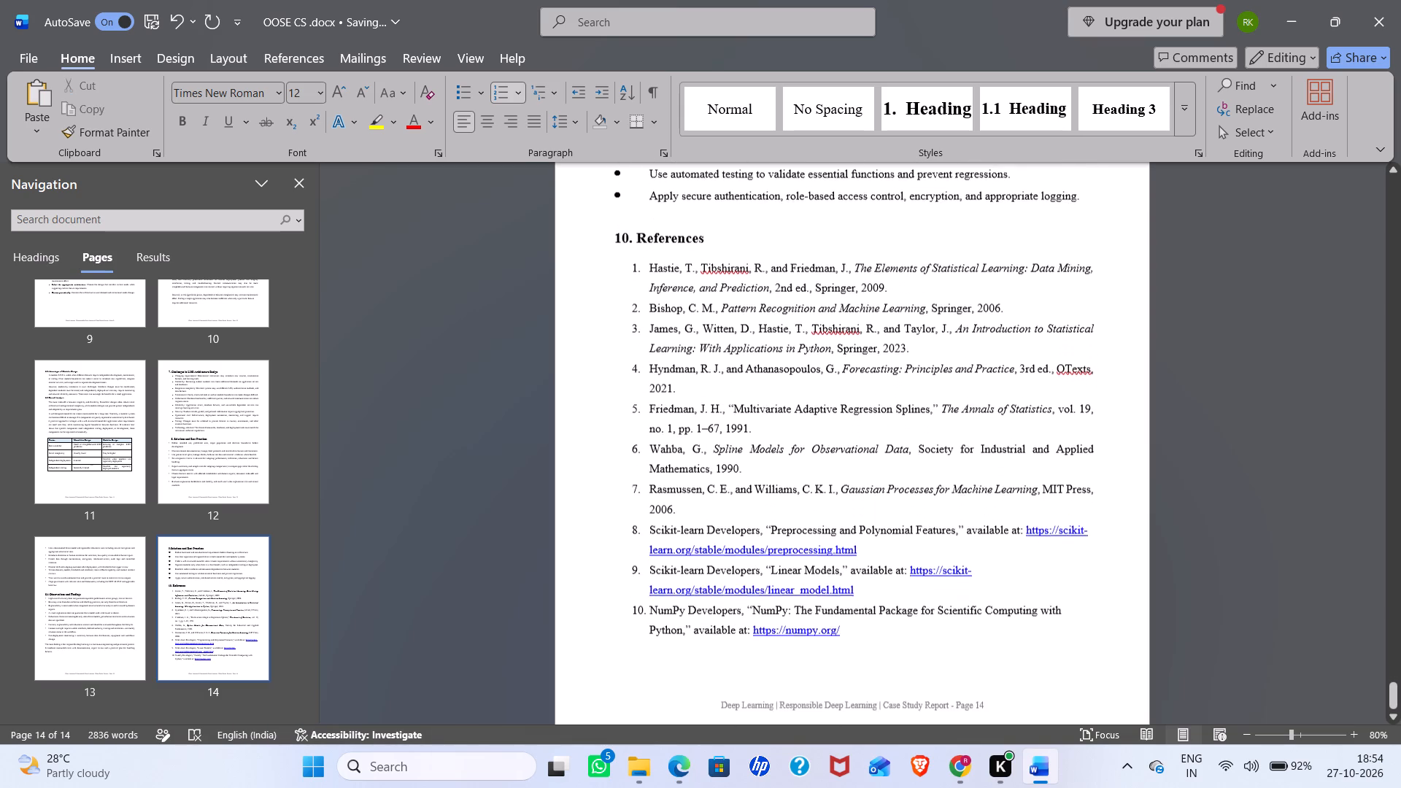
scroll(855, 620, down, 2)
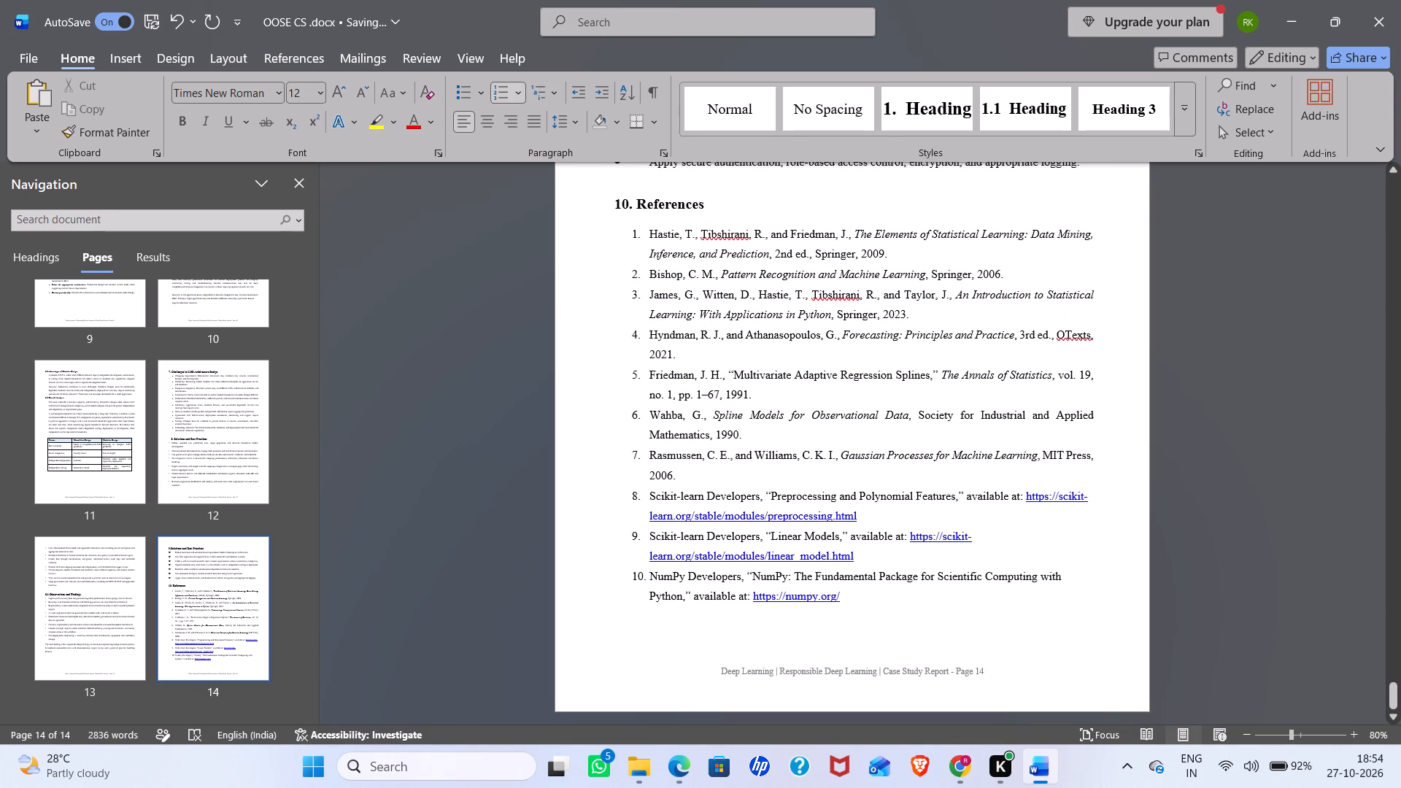
Open the header and footer area on the last page and delete the letters after "D" in the footer's opening "Deep Learning".
click(763, 670)
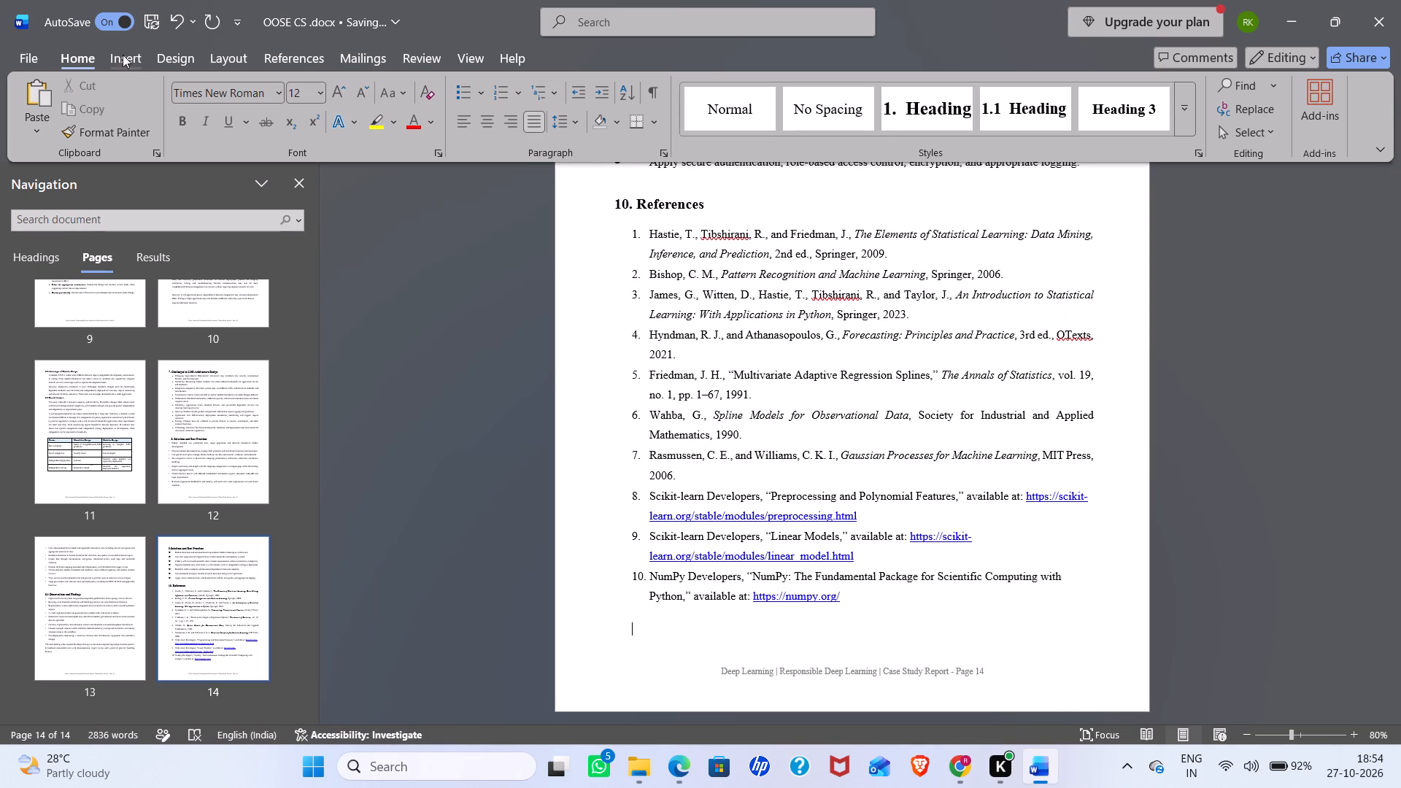
click(125, 57)
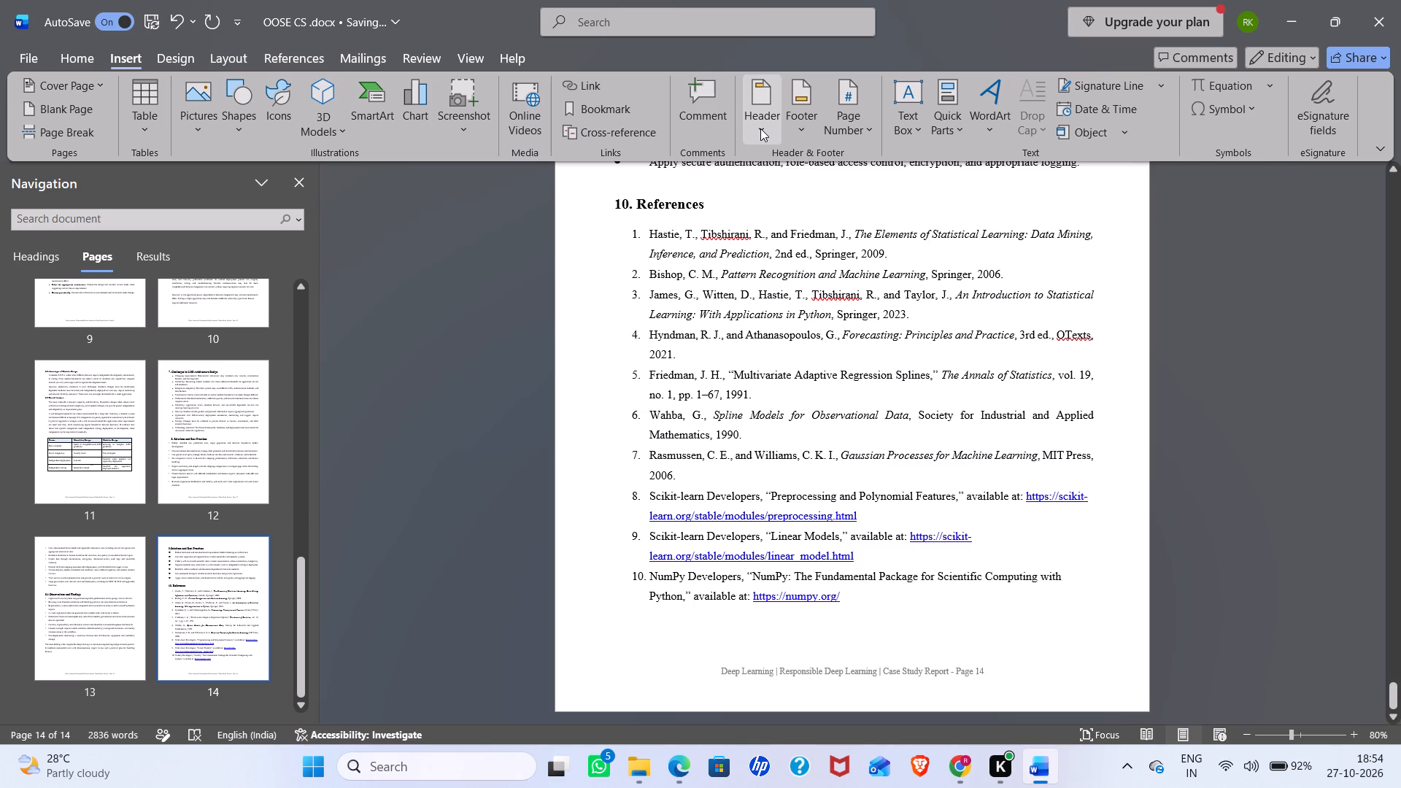
click(760, 128)
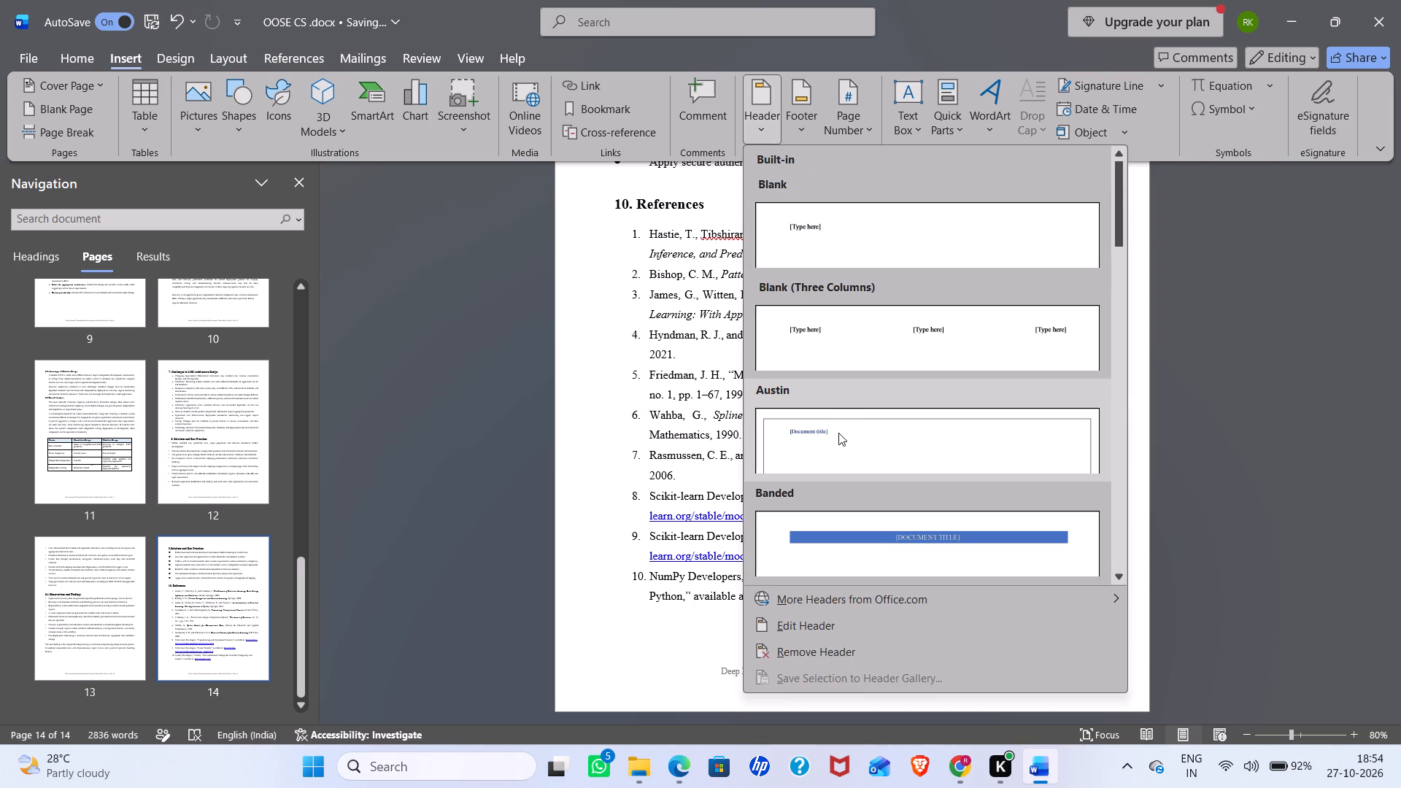
click(860, 623)
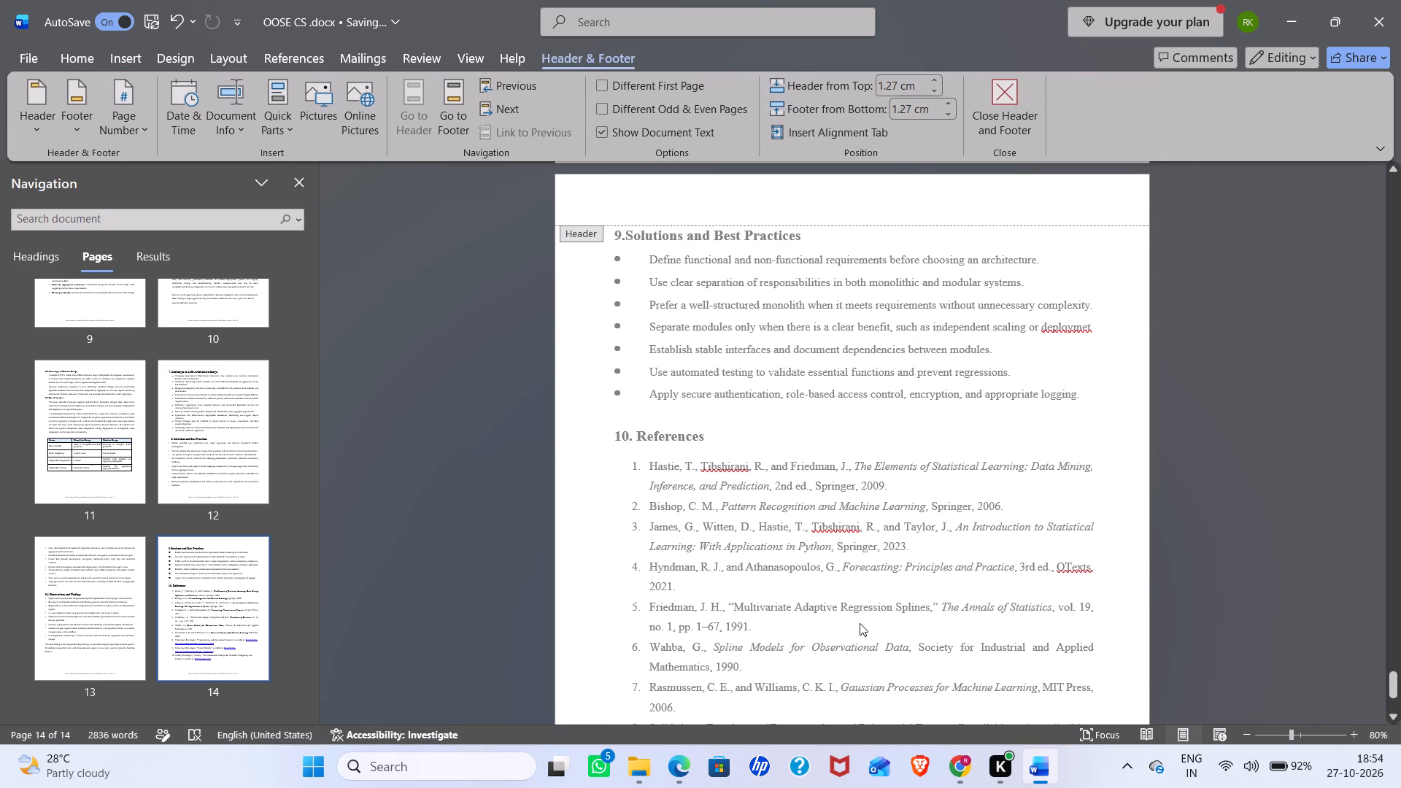
scroll(860, 623, down, 3)
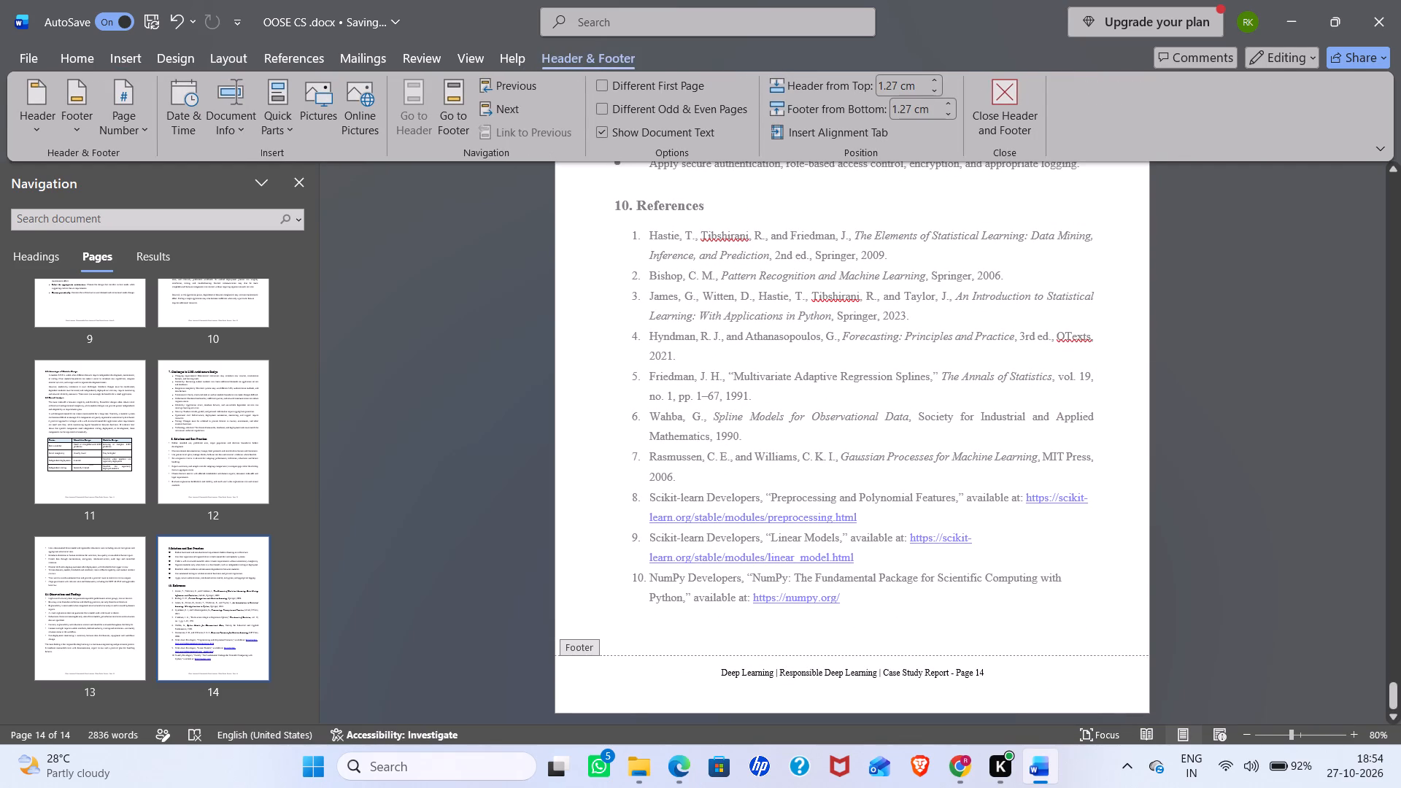
click(772, 674)
key(BackSpace)
key(BackSpace)
key(BackSpace)
key(BackSpace)
key(BackSpace)
key(BackSpace)
key(BackSpace)
key(BackSpace)
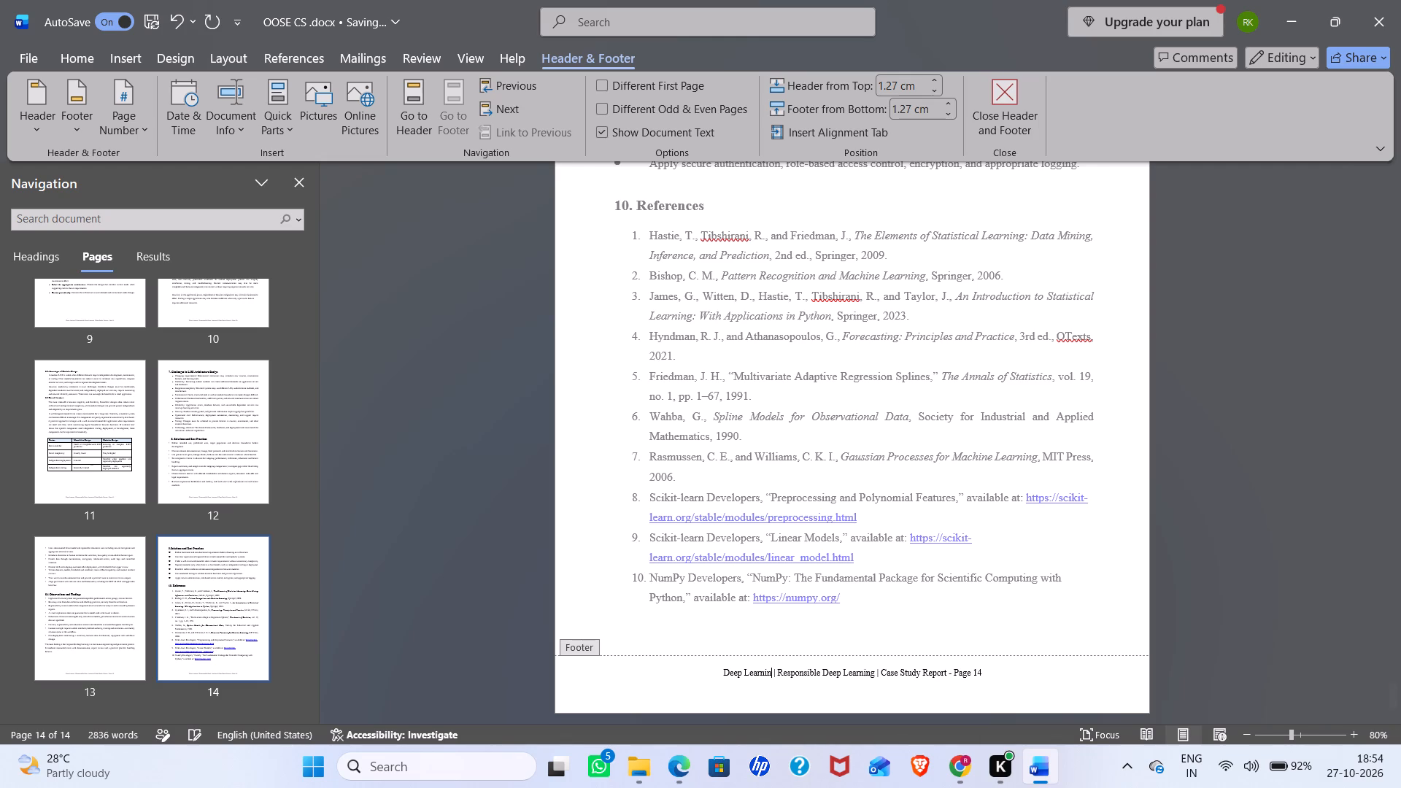
key(BackSpace)
key(BackSpace)
key(BackSpace)
key(BackSpace)
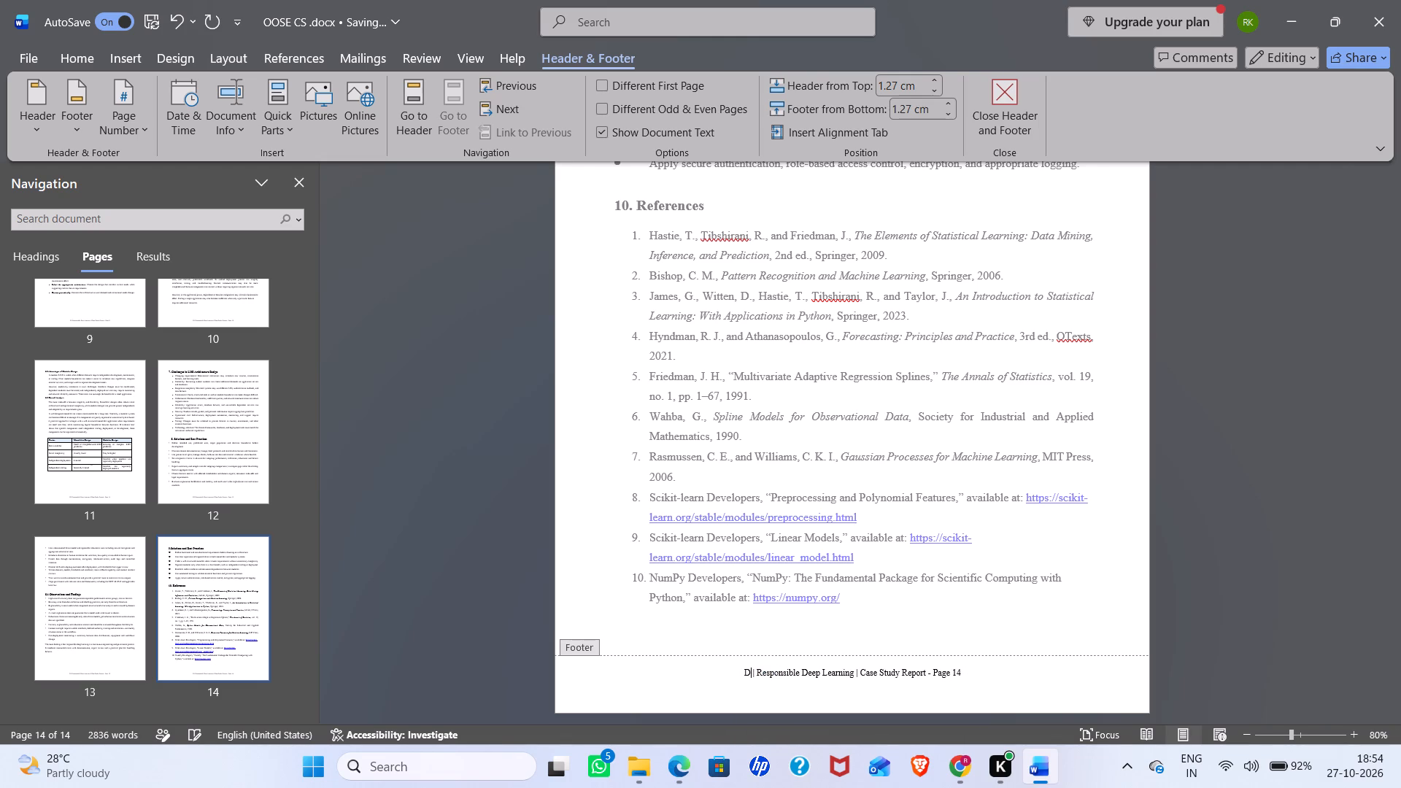
click(1005, 77)
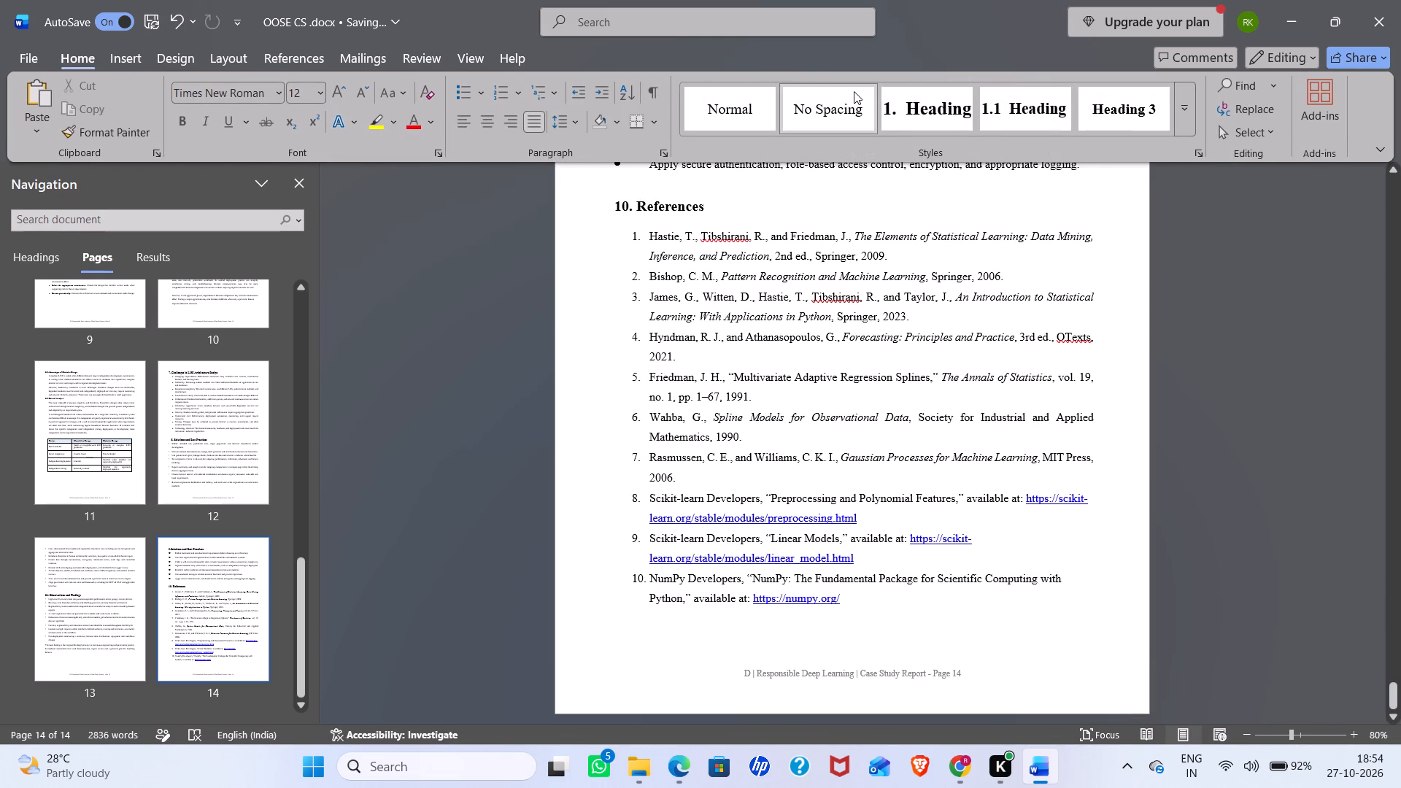
Reopen the footer and replace the leftover "D" at its start with "Machine Learning Algorithms".
click(134, 61)
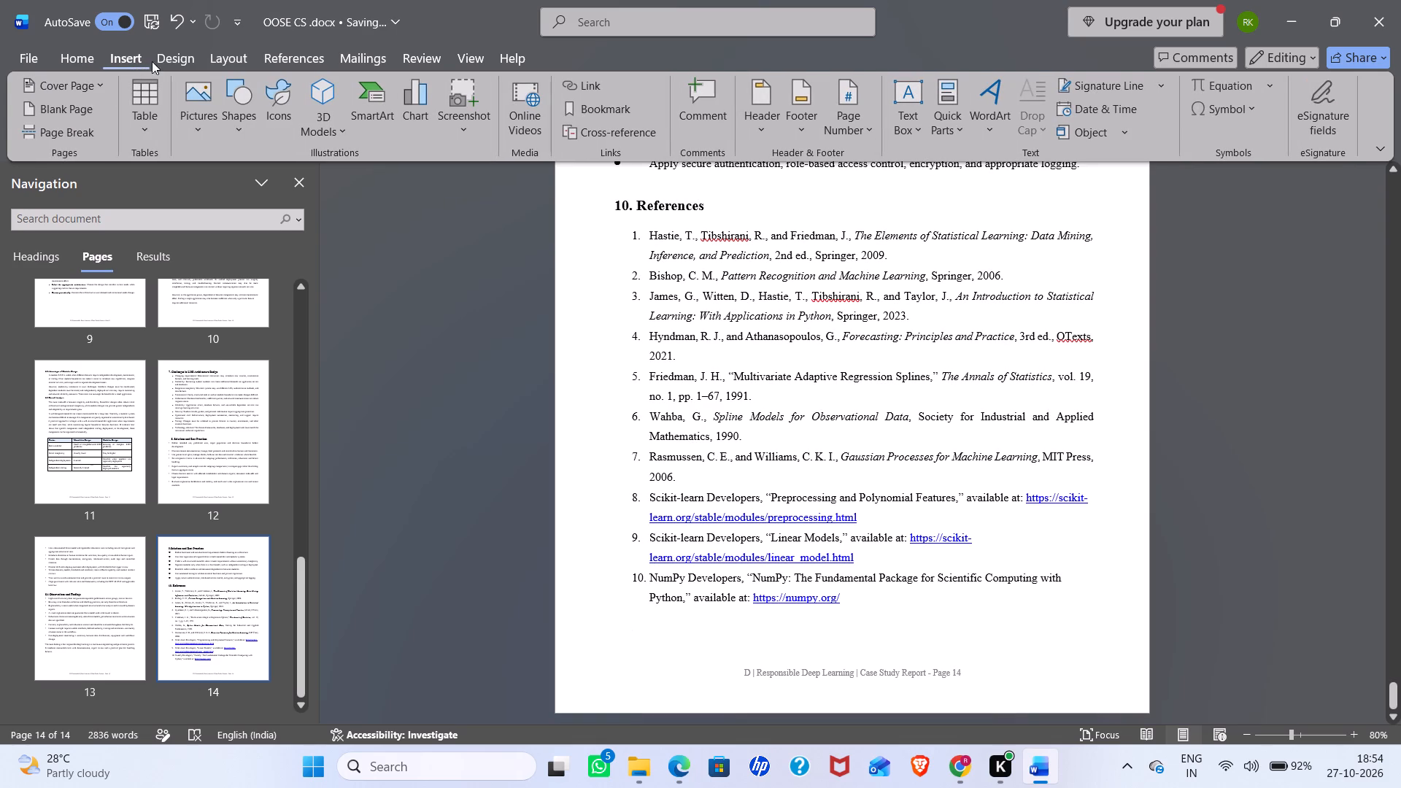
click(834, 152)
click(800, 124)
scroll(895, 416, down, 1)
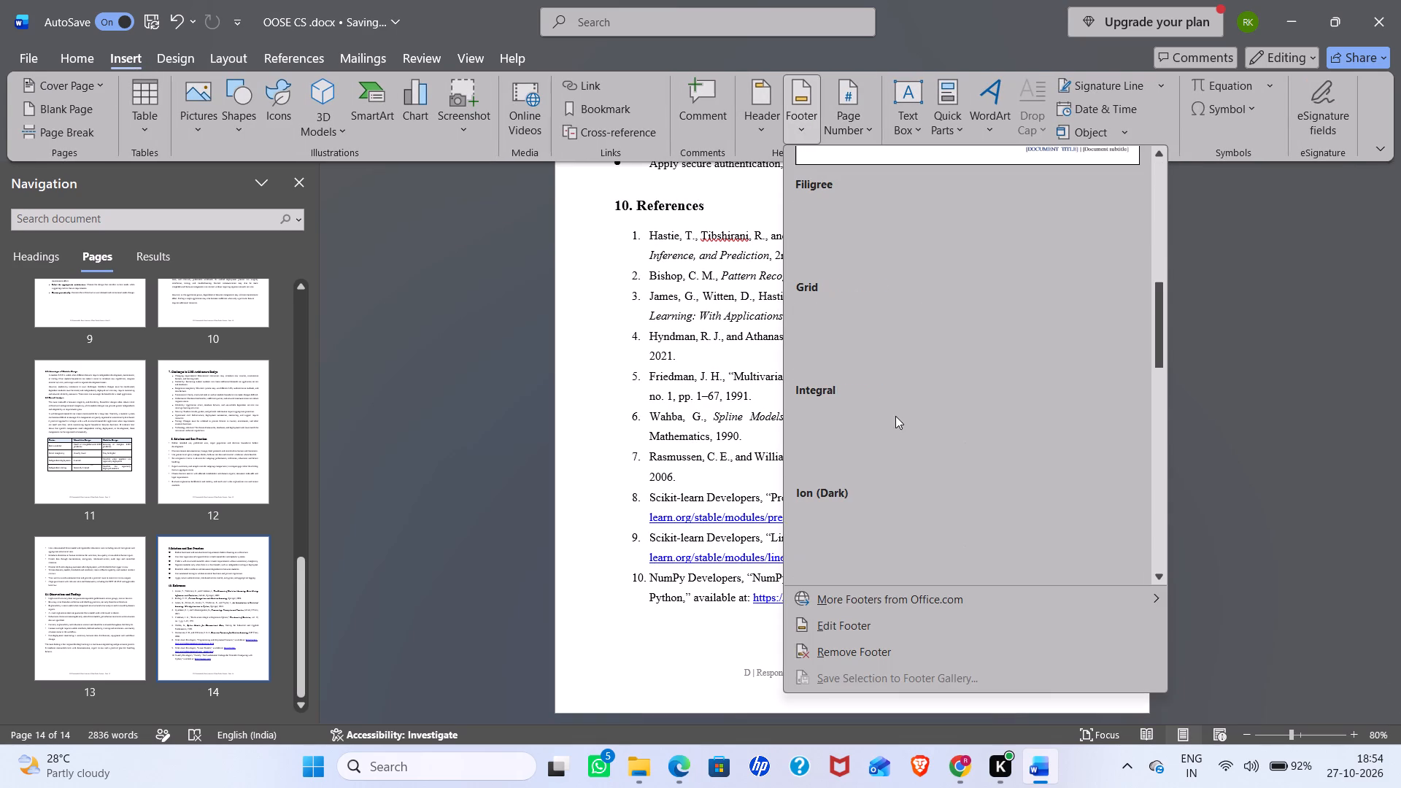
click(858, 625)
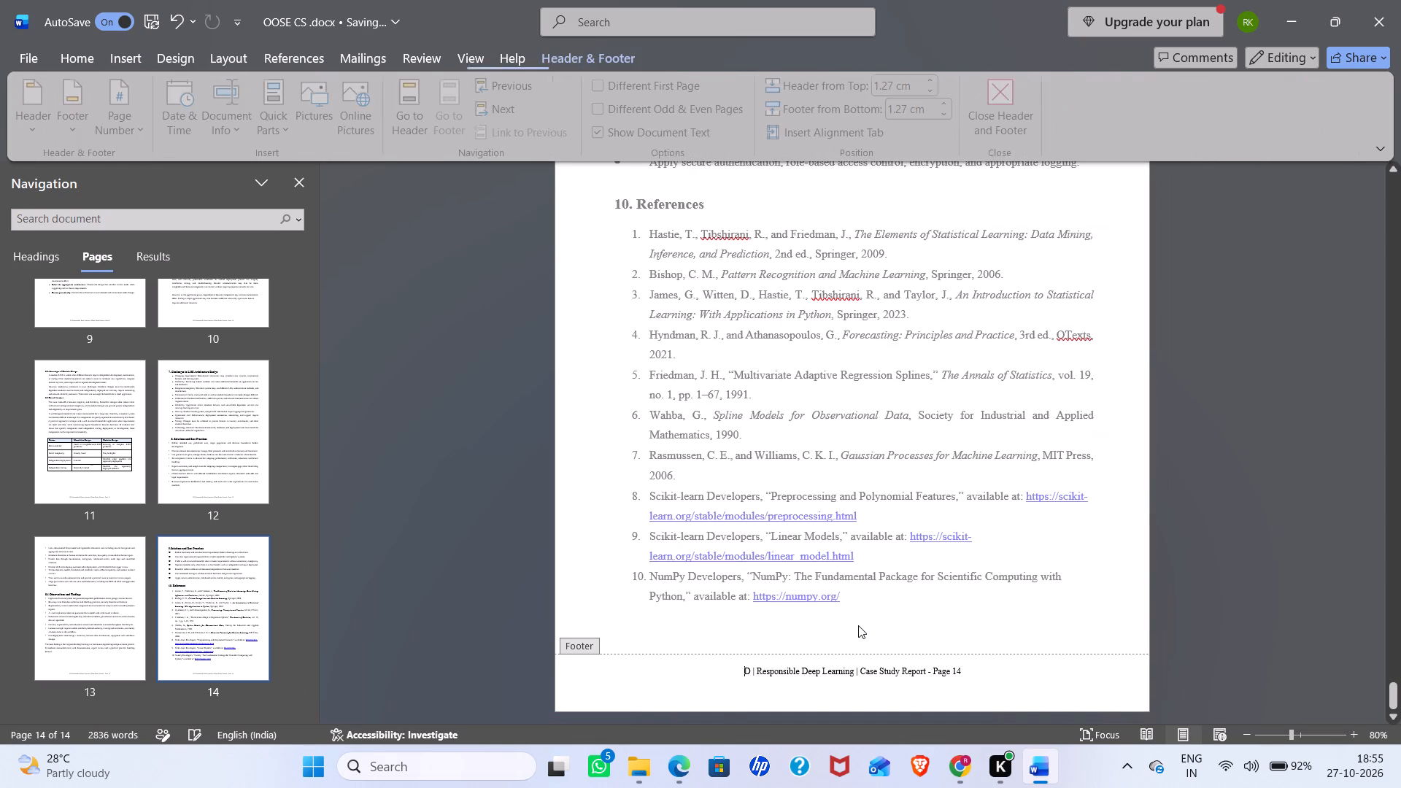
key(Right)
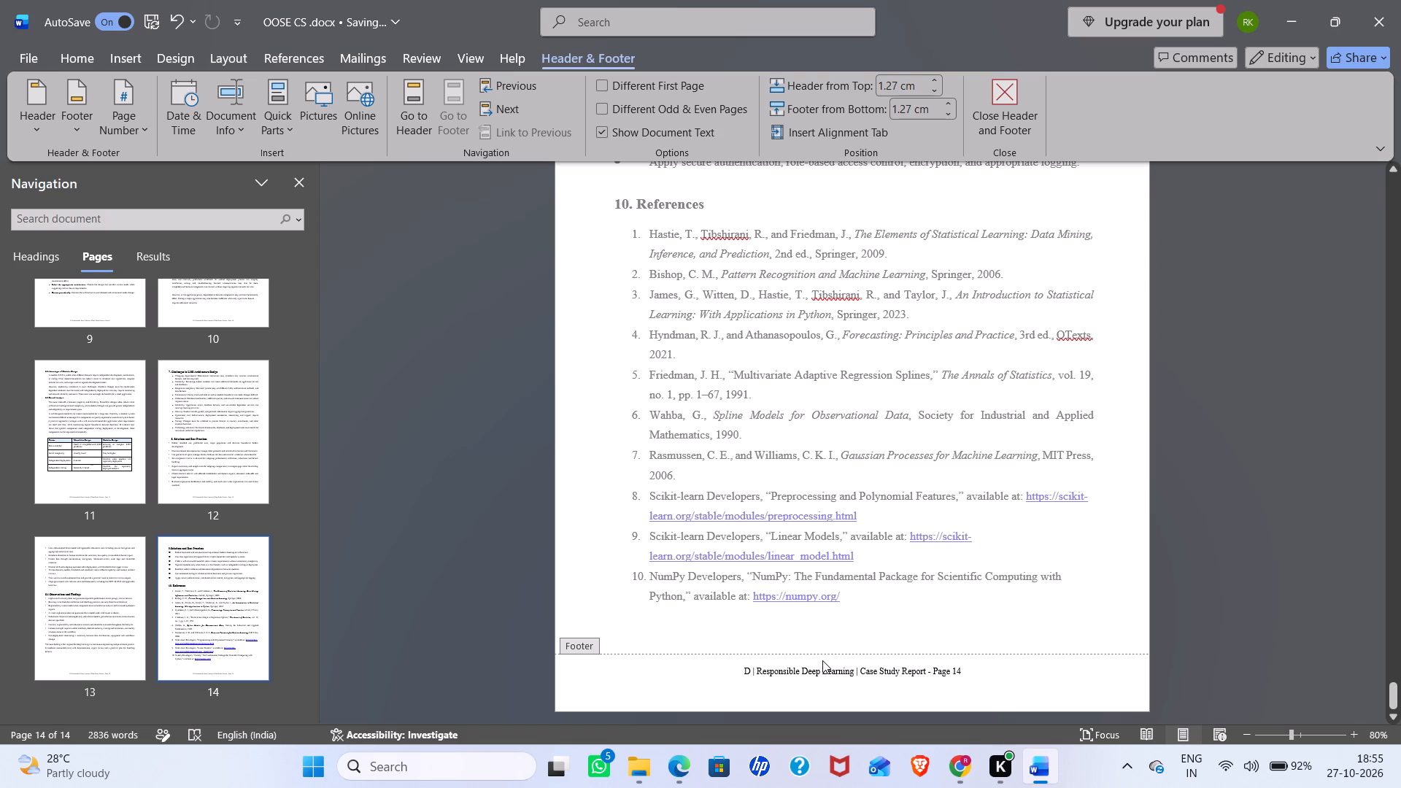
key(BackSpace)
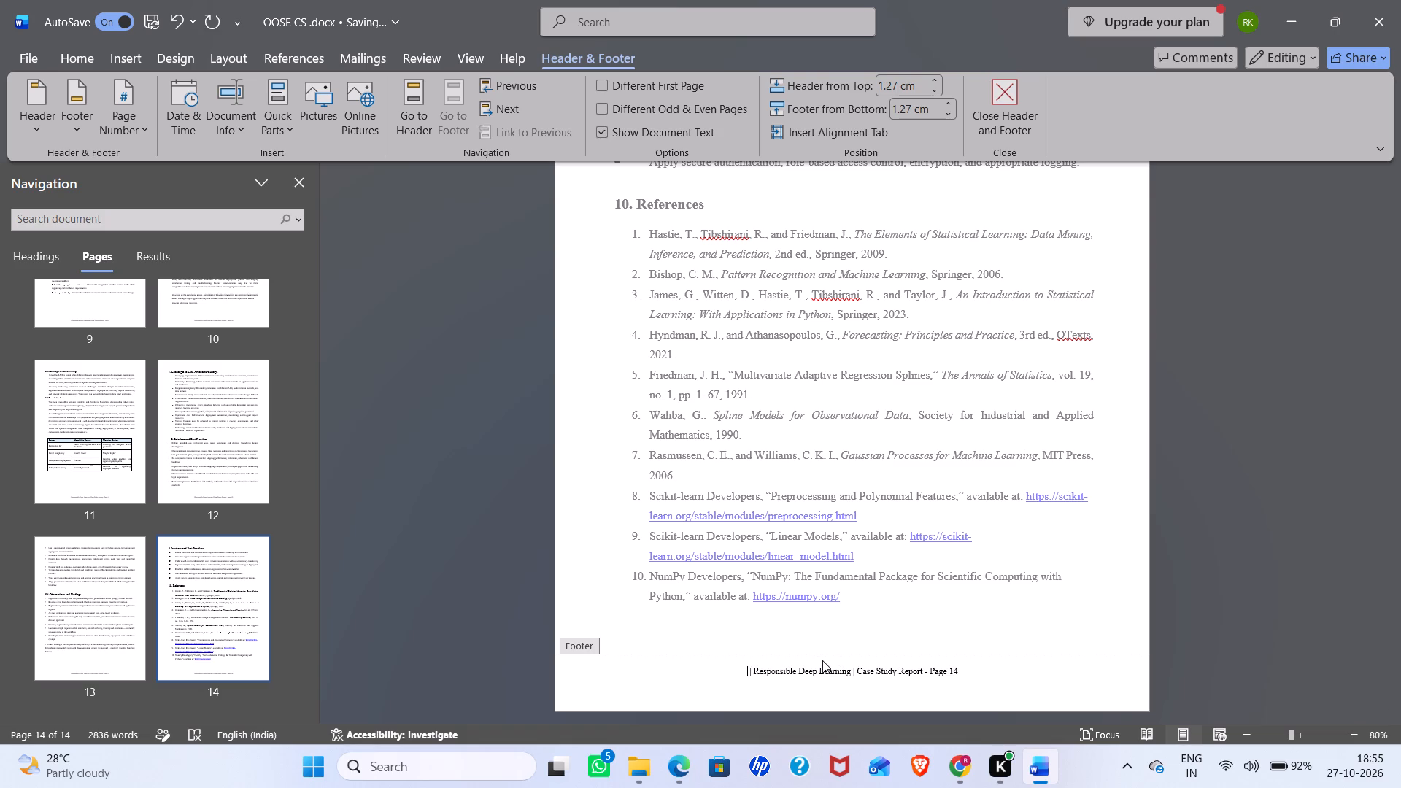
key(shift+m)
key(BackSpace)
text(Machine Learninh)
key(space)
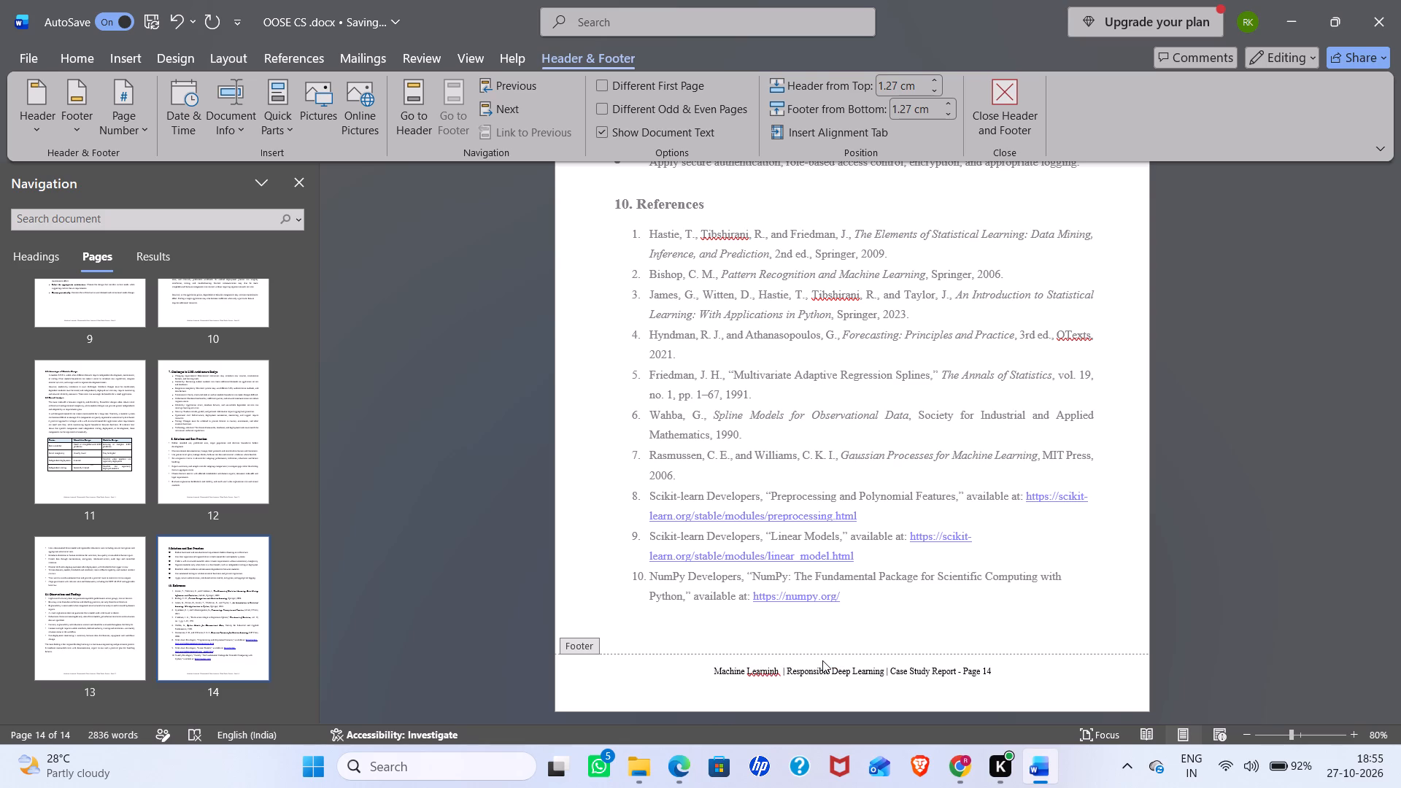
key(BackSpace)
key(BackSpace)
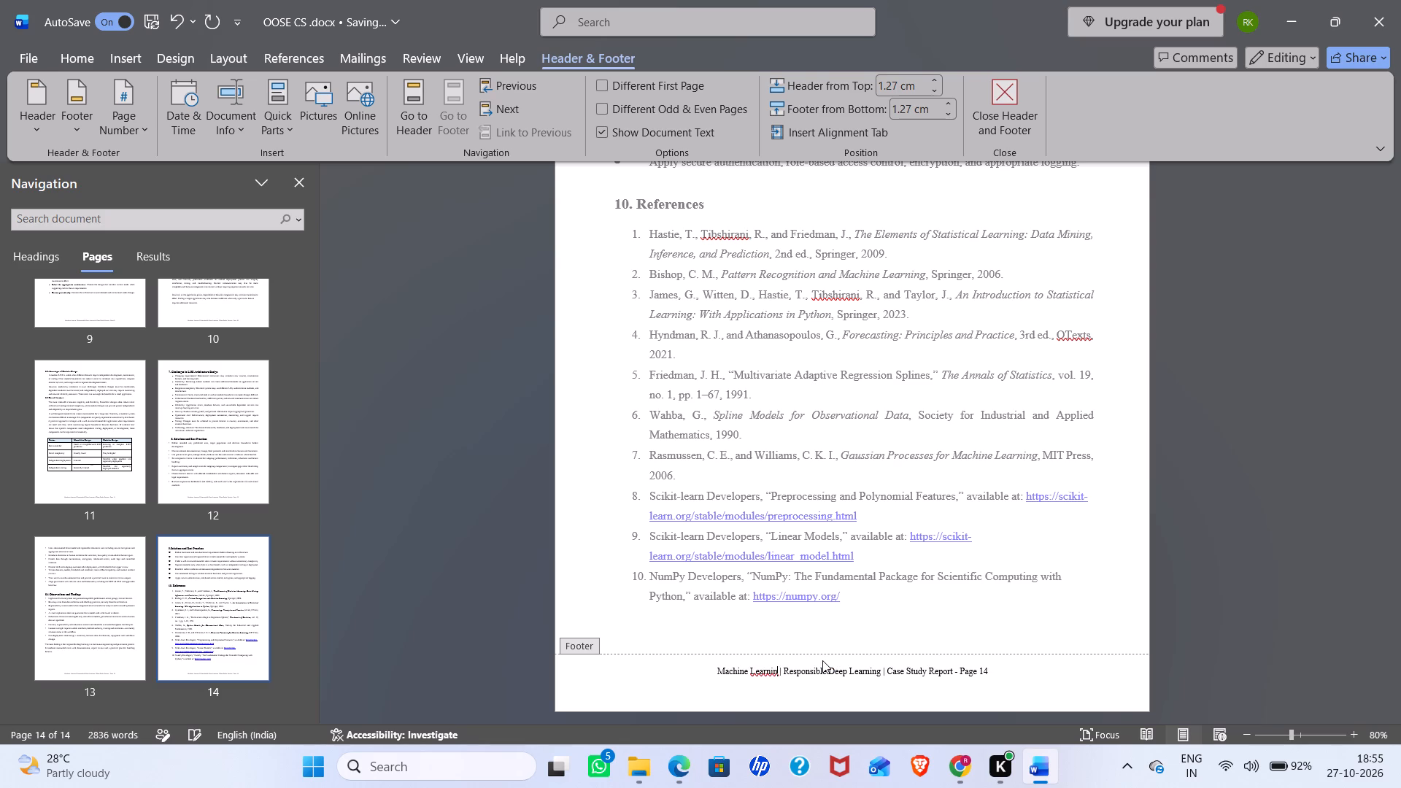
key(g)
key(space)
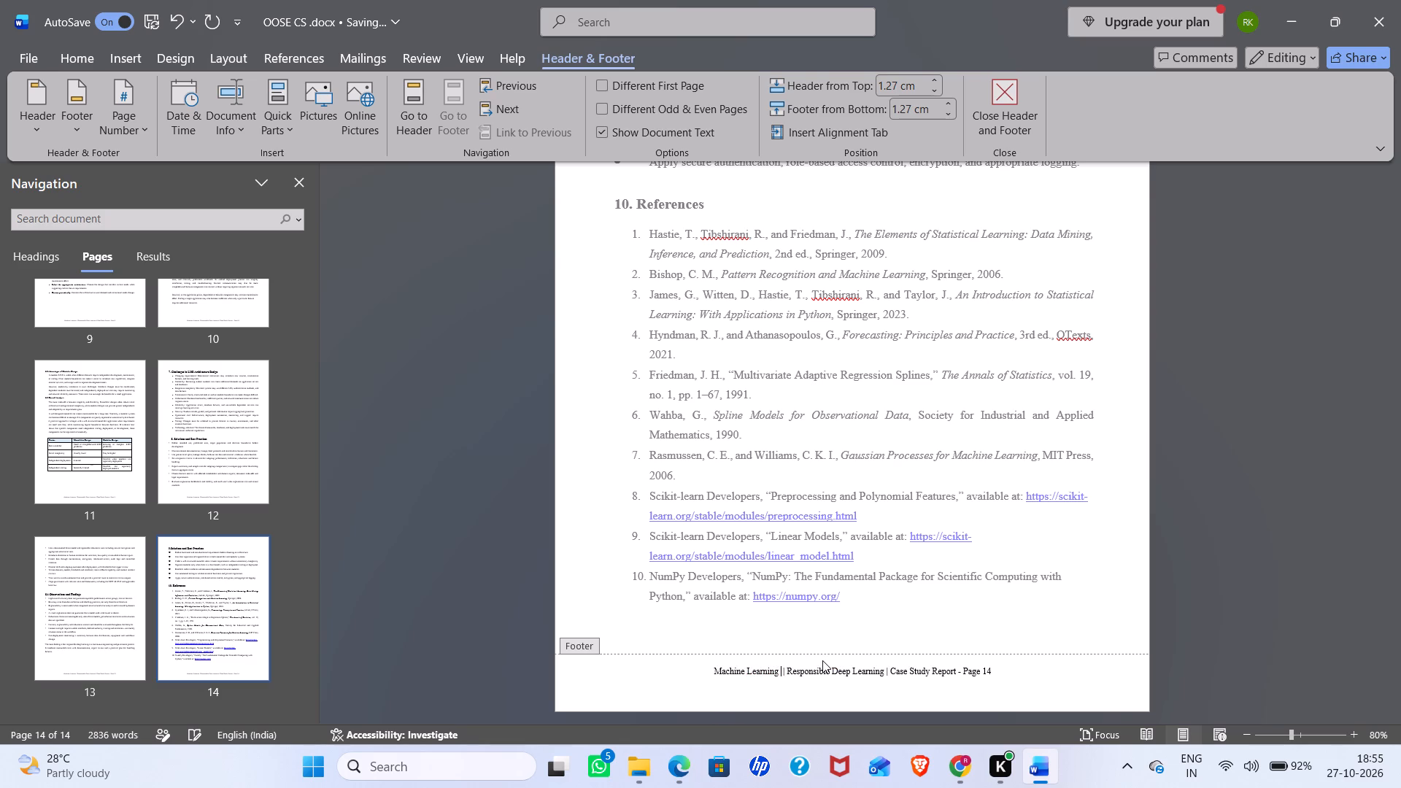
text(Algorithms)
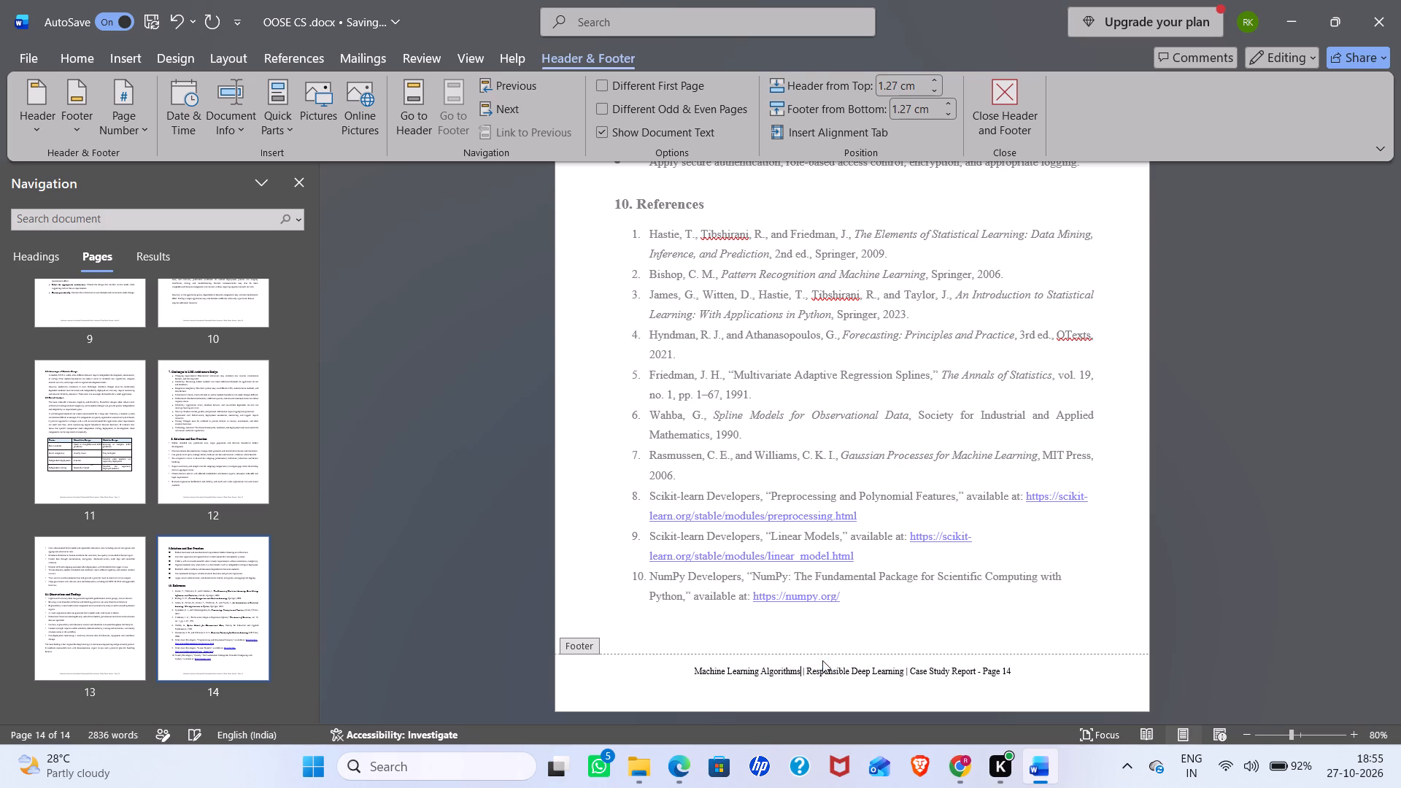
Delete "Responsible Deep Learning", its preceding separator and the final "s" of "Algorithms", making the footer "Machine Learning Algorithm| Case Study Report" plus the page number.
key(Right)
key(Right)
key(Right)
key(Right)
key(Right)
key(Right)
key(Right)
key(Right)
key(Right)
key(Right)
key(Right)
key(Right)
key(Right)
key(Right)
key(Right)
key(Right)
key(Right)
key(Right)
key(Right)
key(Right)
key(Right)
key(Right)
key(Right)
key(Right)
key(Right)
key(Right)
key(Right)
key(Right)
key(Right)
key(BackSpace)
key(BackSpace)
key(BackSpace)
key(BackSpace)
key(BackSpace)
key(BackSpace)
key(BackSpace)
key(BackSpace)
key(BackSpace)
key(BackSpace)
key(BackSpace)
key(BackSpace)
key(BackSpace)
key(BackSpace)
key(BackSpace)
key(BackSpace)
key(BackSpace)
key(BackSpace)
key(BackSpace)
key(BackSpace)
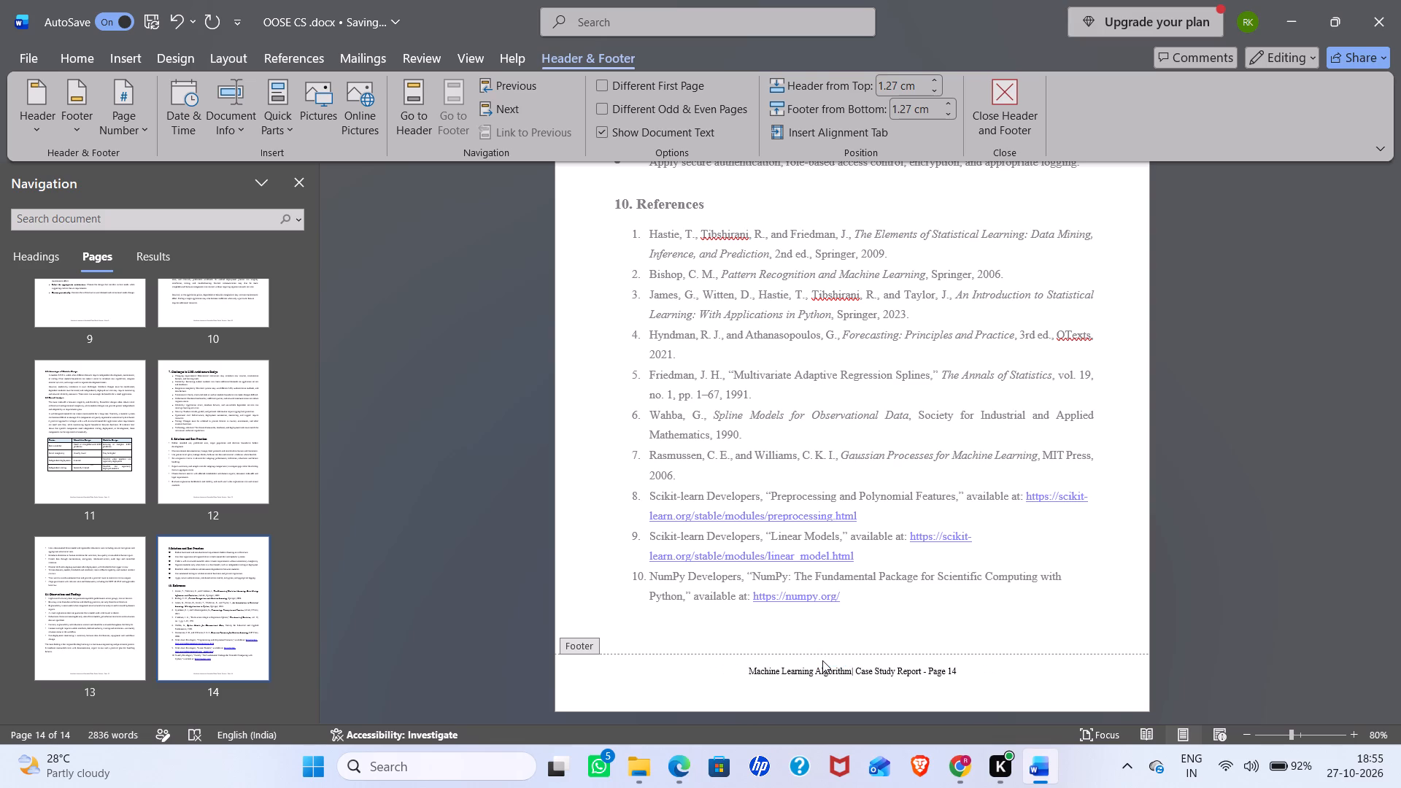
Insert a vertical bar at the very start of the footer, before "Machine Learning Algorithm".
click(746, 671)
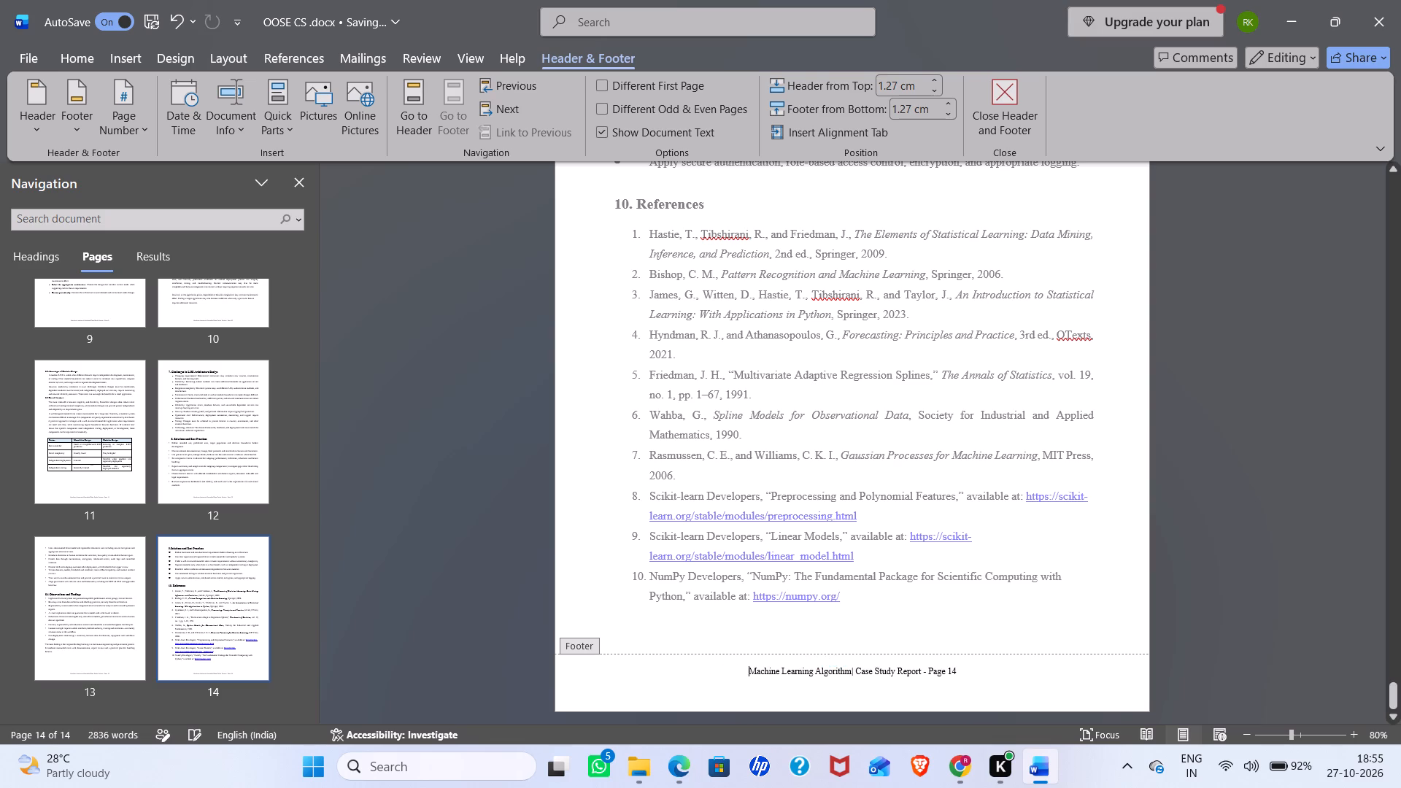
key(backslash)
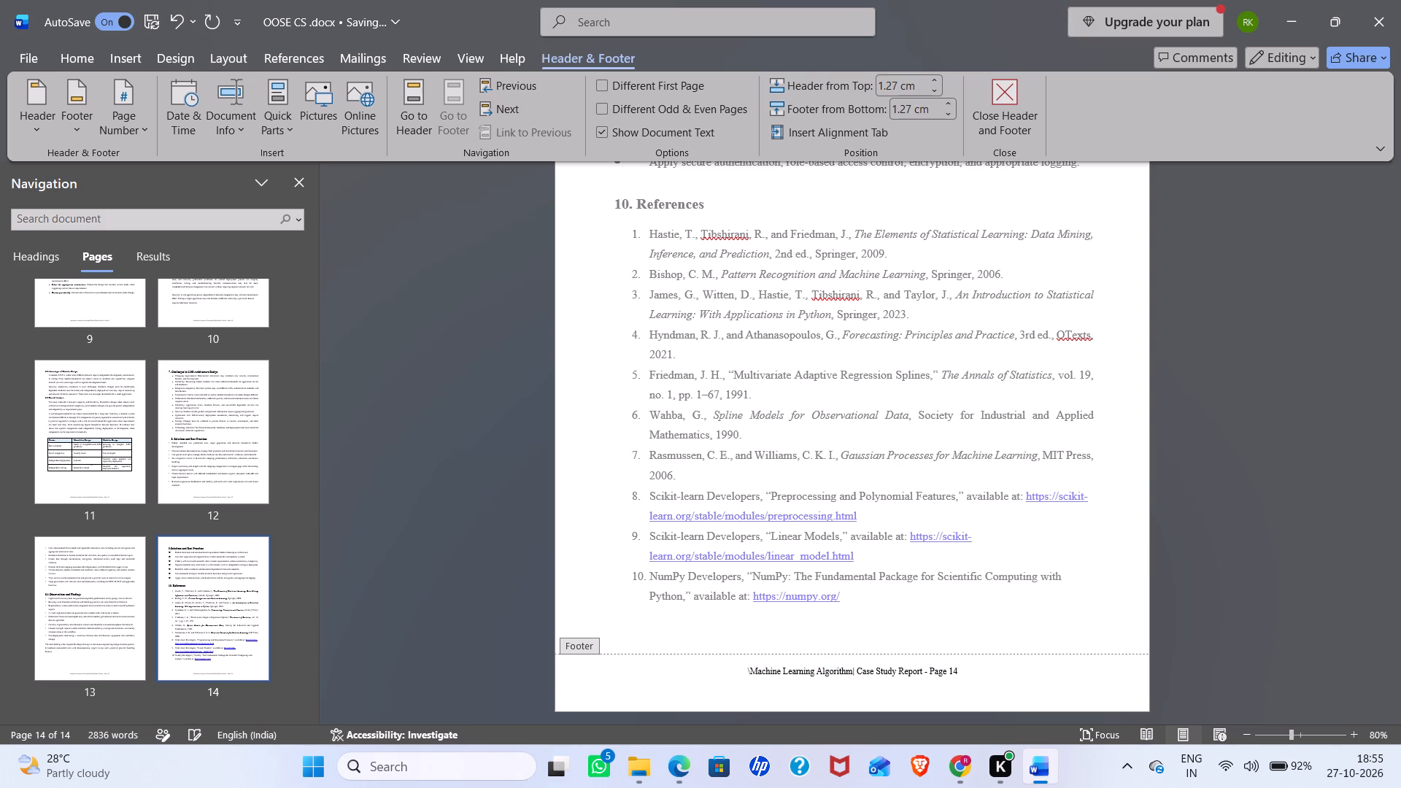
key(BackSpace)
key(shift+bar)
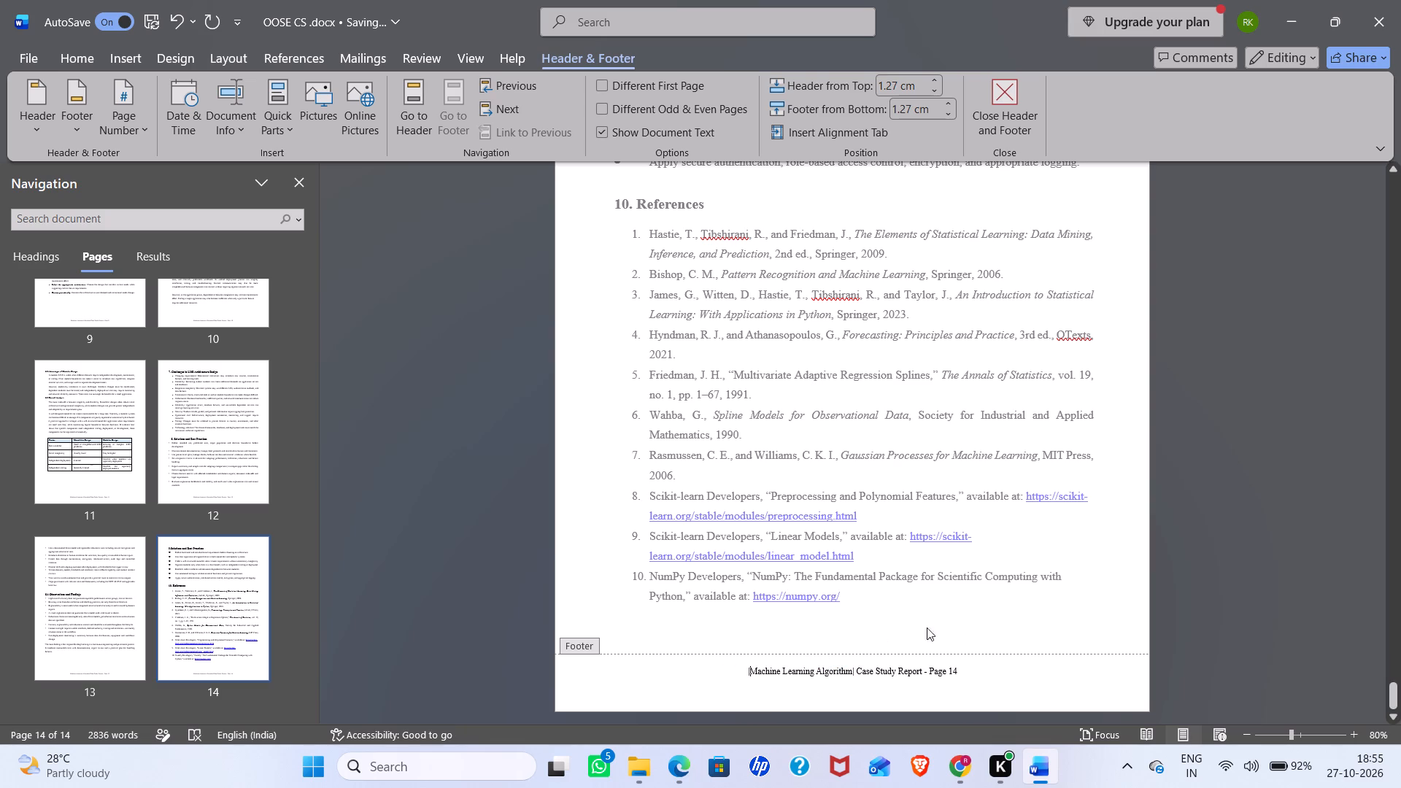
Break the footer line after the opening vertical bar, putting "Machine Learning Algorithm" and the rest on a second line.
ctrl+scroll(982, 628, up, 6)
scroll(982, 628, down, 4)
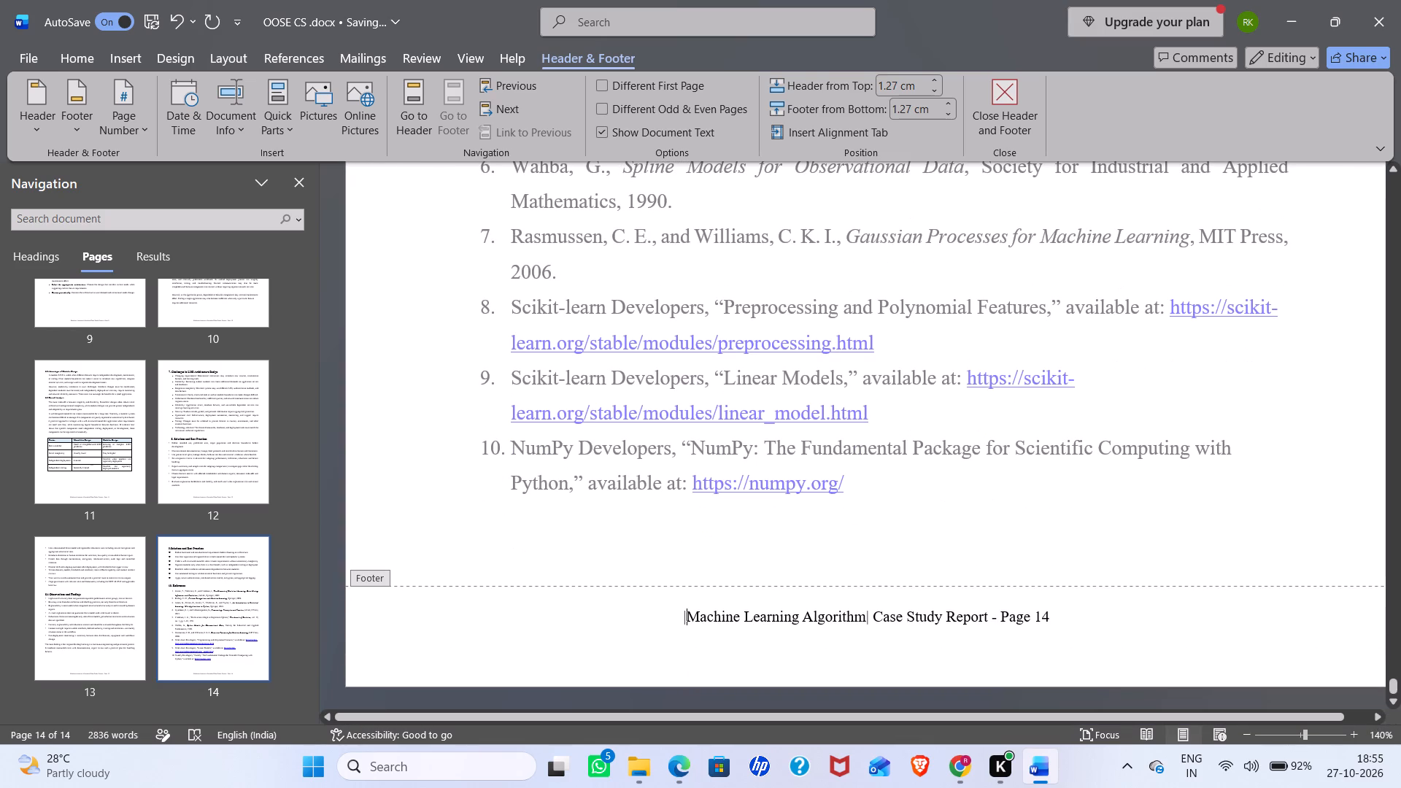
ctrl+scroll(982, 628, down, 4)
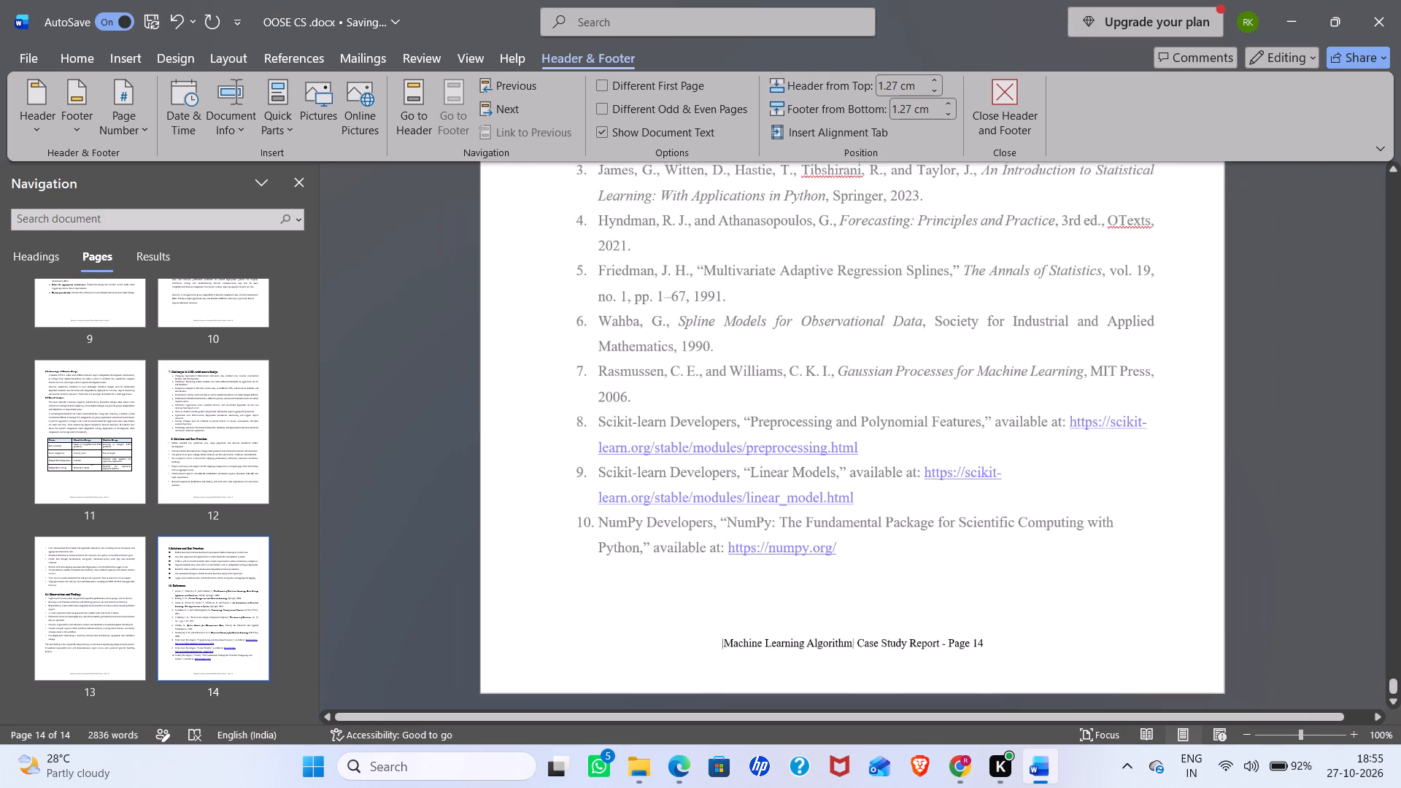
ctrl+scroll(982, 628, down, 2)
scroll(982, 628, down, 1)
scroll(982, 628, up, 1)
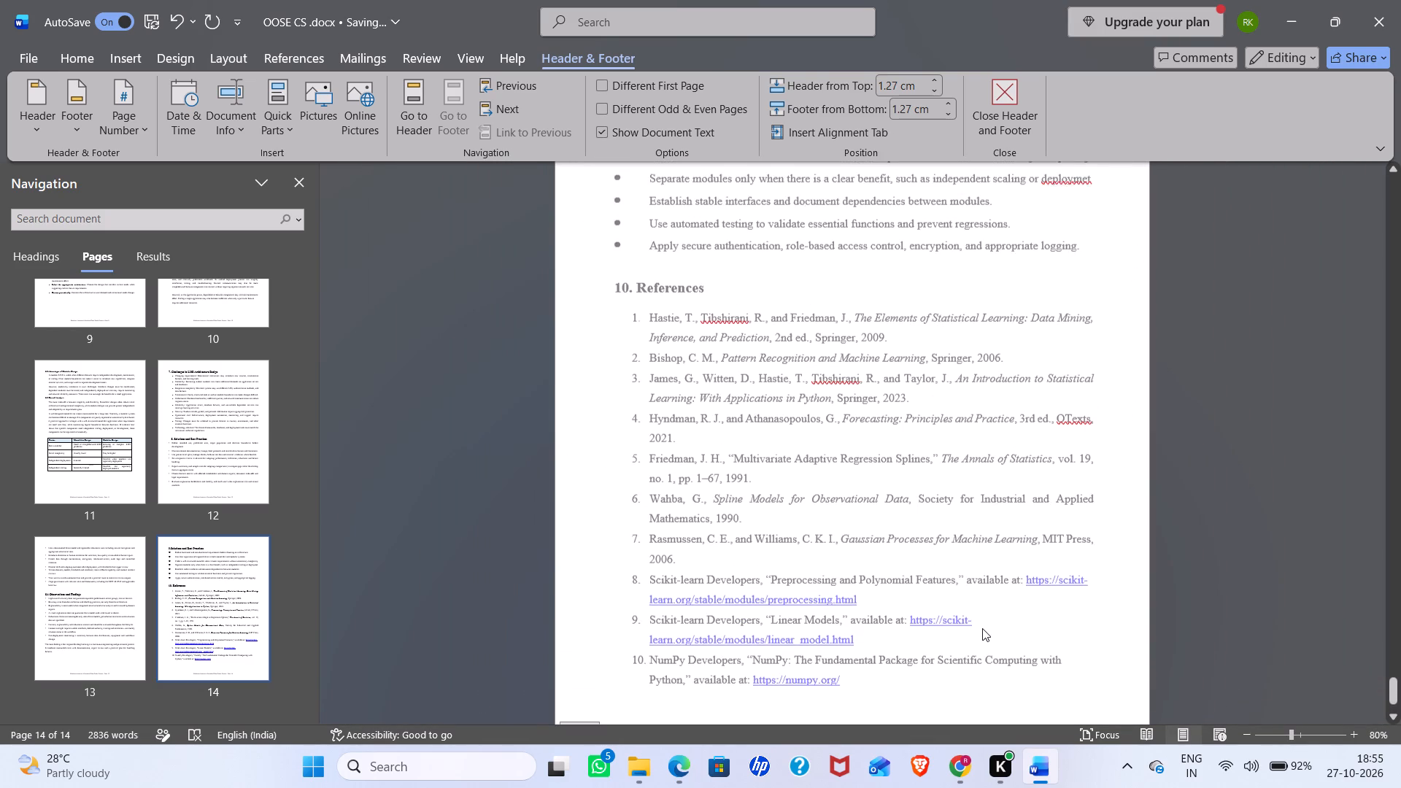
scroll(982, 628, up, 2)
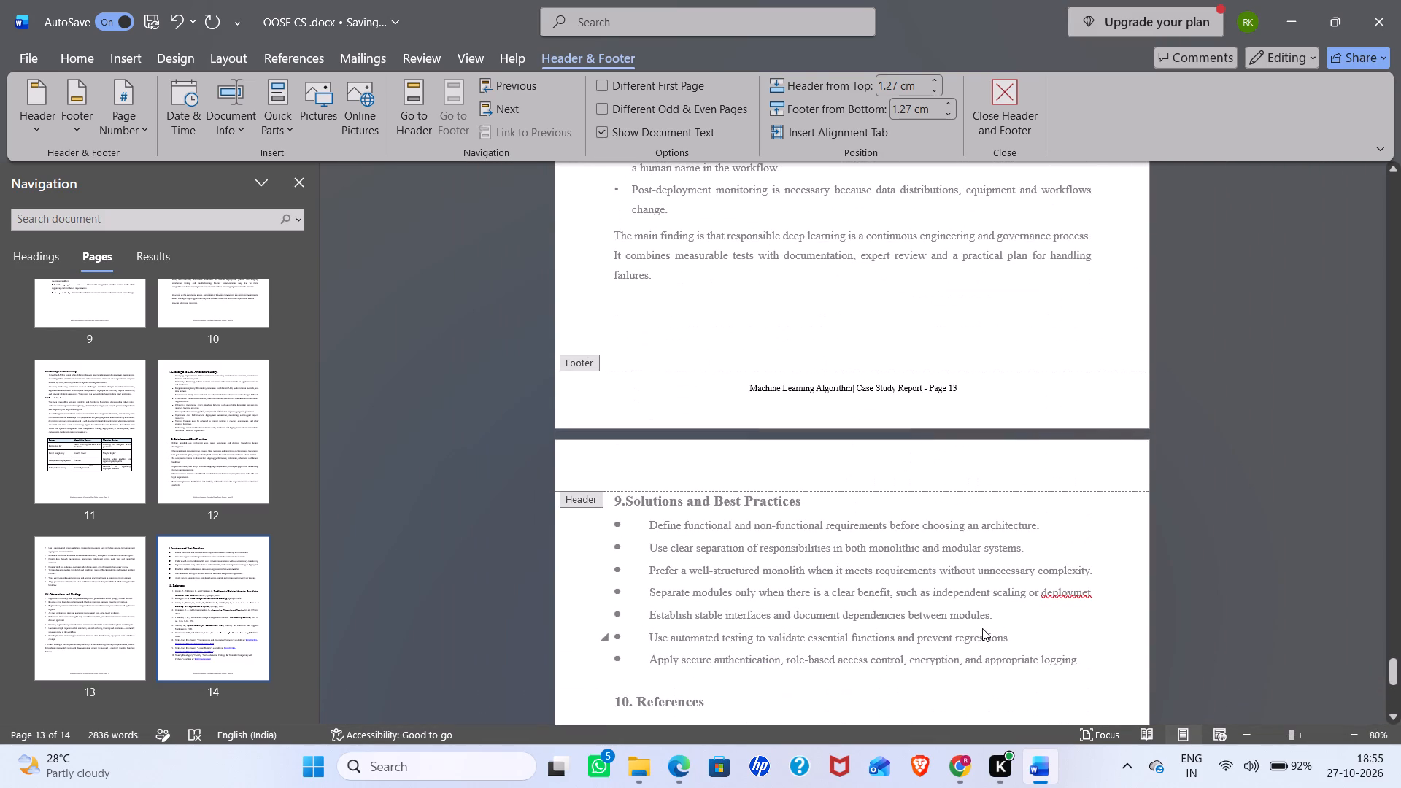
scroll(979, 587, up, 1)
key(Return)
scroll(979, 587, down, 1)
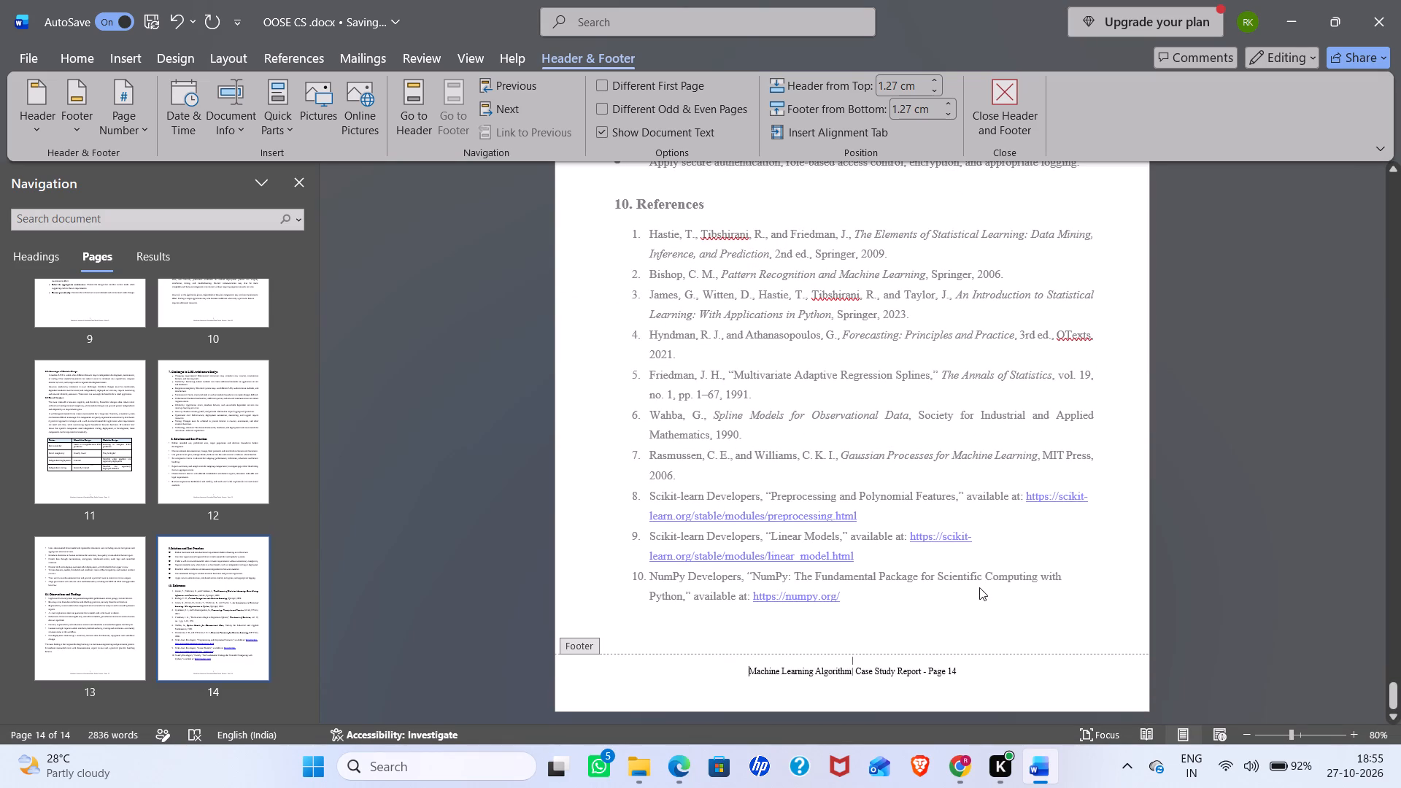
Check the edited footer on the cover page, close header and footer editing, and check the last page's footer.
scroll(979, 587, up, 8)
scroll(979, 587, up, 20)
scroll(979, 587, up, 20)
scroll(979, 587, up, 20)
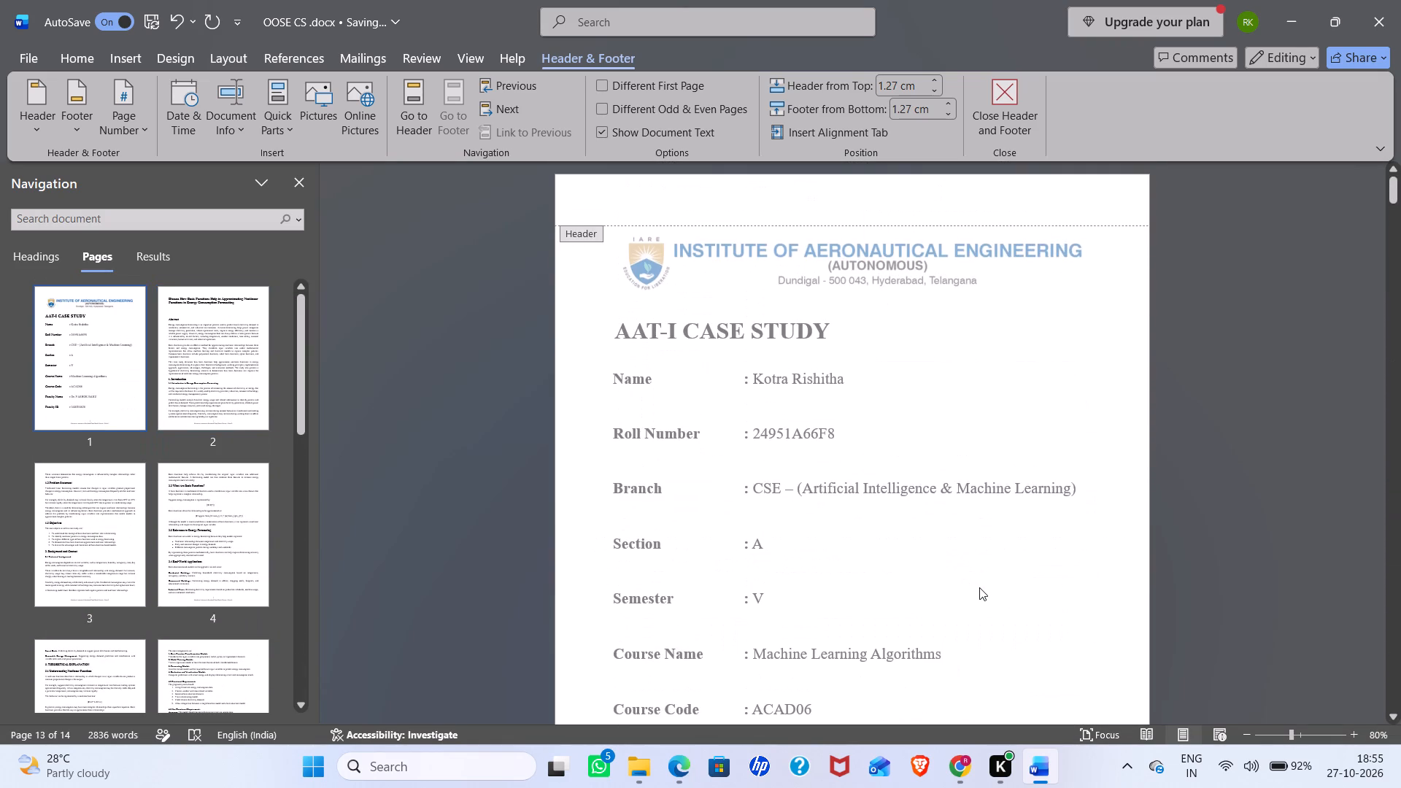
click(412, 497)
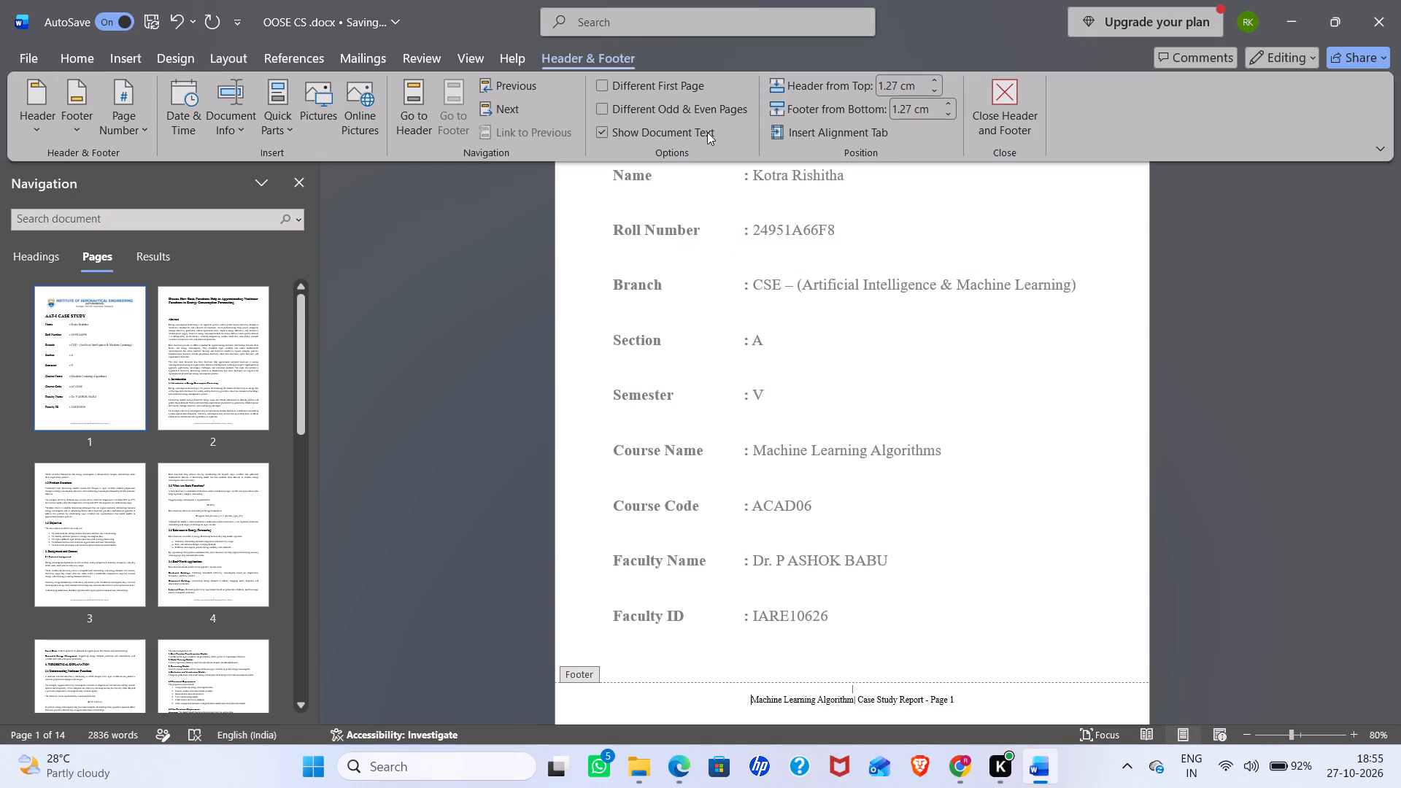
click(1007, 90)
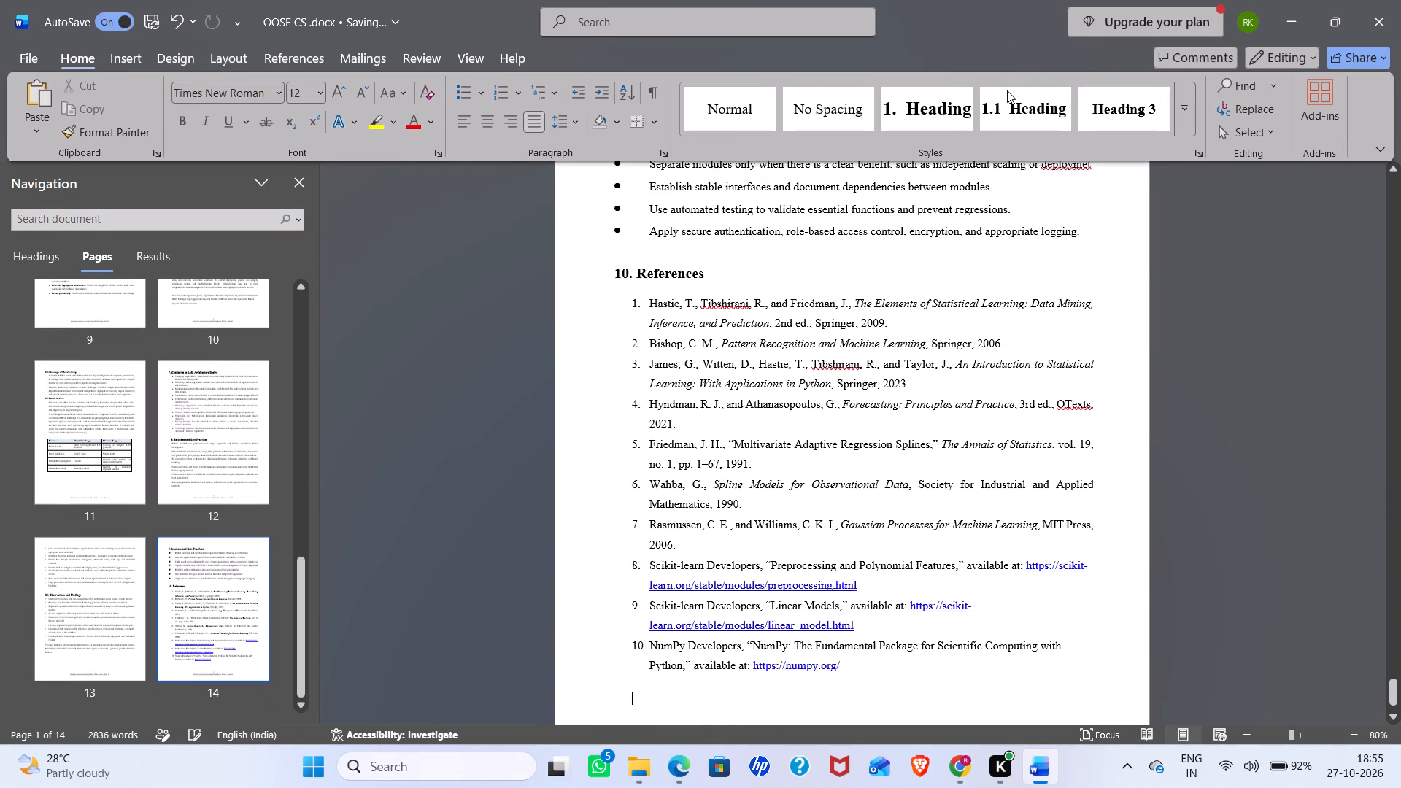
scroll(1006, 277, down, 3)
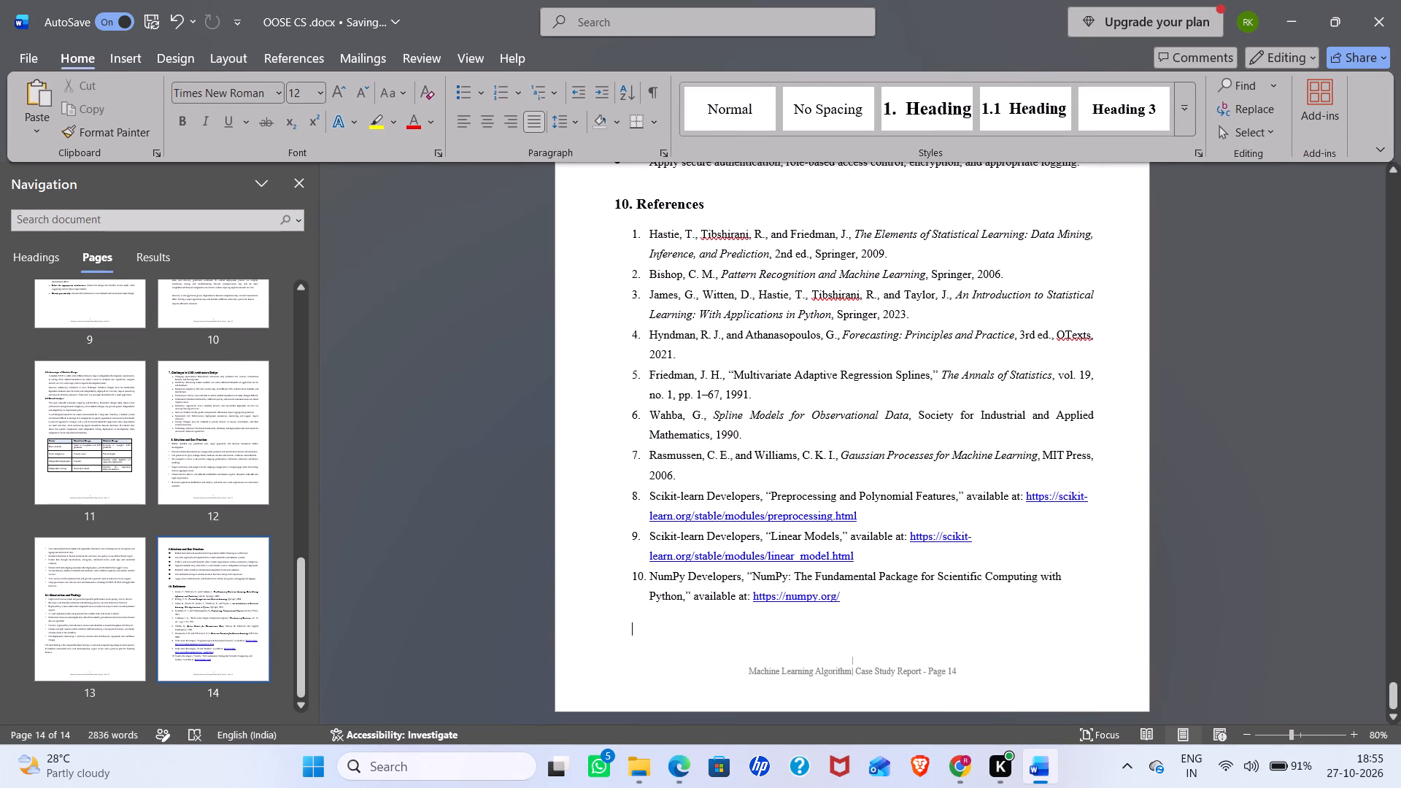
Review the report's body pages between the references and section 2, down to the 4.6 Evaluation measures section.
scroll(1006, 277, down, 1)
scroll(843, 428, down, 1)
scroll(843, 428, up, 5)
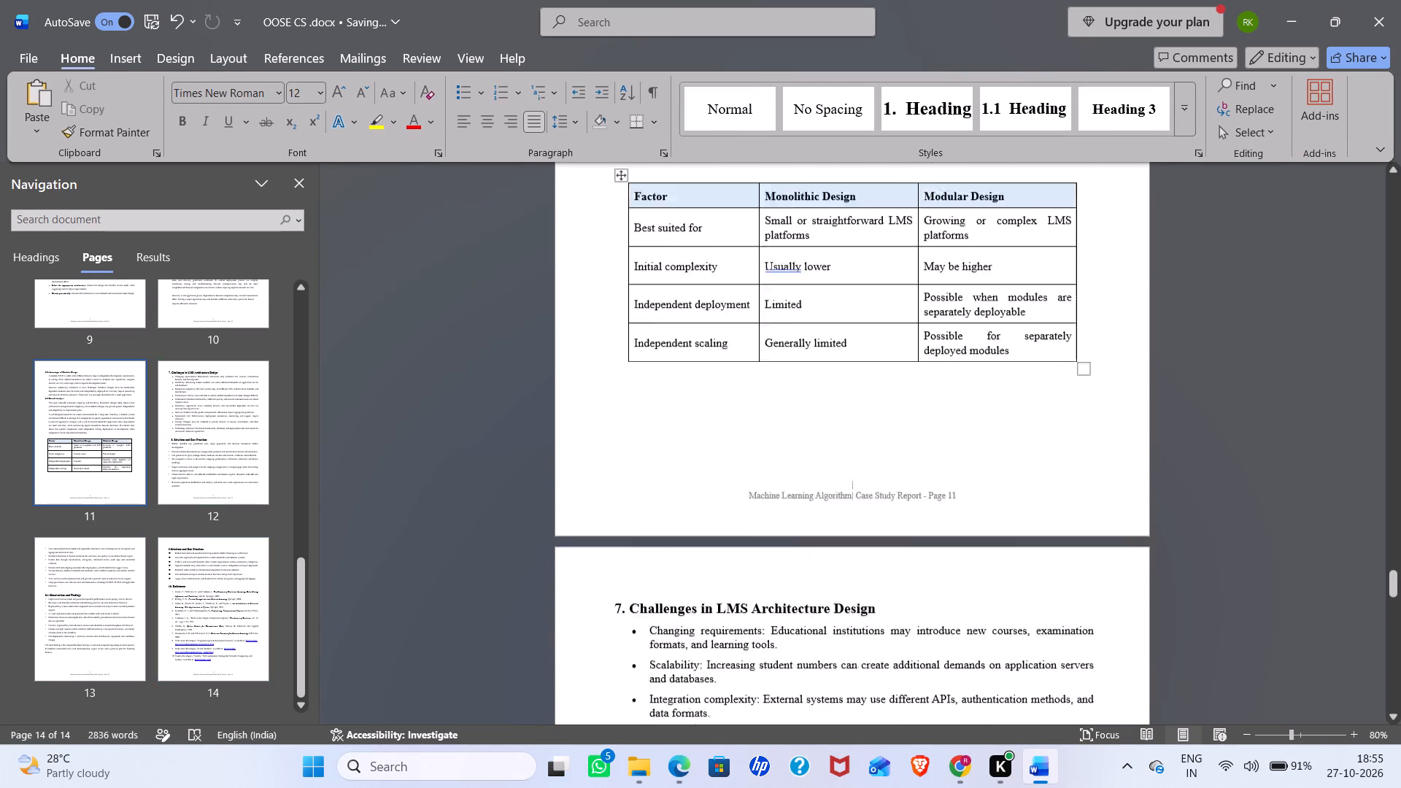
scroll(843, 428, up, 20)
scroll(843, 428, up, 20)
scroll(843, 428, up, 10)
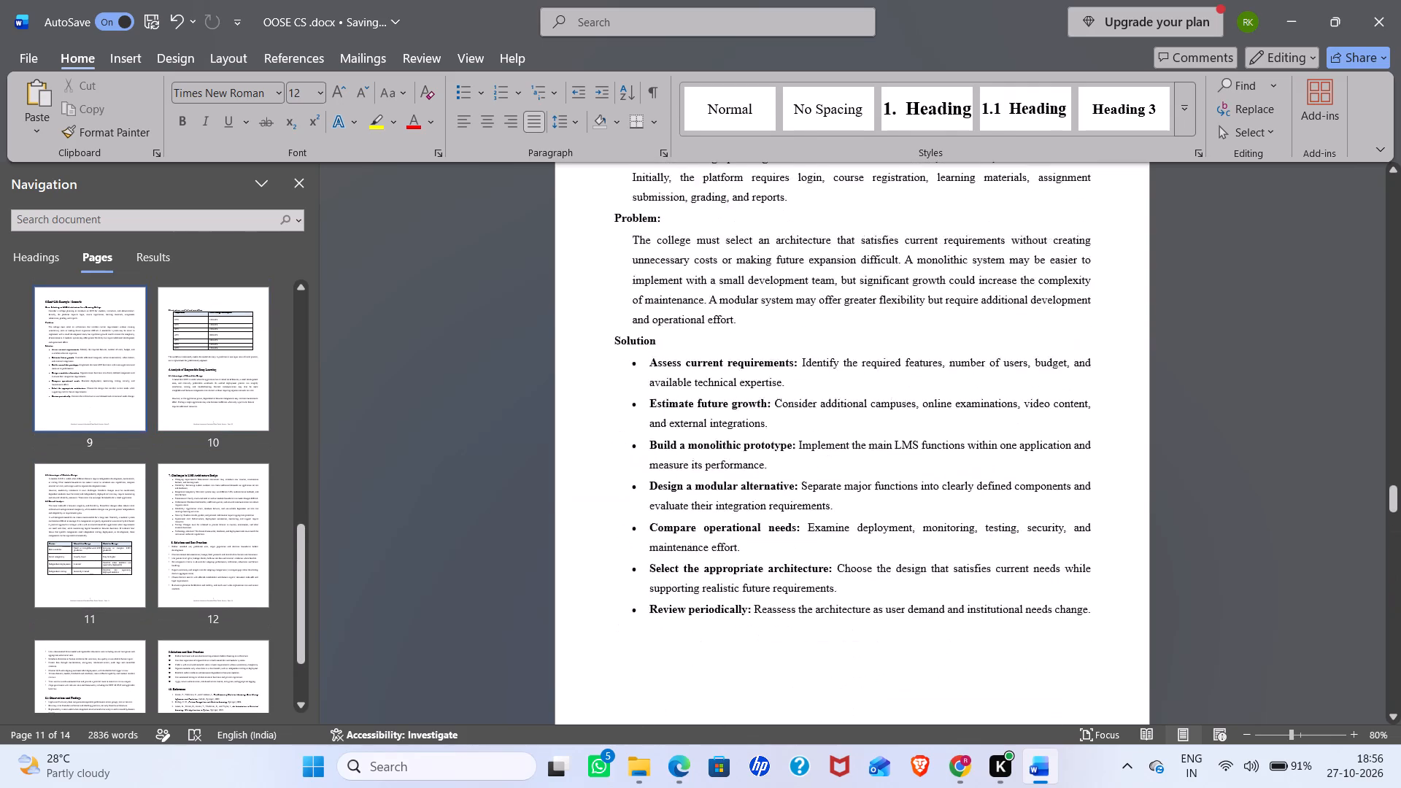
scroll(843, 428, down, 4)
scroll(843, 428, up, 2)
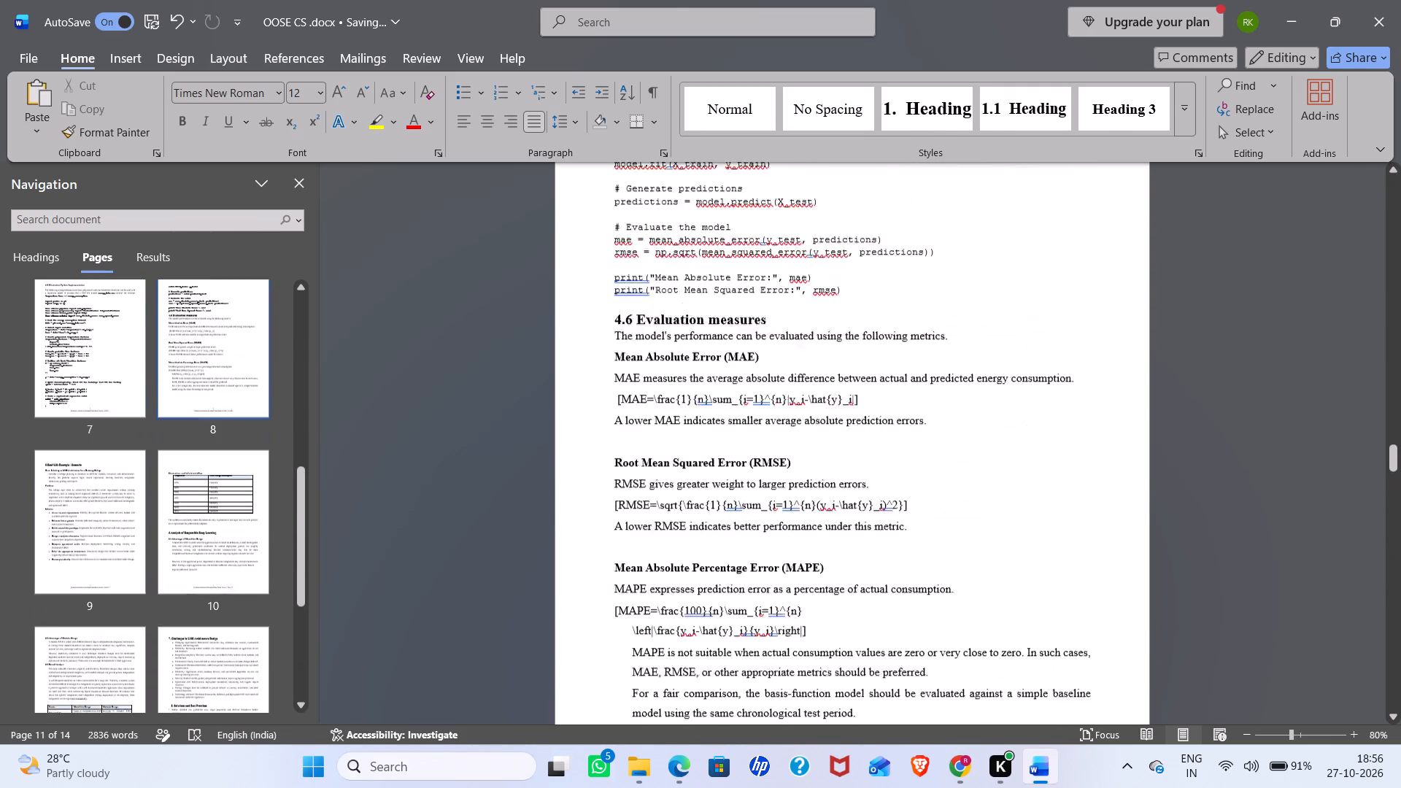
scroll(843, 428, up, 2)
scroll(843, 428, down, 3)
scroll(843, 428, up, 2)
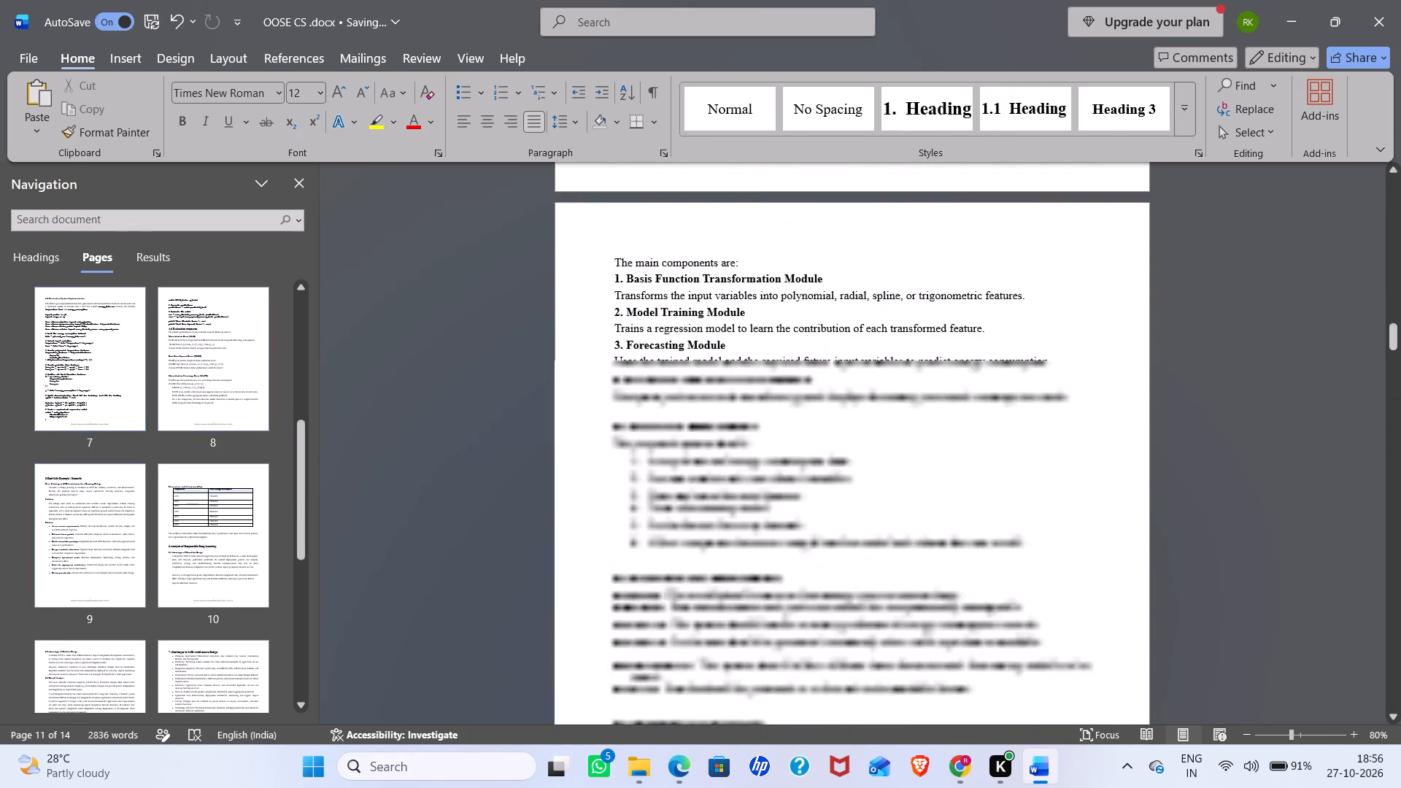
scroll(843, 428, up, 2)
scroll(843, 428, down, 3)
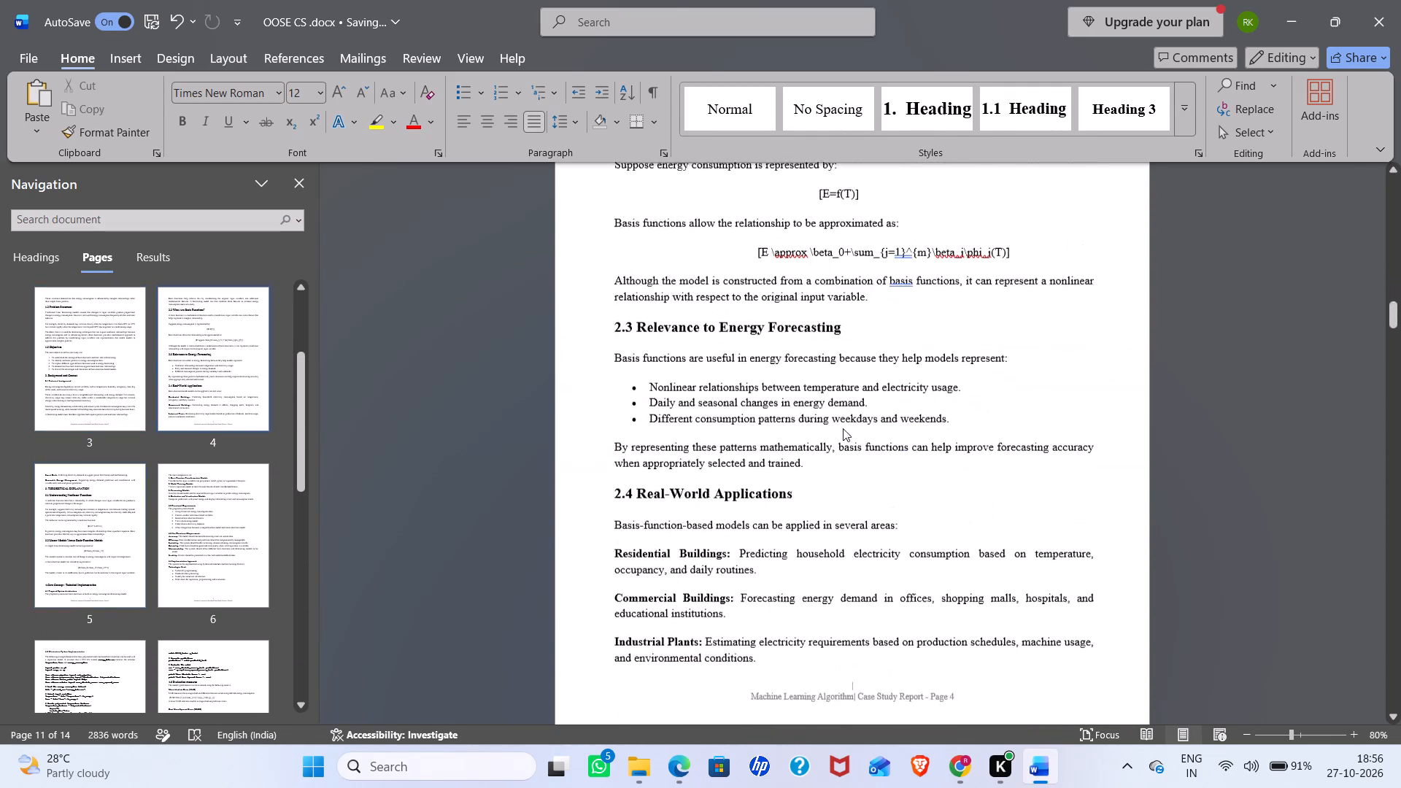
scroll(843, 428, down, 4)
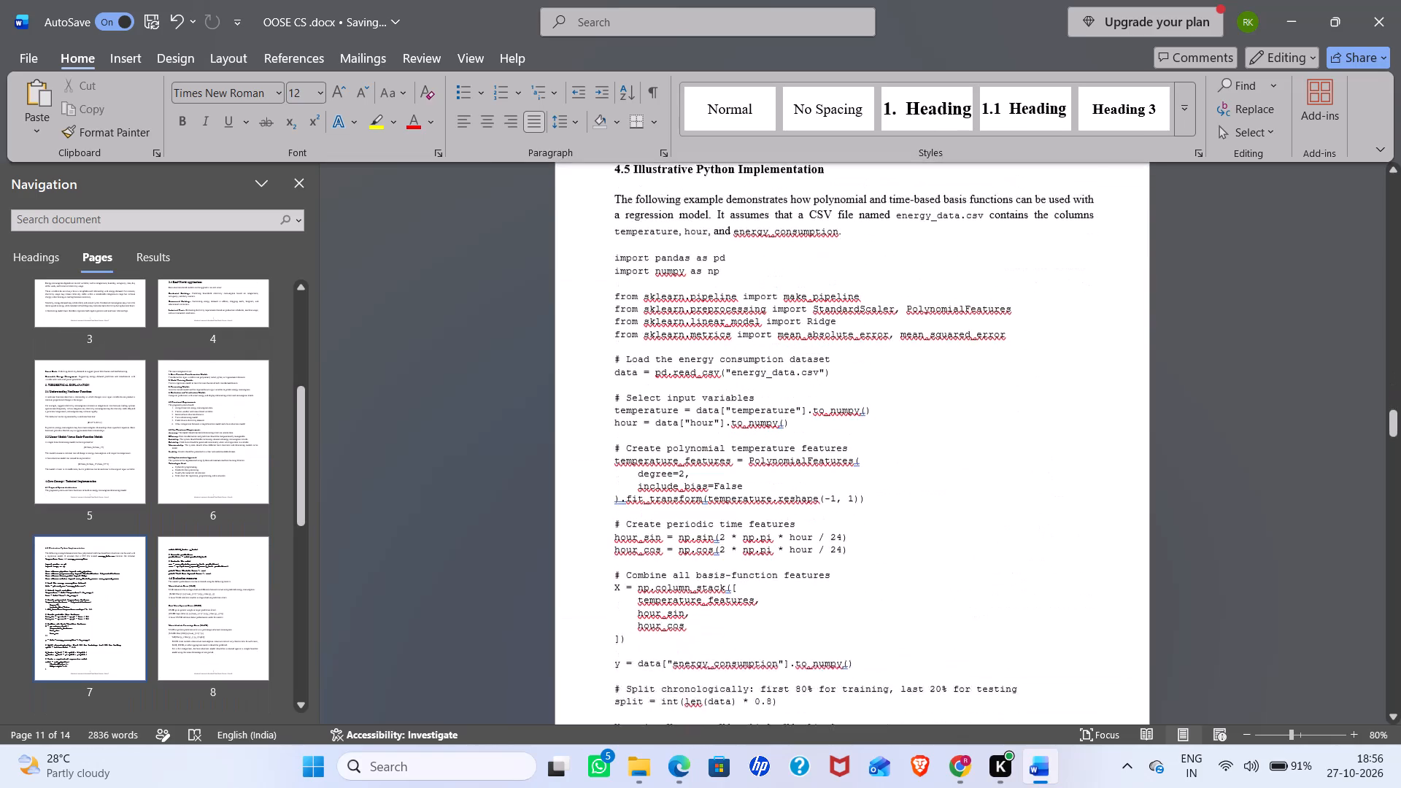
scroll(843, 428, down, 4)
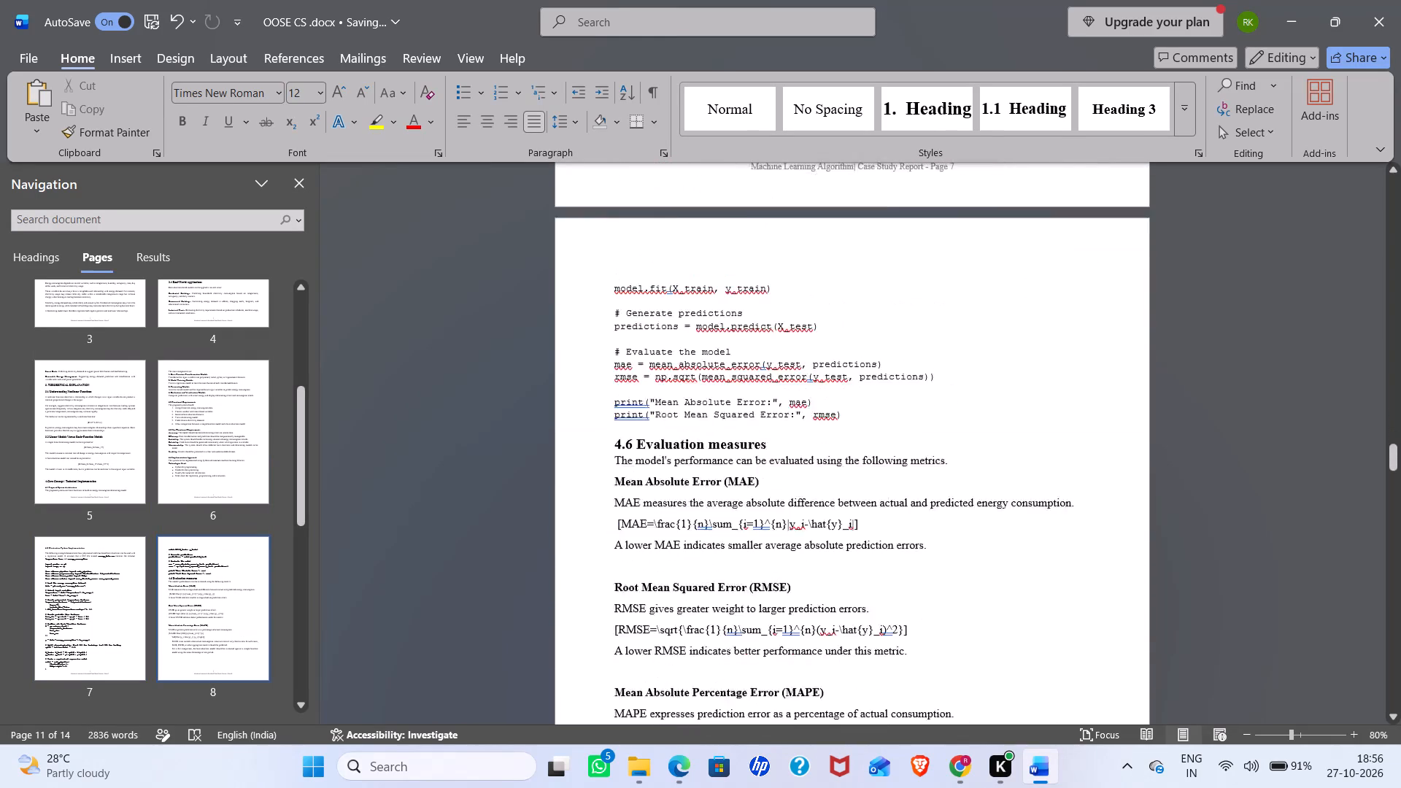
scroll(843, 428, down, 2)
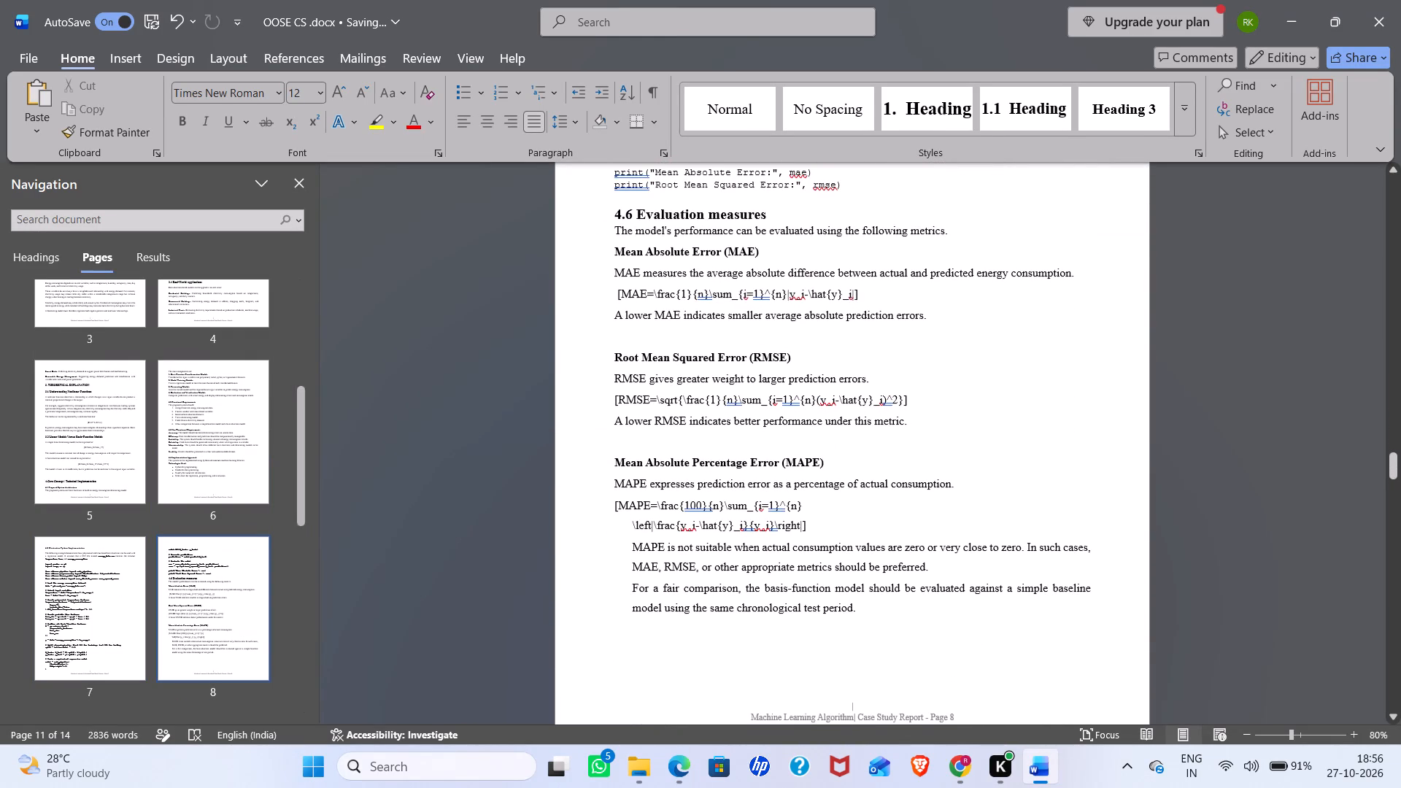
Indent the "MAPE expresses prediction error" line and the MAPE formula's first line under Mean Absolute Percentage Error.
click(615, 477)
key(Tab)
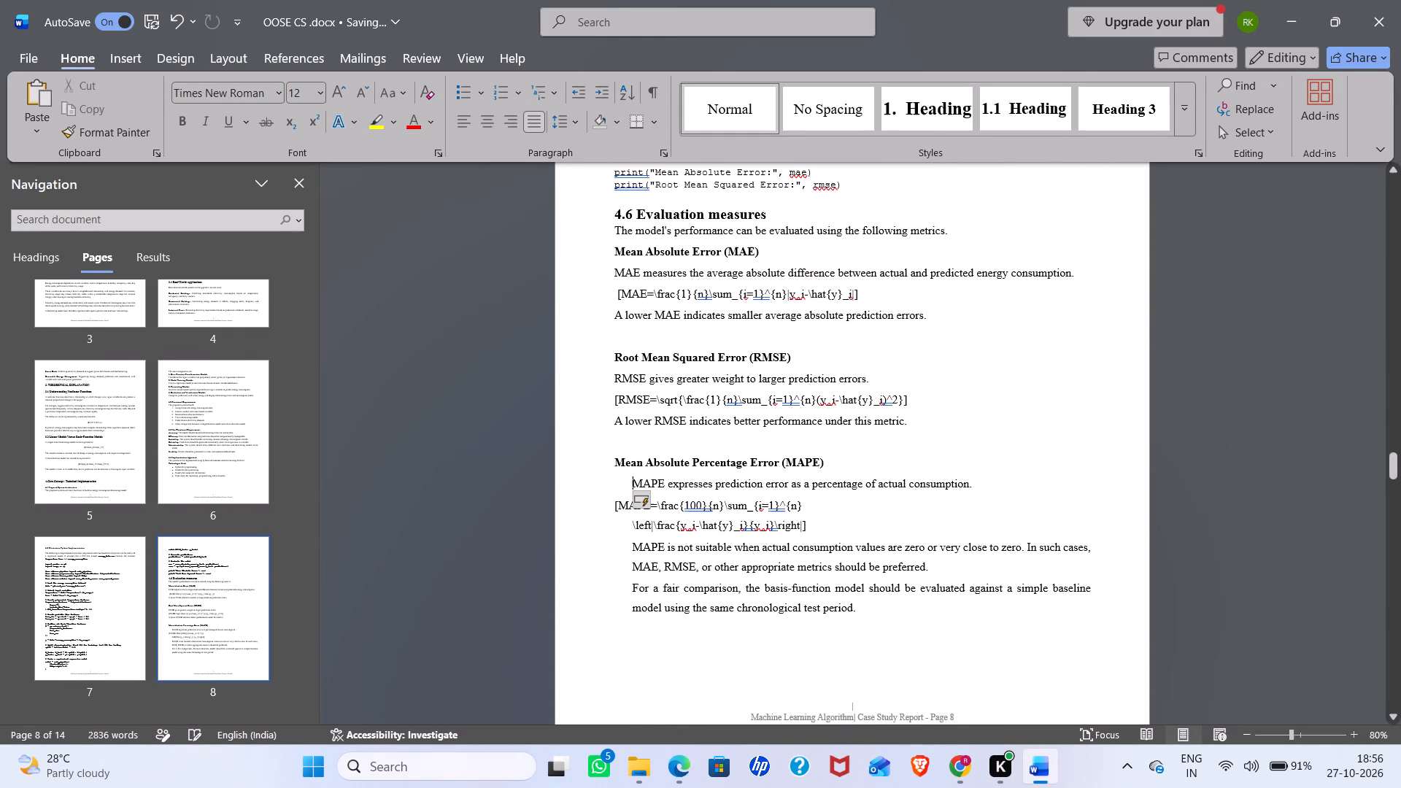
key(Down)
key(Left)
key(Left)
key(Tab)
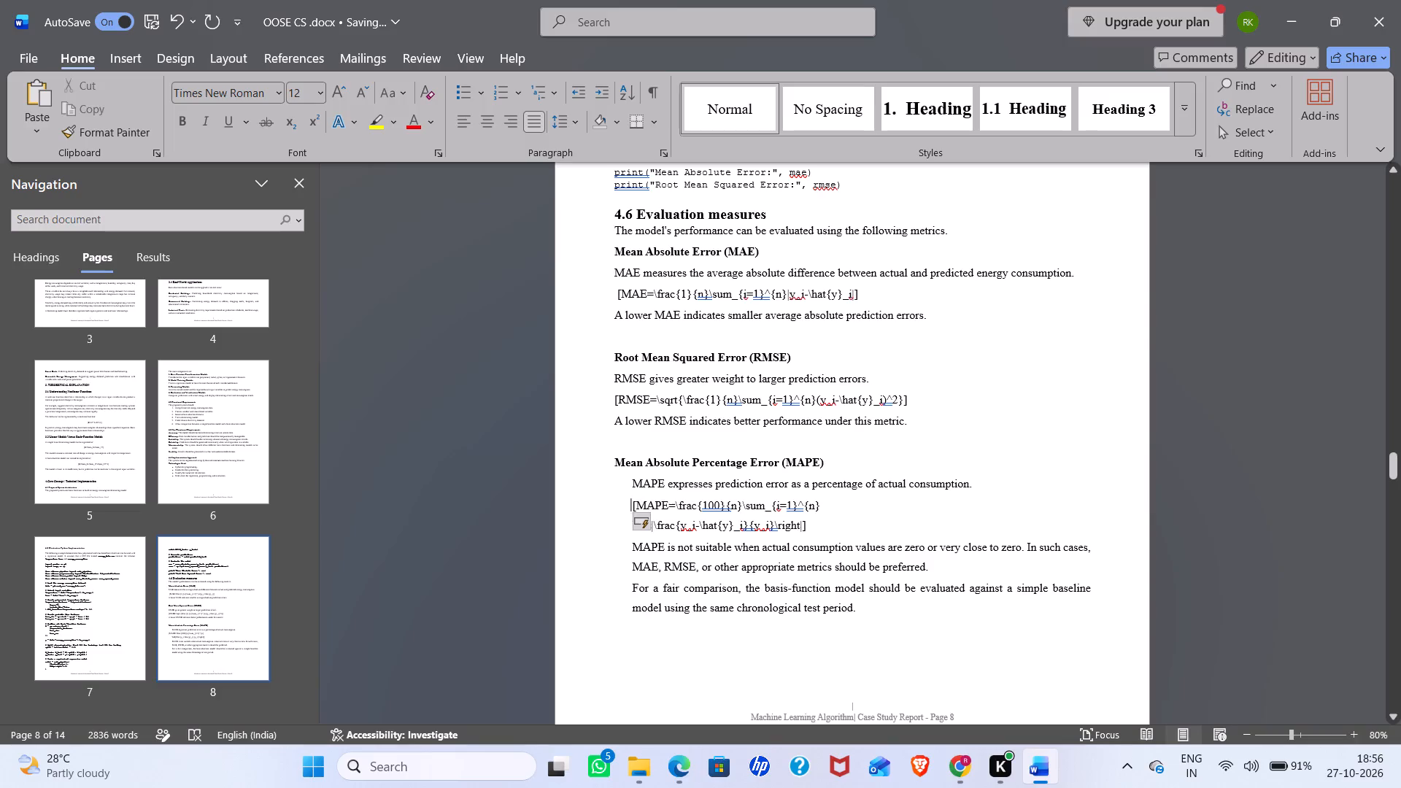
Check the cover page, and start saving a copy of the report in the AAT's folder with PDF as the file type.
scroll(692, 557, up, 11)
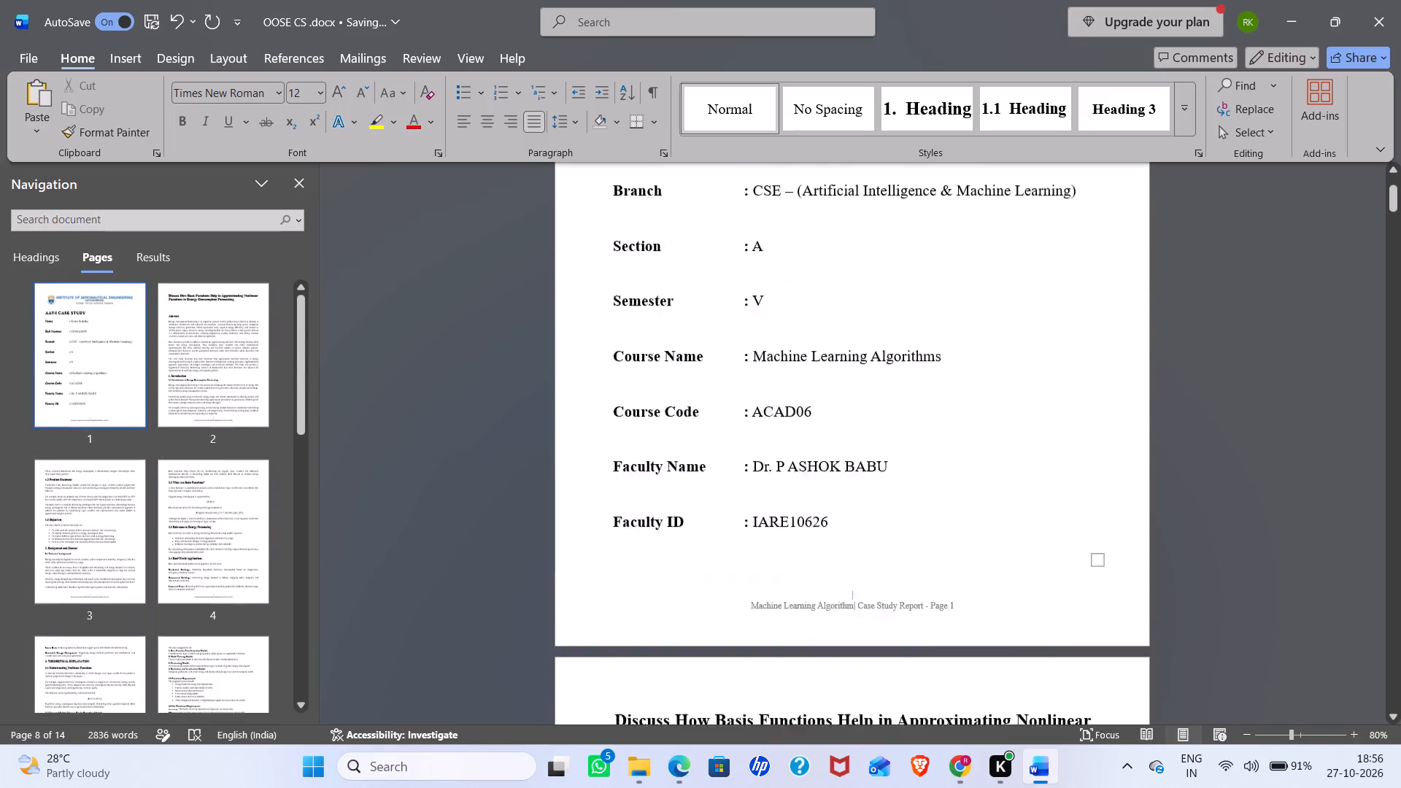
scroll(692, 557, up, 19)
scroll(717, 442, down, 1)
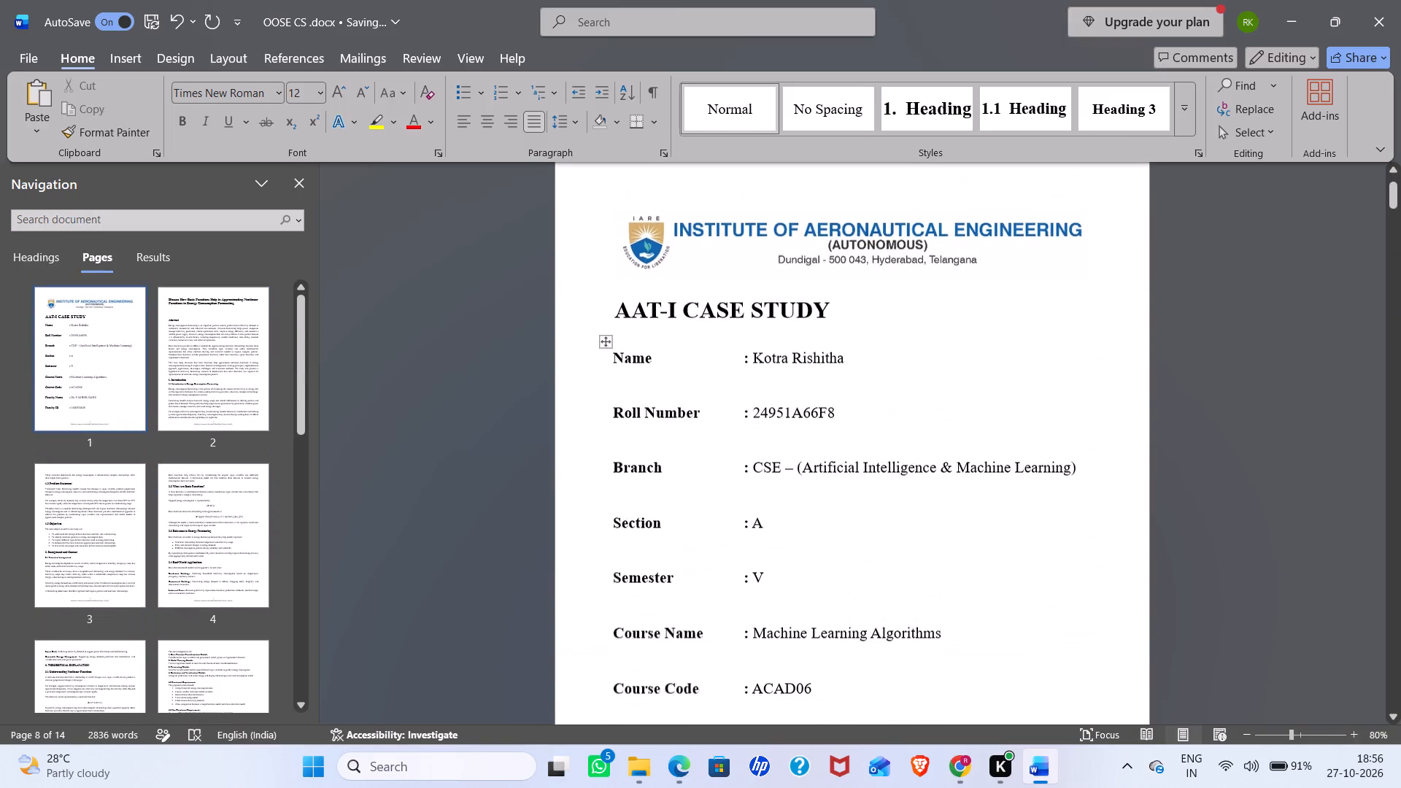
scroll(717, 442, down, 1)
click(29, 58)
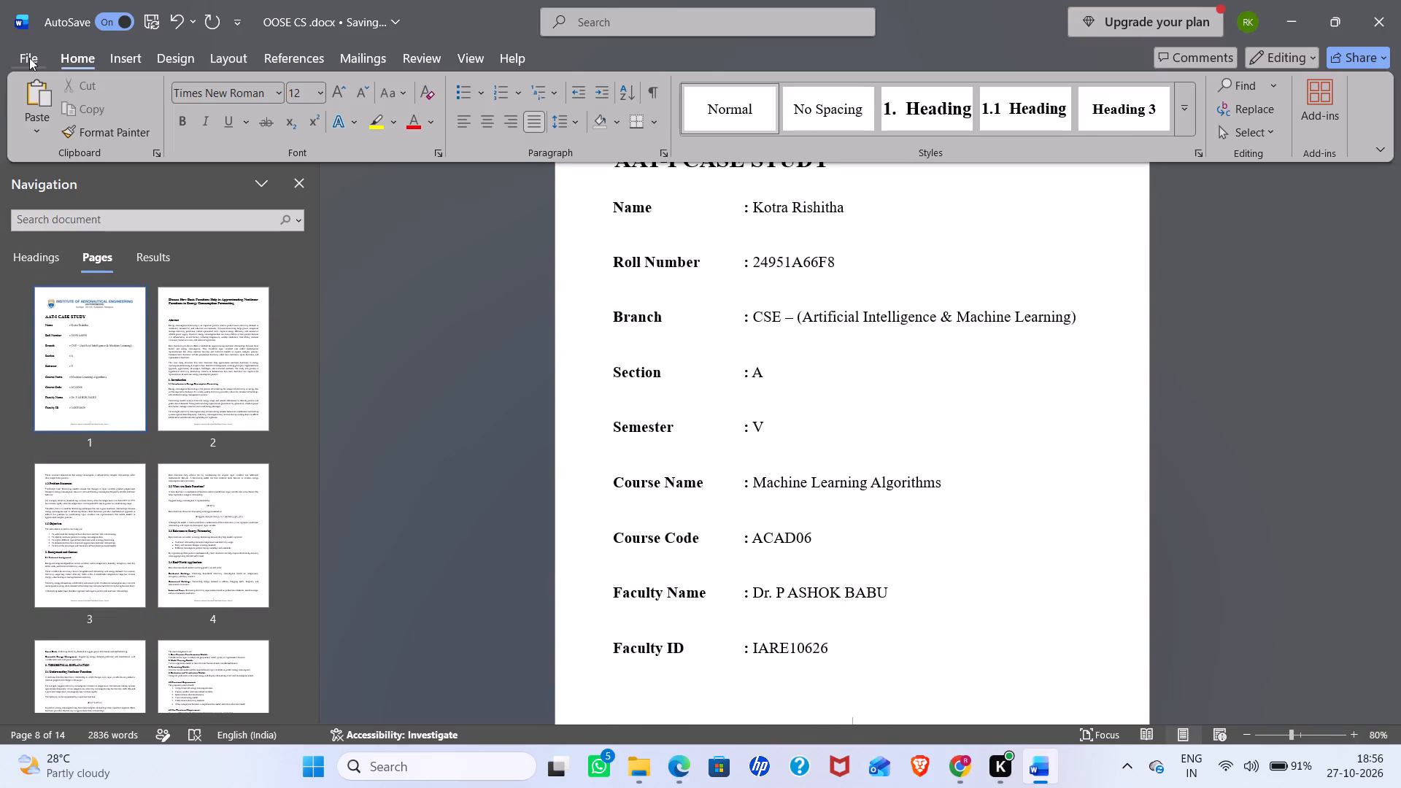
click(62, 299)
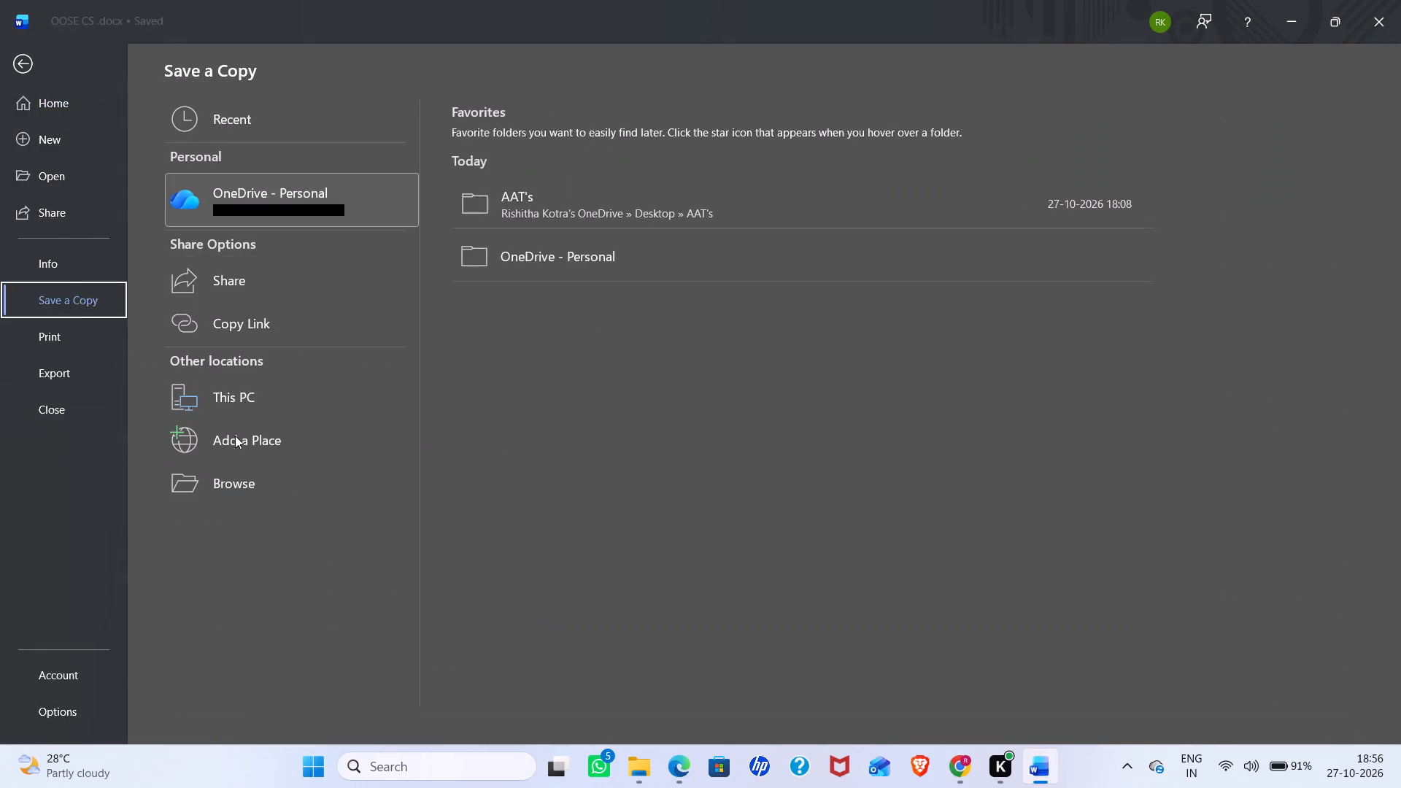
click(285, 499)
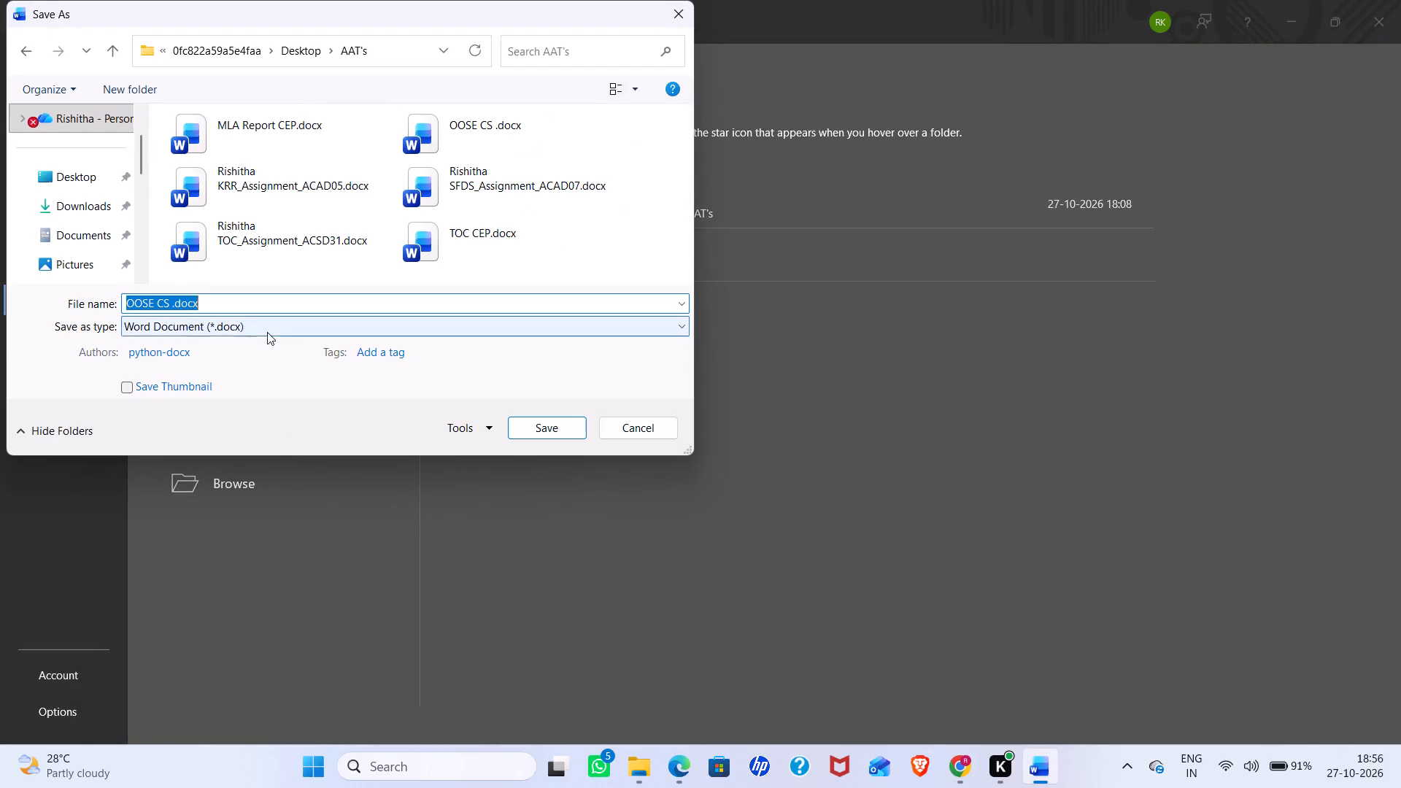
click(267, 332)
click(209, 434)
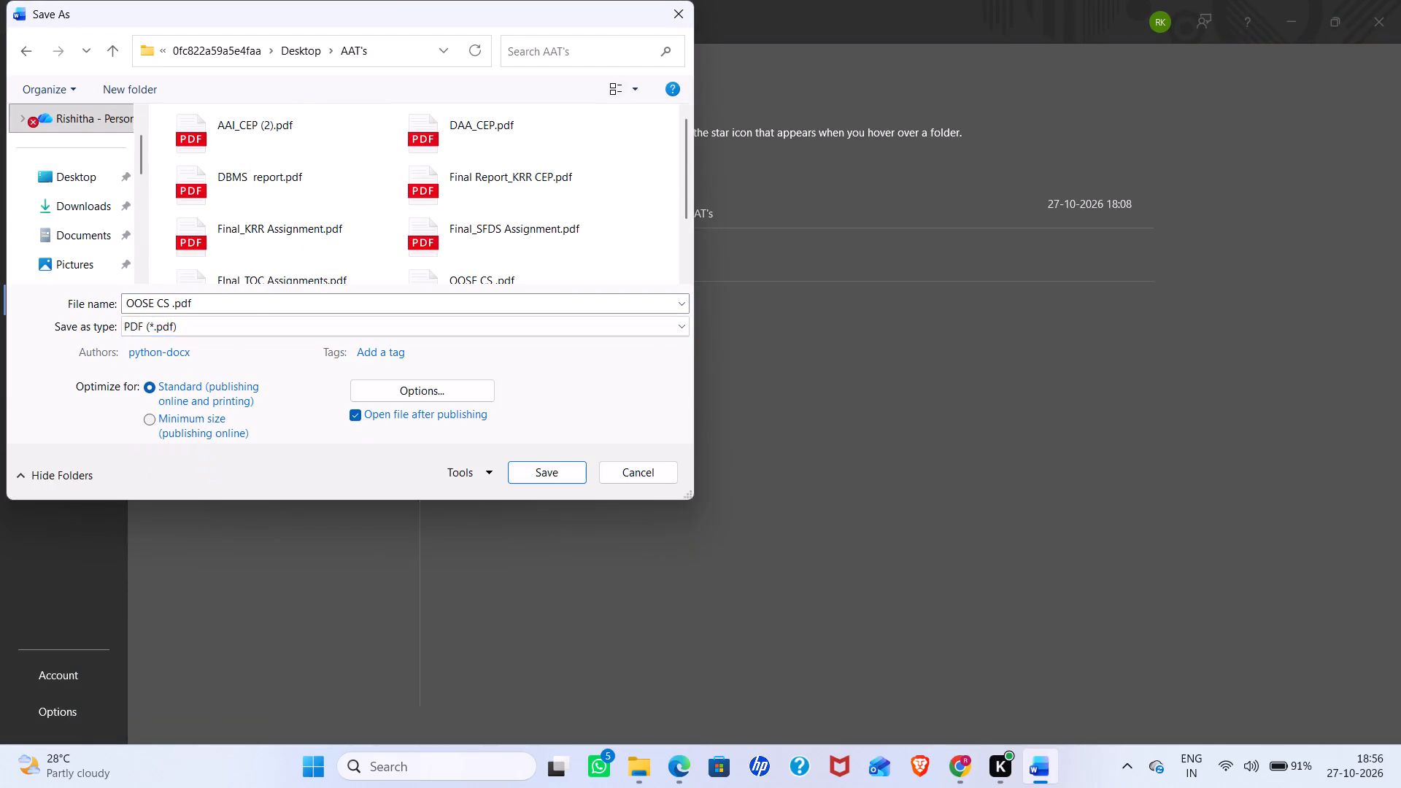
Replace "OOSE" with "MLA" in the PDF file name, making it "MLA CS .pdf", and save the copy.
click(158, 306)
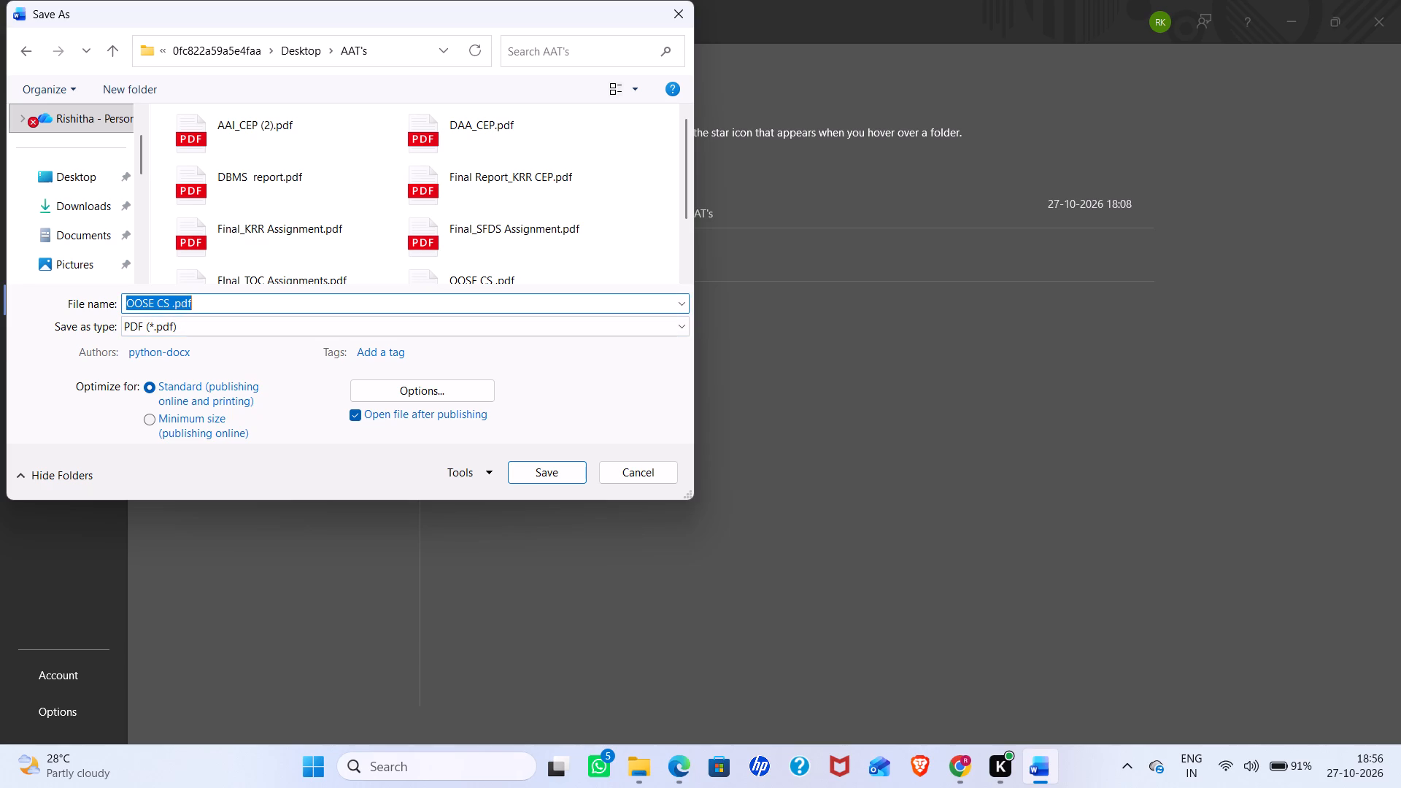
key(Left)
key(Right)
key(Right)
key(Right)
key(Right)
key(BackSpace)
key(BackSpace)
key(BackSpace)
key(BackSpace)
key(BackSpace)
key(BackSpace)
key(BackSpace)
key(BackSpace)
key(BackSpace)
key(BackSpace)
key(BackSpace)
key(BackSpace)
key(BackSpace)
key(BackSpace)
key(BackSpace)
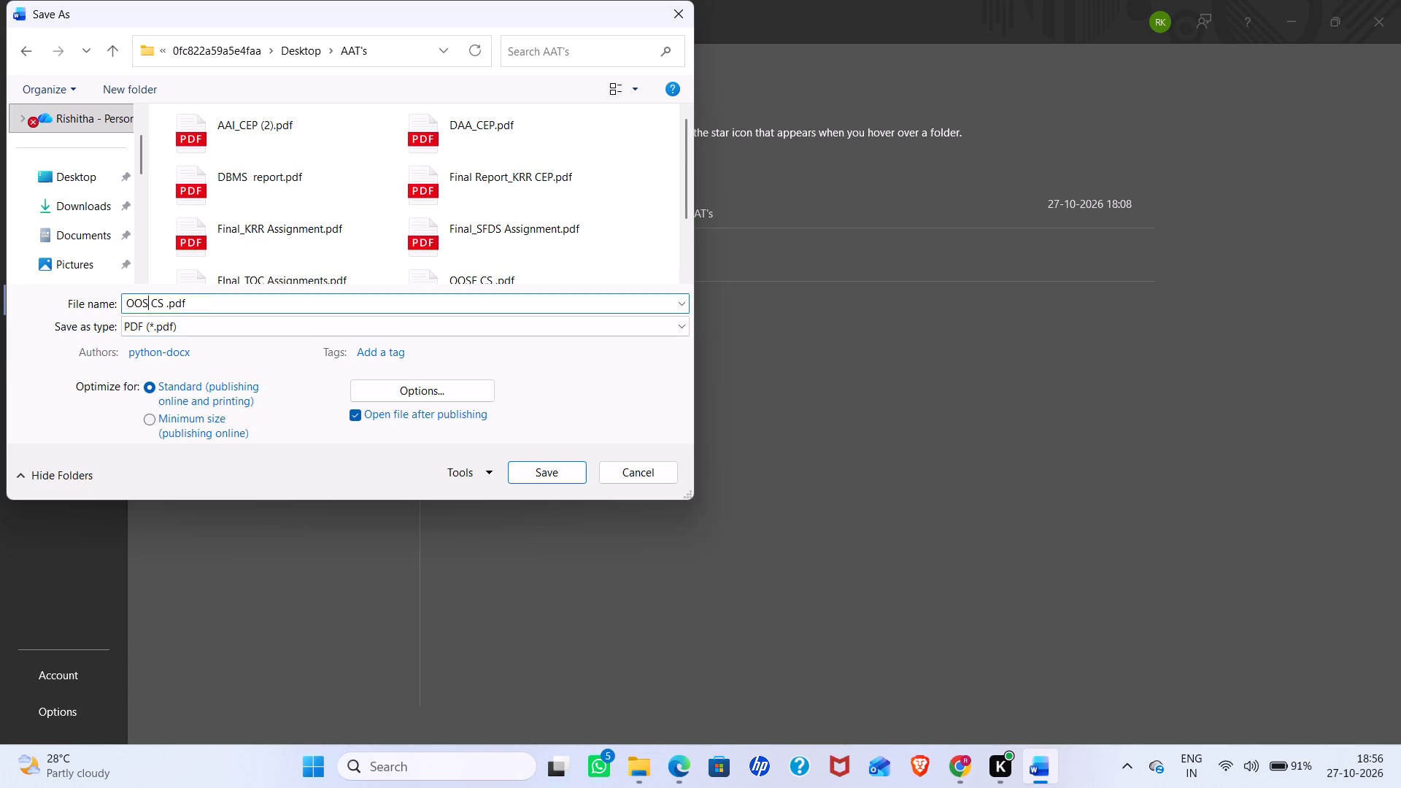
text(MLA)
click(546, 474)
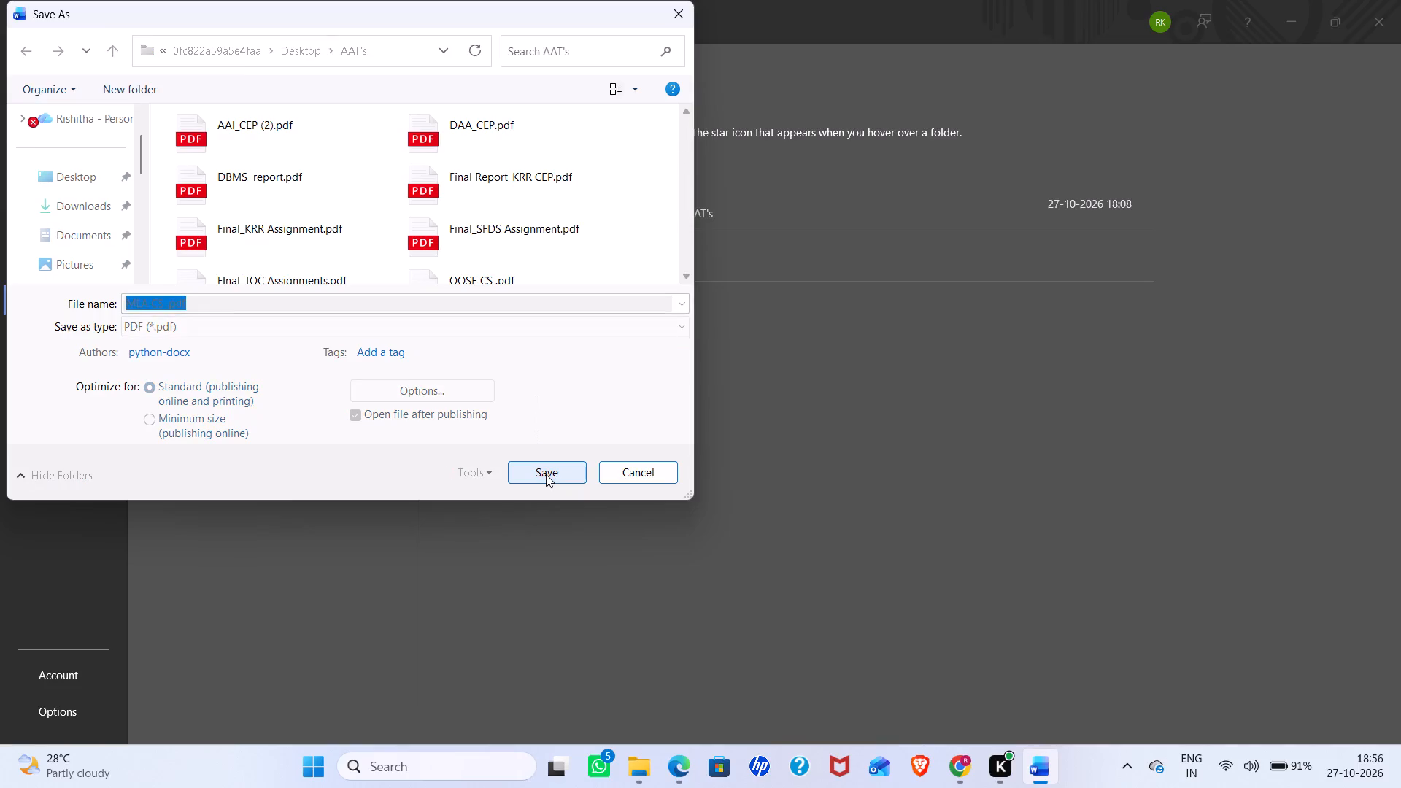